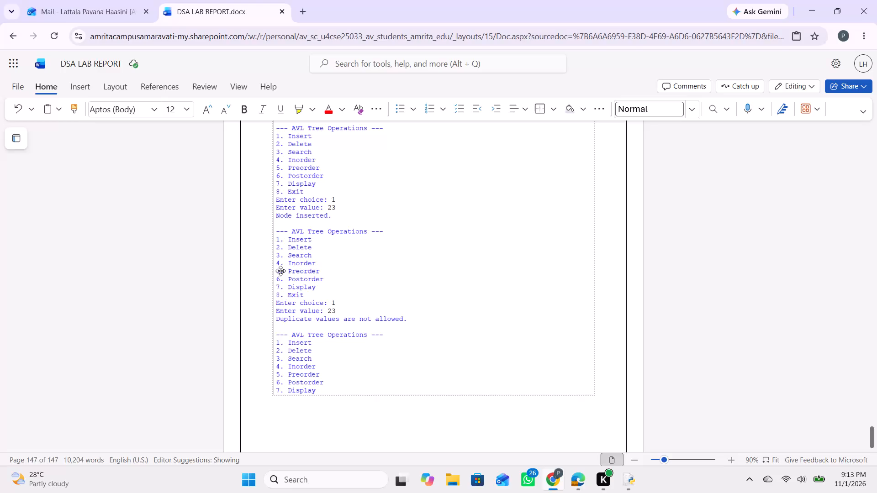
# Paste the copied AVL tree output screenshot on a new line below the report's last output image and place the cursor after it.
pyautogui.press('Return')
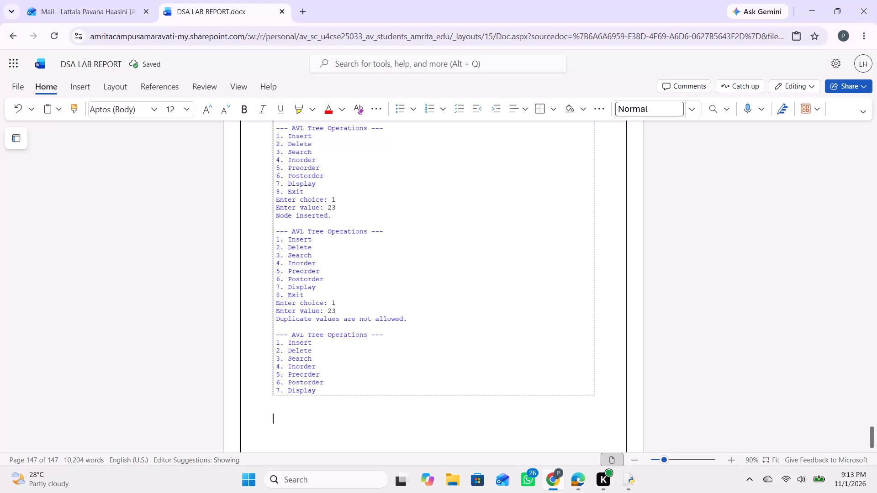
pyautogui.hotkey('ctrl', 'v')
pyautogui.press('Up')
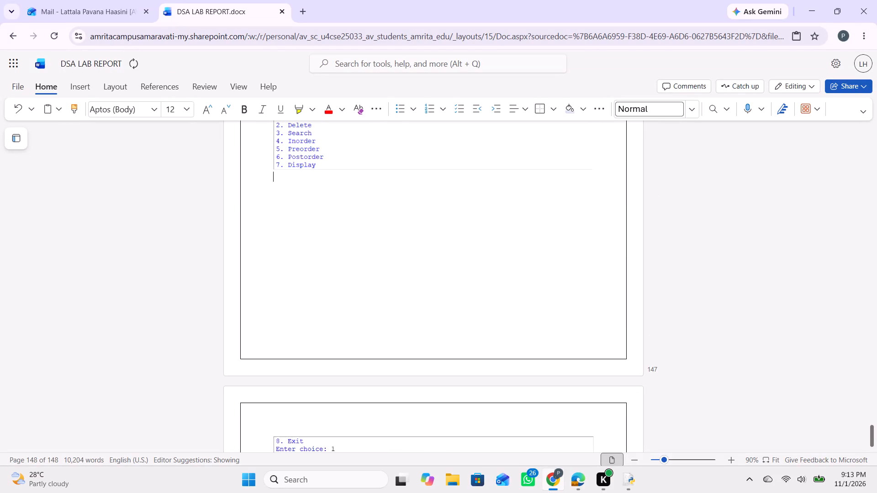
pyautogui.scroll(-8, 337, 264)
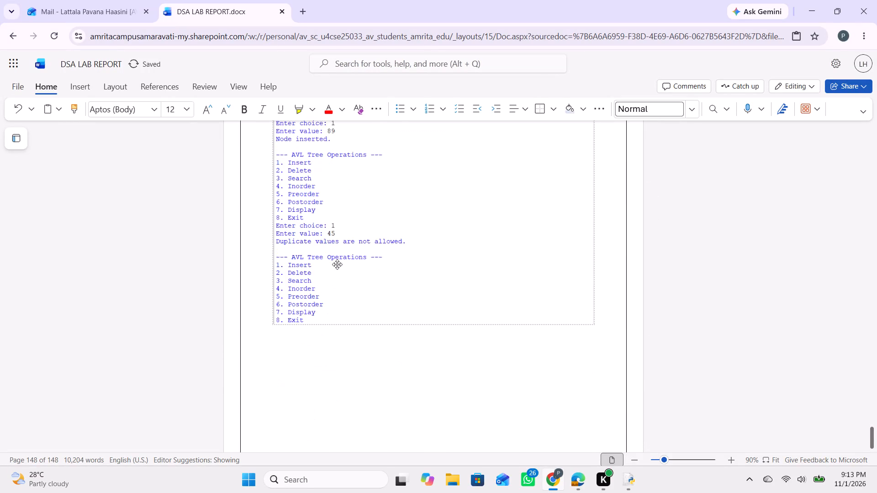
pyautogui.click(277, 331)
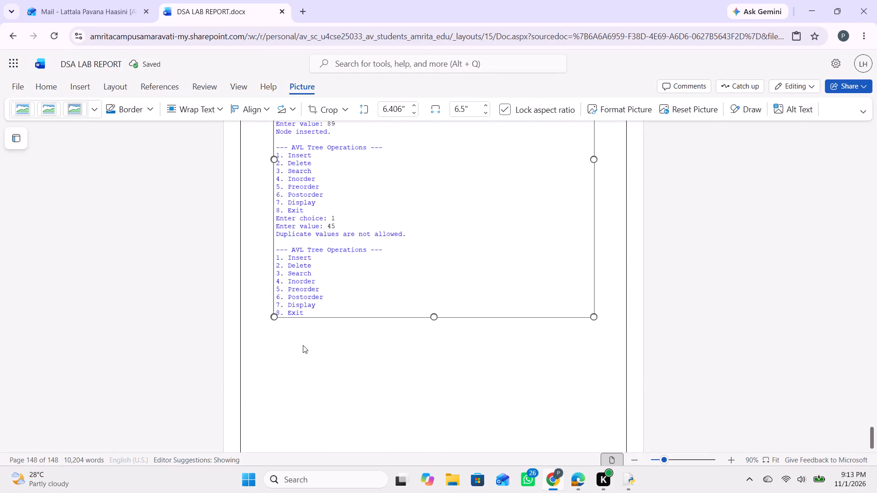
pyautogui.press('Down')
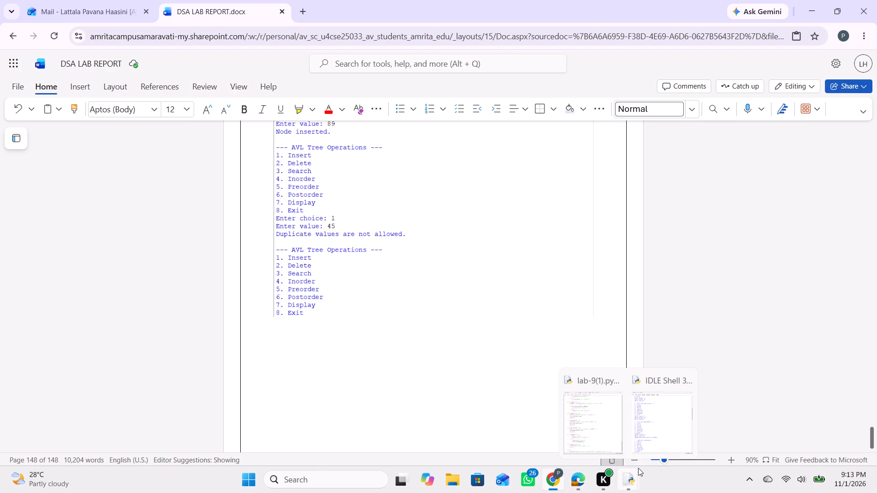
# Capture the IDLE Shell output from the duplicate insertion of 45 through entering value 56, and paste it at the report's end.
pyautogui.click(639, 430)
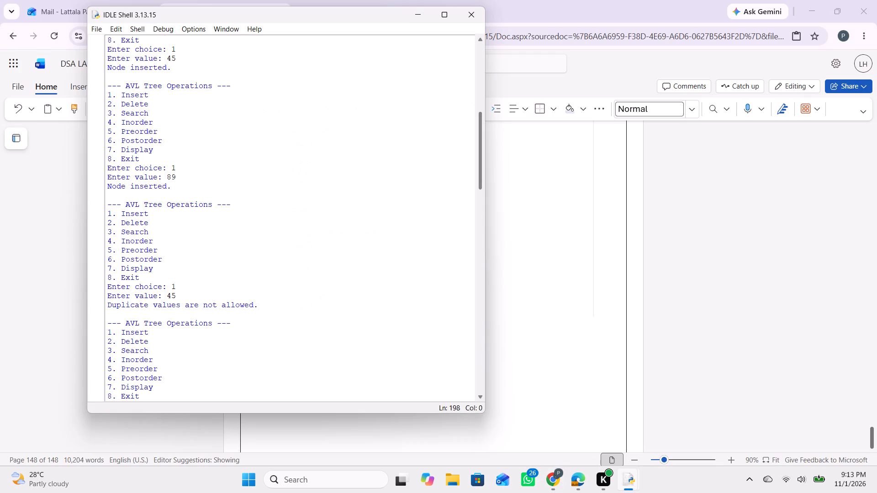
pyautogui.scroll(1, 142, 277)
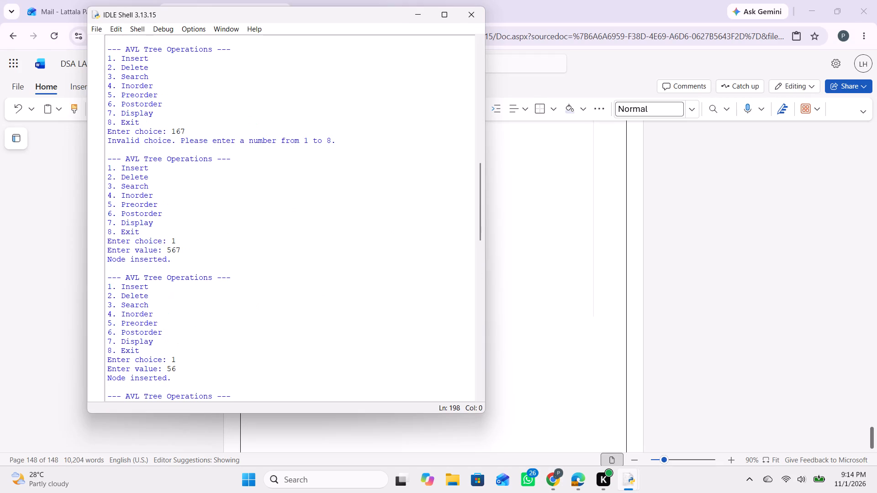
pyautogui.scroll(1, 142, 277)
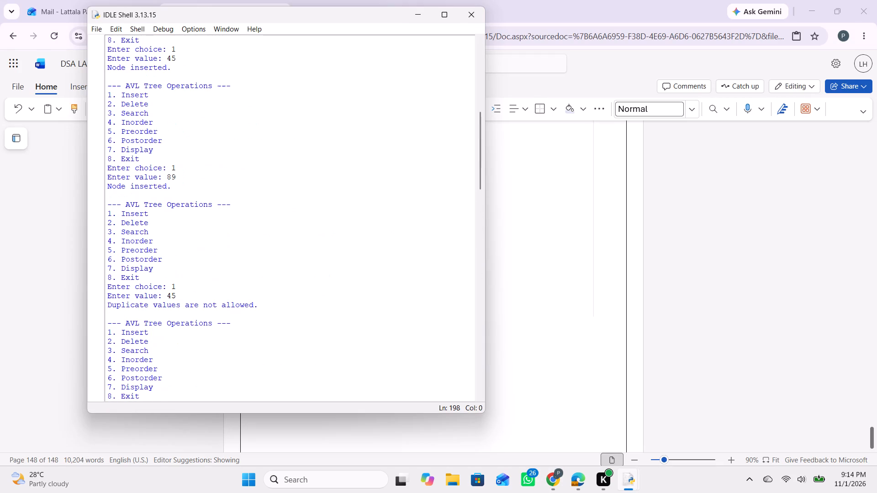
pyautogui.scroll(-1, 229, 302)
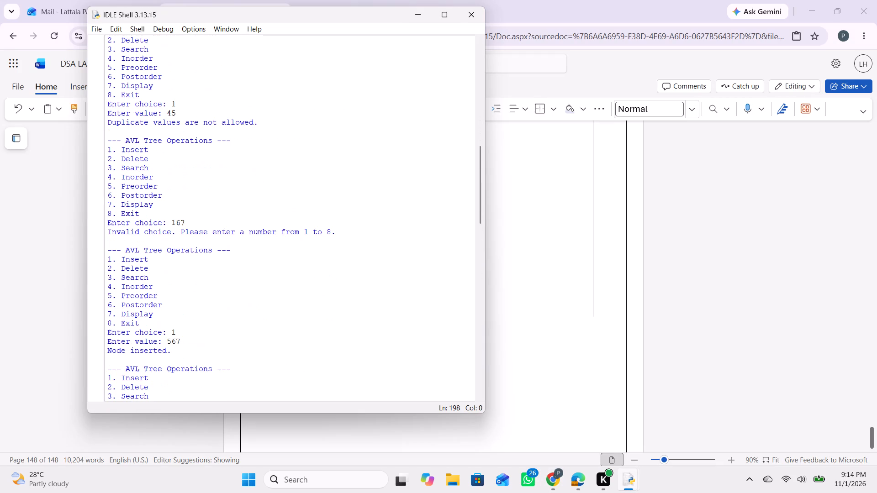
pyautogui.scroll(-1, 229, 302)
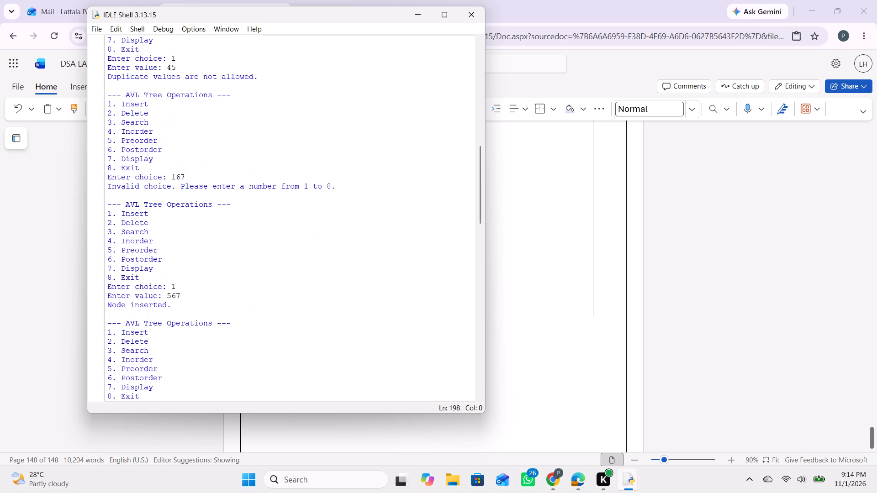
pyautogui.scroll(-1, 229, 302)
pyautogui.scroll(1, 231, 306)
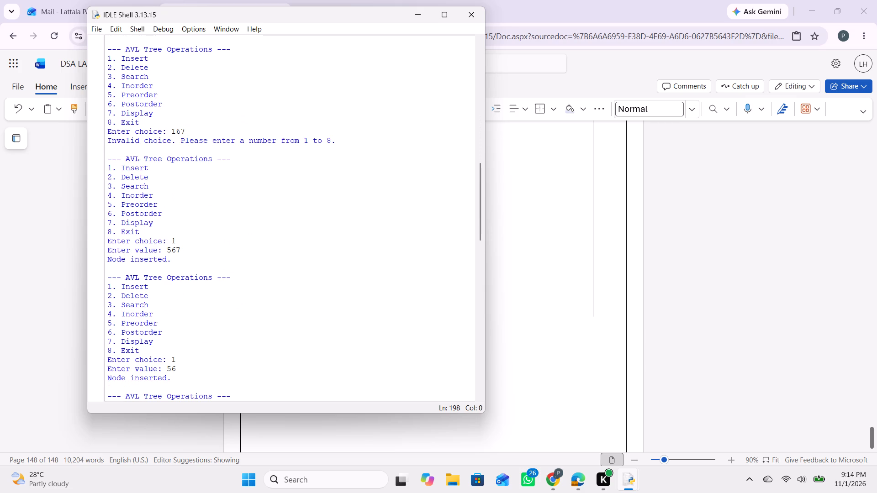
pyautogui.scroll(1, 221, 344)
pyautogui.moveTo(484, 224); pyautogui.dragTo(482, 216)
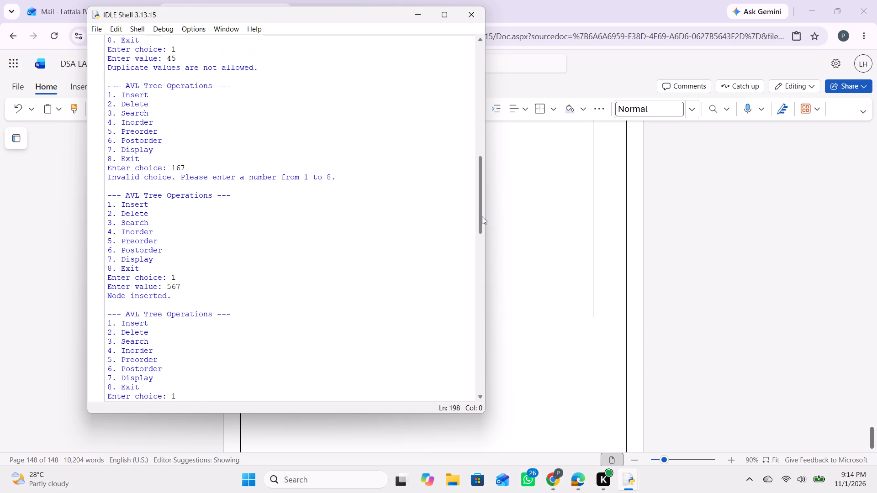
pyautogui.moveTo(482, 216); pyautogui.dragTo(481, 218)
pyautogui.press('Print')
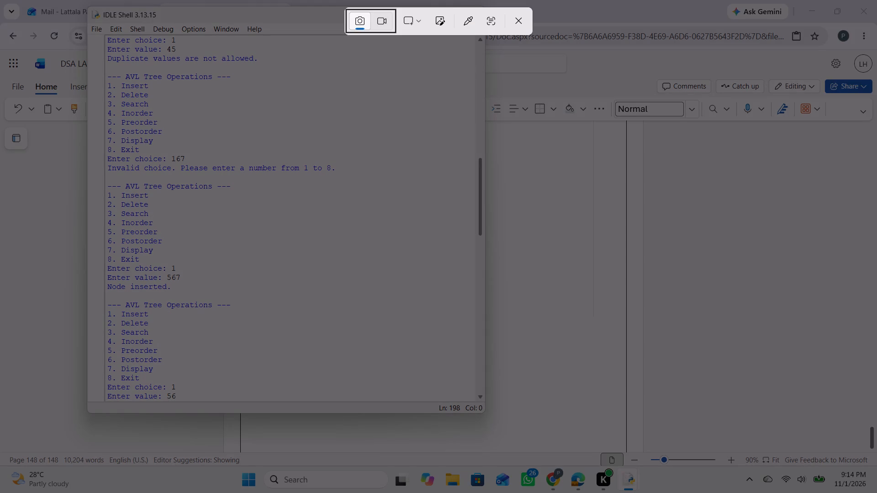
pyautogui.moveTo(105, 35); pyautogui.dragTo(419, 402)
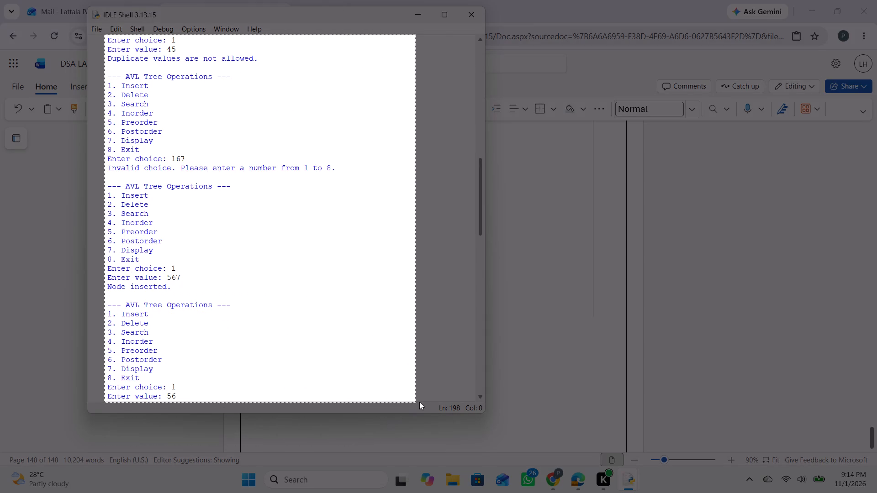
pyautogui.moveTo(419, 402); pyautogui.dragTo(475, 400)
pyautogui.click(543, 394)
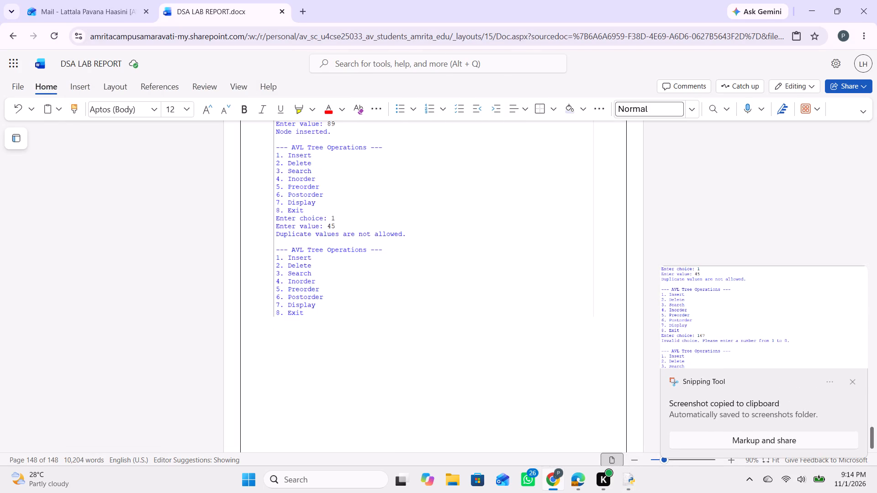
pyautogui.hotkey('ctrl', 'v')
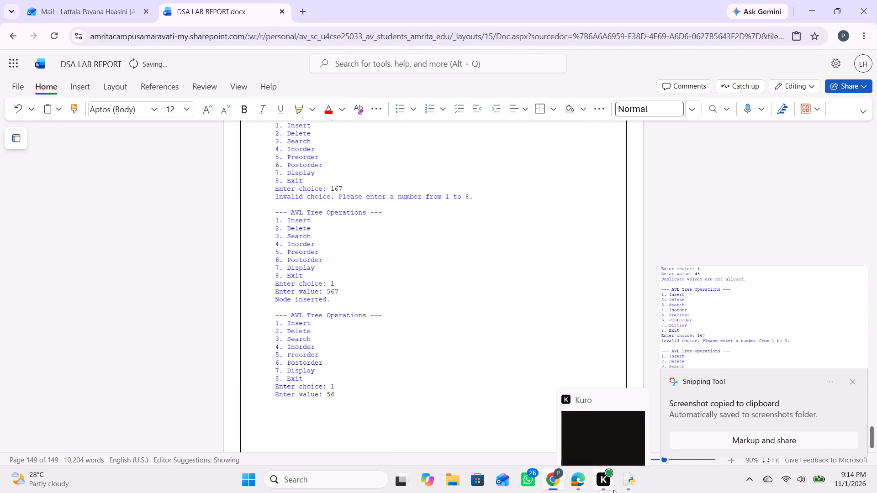
# Capture the IDLE Shell output from the deletion of 567 through the inorder traversal, and paste it below the previous screenshot.
pyautogui.click(659, 435)
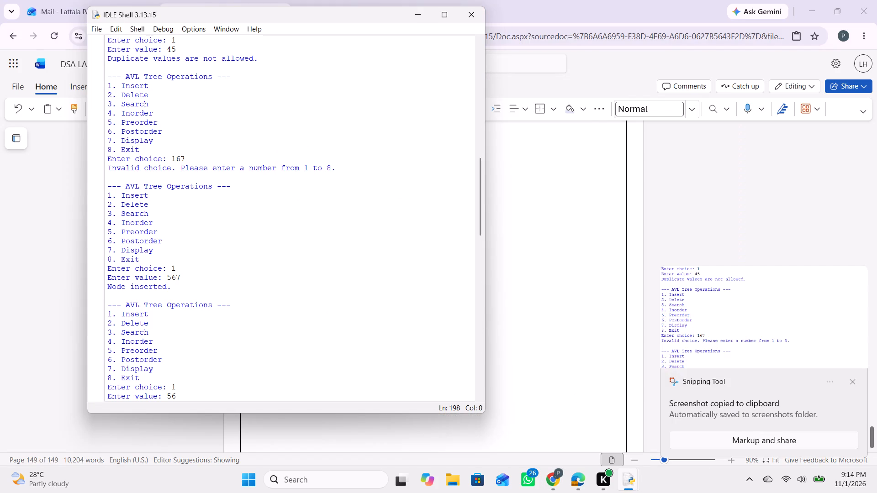
pyautogui.scroll(-1, 319, 308)
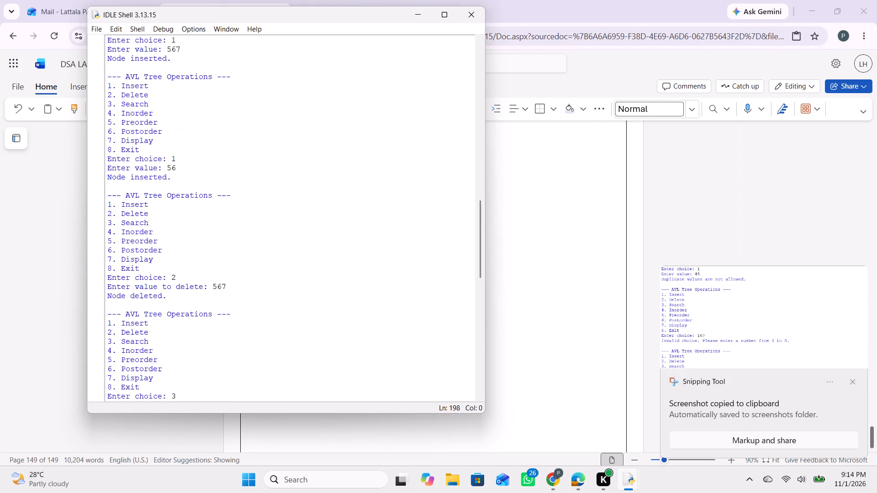
pyautogui.scroll(-1, 319, 308)
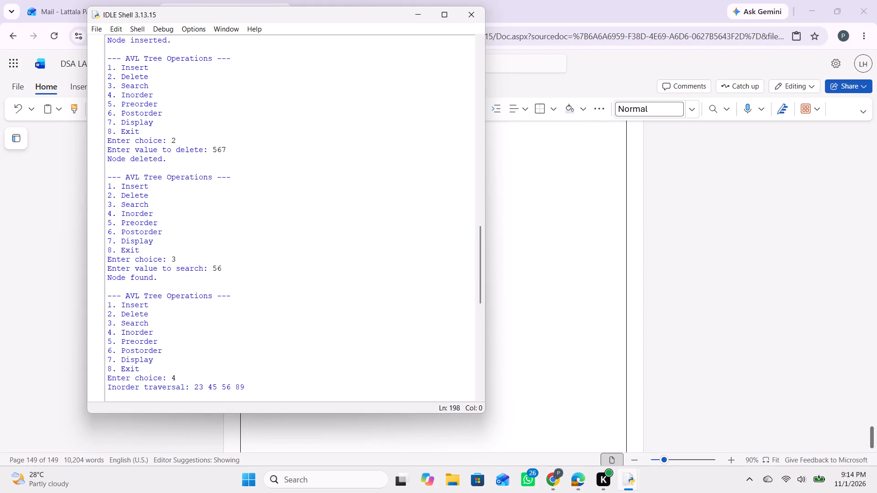
pyautogui.scroll(-1, 319, 308)
pyautogui.press('Print')
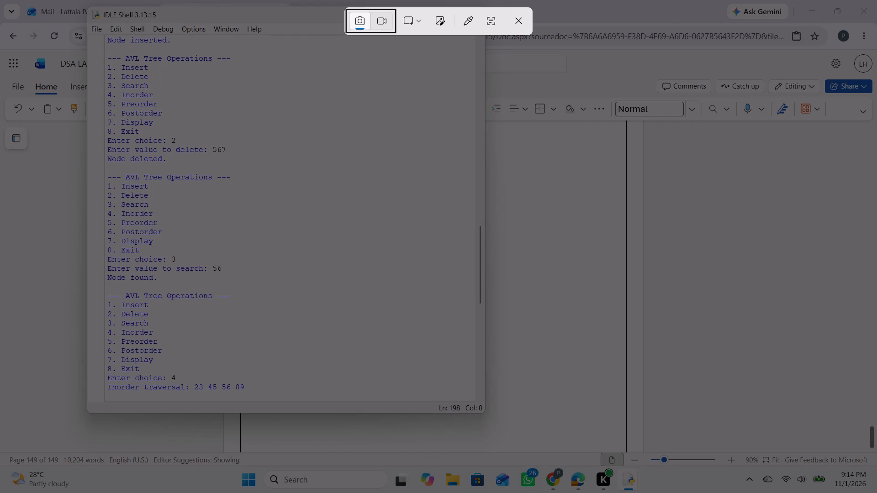
pyautogui.moveTo(104, 34); pyautogui.dragTo(448, 415)
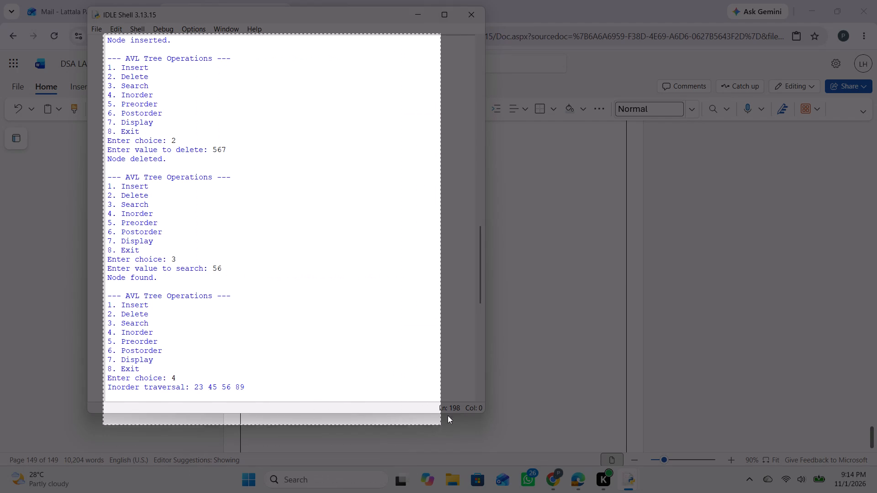
pyautogui.moveTo(448, 415); pyautogui.dragTo(476, 400)
pyautogui.click(566, 433)
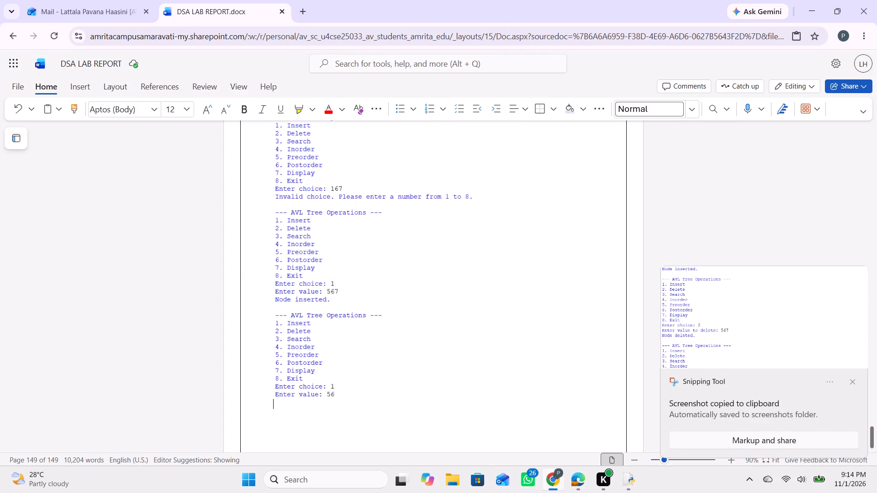
pyautogui.hotkey('ctrl', 'v')
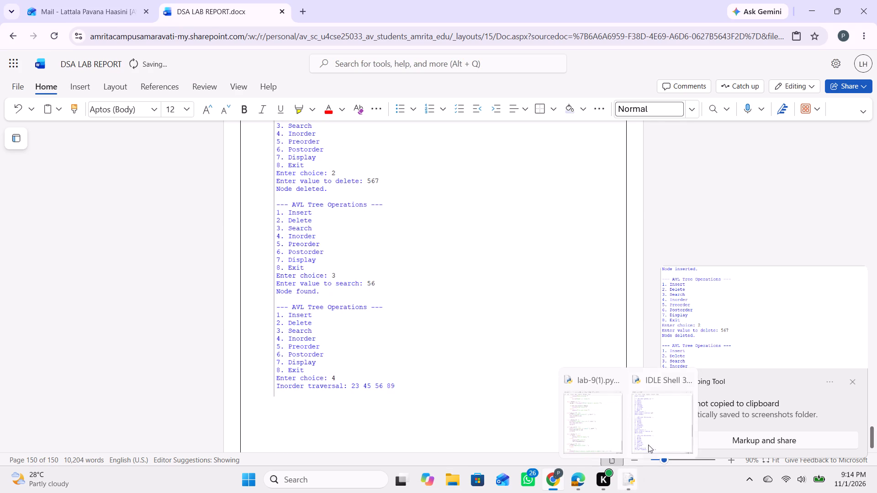
# Capture the IDLE Shell output from the choice 6 postorder traversal through the program exit, and return to the report.
pyautogui.click(665, 431)
pyautogui.scroll(-1, 350, 250)
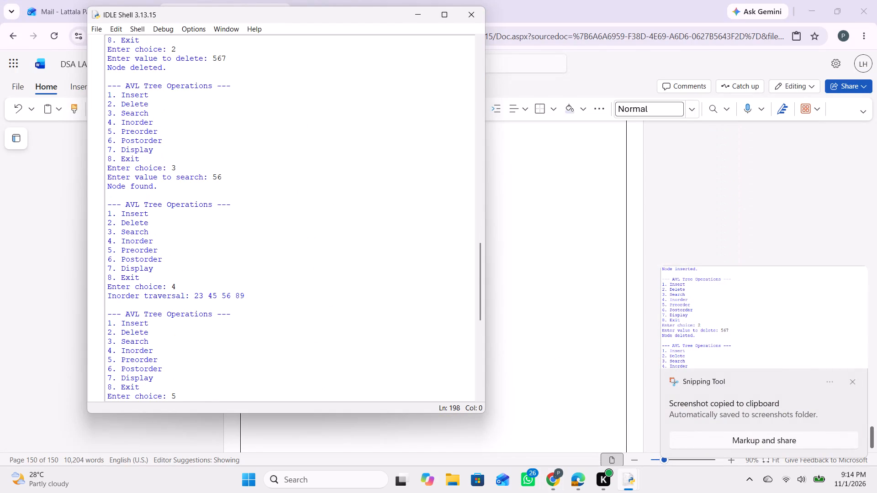
pyautogui.scroll(-3, 350, 250)
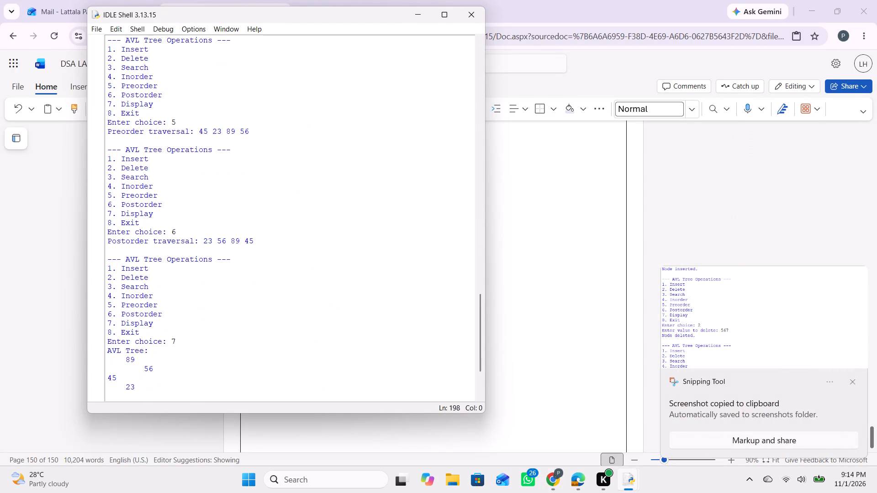
pyautogui.scroll(3, 350, 250)
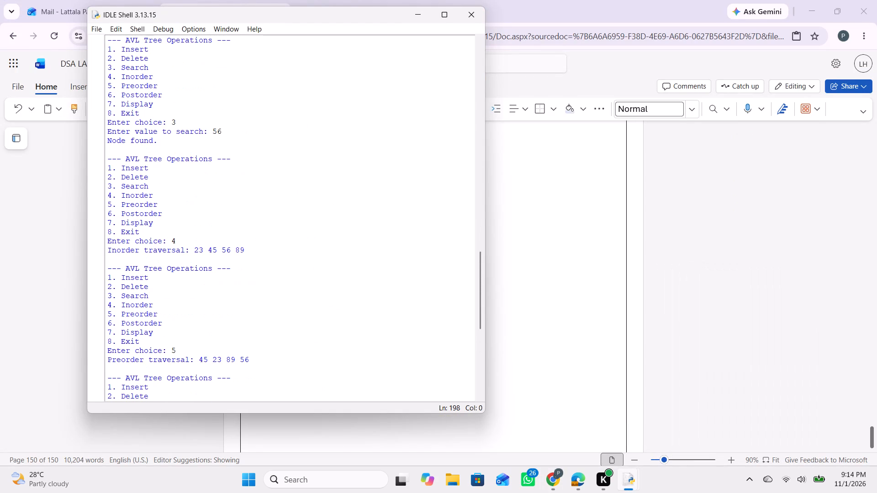
pyautogui.scroll(-1, 338, 257)
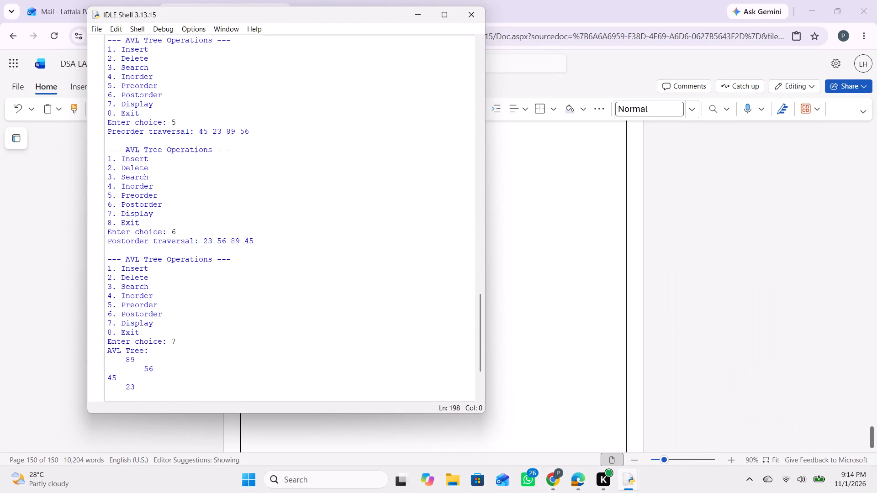
pyautogui.scroll(-1, 338, 257)
pyautogui.press('Home')
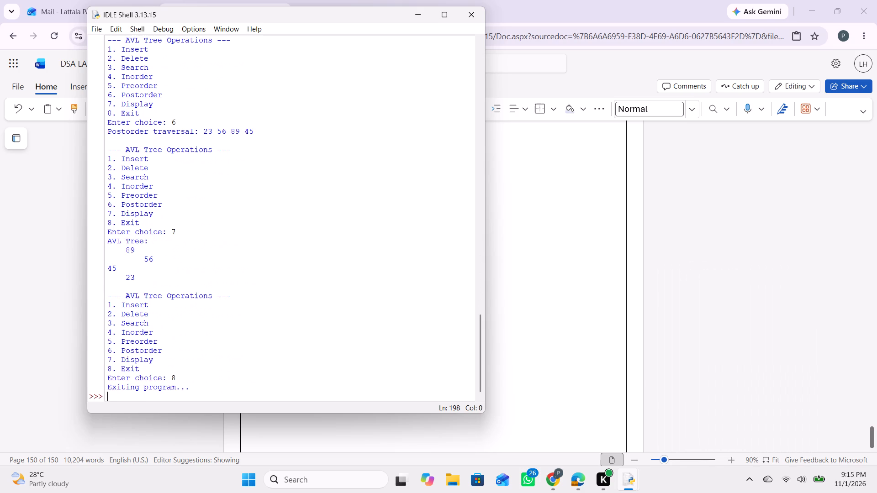
pyautogui.press('Print')
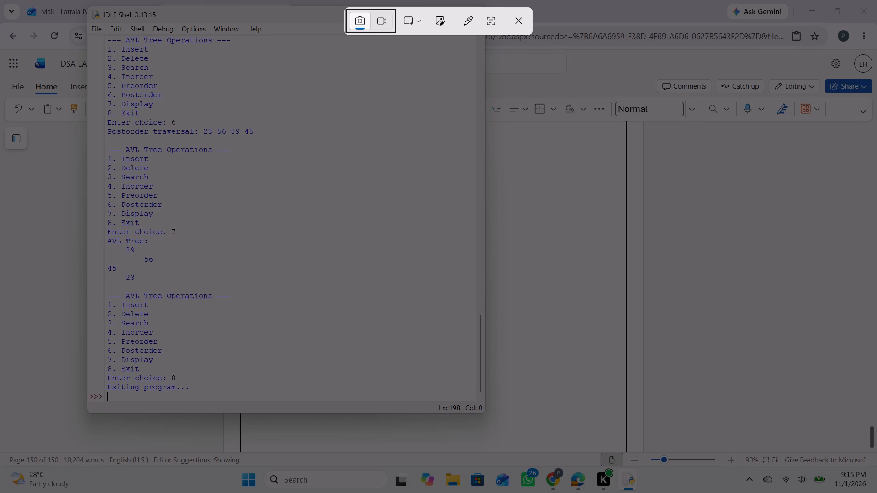
pyautogui.moveTo(104, 33); pyautogui.dragTo(441, 384)
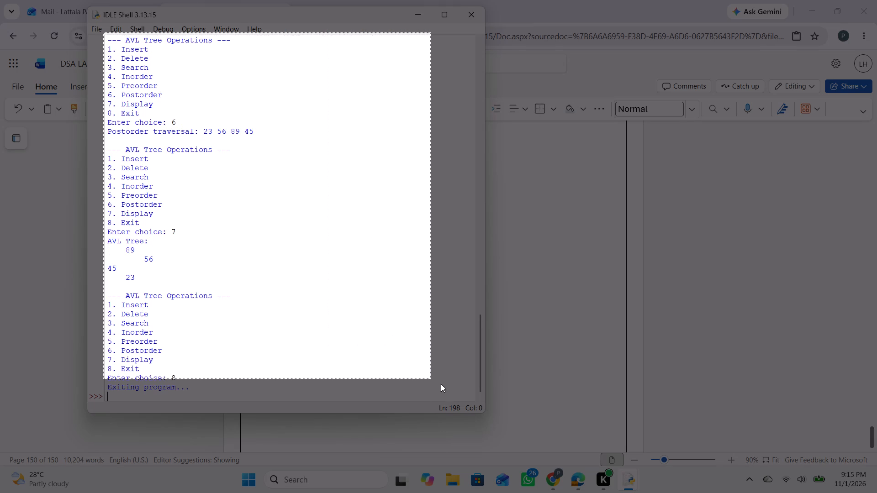
pyautogui.moveTo(441, 384); pyautogui.dragTo(474, 401)
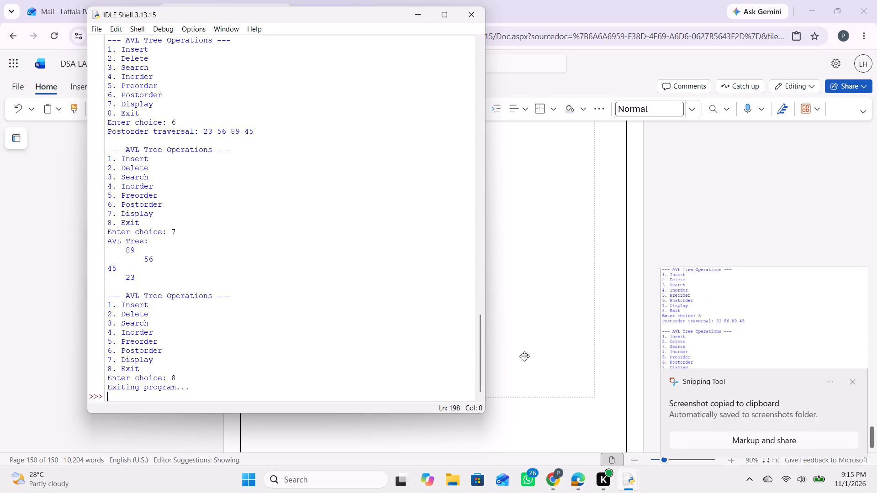
pyautogui.click(502, 424)
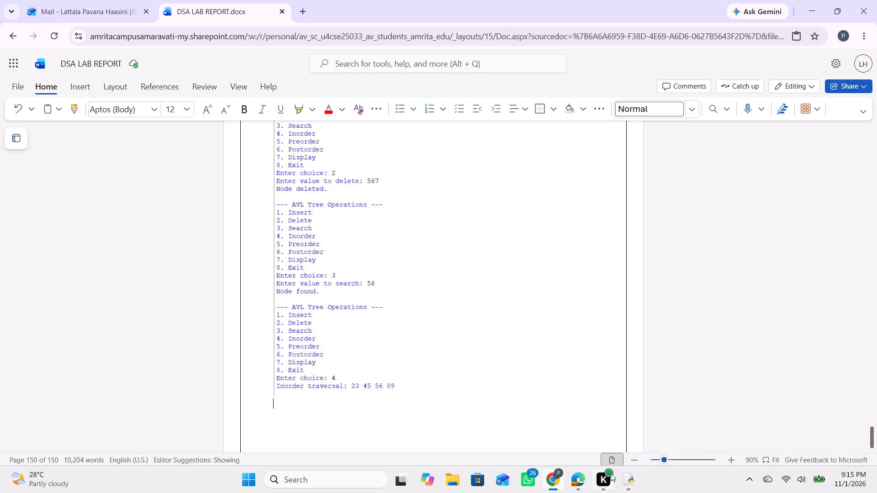
# Check the end of the IDLE Shell output and paste the captured postorder-to-exit screenshot at the report's end.
pyautogui.click(658, 443)
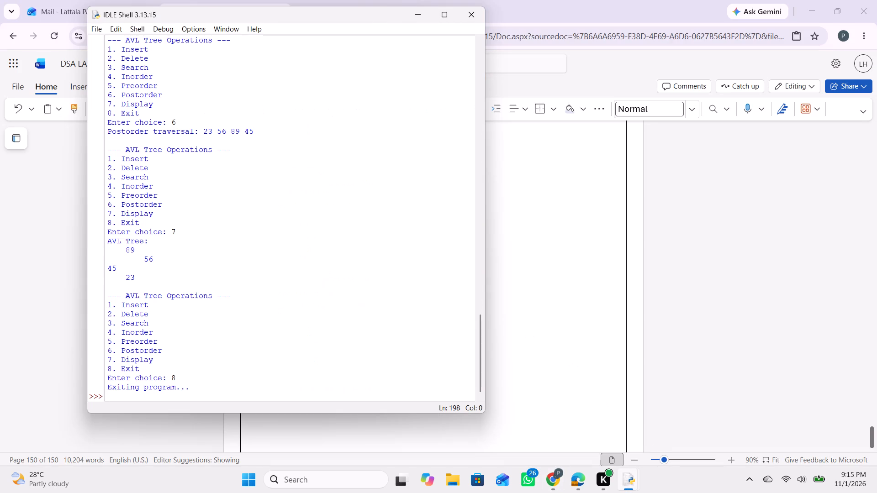
pyautogui.scroll(-1, 425, 283)
pyautogui.click(376, 444)
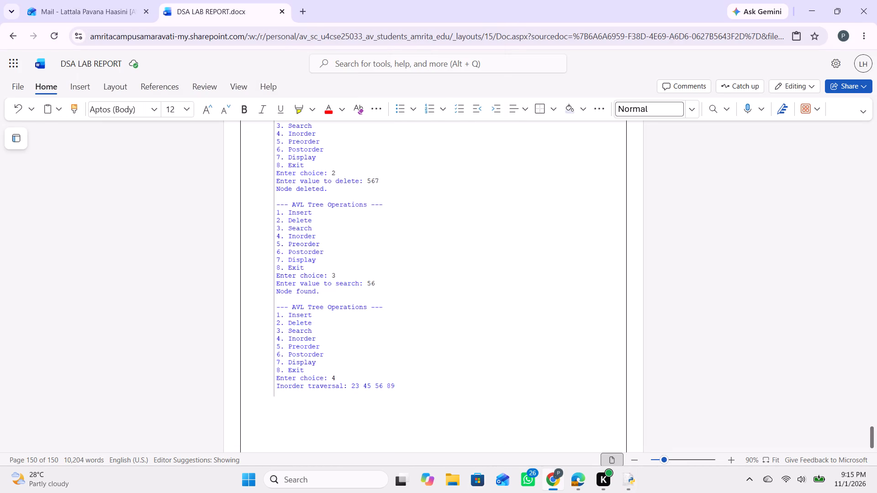
pyautogui.hotkey('ctrl', 'v')
# Insert blank lines between the AVL program's last print line and its first output screenshot, leaving an empty line above the screenshot.
pyautogui.scroll(6, 323, 423)
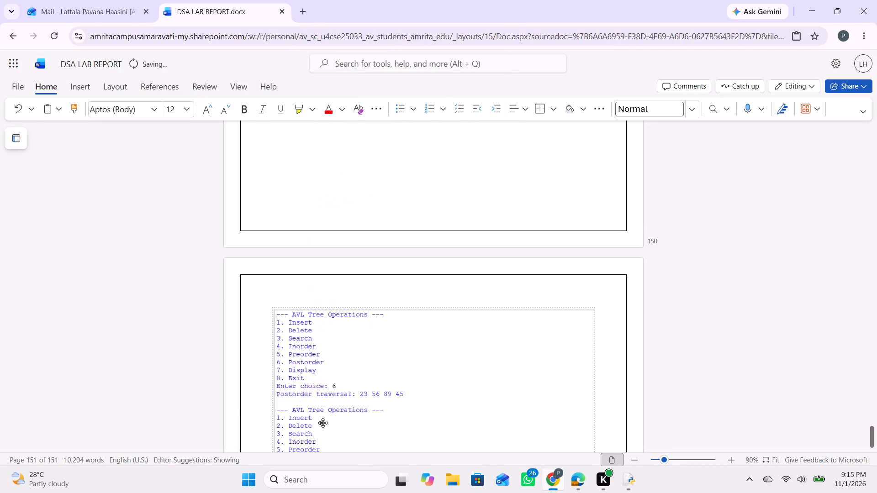
pyautogui.scroll(16, 323, 423)
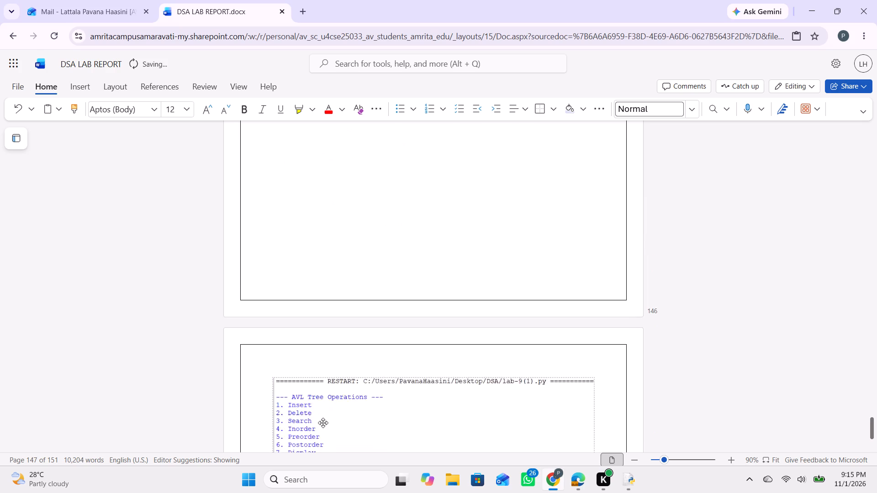
pyautogui.hscroll(1, 323, 423)
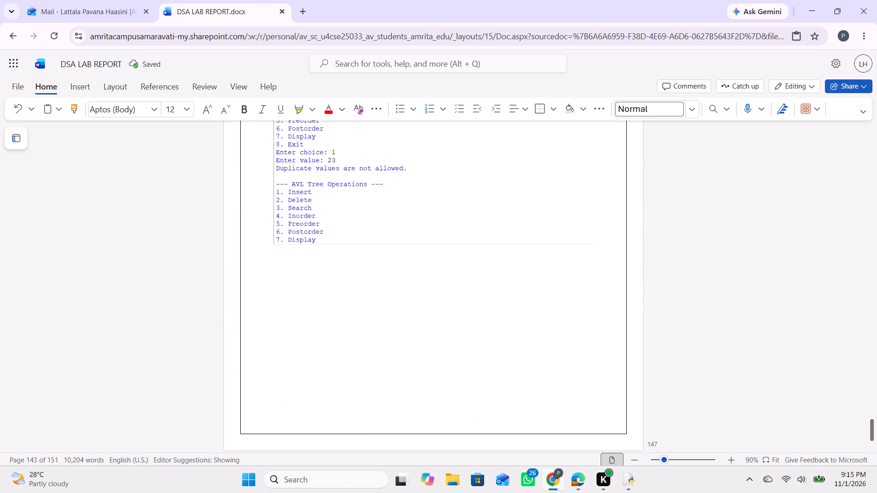
pyautogui.hscroll(1, 323, 423)
pyautogui.click(269, 288)
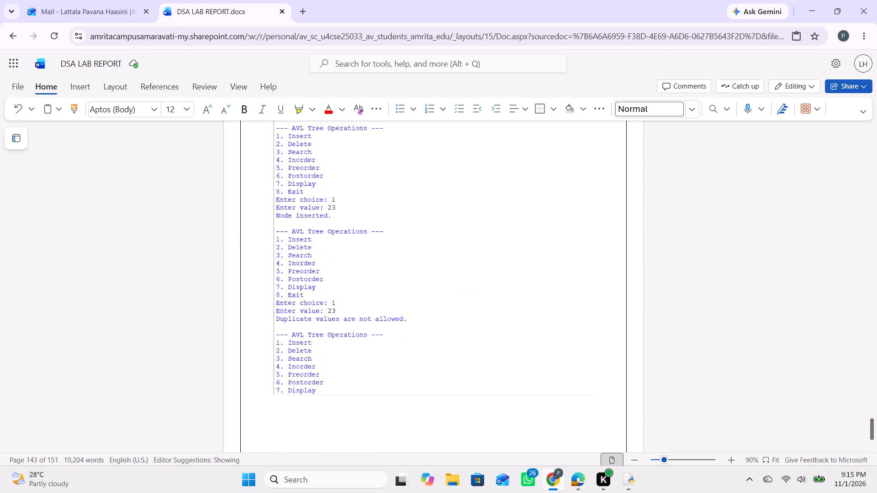
pyautogui.press('Up')
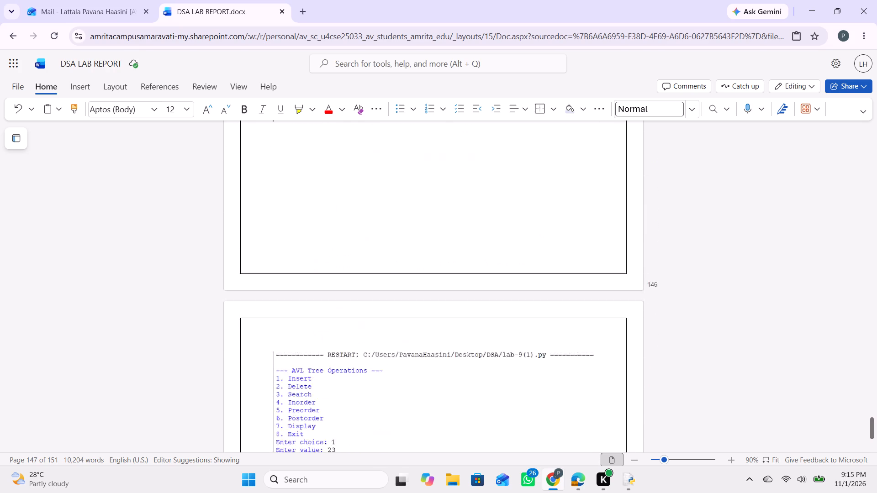
pyautogui.press('Return')
pyautogui.press('Return')
pyautogui.press('Return')
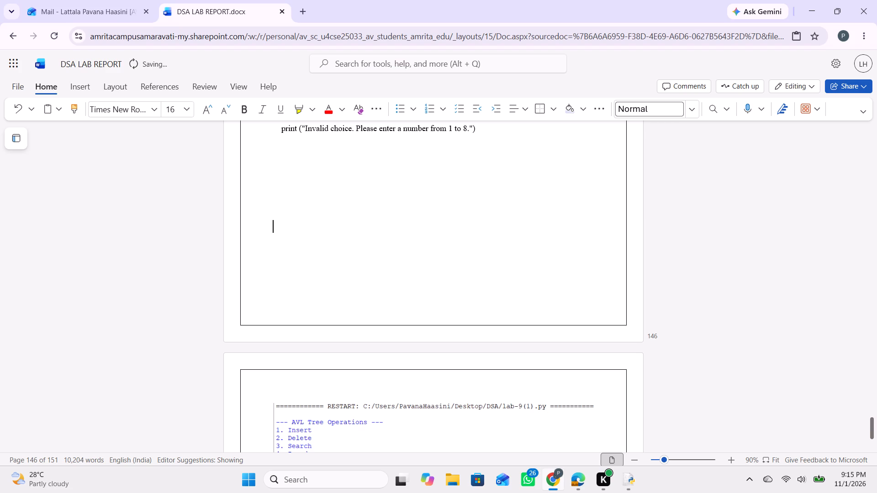
pyautogui.press('Return')
pyautogui.press('Return')
pyautogui.press('Return')
pyautogui.press('Return')
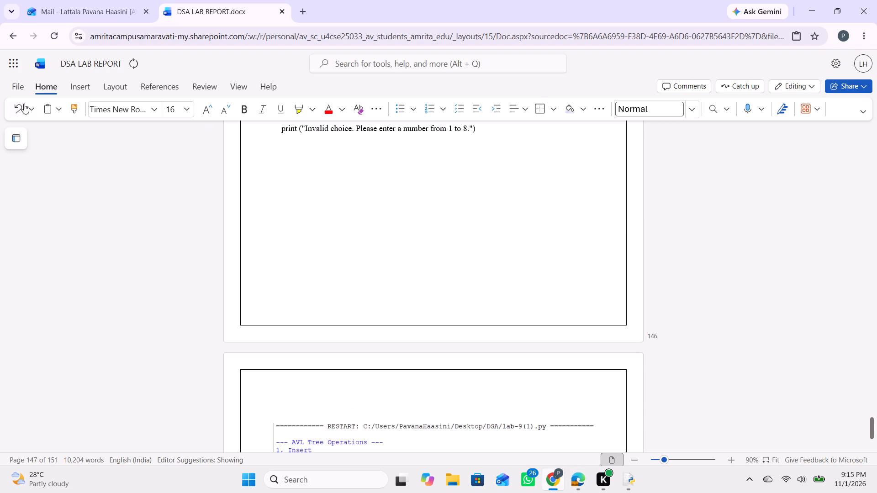
# Switch to Microsoft Edge, find the LAB-9 output section in the _DSA_25034_ document, and copy its OUTPUT: heading.
pyautogui.click(578, 480)
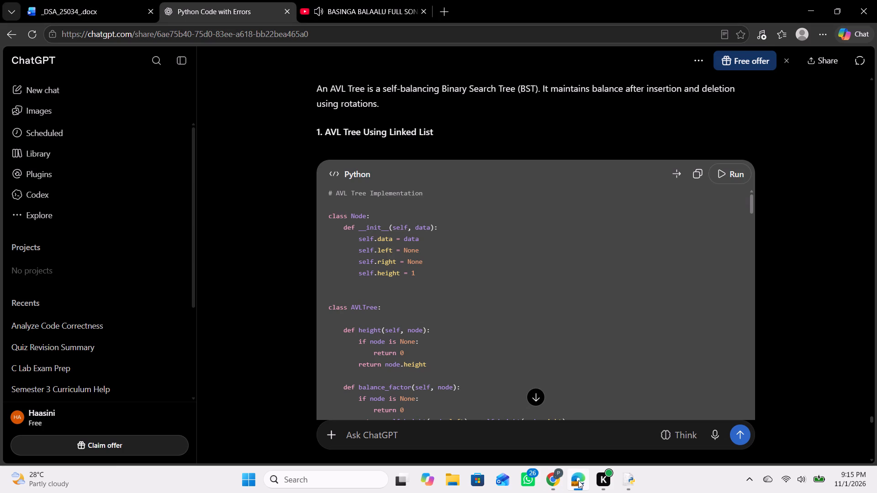
pyautogui.click(68, 0)
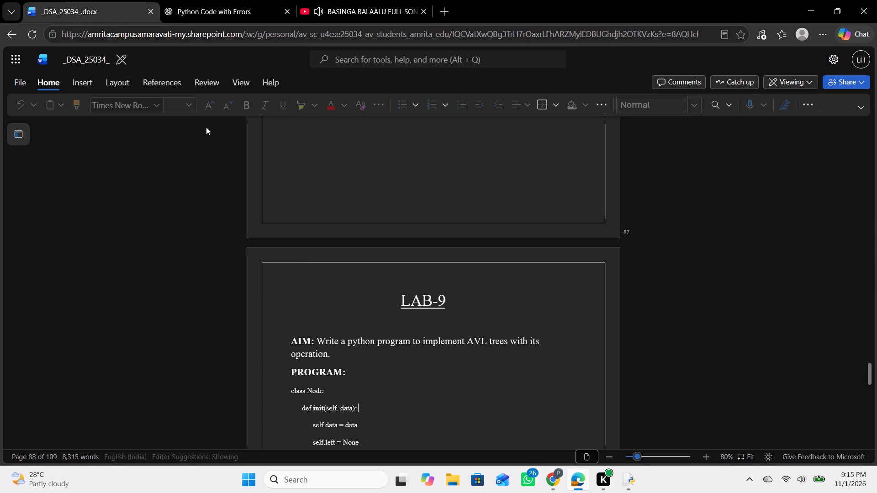
pyautogui.scroll(-14, 303, 252)
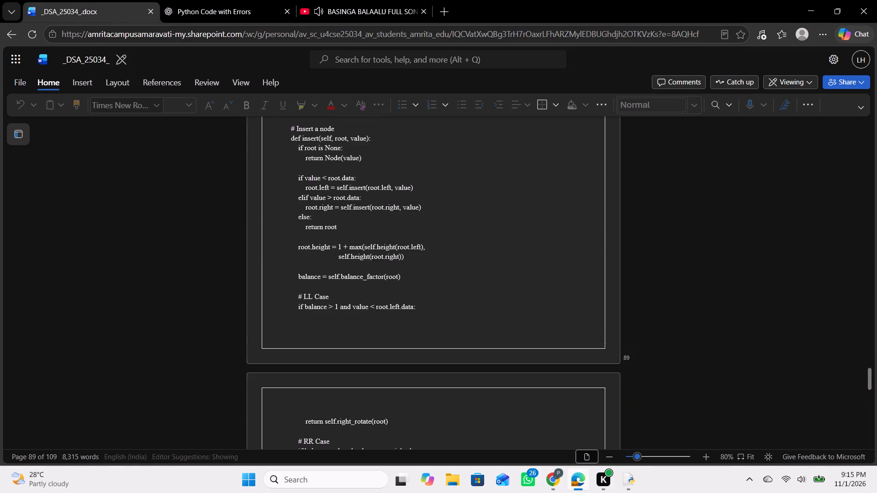
pyautogui.scroll(-8, 303, 252)
pyautogui.scroll(5, 303, 252)
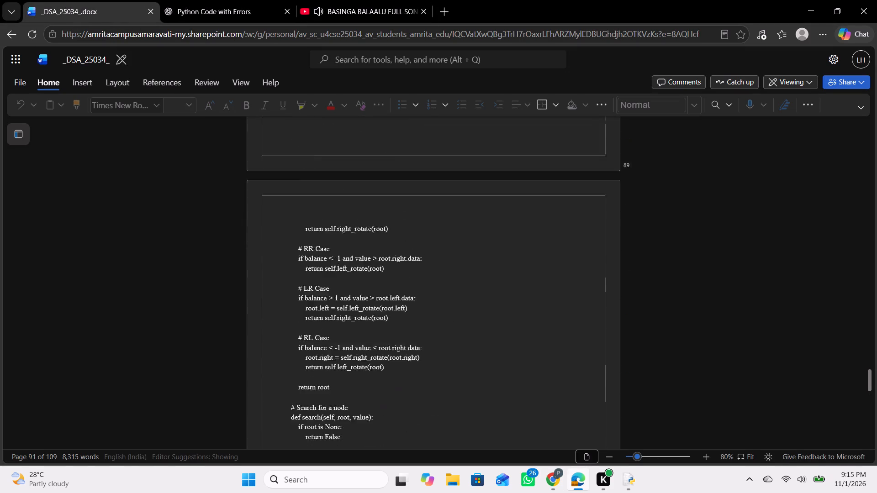
pyautogui.scroll(7, 303, 252)
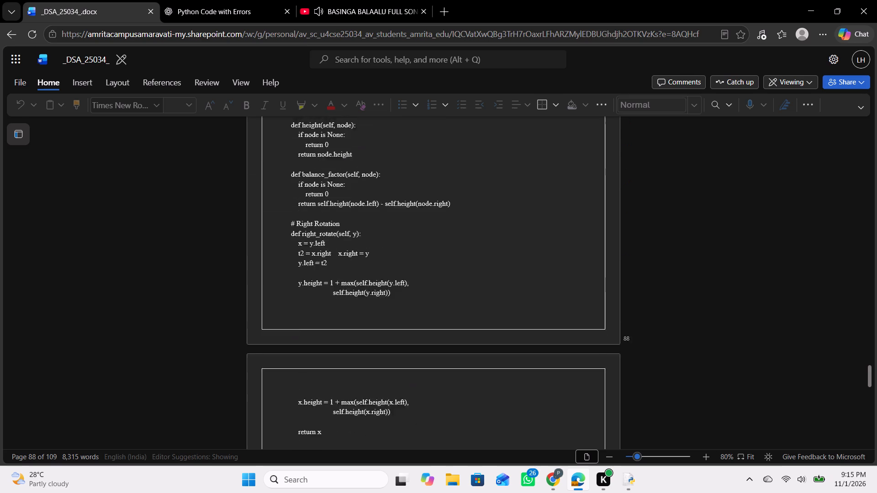
pyautogui.scroll(8, 303, 252)
pyautogui.scroll(-8, 303, 252)
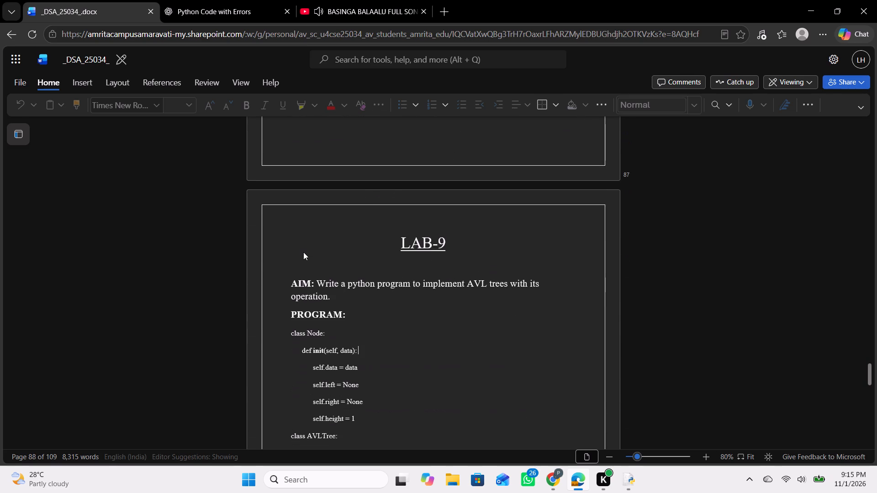
pyautogui.scroll(-13, 303, 252)
pyautogui.scroll(-12, 303, 252)
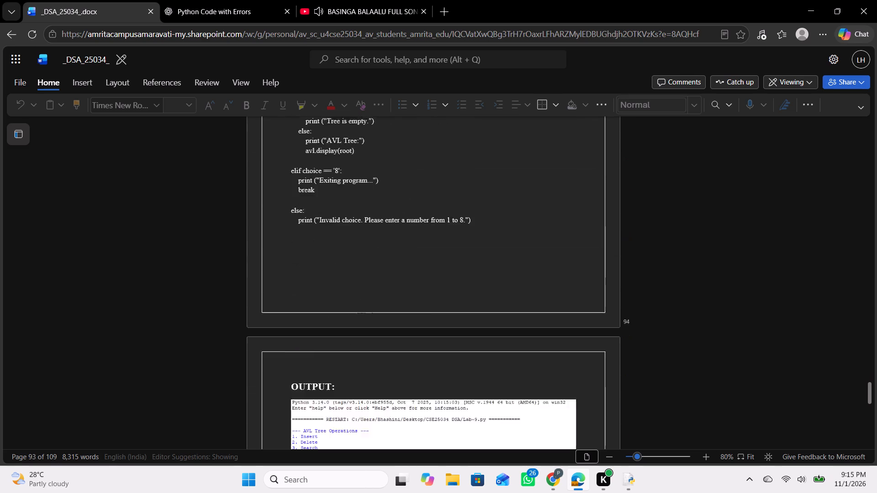
pyautogui.scroll(-2, 303, 252)
pyautogui.scroll(5, 303, 252)
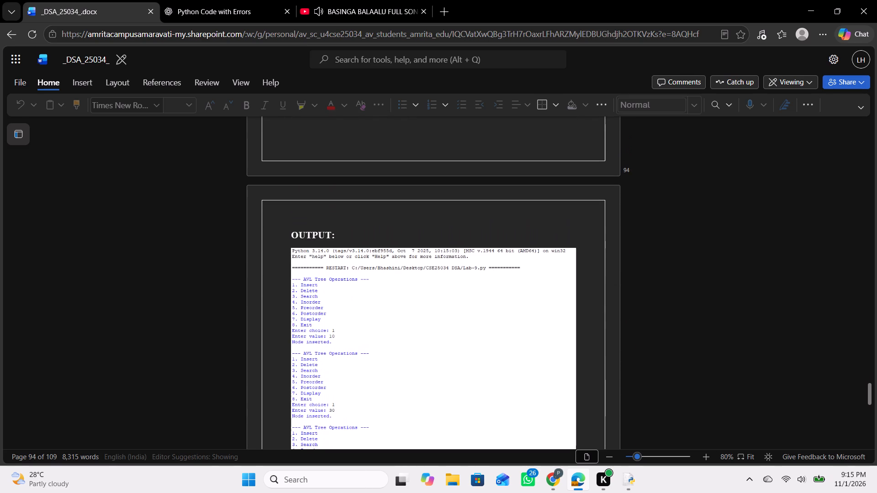
pyautogui.moveTo(340, 232); pyautogui.dragTo(282, 227)
pyautogui.rightClick(282, 227)
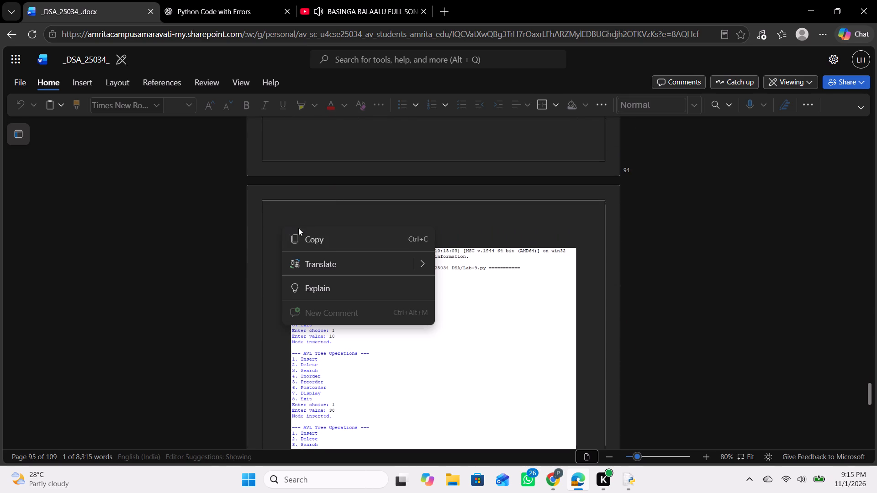
pyautogui.click(324, 237)
# Return to DSA LAB REPORT in Chrome, paste the OUTPUT: heading above the first AVL tree screenshot, and remove the extra line.
pyautogui.click(552, 482)
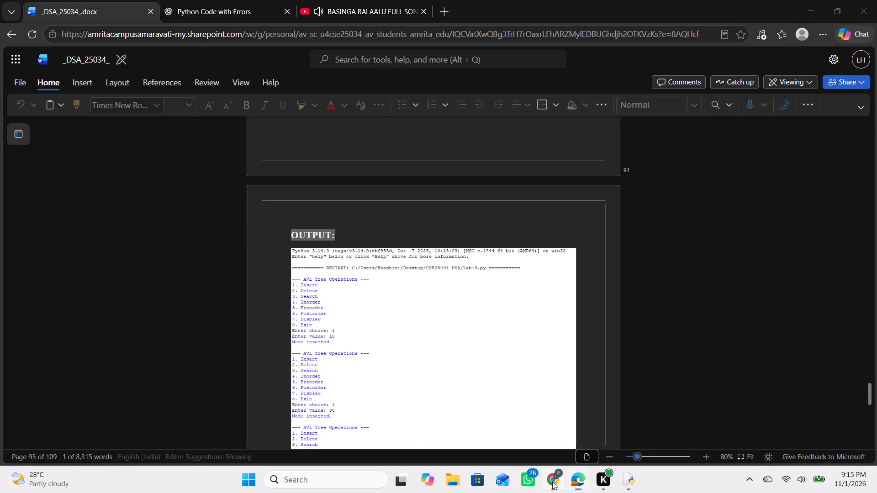
pyautogui.rightClick(275, 404)
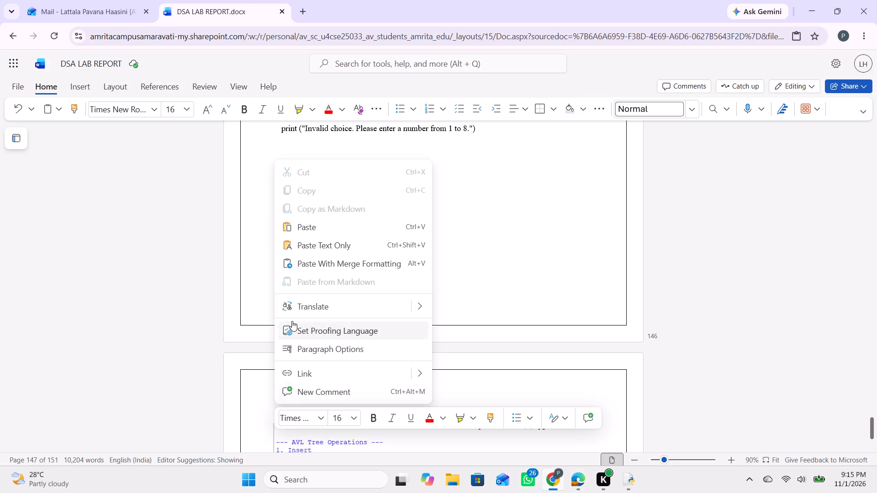
pyautogui.click(407, 422)
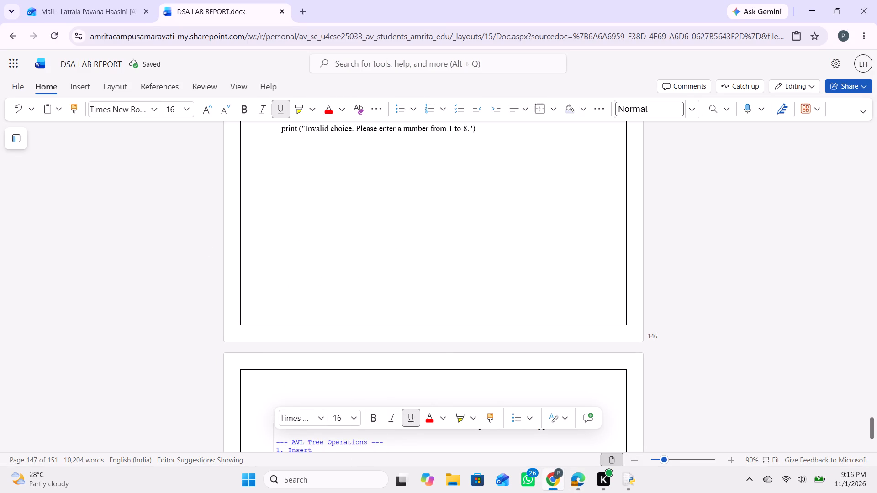
pyautogui.hotkey('ctrl', 'v')
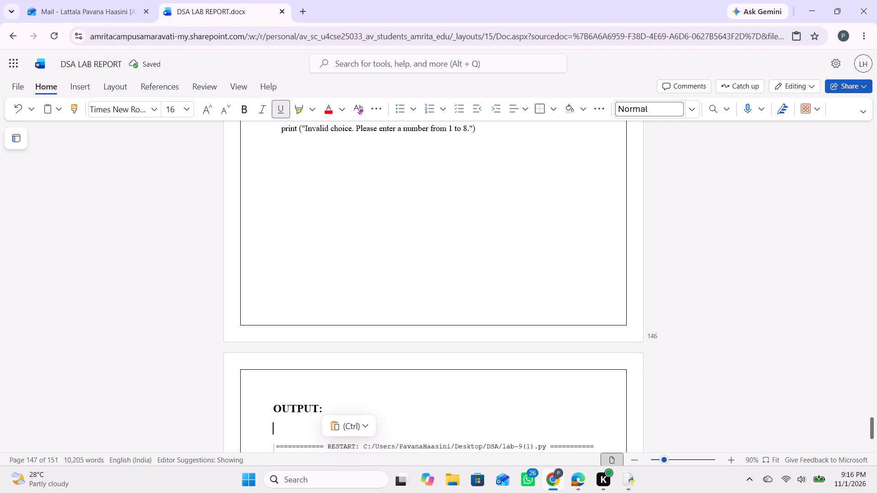
pyautogui.press('BackSpace')
# Underline the OUTPUT: heading above the first AVL tree screenshot.
pyautogui.moveTo(337, 409); pyautogui.dragTo(324, 403)
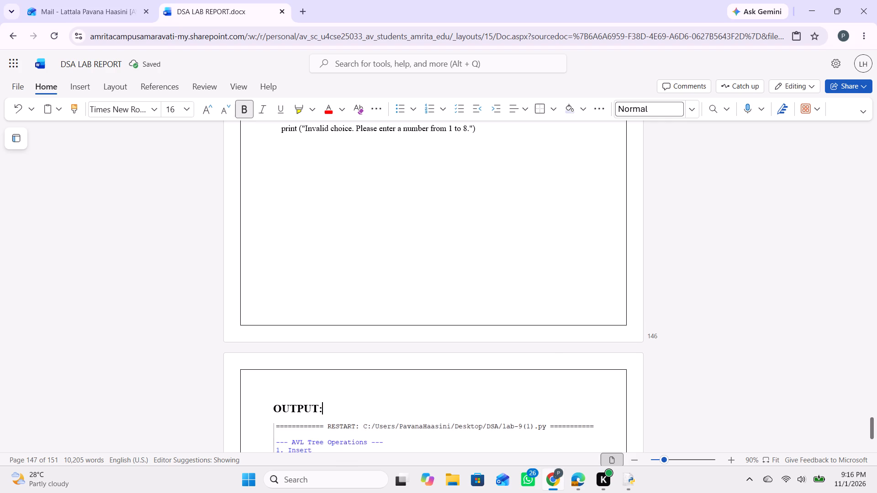
pyautogui.moveTo(324, 403); pyautogui.dragTo(254, 385)
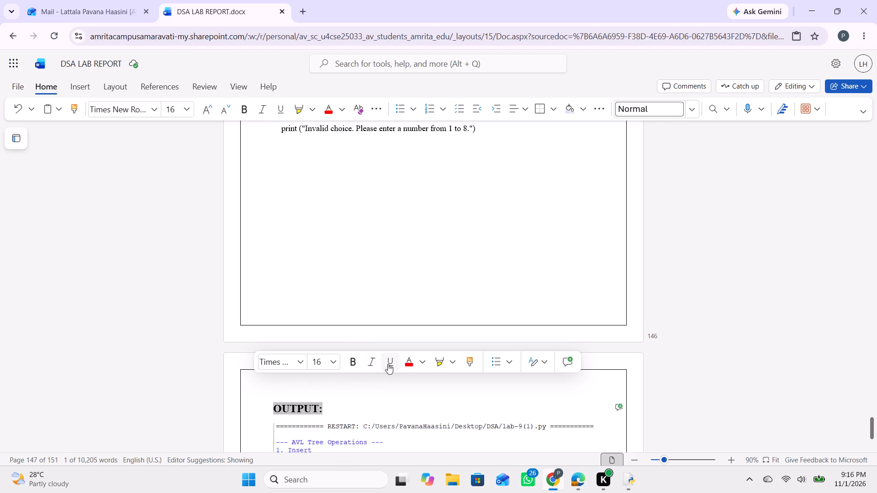
pyautogui.click(388, 364)
pyautogui.click(388, 403)
# Switch to the _DSA_25034_ document in Edge and copy LAB-9's EXPLANATION and ERROR TABLE sections, including the whole table.
pyautogui.scroll(-11, 388, 403)
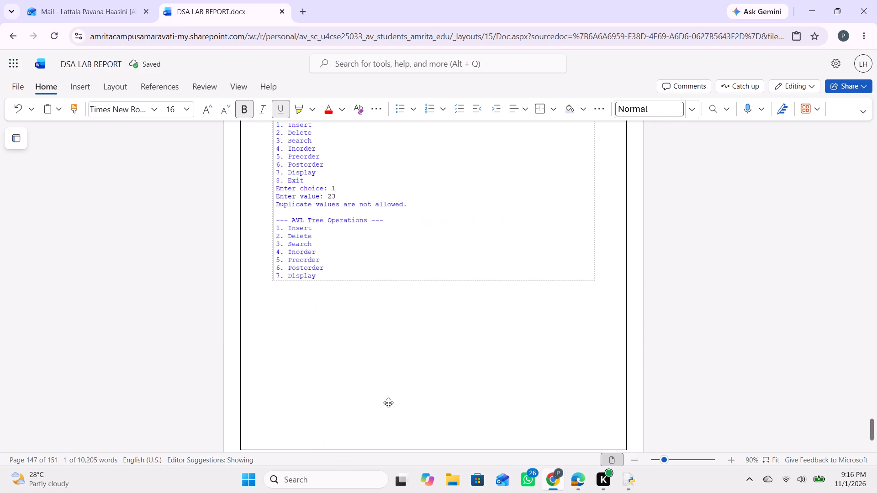
pyautogui.scroll(-19, 388, 403)
pyautogui.scroll(-8, 388, 403)
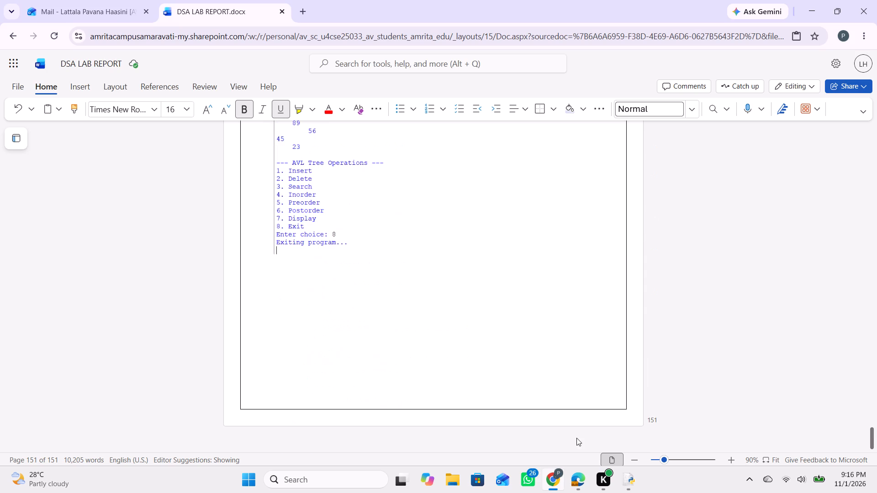
pyautogui.click(574, 483)
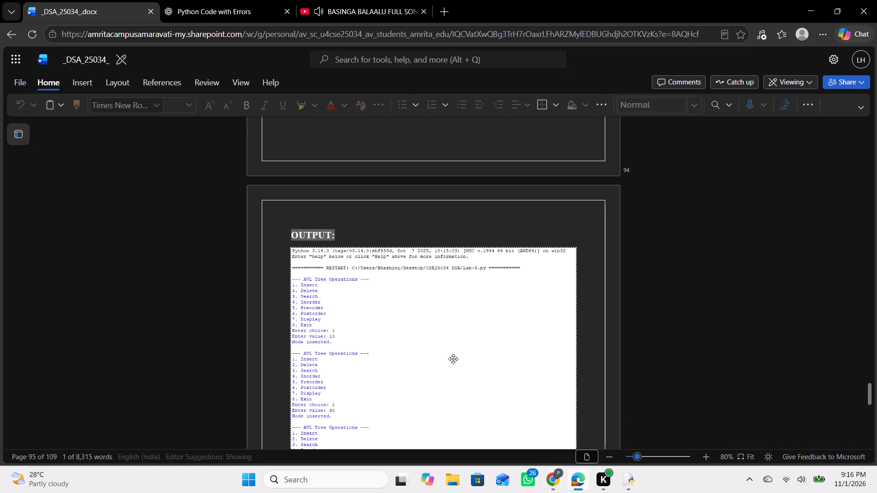
pyautogui.scroll(-14, 453, 359)
pyautogui.scroll(2, 453, 359)
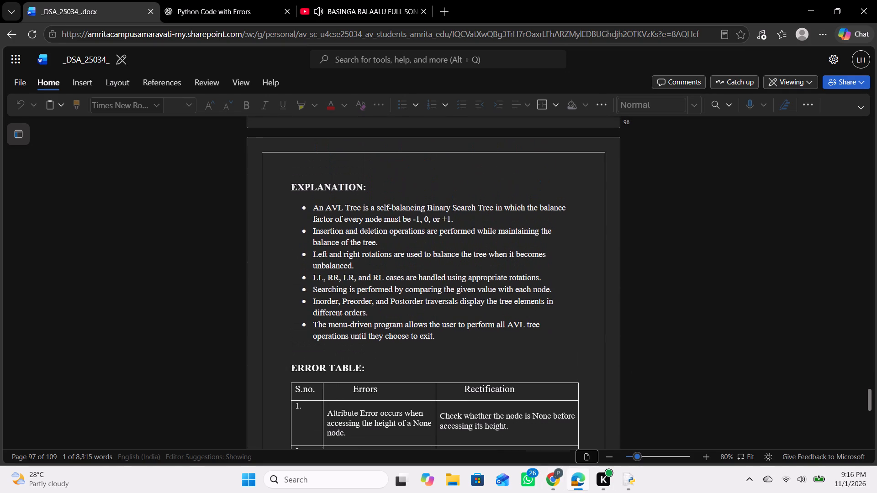
pyautogui.scroll(1, 453, 359)
pyautogui.moveTo(291, 184); pyautogui.dragTo(434, 393)
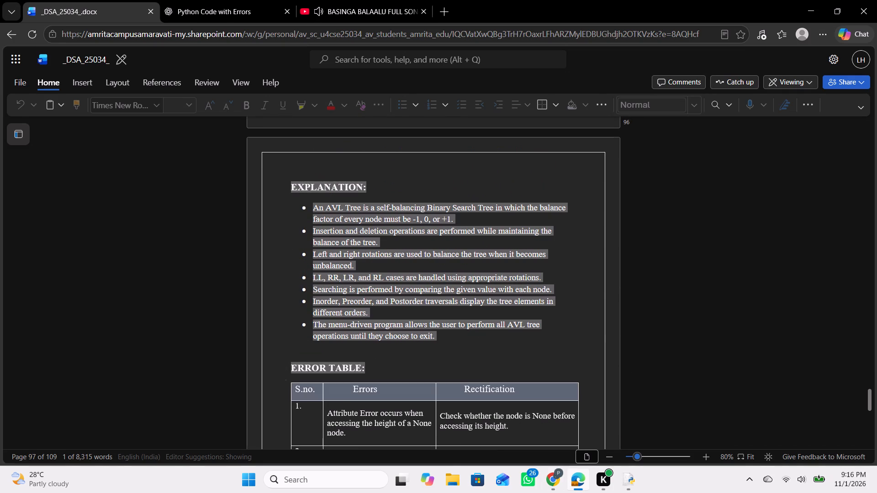
pyautogui.moveTo(434, 393); pyautogui.dragTo(461, 433)
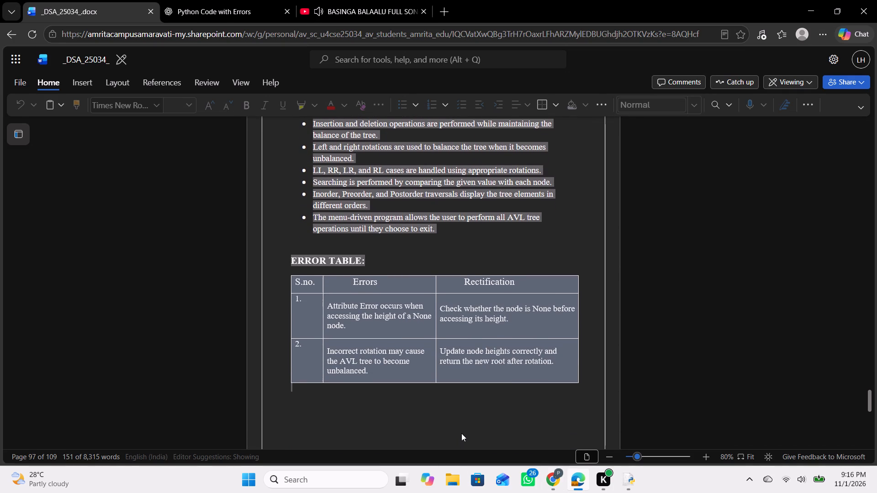
pyautogui.rightClick(461, 433)
pyautogui.click(497, 374)
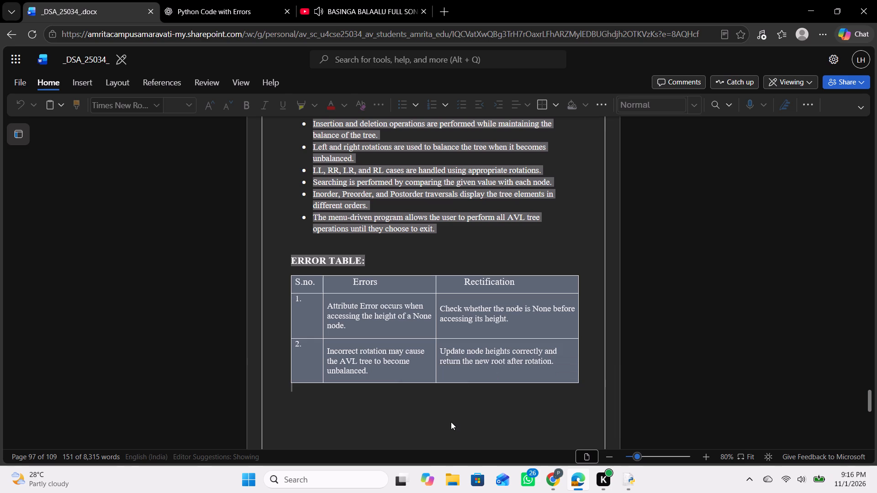
pyautogui.click(451, 424)
# Return to DSA LAB REPORT in Chrome and paste the copied EXPLANATION and ERROR TABLE sections below the last AVL tree output screenshot.
pyautogui.click(554, 478)
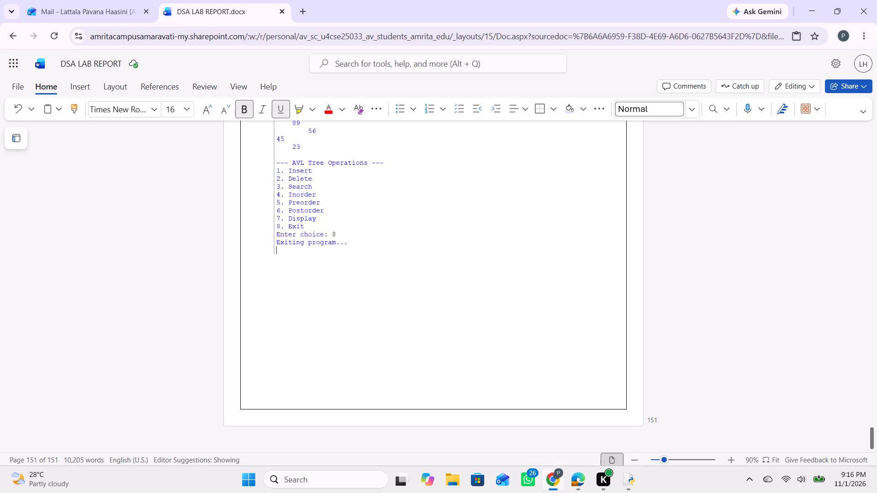
pyautogui.click(277, 278)
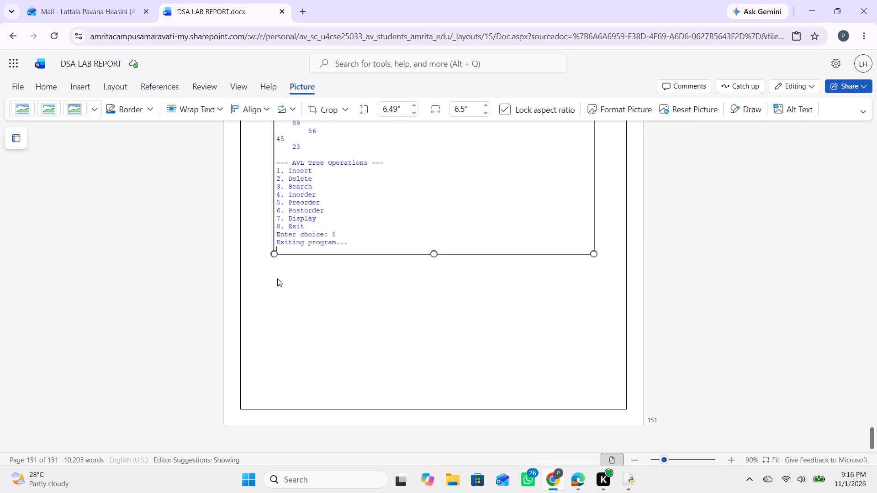
pyautogui.press('Down')
pyautogui.rightClick(276, 271)
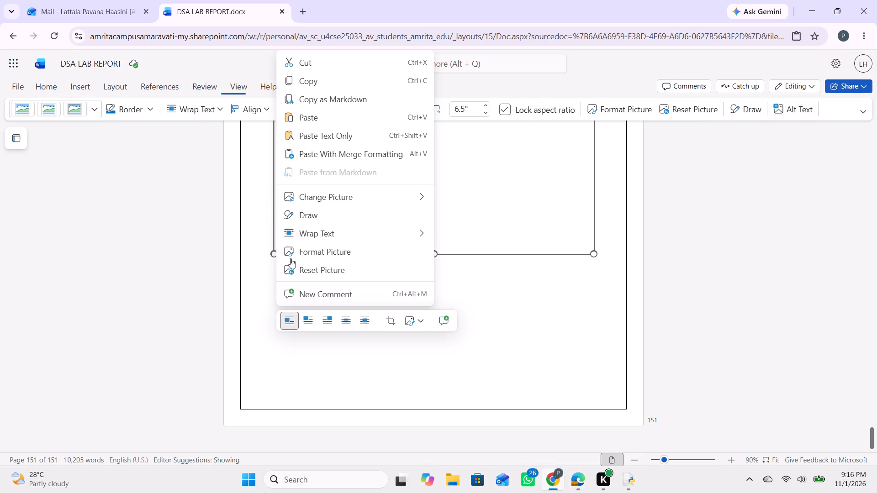
pyautogui.click(258, 282)
pyautogui.press('Down')
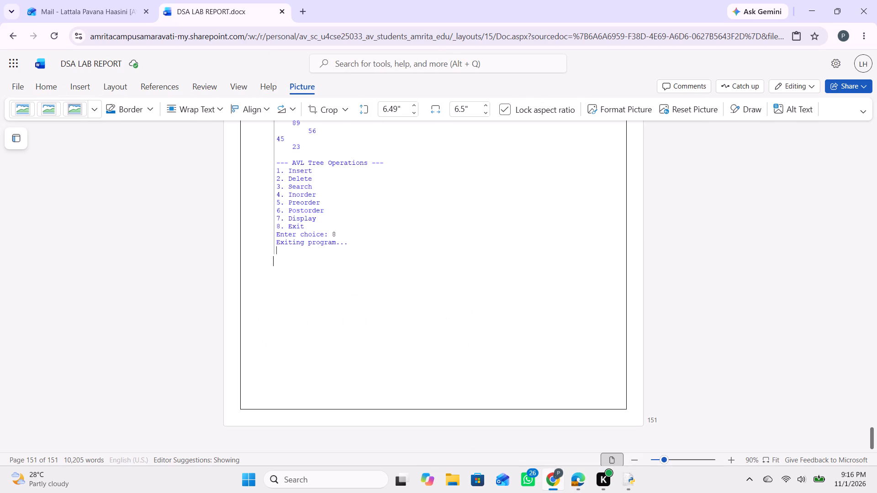
pyautogui.hotkey('ctrl', 'v')
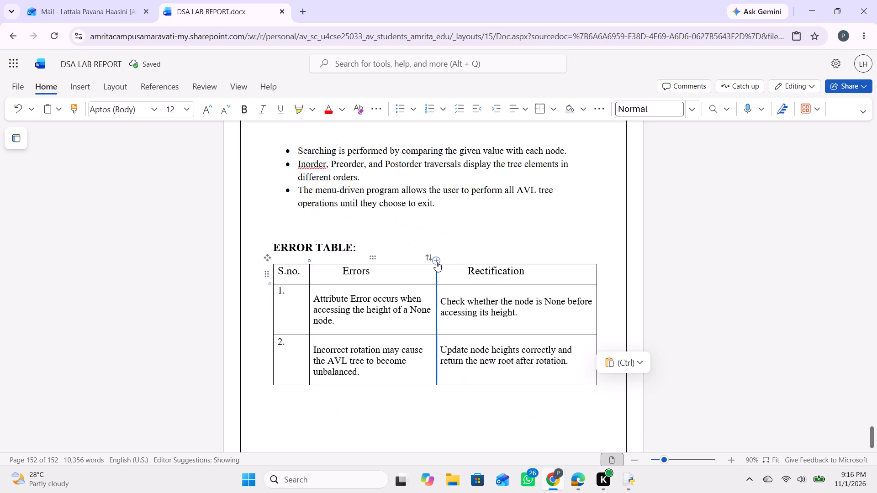
# Underline the EXPLANATION: heading below the last AVL tree output screenshot.
pyautogui.scroll(5, 436, 262)
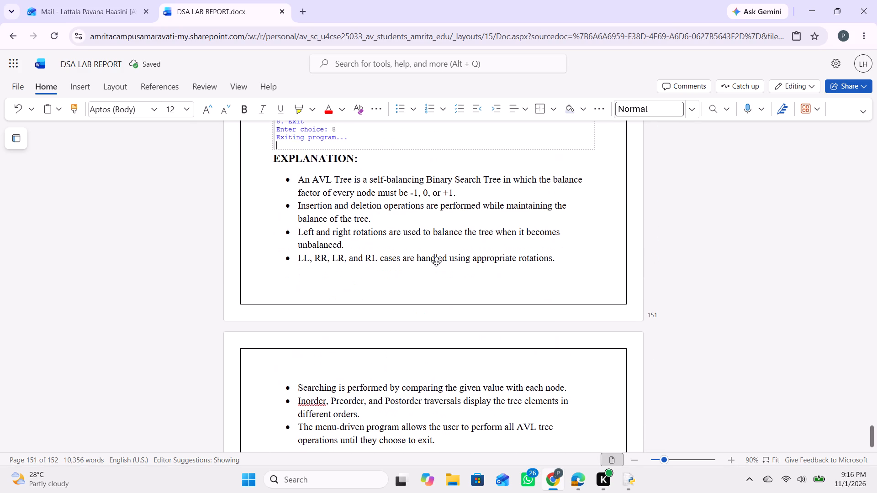
pyautogui.scroll(1, 436, 262)
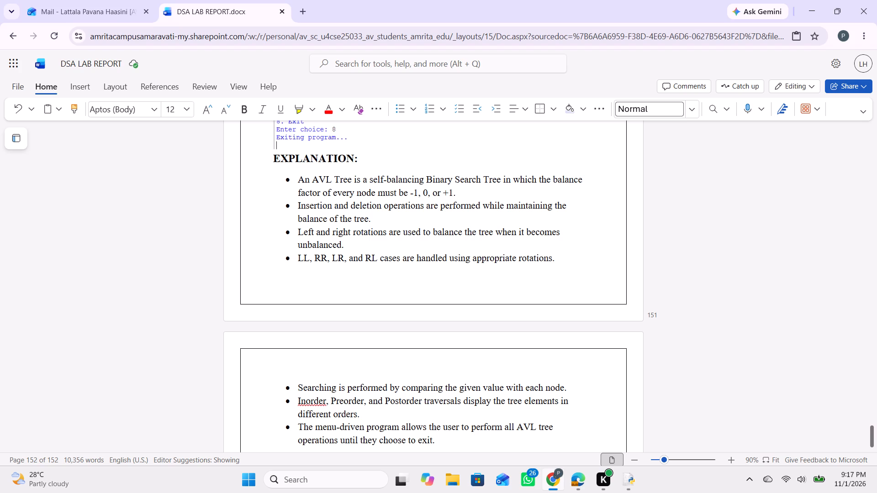
pyautogui.moveTo(274, 159); pyautogui.dragTo(342, 157)
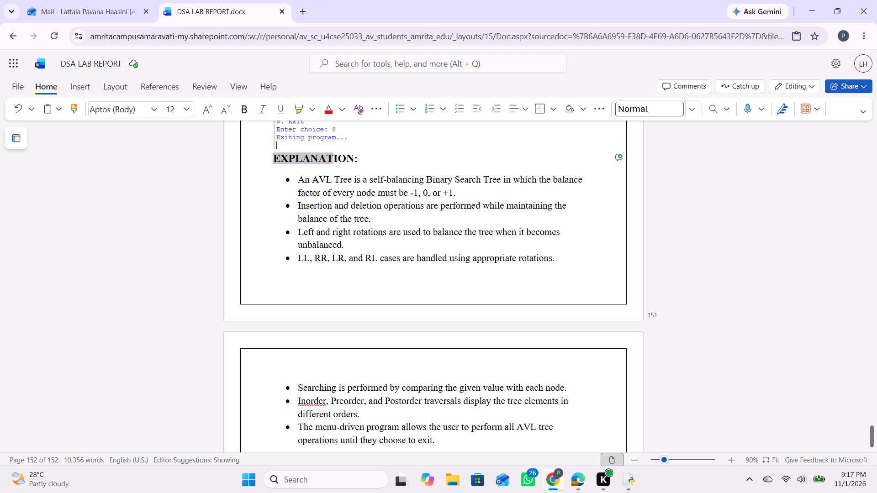
pyautogui.moveTo(342, 157); pyautogui.dragTo(375, 152)
pyautogui.click(507, 128)
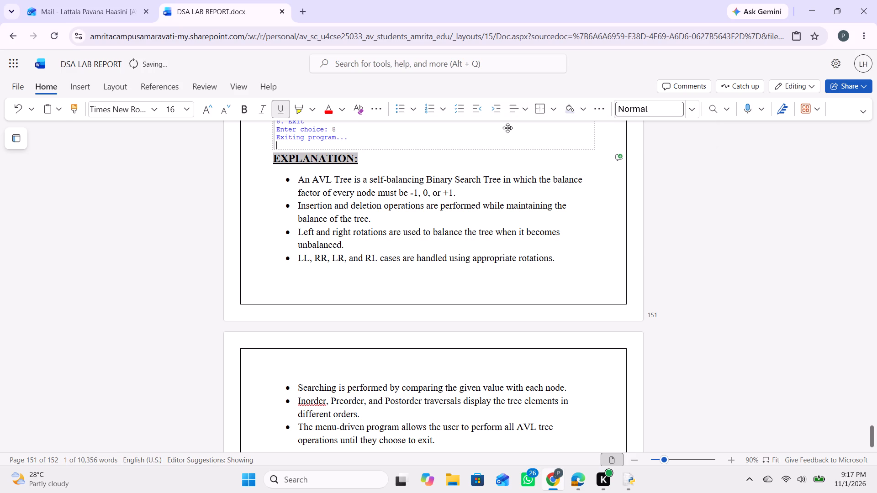
# Search the document for EXPLANATION and check the previous lab's heading against the AVL tree lab's heading.
pyautogui.click(14, 133)
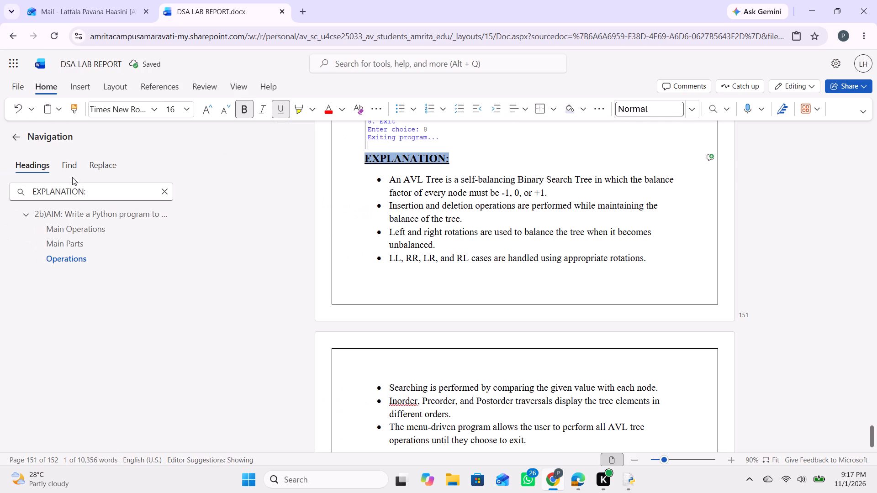
pyautogui.press('BackSpace')
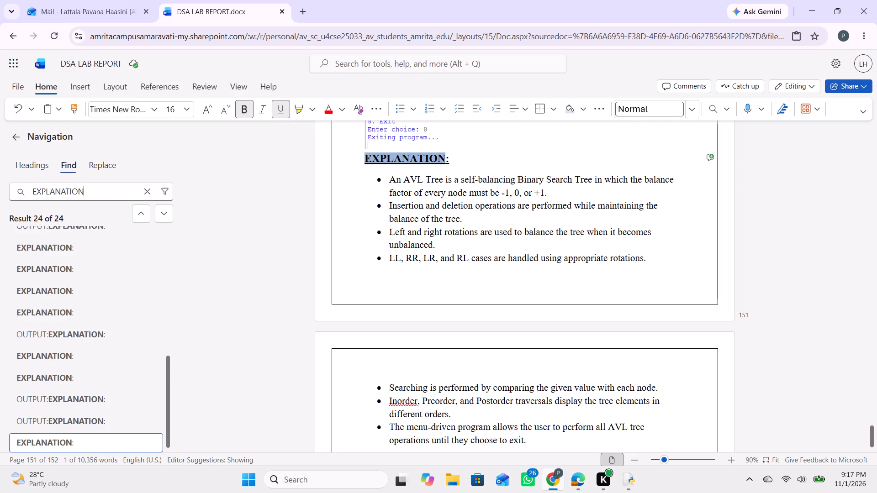
pyautogui.click(78, 420)
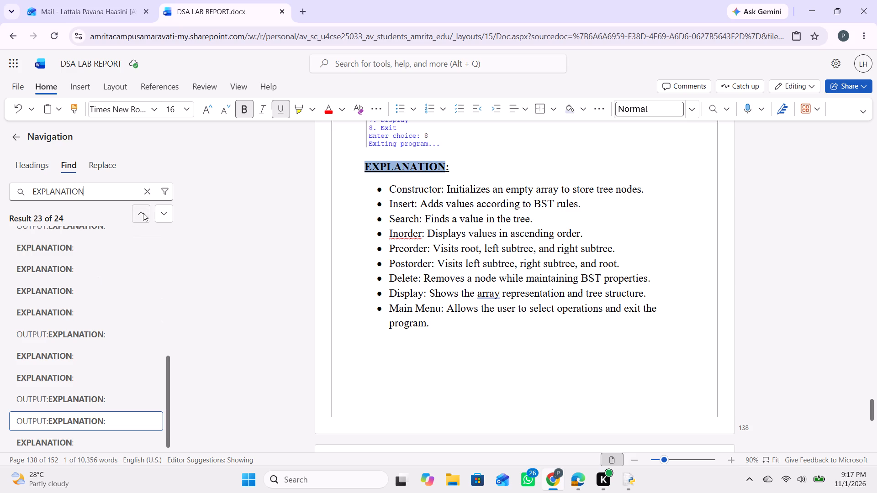
pyautogui.scroll(-10, 124, 356)
pyautogui.click(89, 445)
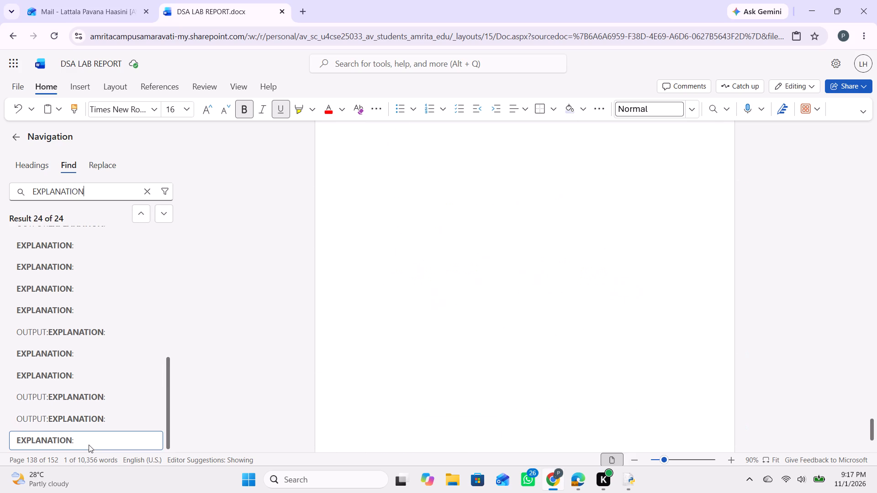
# Underline the ERROR TABLE: heading above the AVL tree error table and clear the document search.
pyautogui.scroll(-6, 449, 397)
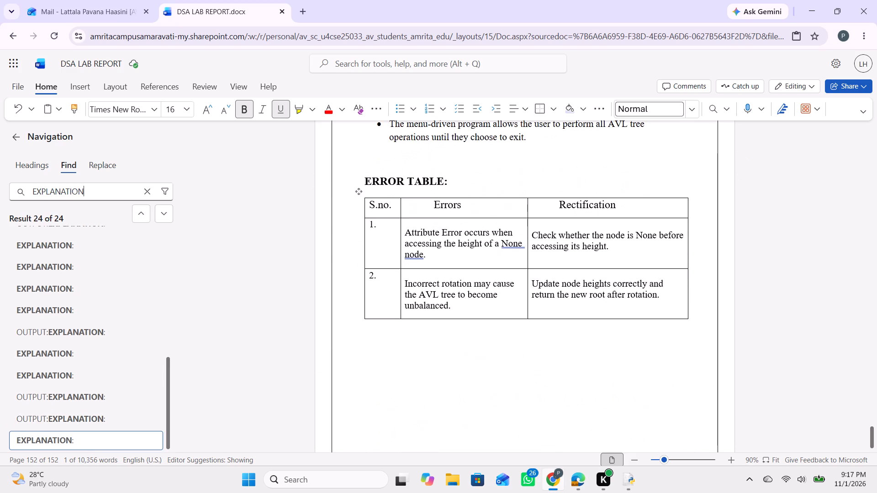
pyautogui.scroll(3, 448, 399)
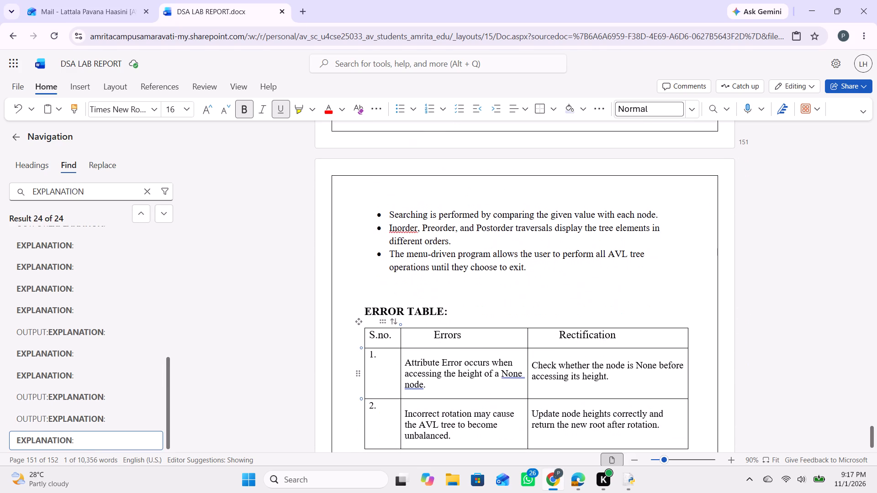
pyautogui.moveTo(364, 309); pyautogui.dragTo(491, 309)
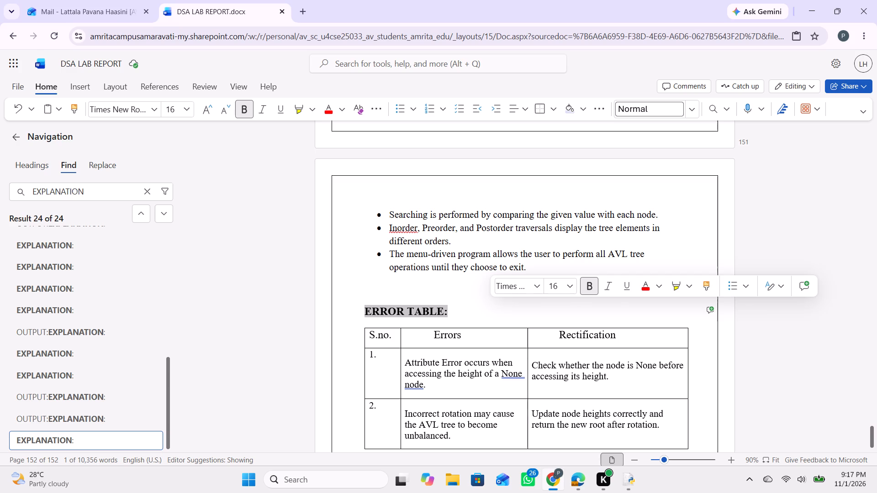
pyautogui.click(625, 288)
pyautogui.click(149, 194)
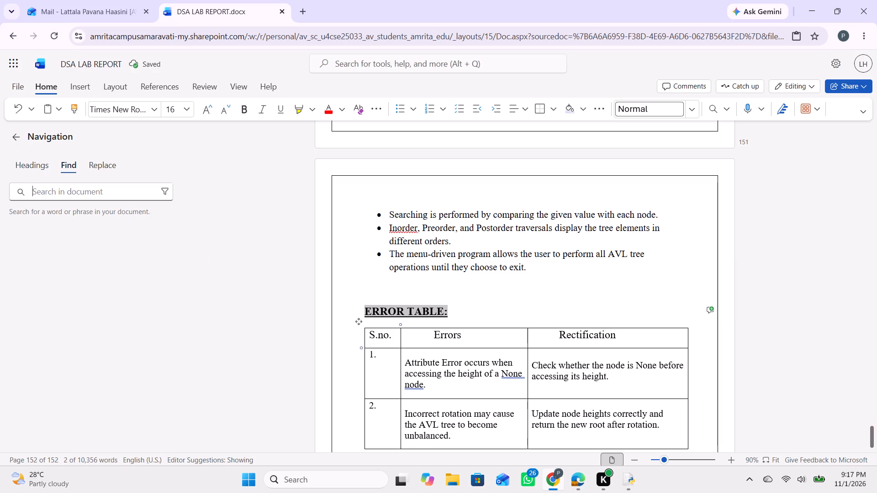
# Insert a page break after the AVL tree error table to start a new page.
pyautogui.scroll(-5, 484, 381)
pyautogui.click(375, 217)
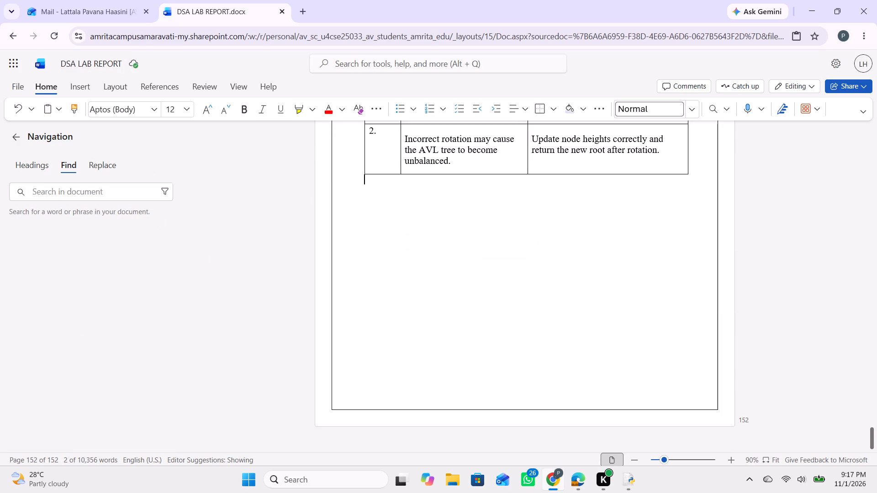
pyautogui.hotkey('ctrl', 'Return')
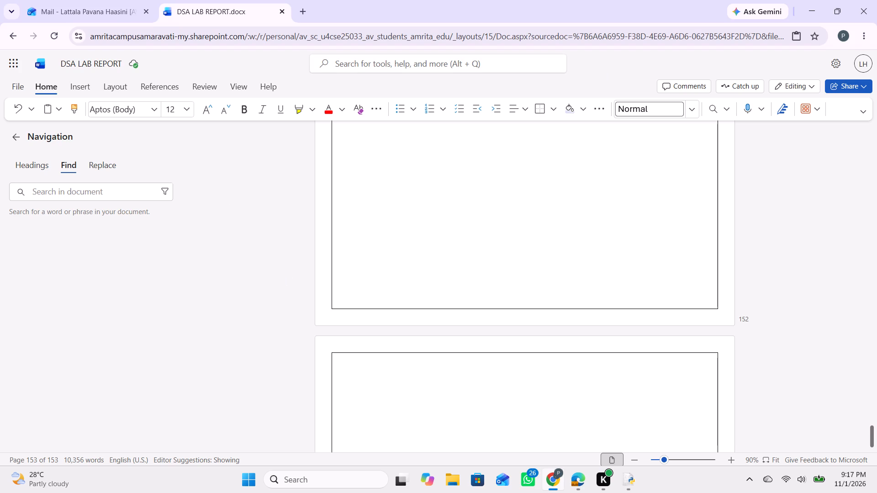
# Review the AVL tree lab's output, explanation and error table, and compare them with the preceding array-based BST error table.
pyautogui.scroll(1, 549, 277)
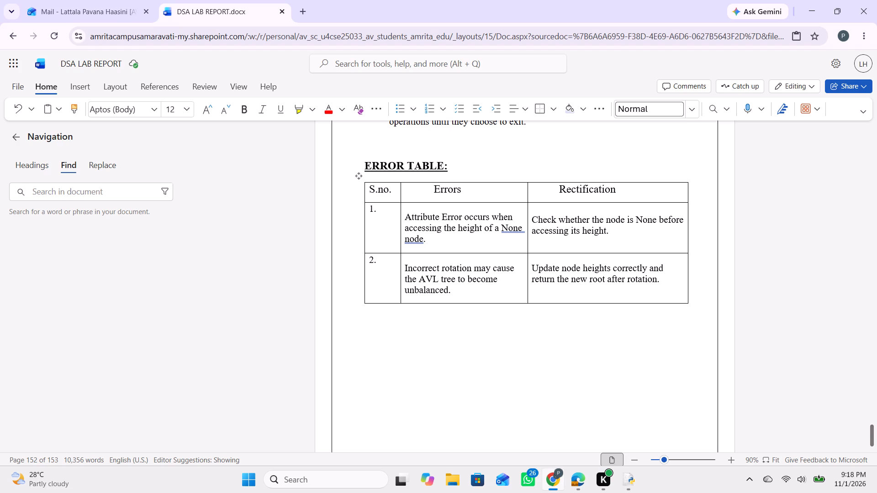
pyautogui.scroll(-1, 532, 236)
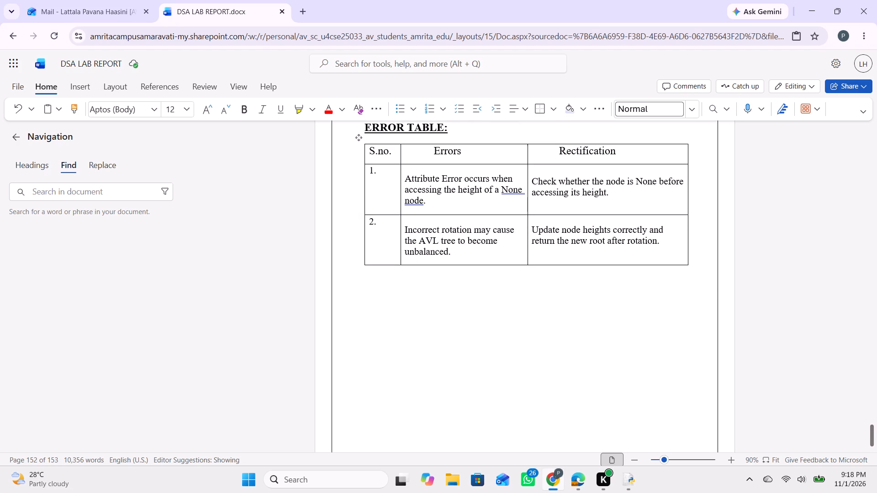
pyautogui.scroll(-1, 532, 236)
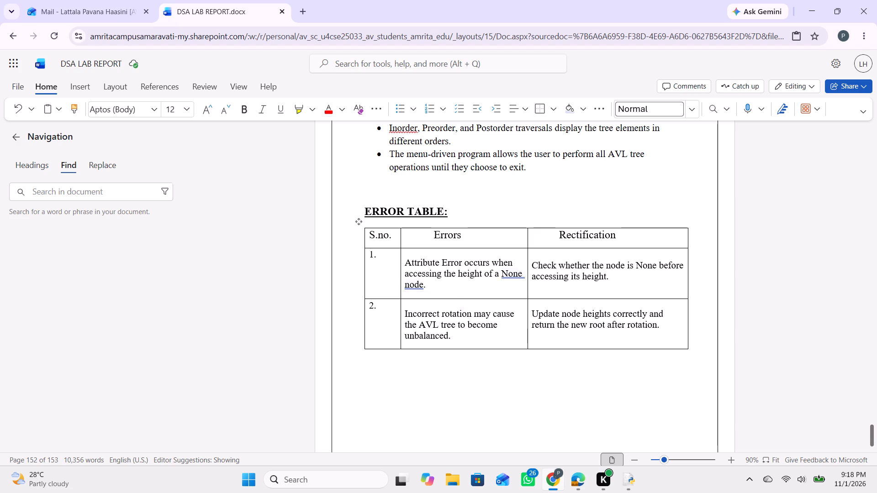
pyautogui.scroll(8, 419, 335)
pyautogui.scroll(13, 419, 335)
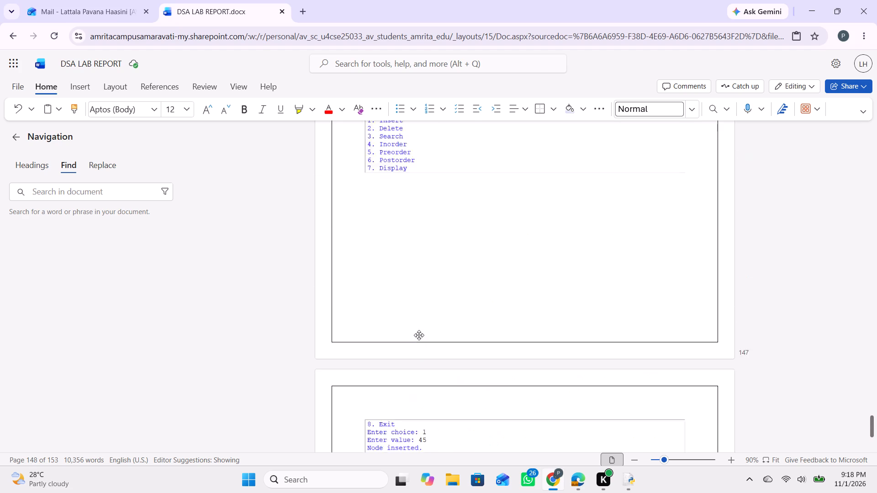
pyautogui.scroll(11, 419, 335)
pyautogui.scroll(-2, 419, 335)
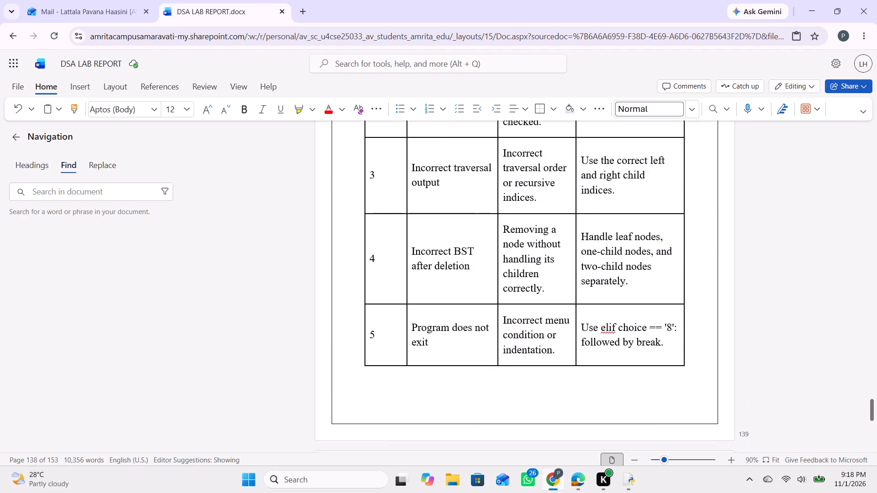
pyautogui.scroll(-8, 419, 335)
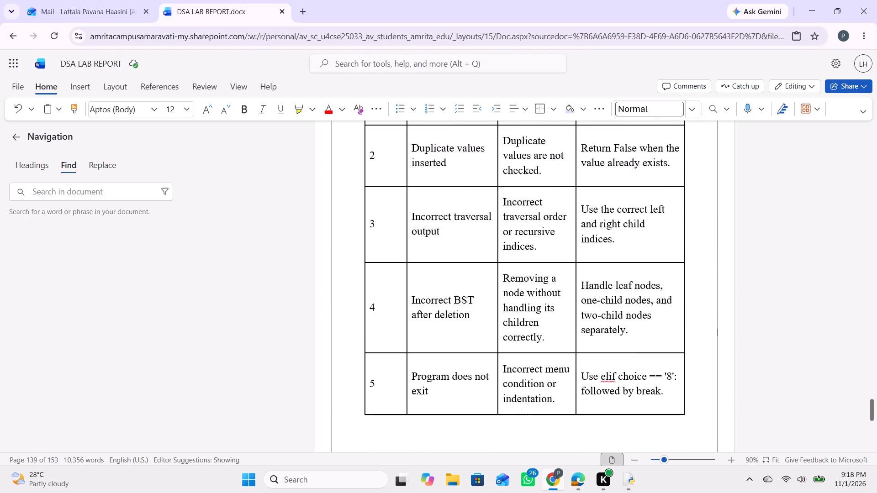
pyautogui.scroll(-20, 419, 335)
pyautogui.scroll(-3, 419, 335)
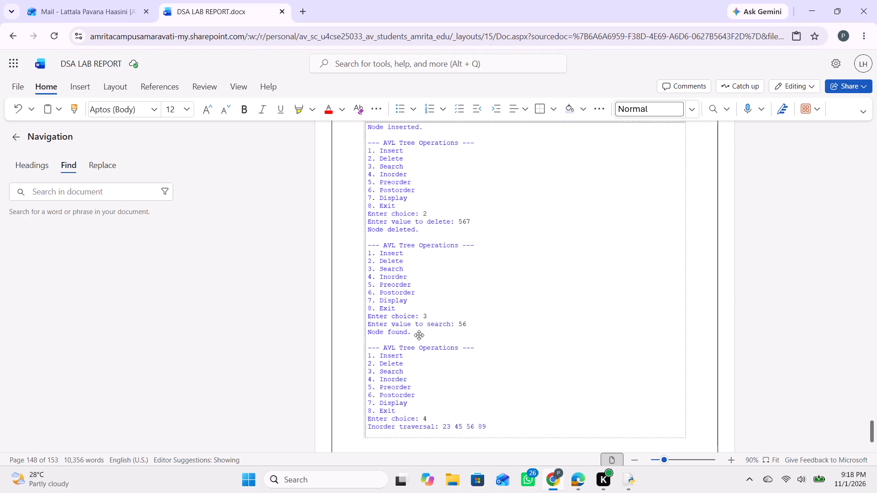
pyautogui.scroll(-19, 419, 335)
# Look back through the earlier labs and examine the format of their error tables, including both Lab 7 binary tree tables.
pyautogui.scroll(6, 419, 335)
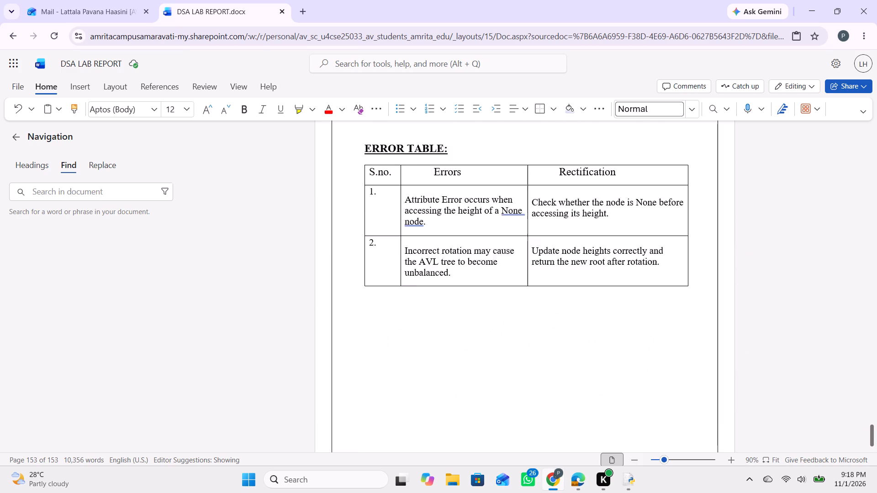
pyautogui.scroll(3, 419, 335)
pyautogui.scroll(10, 697, 327)
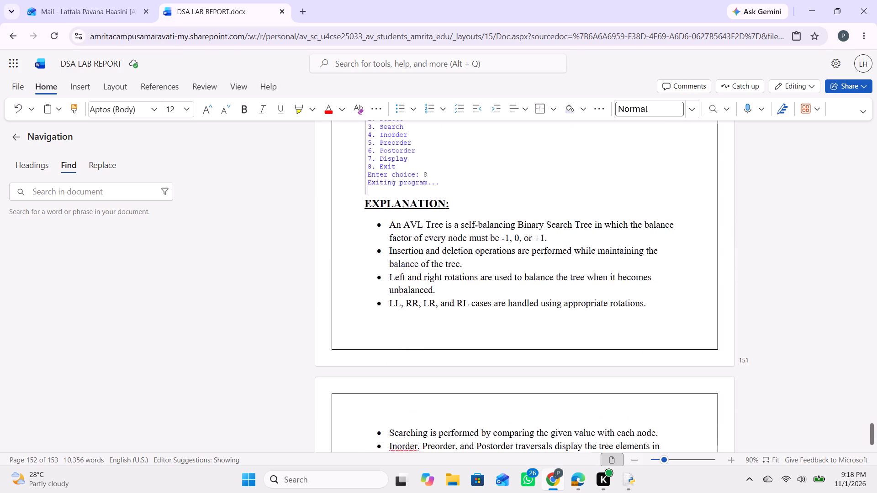
pyautogui.scroll(14, 697, 327)
pyautogui.scroll(20, 697, 327)
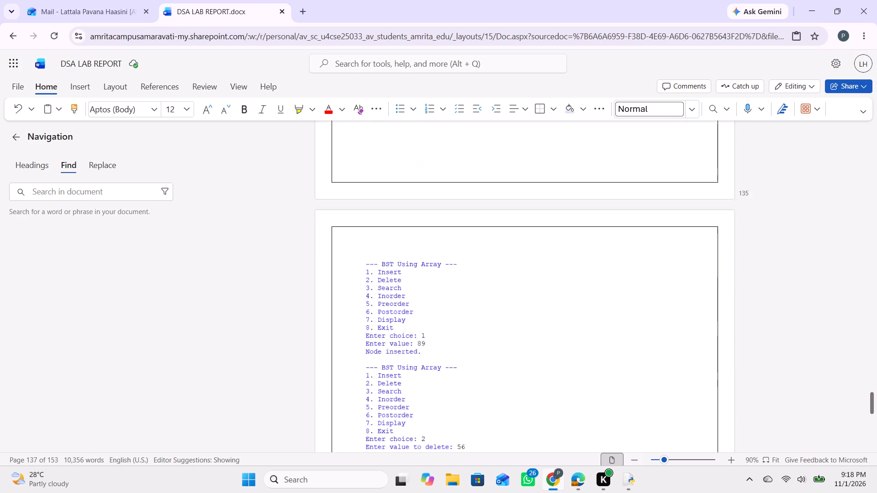
pyautogui.scroll(17, 697, 327)
pyautogui.scroll(-3, 697, 327)
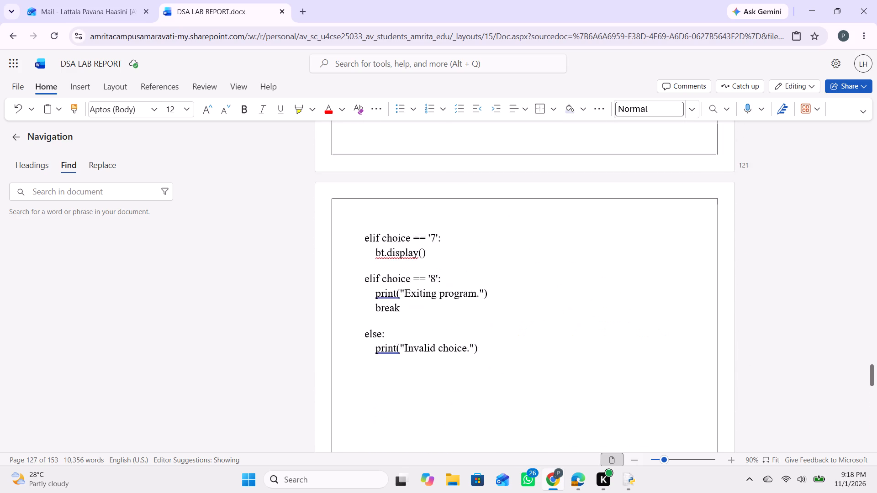
pyautogui.scroll(-19, 697, 327)
pyautogui.scroll(1, 697, 327)
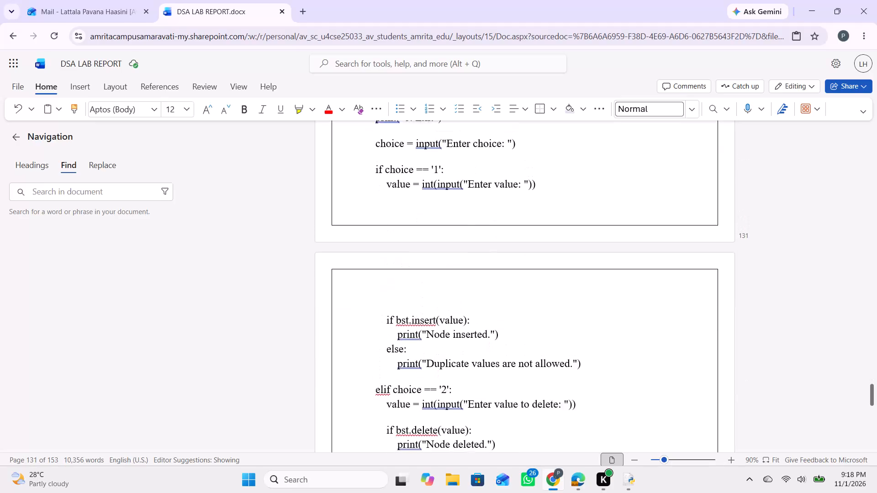
pyautogui.scroll(1, 697, 327)
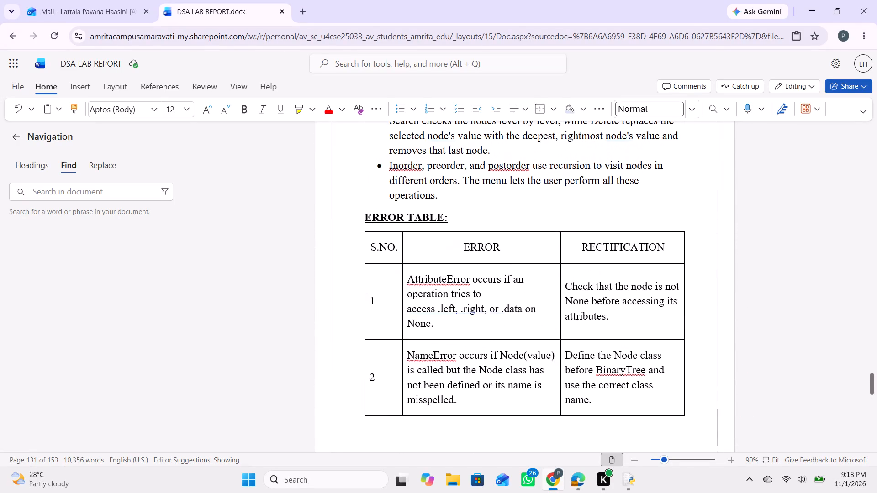
pyautogui.scroll(1, 697, 327)
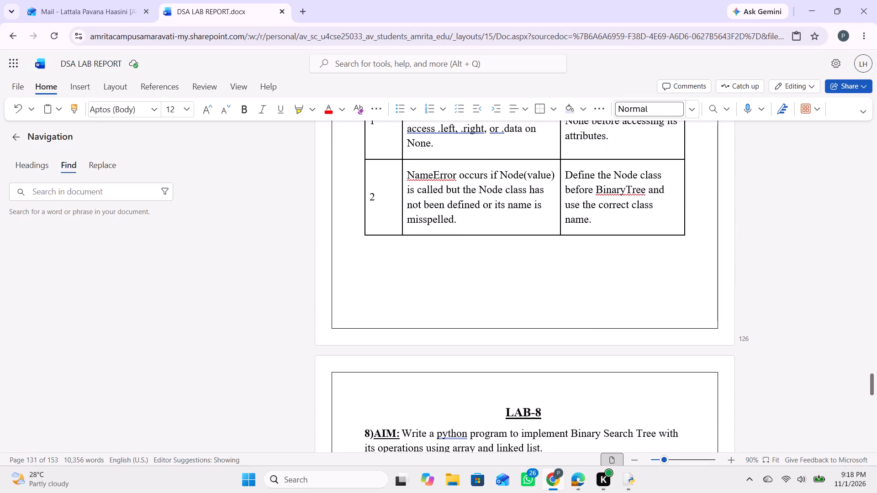
pyautogui.moveTo(687, 228); pyautogui.dragTo(443, 133)
pyautogui.scroll(13, 443, 133)
pyautogui.scroll(14, 443, 133)
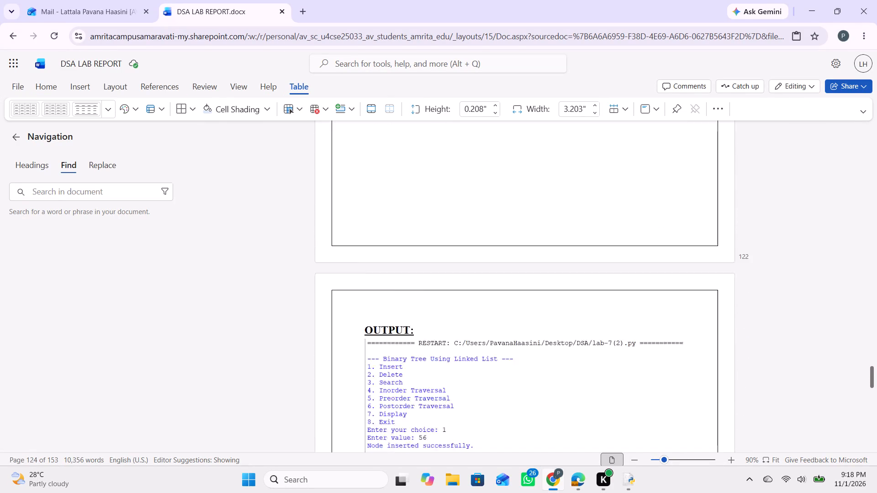
pyautogui.scroll(12, 443, 133)
pyautogui.scroll(-7, 443, 133)
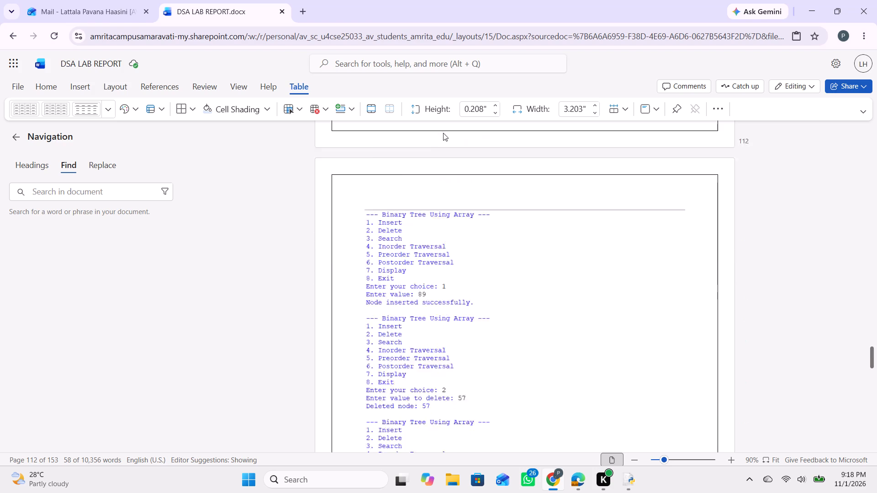
pyautogui.scroll(-9, 443, 133)
pyautogui.scroll(4, 443, 133)
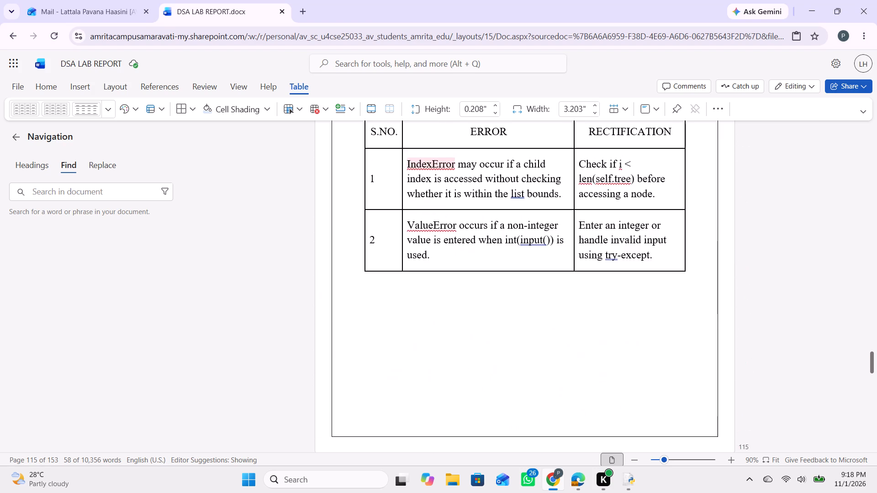
pyautogui.scroll(3, 443, 133)
pyautogui.scroll(20, 443, 133)
pyautogui.scroll(20, 443, 133)
pyautogui.scroll(12, 443, 133)
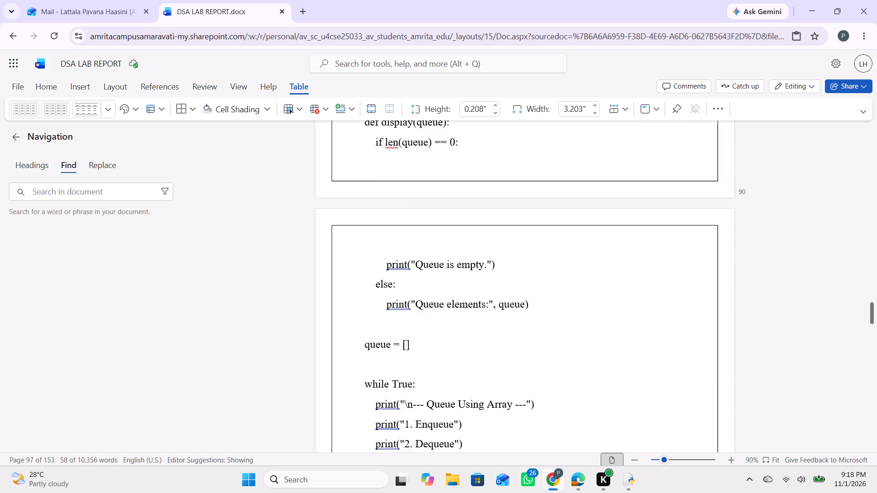
pyautogui.scroll(10, 443, 133)
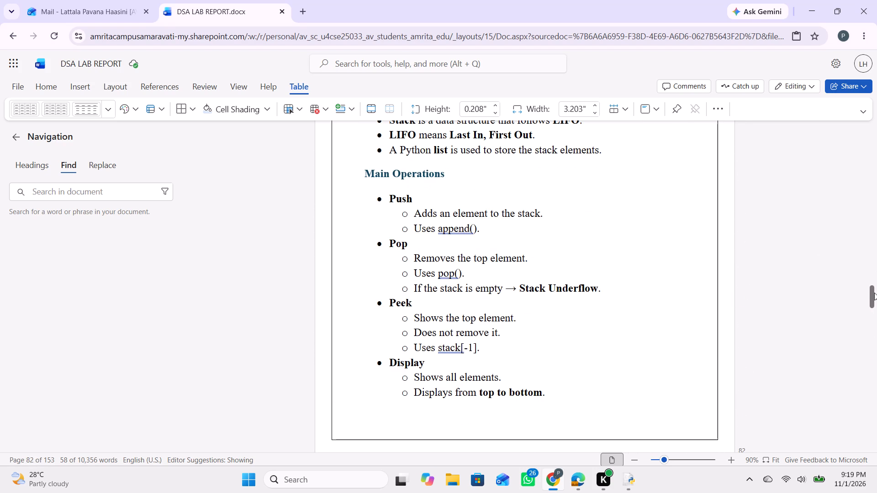
# Set the border weight of the whole AVL tree error table to 1.5 pt.
pyautogui.moveTo(873, 293); pyautogui.dragTo(823, 492)
pyautogui.scroll(5, 553, 273)
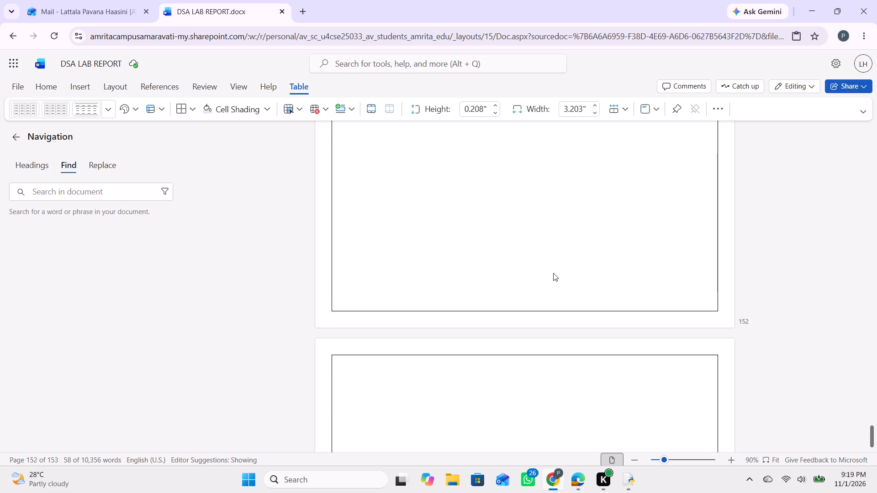
pyautogui.scroll(8, 553, 273)
pyautogui.scroll(-1, 553, 273)
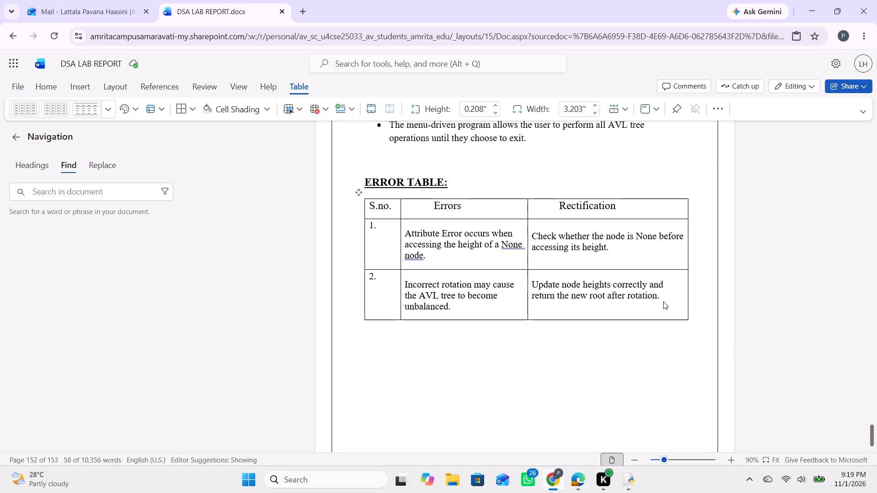
pyautogui.moveTo(663, 301); pyautogui.dragTo(368, 207)
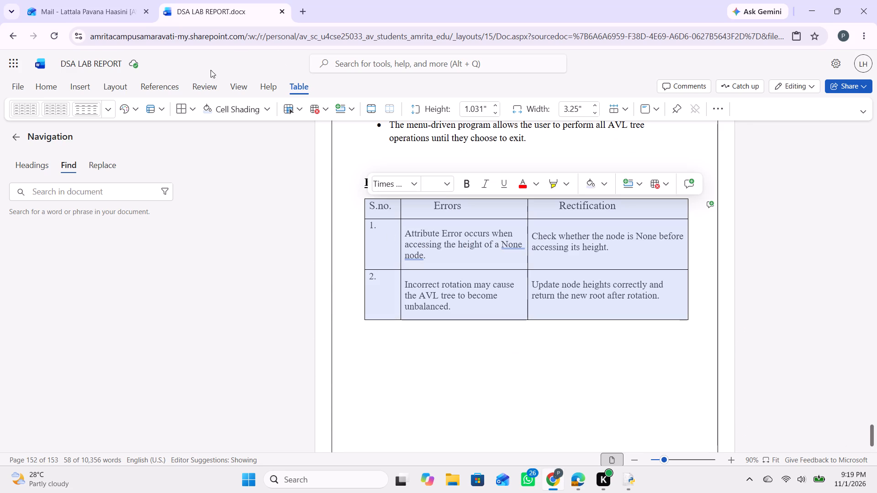
pyautogui.click(187, 112)
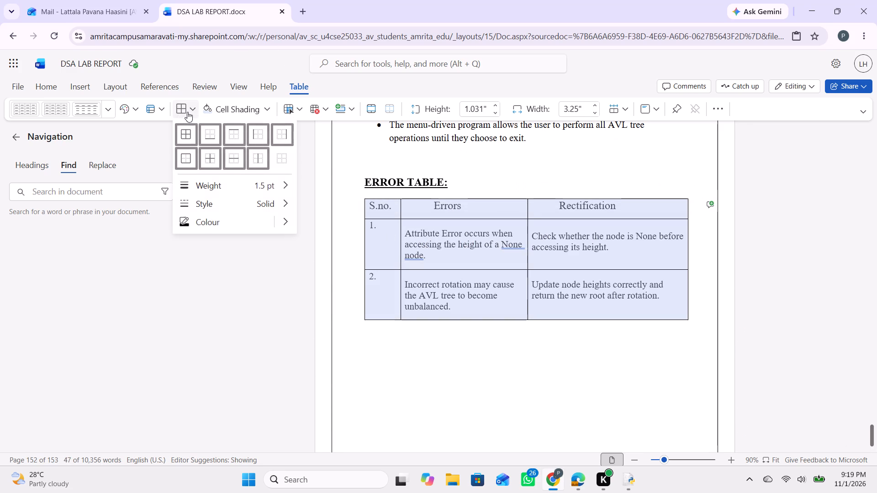
pyautogui.click(239, 184)
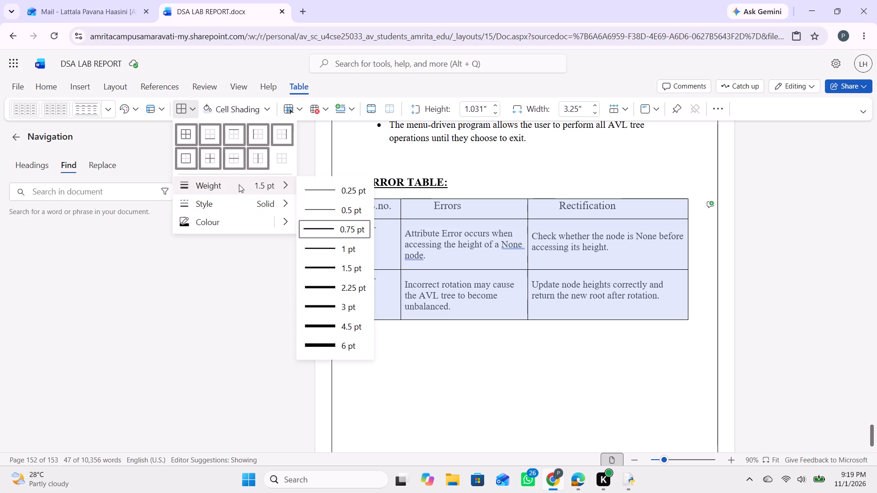
pyautogui.click(359, 254)
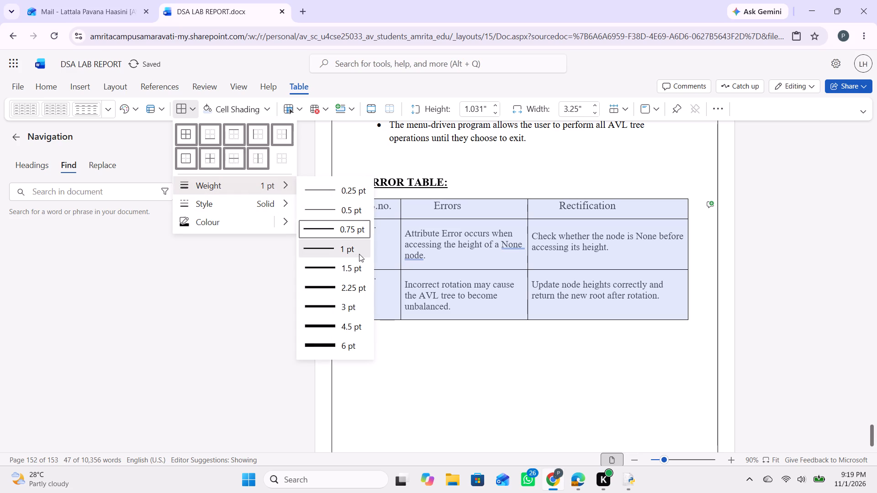
pyautogui.click(359, 264)
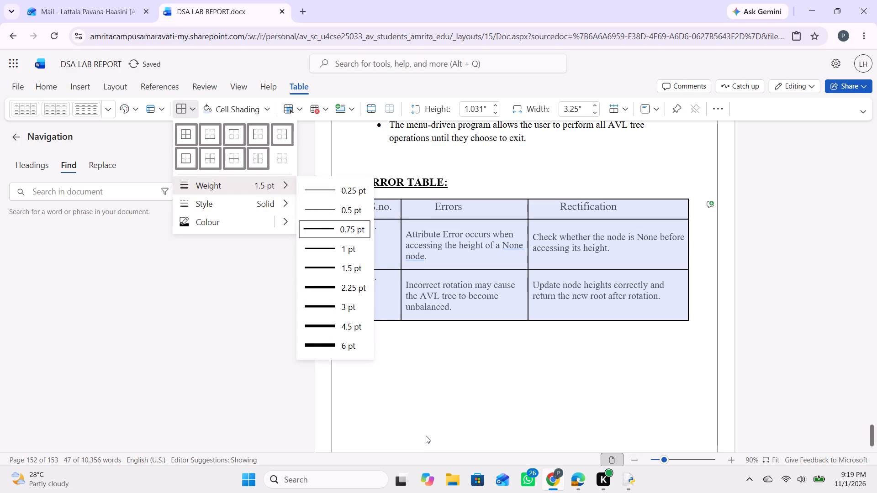
pyautogui.click(426, 435)
pyautogui.click(426, 435)
pyautogui.click(386, 352)
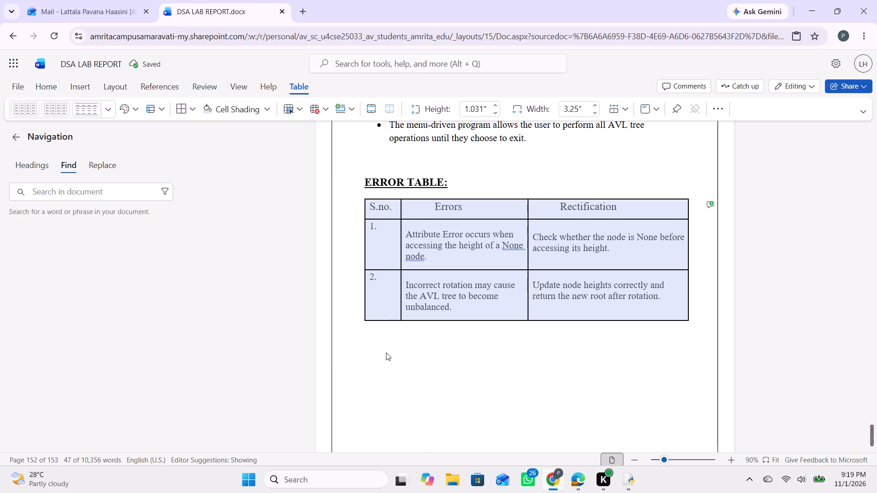
# Search the document for AIM and copy the full Lab 9 AIM statement about AVL trees.
pyautogui.click(86, 193)
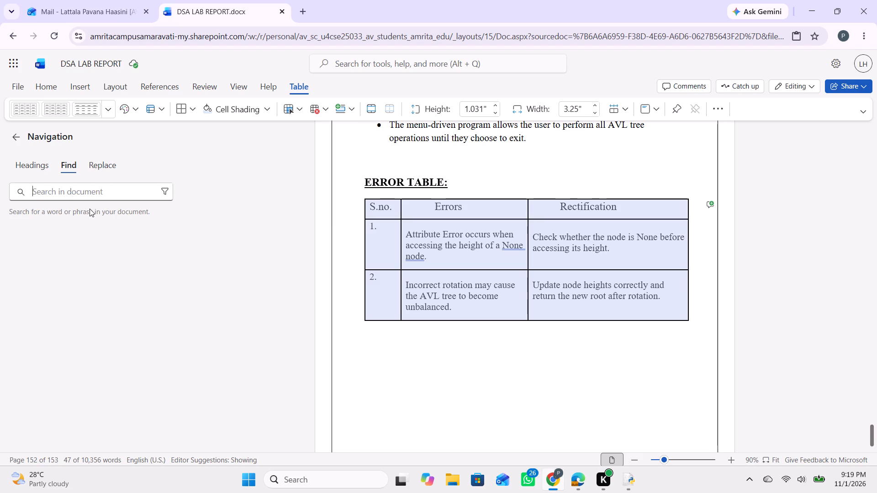
pyautogui.write('AAIM')
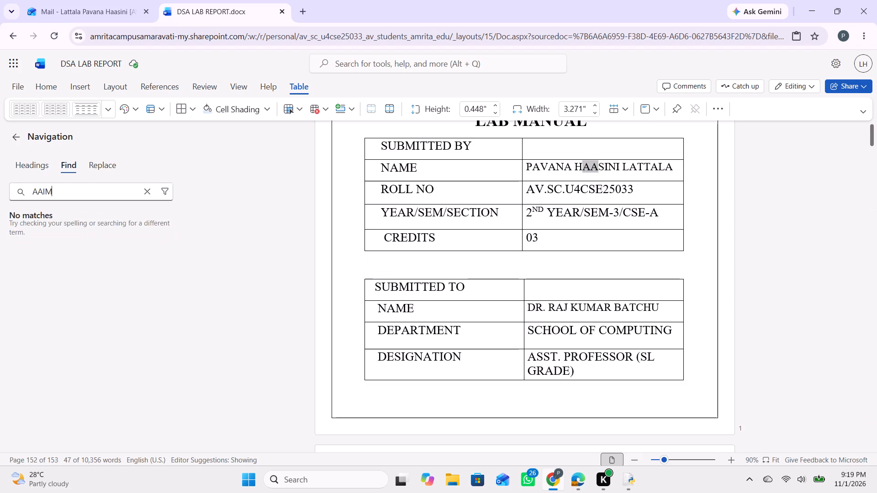
pyautogui.press('Left')
pyautogui.press('Left')
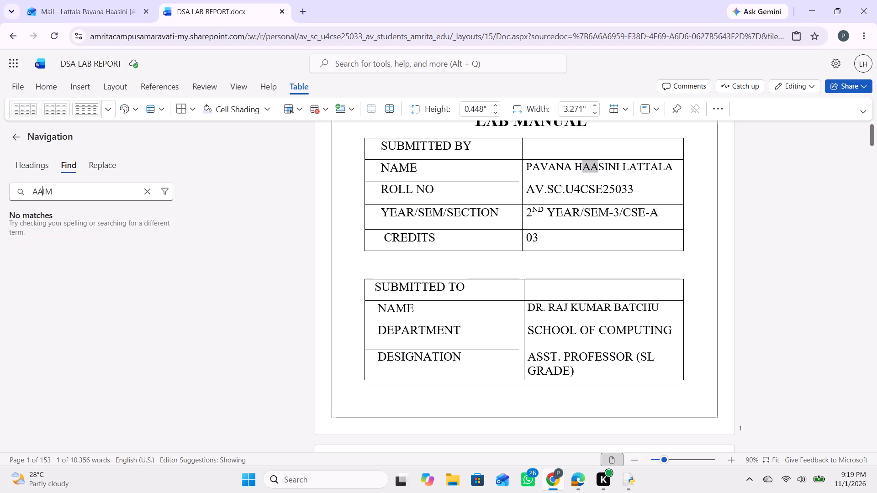
pyautogui.press('BackSpace')
pyautogui.scroll(-13, 50, 347)
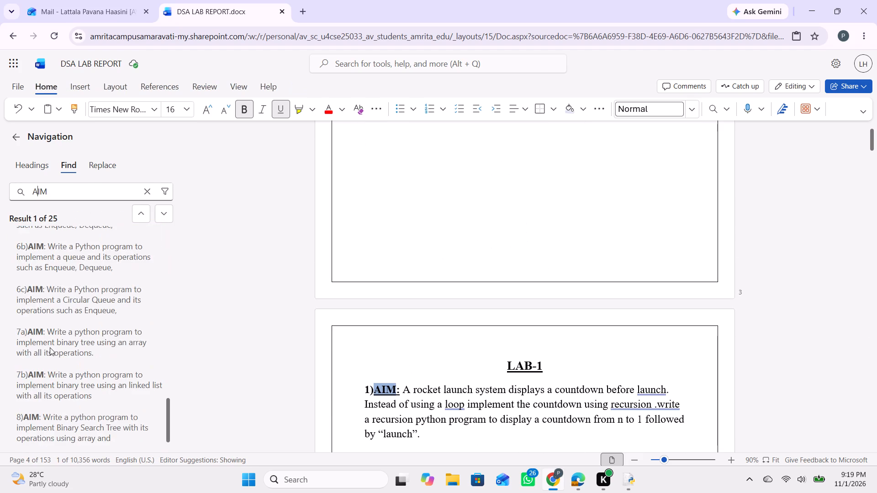
pyautogui.scroll(-13, 50, 347)
pyautogui.click(78, 442)
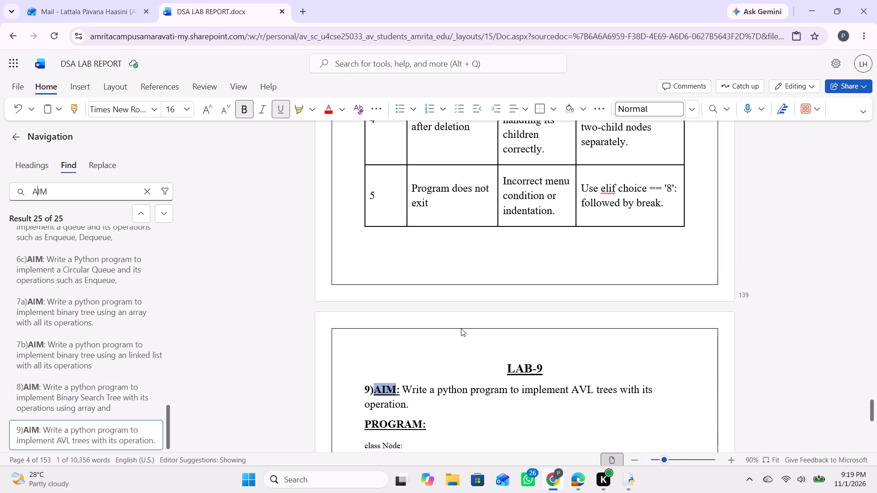
pyautogui.moveTo(362, 388); pyautogui.dragTo(413, 407)
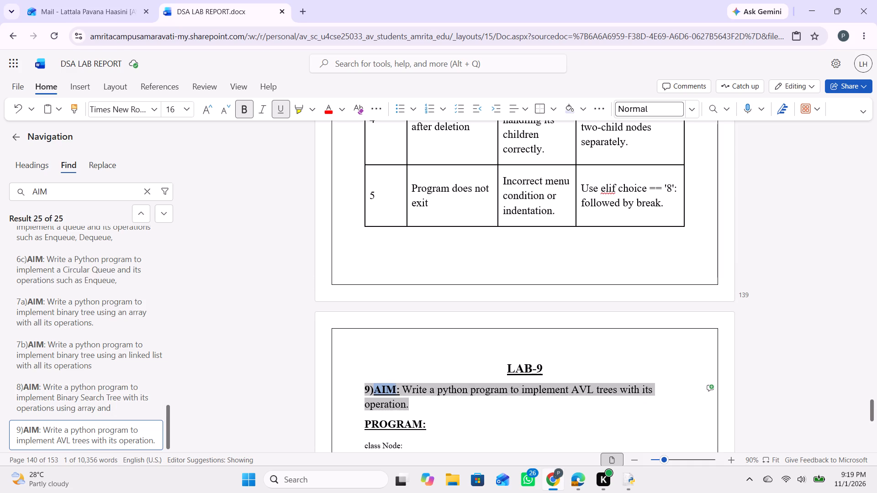
pyautogui.moveTo(413, 407); pyautogui.dragTo(413, 408)
pyautogui.rightClick(413, 408)
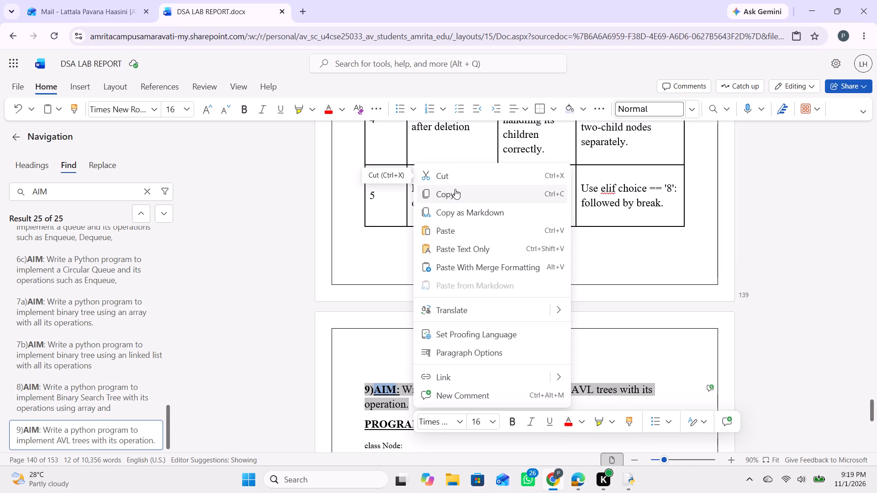
pyautogui.click(455, 191)
# Check the weekly program list near the document's start, and paste the copied AIM statement on the blank last page.
pyautogui.scroll(13, 44, 314)
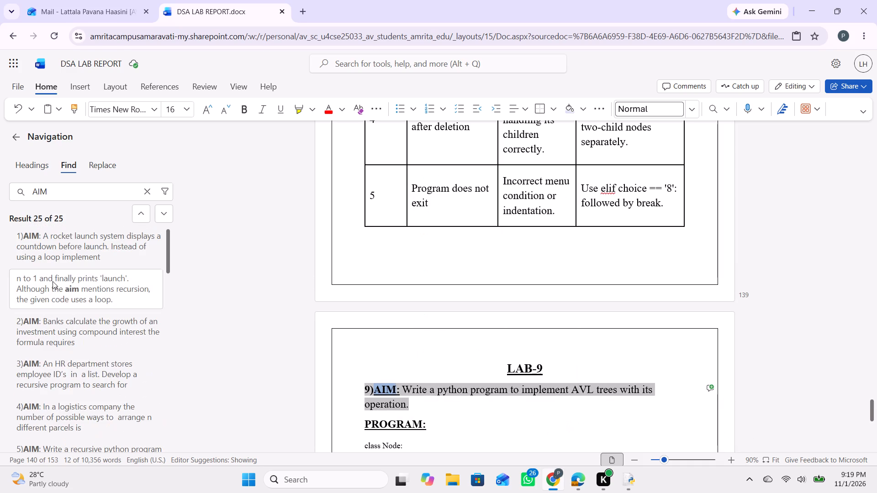
pyautogui.click(59, 251)
pyautogui.scroll(6, 638, 246)
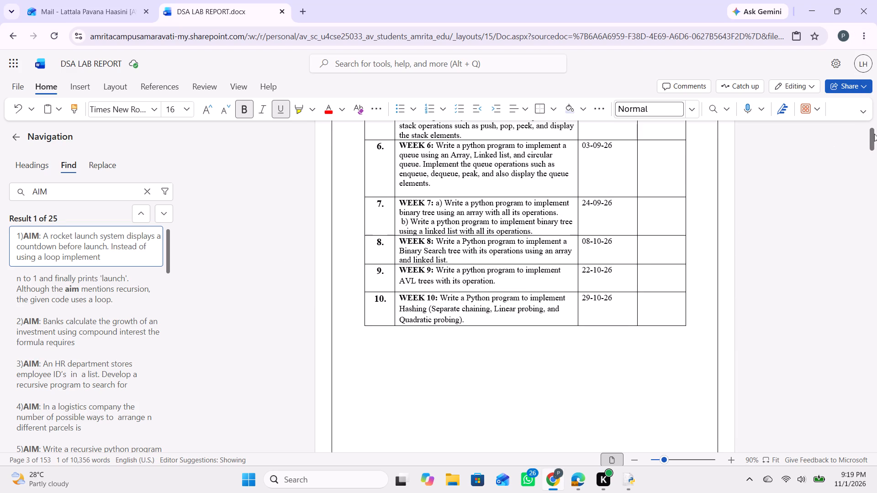
pyautogui.moveTo(874, 134); pyautogui.dragTo(835, 492)
pyautogui.scroll(2, 563, 322)
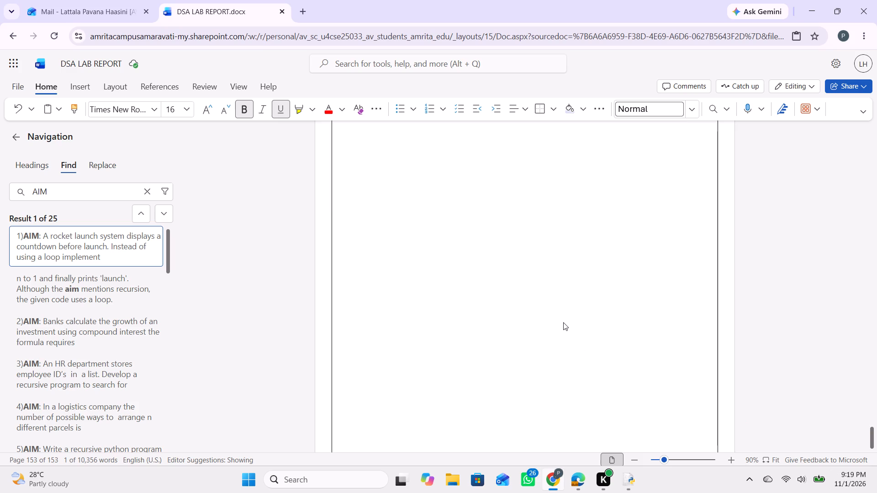
pyautogui.scroll(8, 563, 322)
pyautogui.scroll(-4, 563, 322)
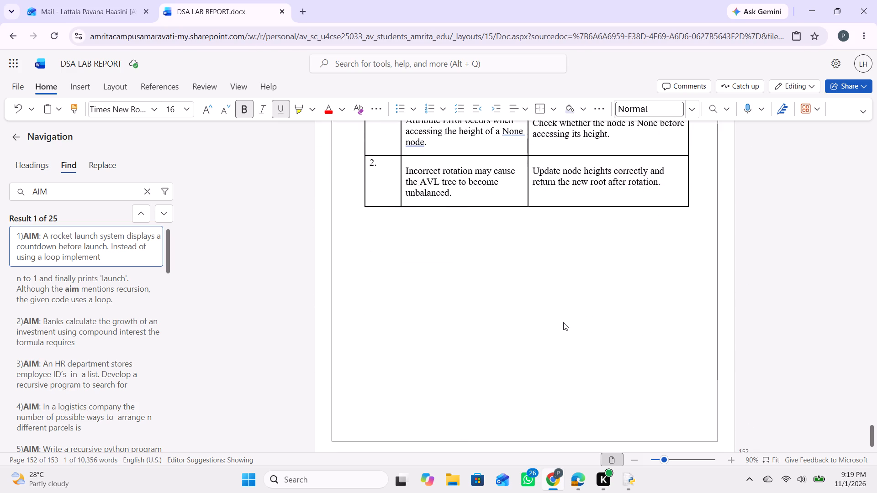
pyautogui.scroll(-5, 563, 322)
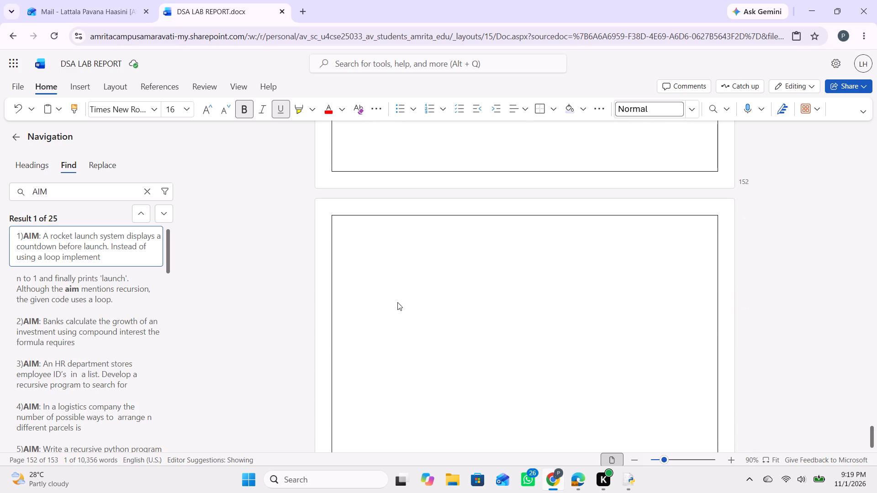
pyautogui.click(380, 303)
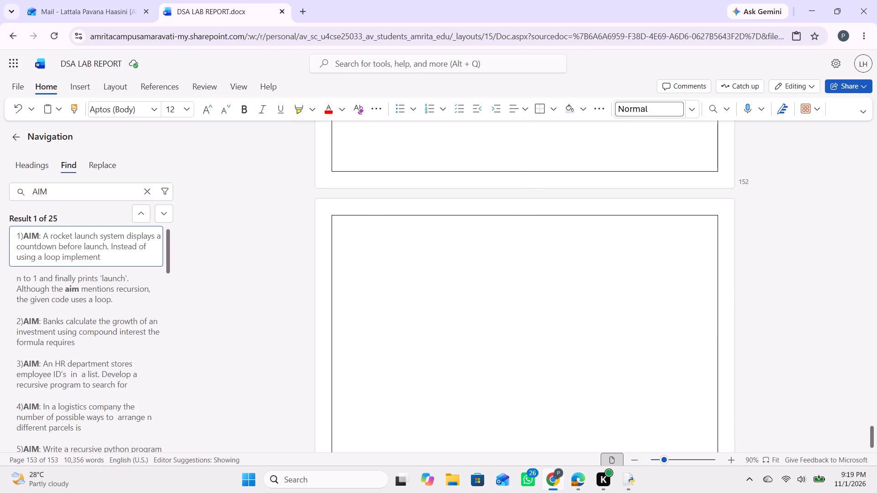
pyautogui.rightClick(363, 263)
pyautogui.click(408, 118)
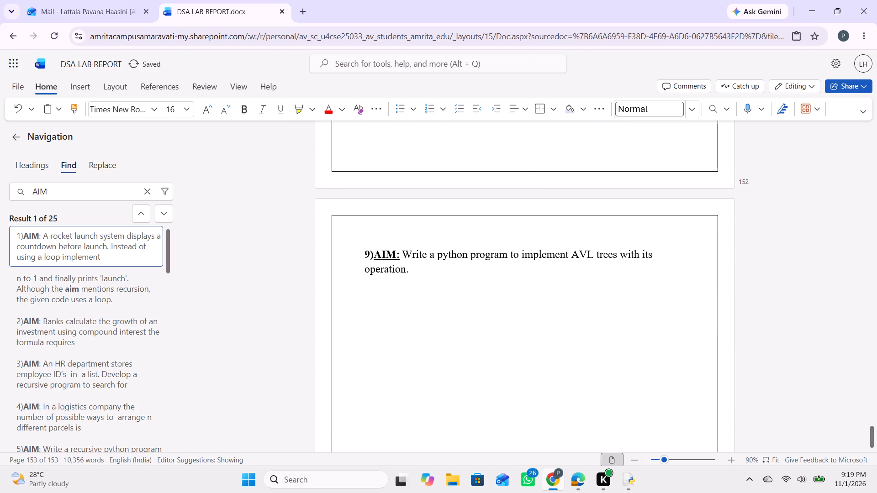
# Change the number of the pasted AIM statement on the last page to 10.
pyautogui.press('Left')
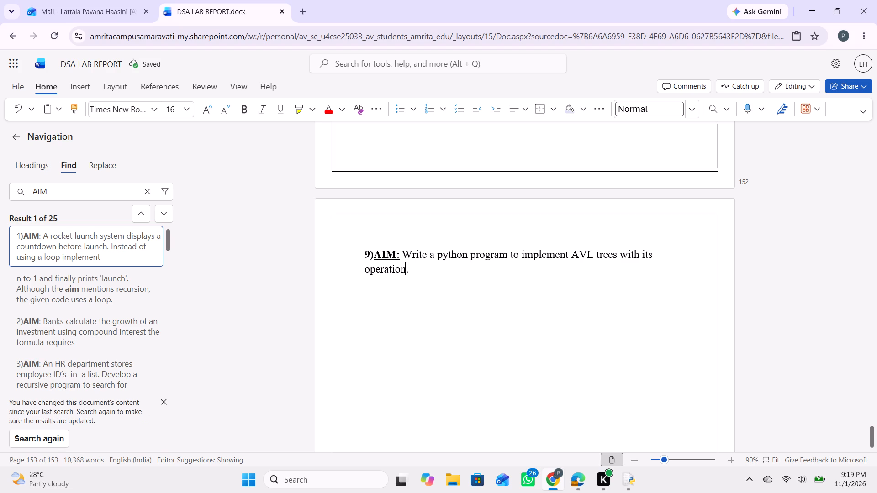
pyautogui.press('Up')
pyautogui.press('Left')
pyautogui.press('Left')
pyautogui.press('Left')
pyautogui.press('Left')
pyautogui.press('Left')
pyautogui.press('Left')
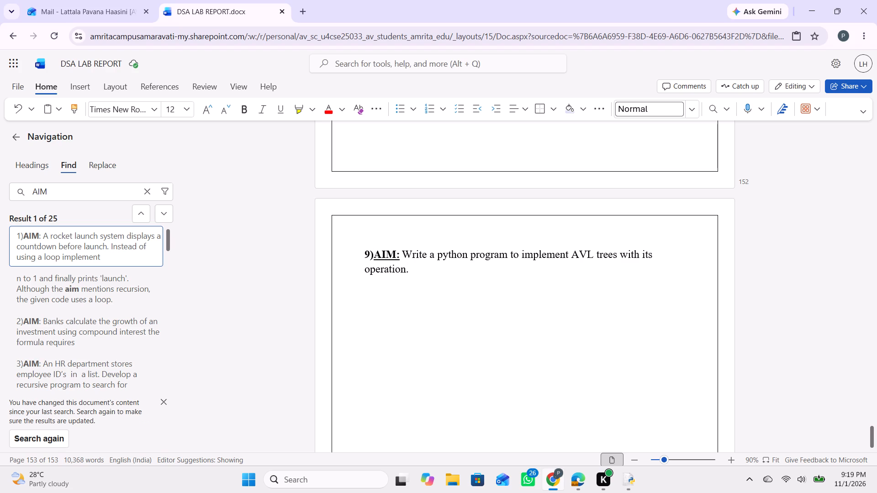
pyautogui.press('BackSpace')
pyautogui.write('10')
pyautogui.press('Left')
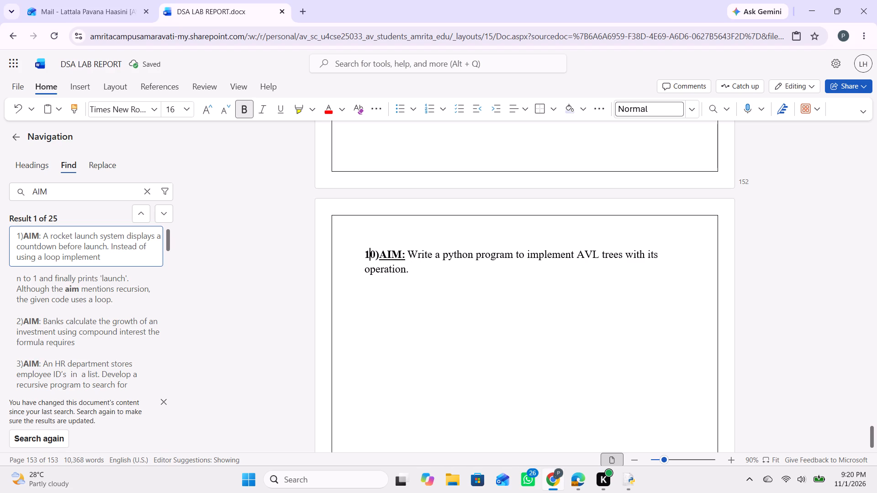
# Insert an empty line above the 10)AIM statement and clear the document search.
pyautogui.press('Left')
pyautogui.press('Return')
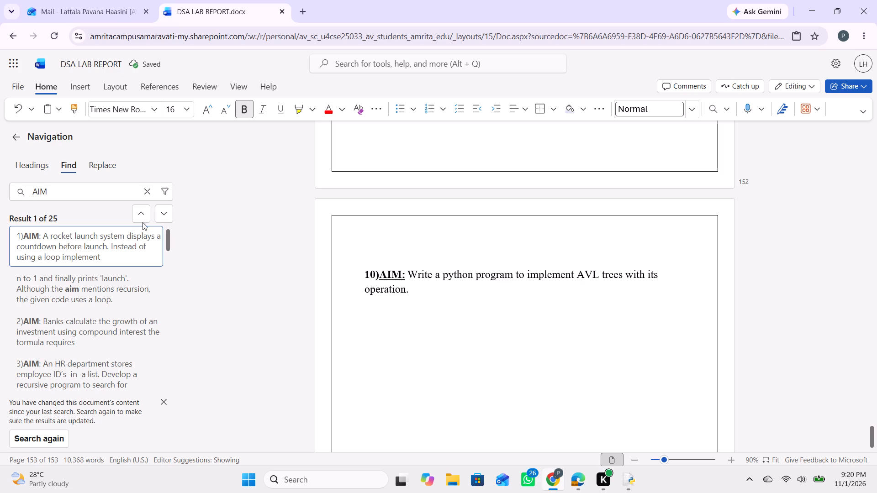
pyautogui.click(482, 249)
pyautogui.click(147, 189)
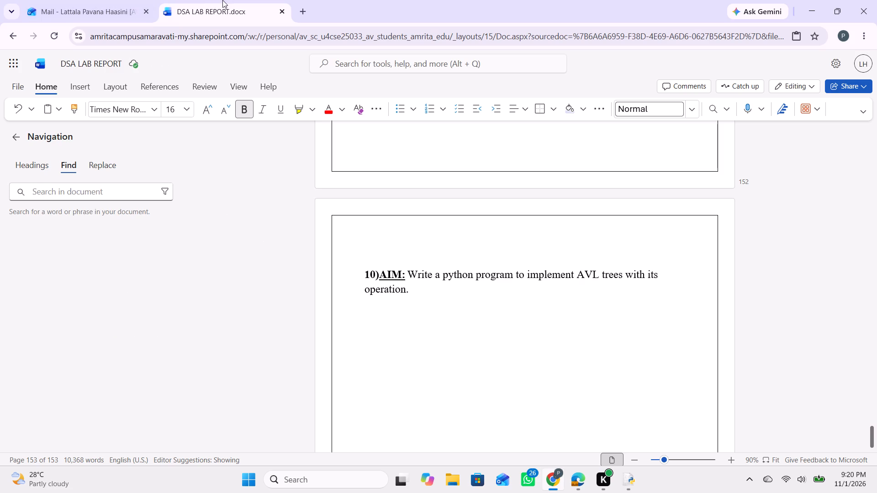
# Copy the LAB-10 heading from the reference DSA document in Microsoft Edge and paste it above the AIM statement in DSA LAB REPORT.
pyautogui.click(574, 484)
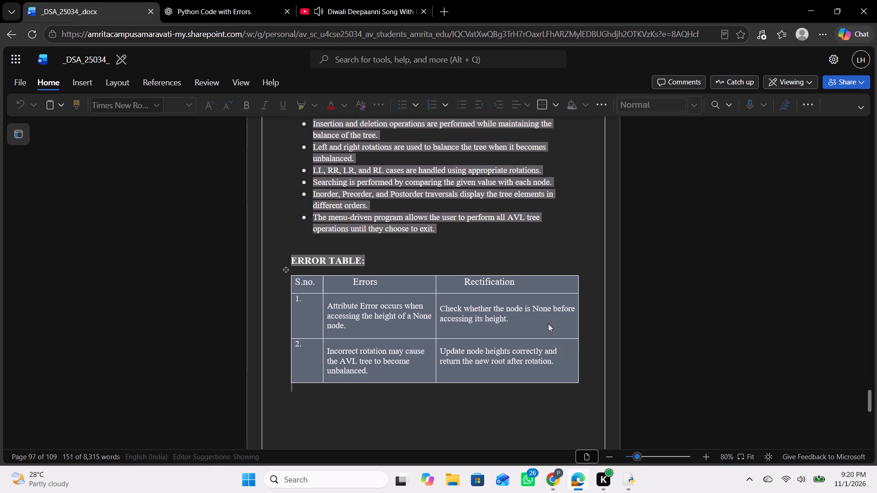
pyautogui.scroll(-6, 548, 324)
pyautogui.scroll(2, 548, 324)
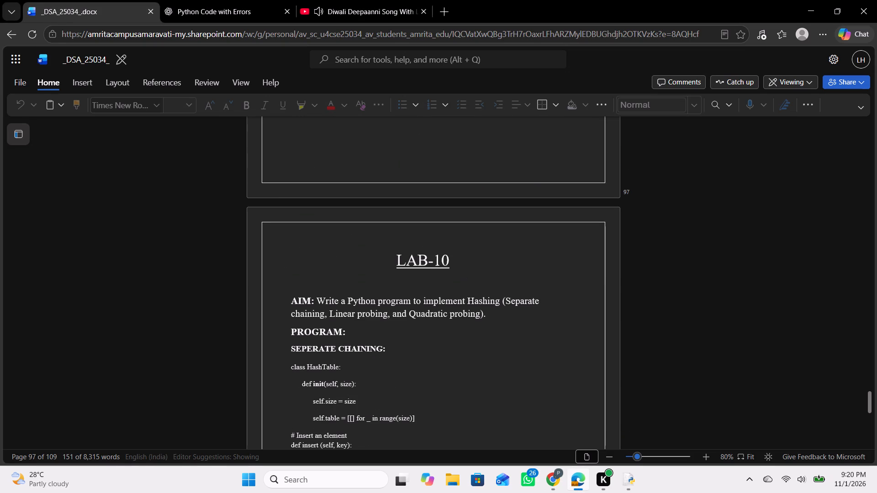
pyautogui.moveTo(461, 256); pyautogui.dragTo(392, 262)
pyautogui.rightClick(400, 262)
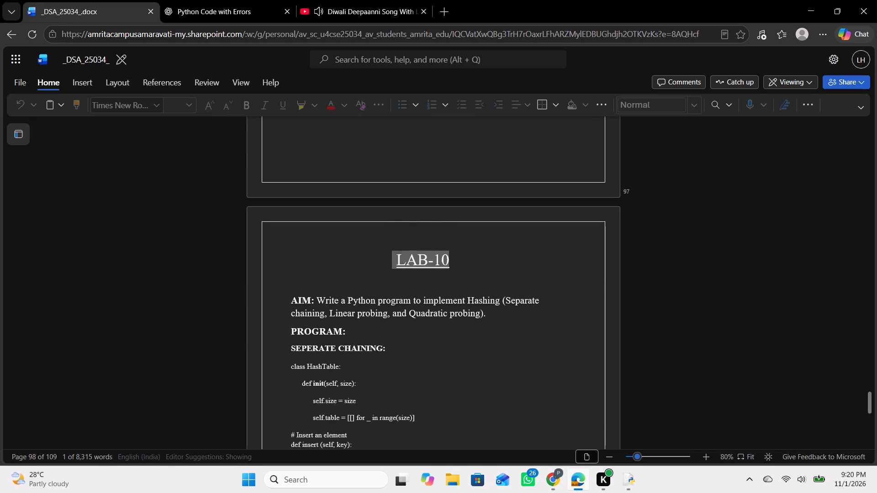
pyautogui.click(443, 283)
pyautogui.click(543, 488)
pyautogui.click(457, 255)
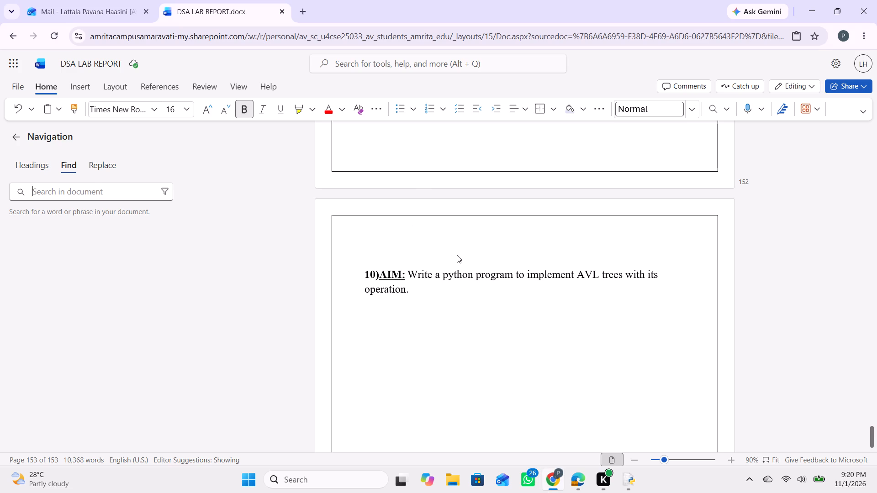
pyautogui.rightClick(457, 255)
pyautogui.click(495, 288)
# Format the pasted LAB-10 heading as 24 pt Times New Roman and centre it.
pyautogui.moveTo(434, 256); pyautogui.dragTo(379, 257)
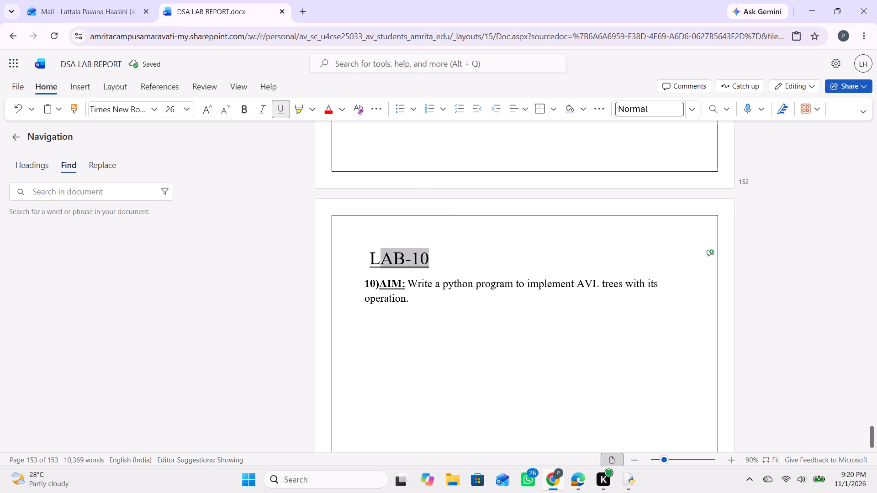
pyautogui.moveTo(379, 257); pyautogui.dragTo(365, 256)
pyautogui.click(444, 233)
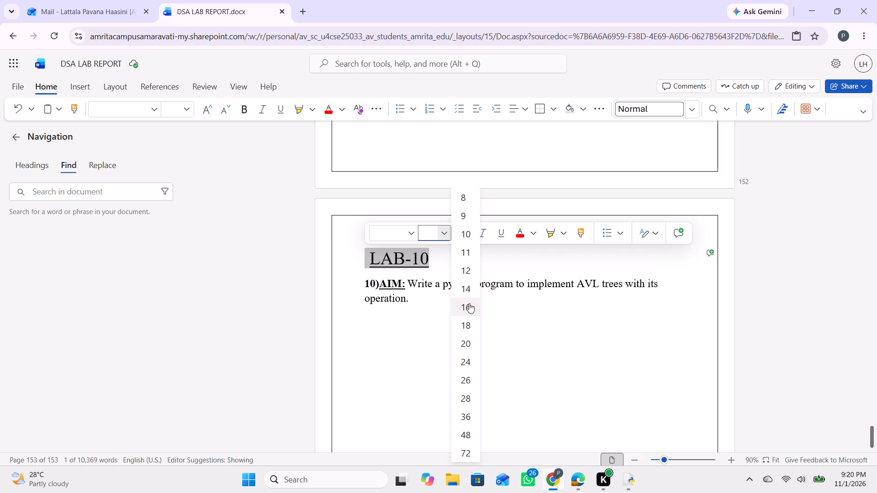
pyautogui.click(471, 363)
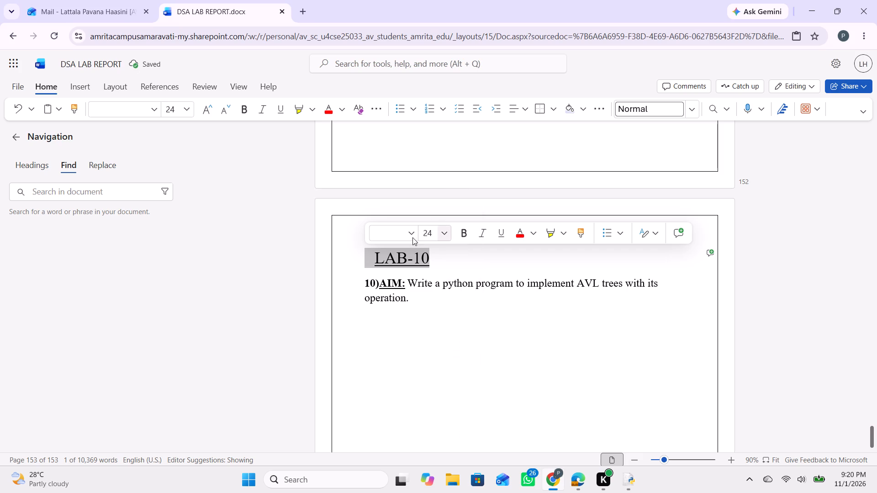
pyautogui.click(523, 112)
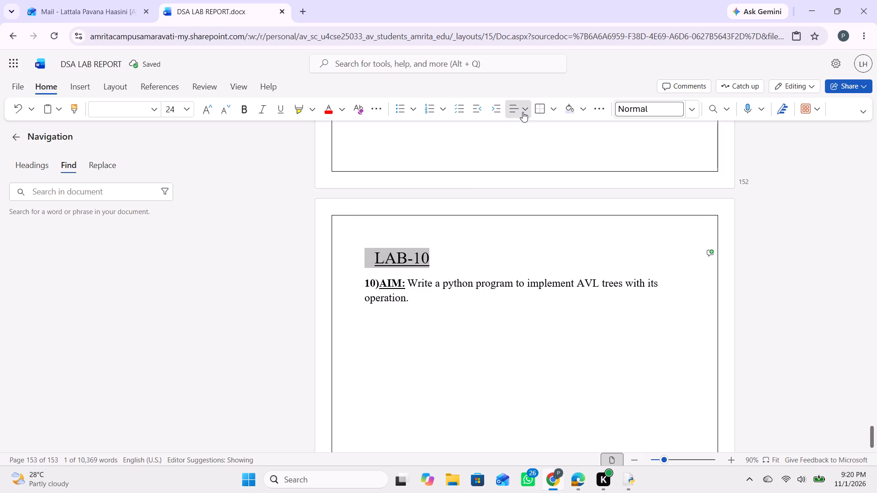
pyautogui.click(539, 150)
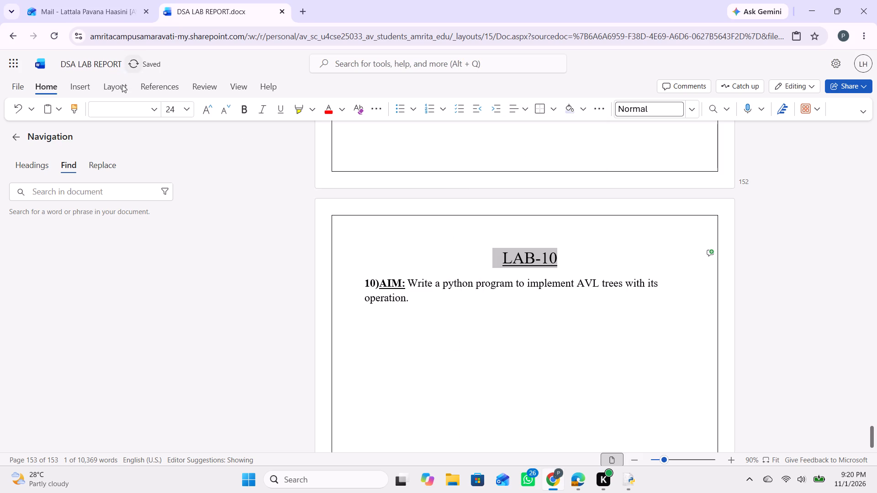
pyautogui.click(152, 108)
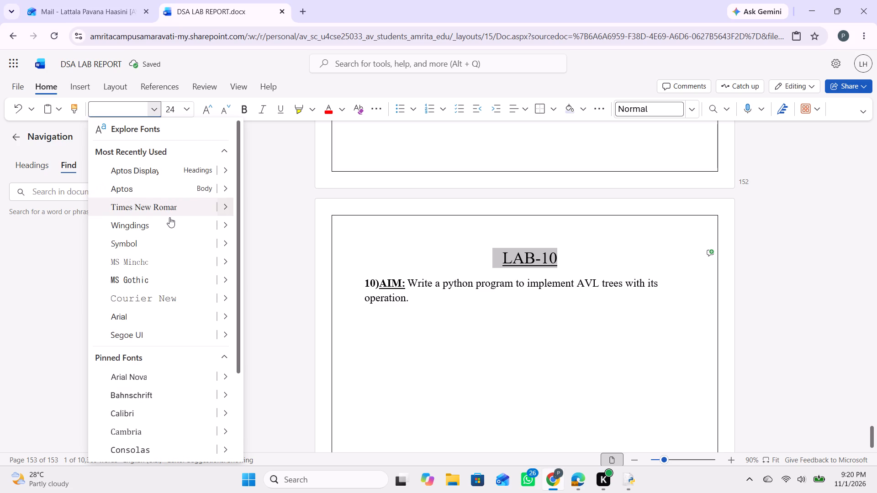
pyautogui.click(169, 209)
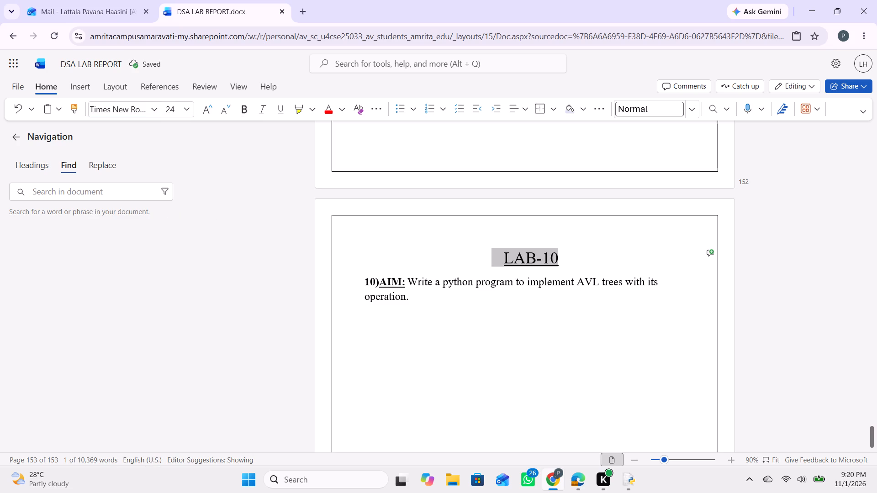
# Find the LAB-8 heading above the Binary Search Tree AIM and copy it.
pyautogui.click(453, 256)
pyautogui.scroll(16, 453, 256)
pyautogui.scroll(14, 453, 256)
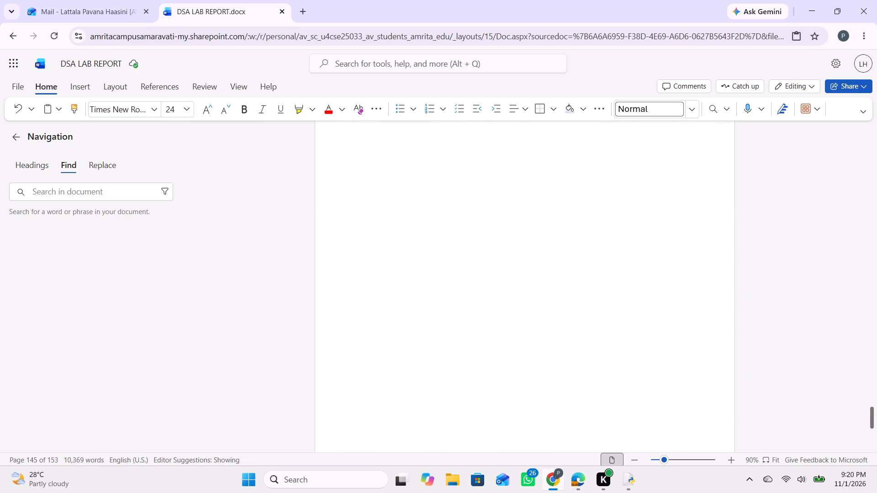
pyautogui.scroll(2, 453, 256)
pyautogui.scroll(-5, 453, 256)
pyautogui.scroll(1, 453, 256)
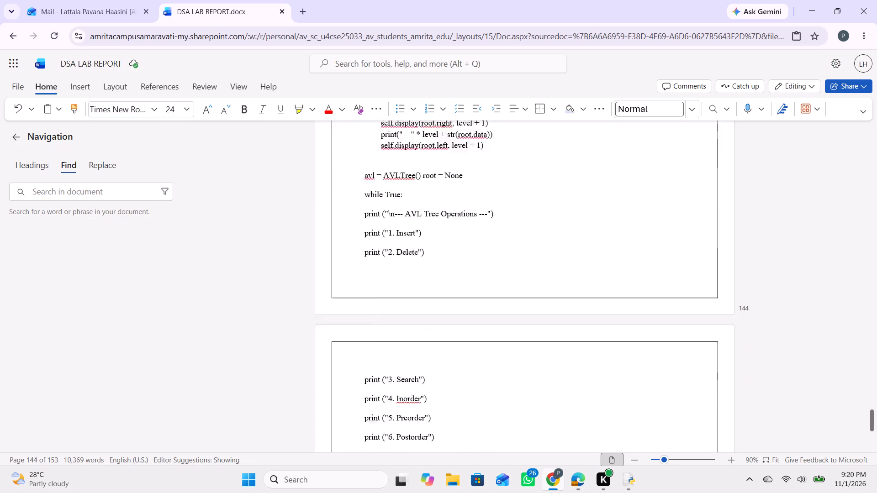
pyautogui.scroll(9, 453, 256)
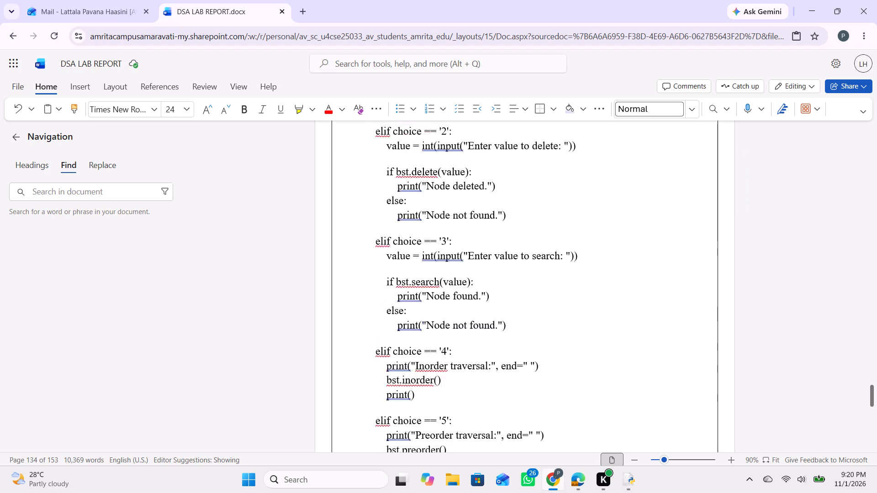
pyautogui.scroll(12, 453, 256)
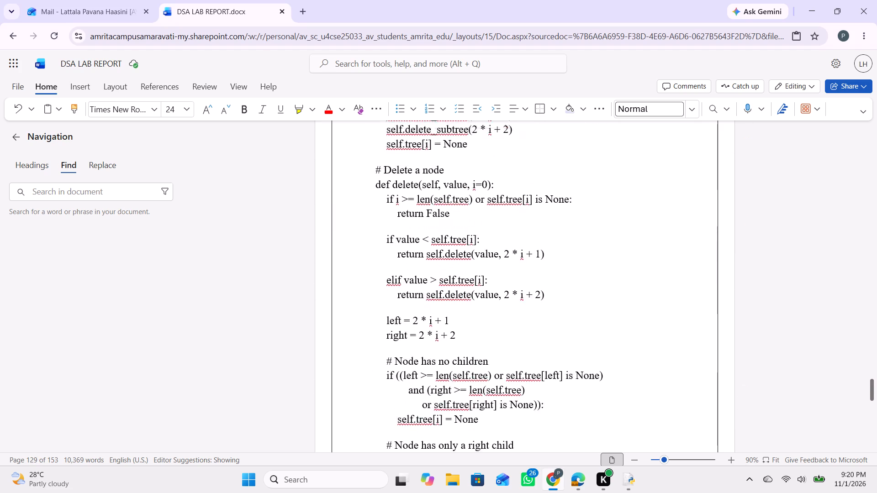
pyautogui.scroll(3, 453, 256)
pyautogui.scroll(-1, 453, 256)
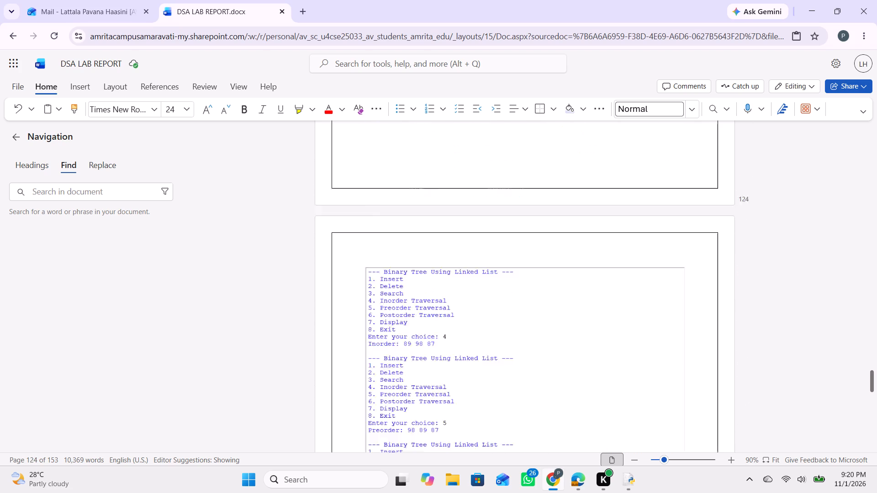
pyautogui.scroll(-1, 453, 256)
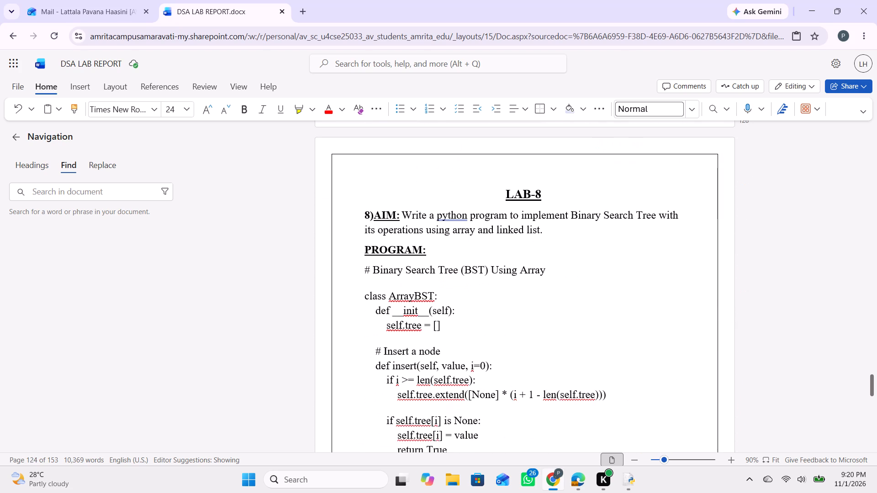
pyautogui.moveTo(548, 190); pyautogui.dragTo(497, 203)
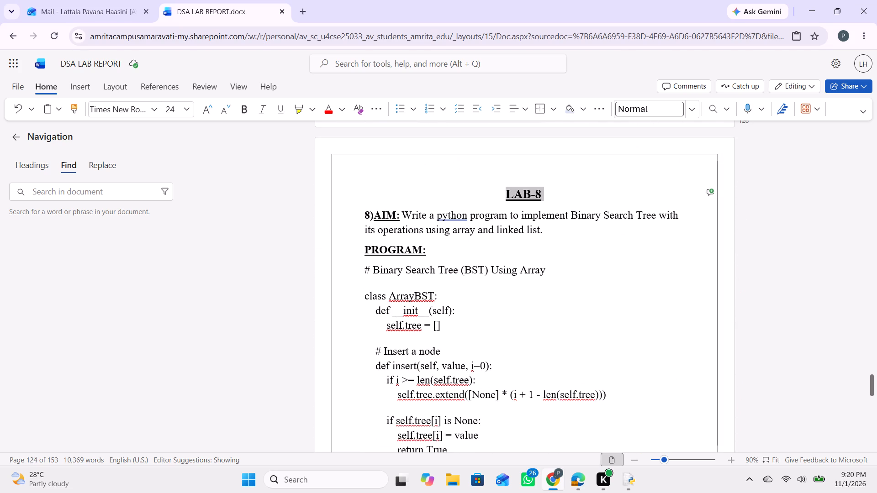
pyautogui.moveTo(497, 203); pyautogui.dragTo(497, 203)
pyautogui.rightClick(497, 203)
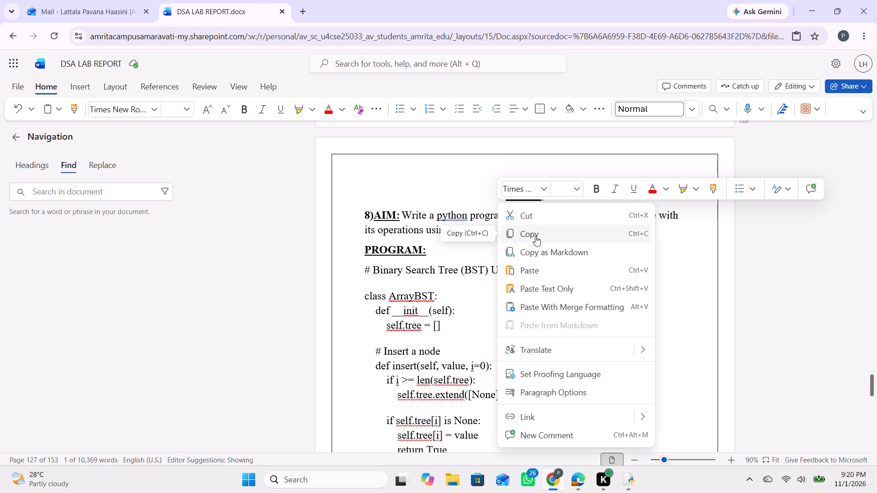
pyautogui.click(535, 236)
pyautogui.click(543, 194)
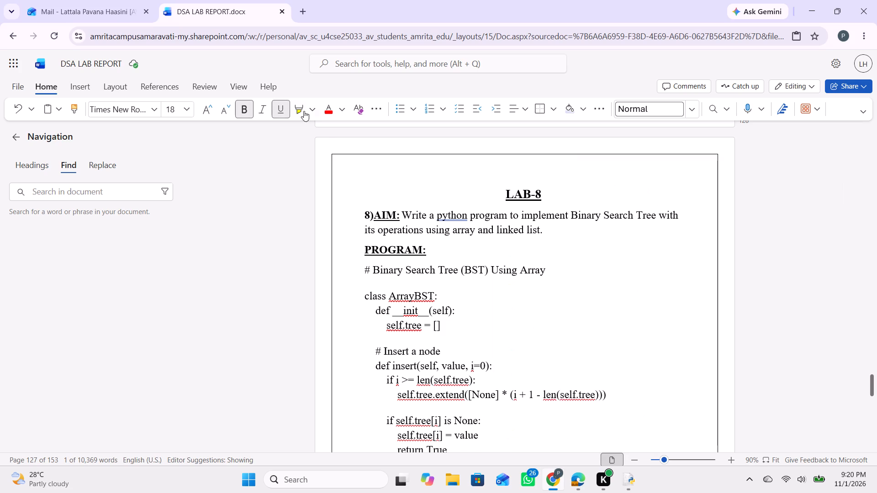
# Replace the LAB-10 heading on the last page with the copied LAB-8 heading.
pyautogui.scroll(-20, 450, 294)
pyautogui.scroll(-20, 450, 294)
pyautogui.scroll(-6, 450, 294)
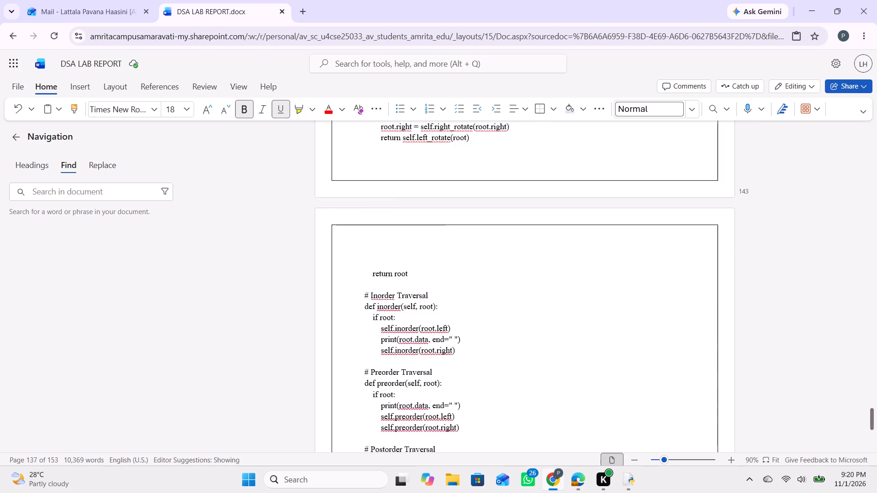
pyautogui.scroll(-12, 450, 294)
pyautogui.scroll(-9, 450, 294)
pyautogui.scroll(7, 450, 294)
pyautogui.scroll(-1, 450, 294)
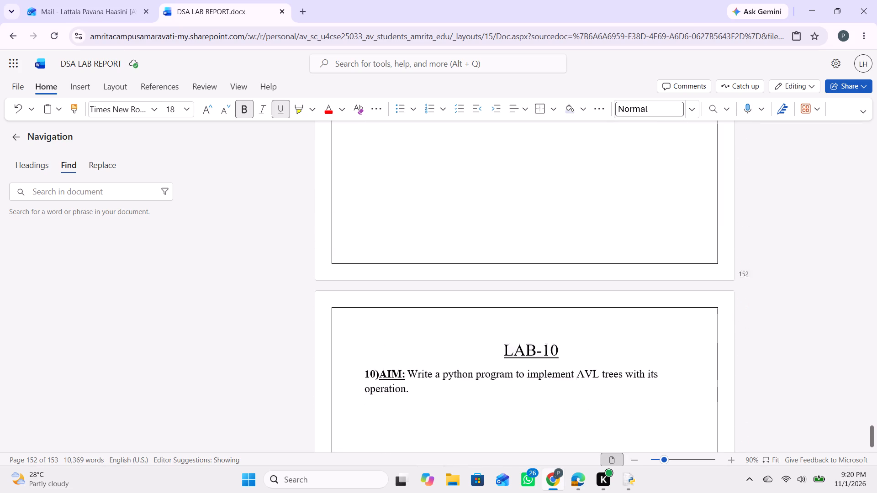
pyautogui.scroll(-1, 450, 294)
pyautogui.moveTo(563, 333); pyautogui.dragTo(492, 346)
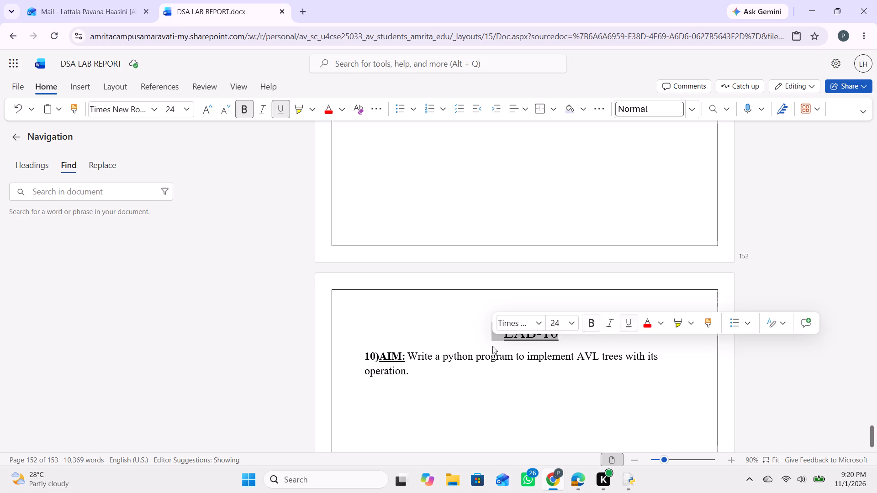
pyautogui.press('BackSpace')
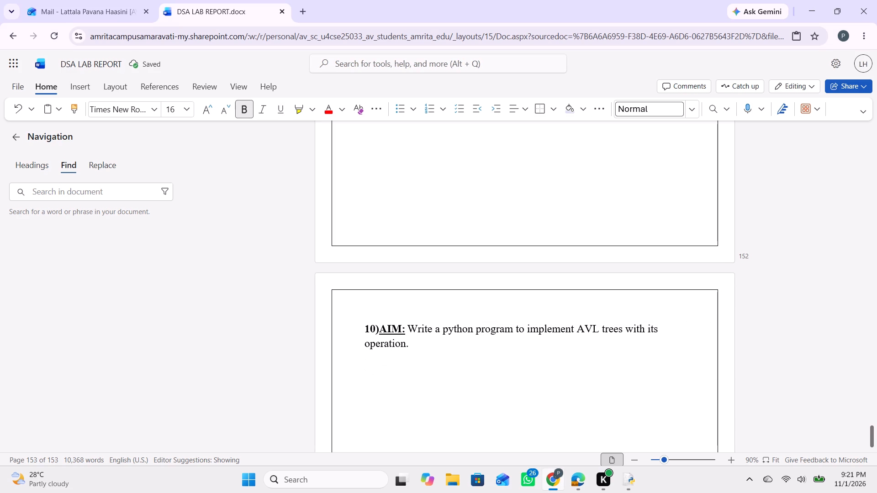
pyautogui.hotkey('ctrl', 'v')
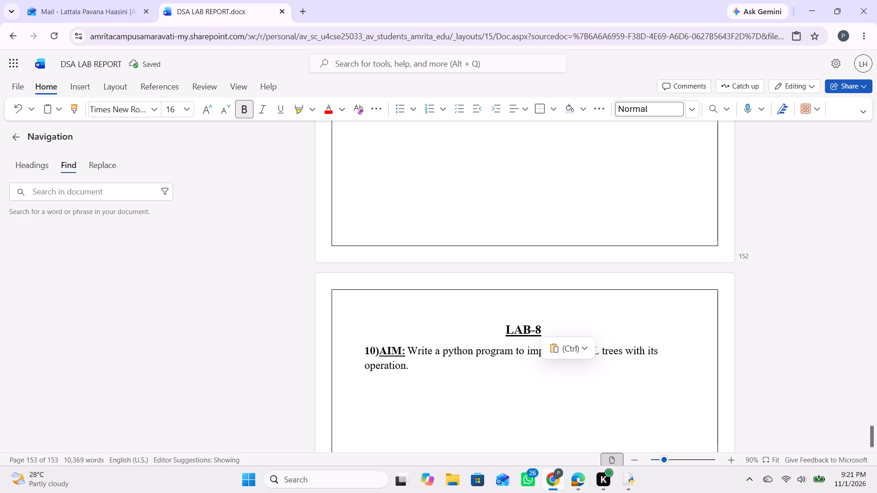
# Change the pasted heading above the 10)AIM statement to LAB-10.
pyautogui.click(548, 330)
pyautogui.press('BackSpace')
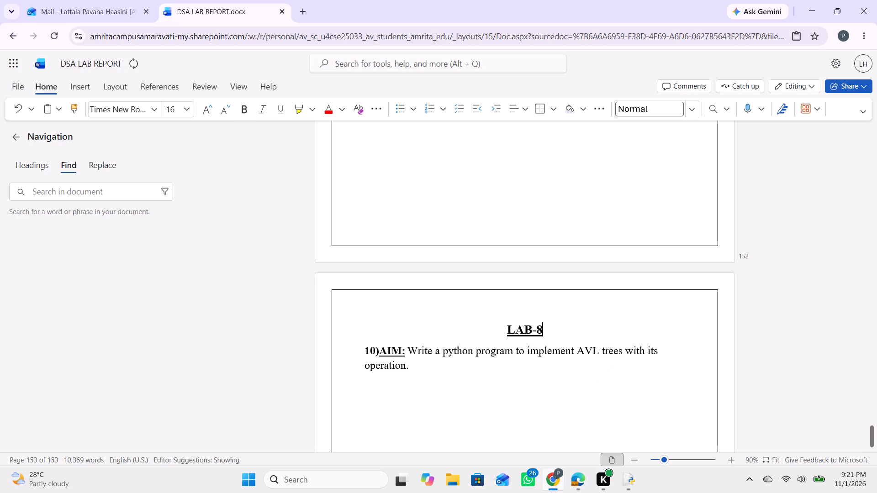
pyautogui.press('BackSpace')
pyautogui.write('10')
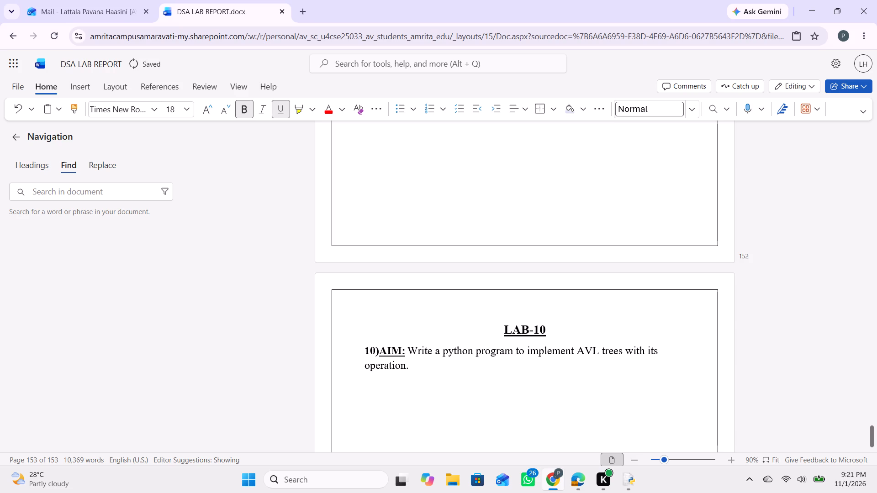
# Delete the AVL trees statement after the 10)AIM: label on the LAB-10 page, checking it against LAB-10 in _DSA_25034_.
pyautogui.click(420, 369)
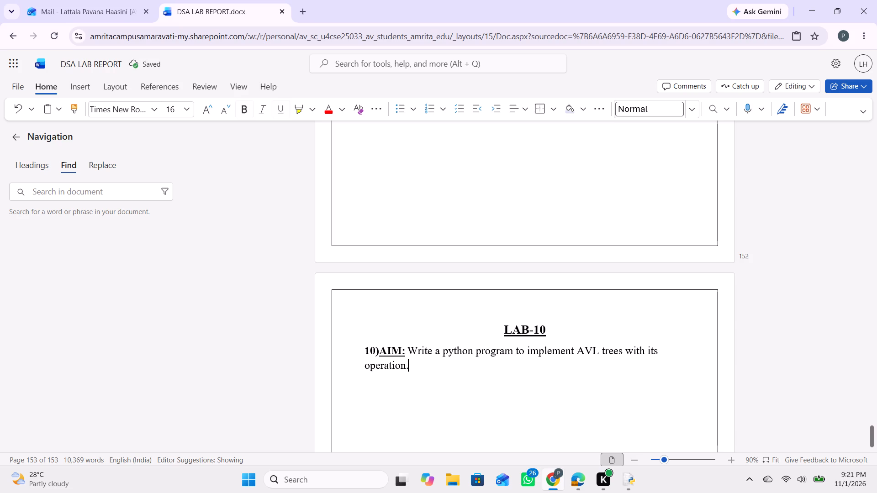
pyautogui.press('Return')
pyautogui.click(580, 484)
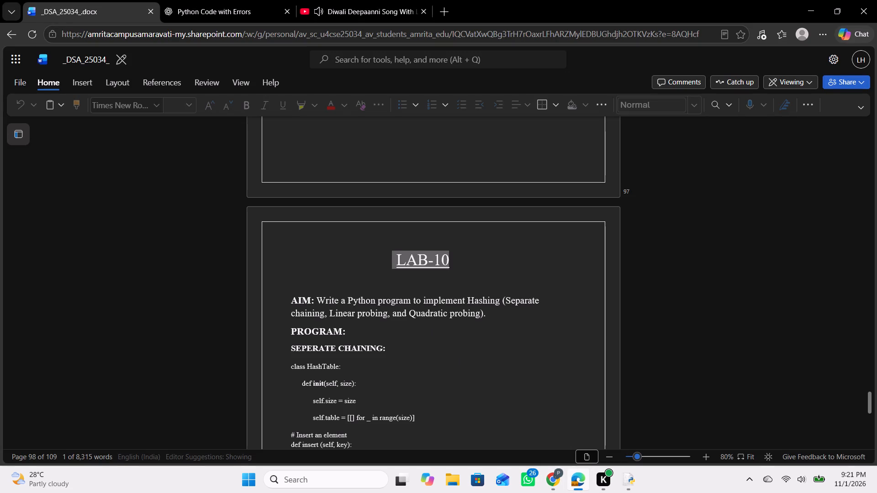
pyautogui.scroll(-1, 412, 308)
pyautogui.click(412, 308)
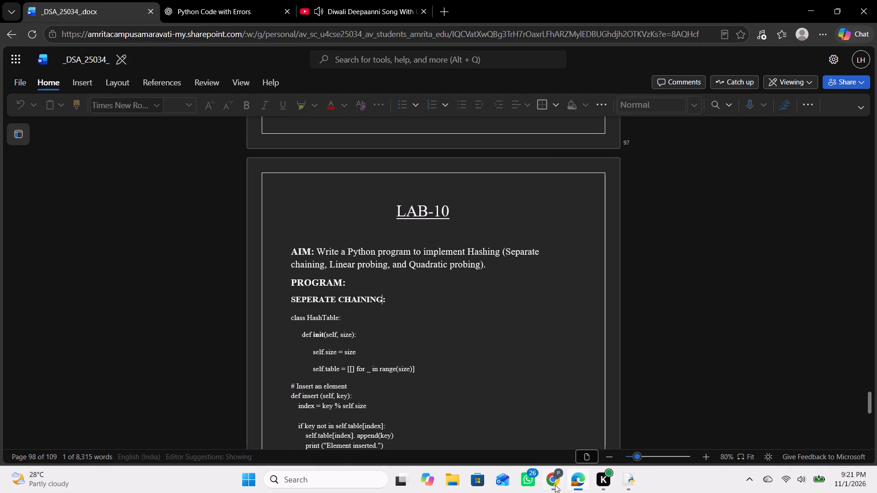
pyautogui.click(549, 489)
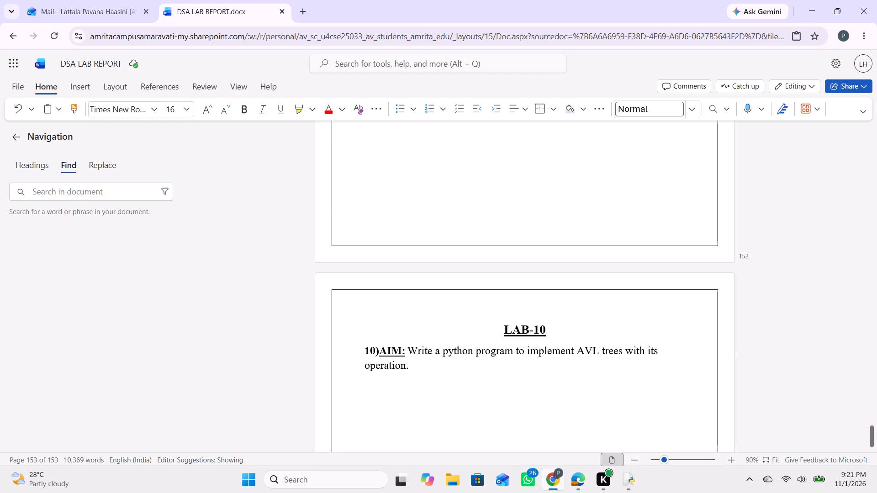
pyautogui.moveTo(408, 348); pyautogui.dragTo(424, 370)
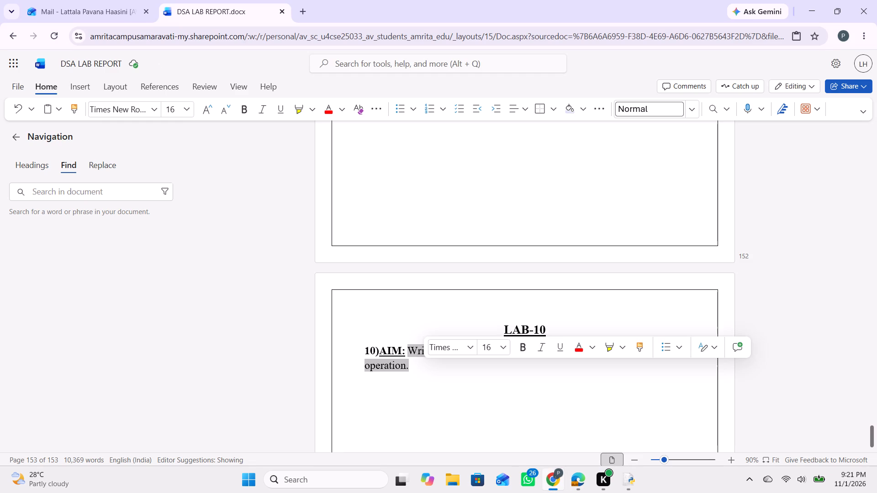
pyautogui.press('BackSpace')
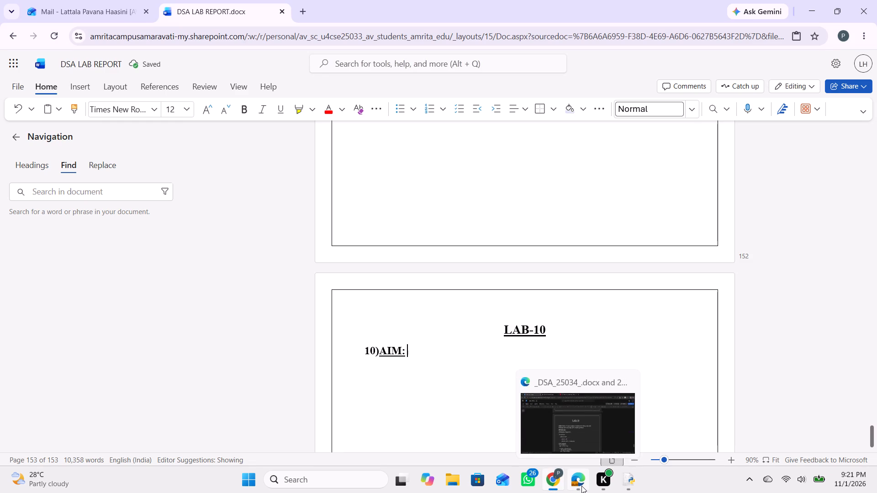
# Copy the Hashing aim text from LAB-10 in _DSA_25034_ and paste it after 10)AIM: in DSA LAB REPORT.
pyautogui.click(581, 486)
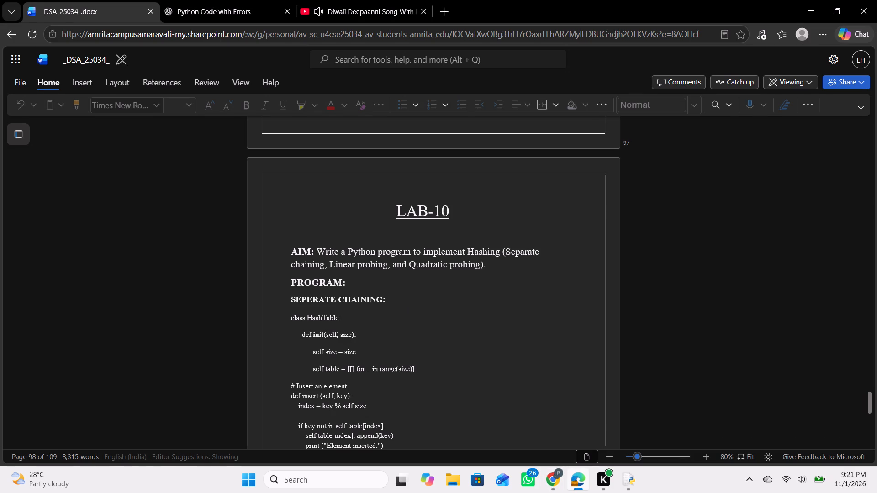
pyautogui.moveTo(317, 249); pyautogui.dragTo(490, 270)
pyautogui.rightClick(490, 270)
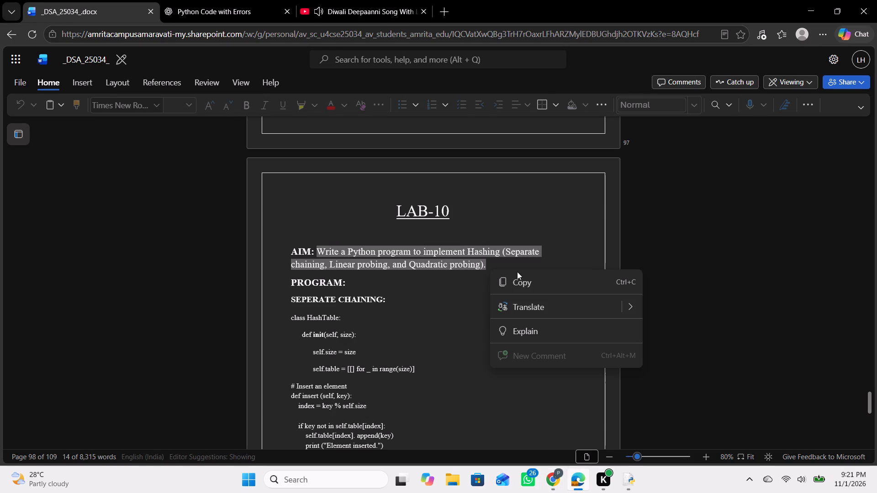
pyautogui.click(522, 278)
pyautogui.click(548, 487)
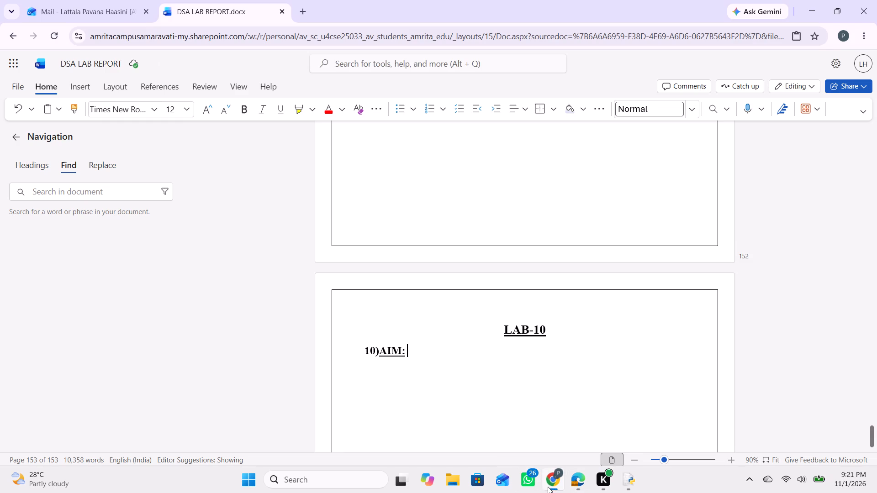
pyautogui.rightClick(417, 346)
pyautogui.click(457, 173)
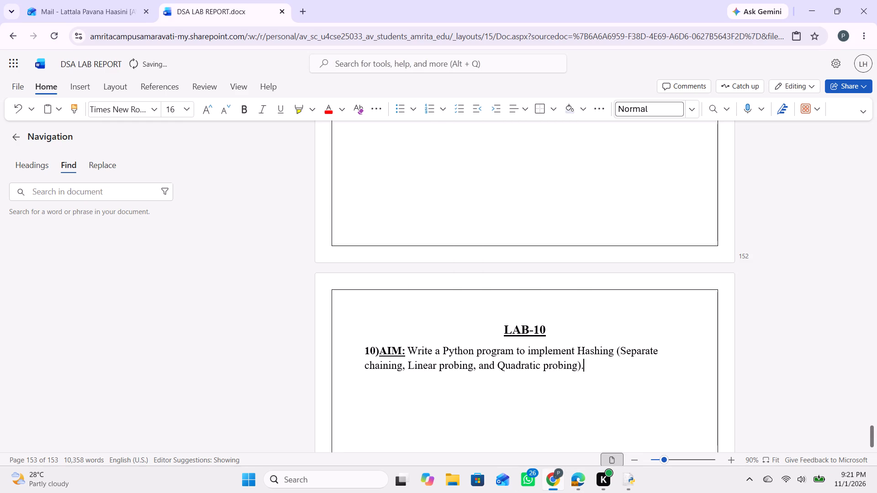
# Start a line below the Hashing aim, and copy LAB-10 of _DSA_25034_ from the PROGRAM: heading through the OUTPUT: heading.
pyautogui.scroll(-3, 593, 418)
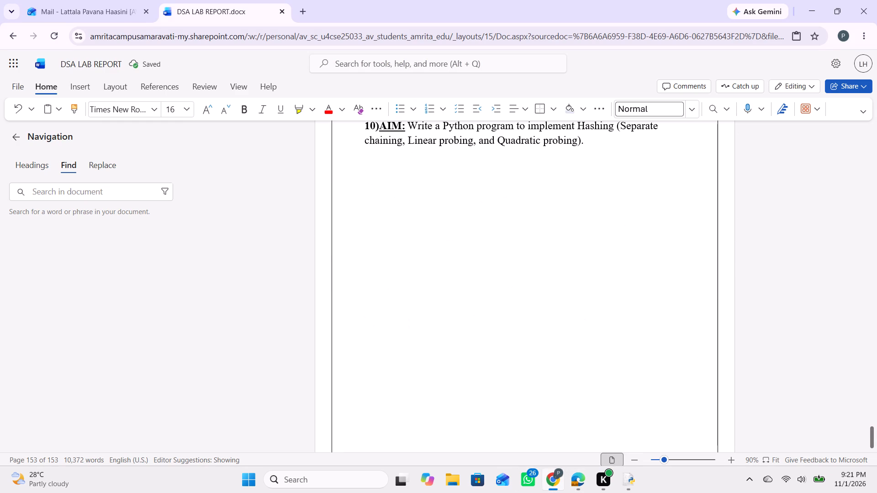
pyautogui.scroll(1, 593, 418)
pyautogui.press('Return')
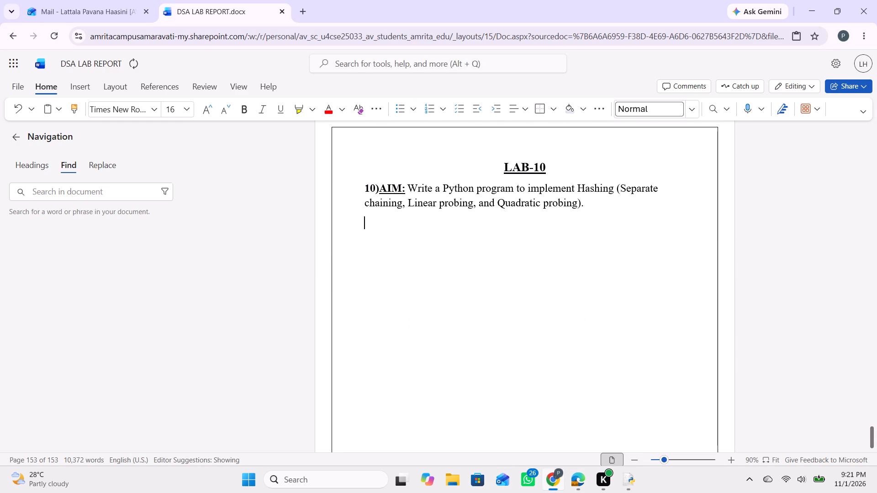
pyautogui.click(575, 486)
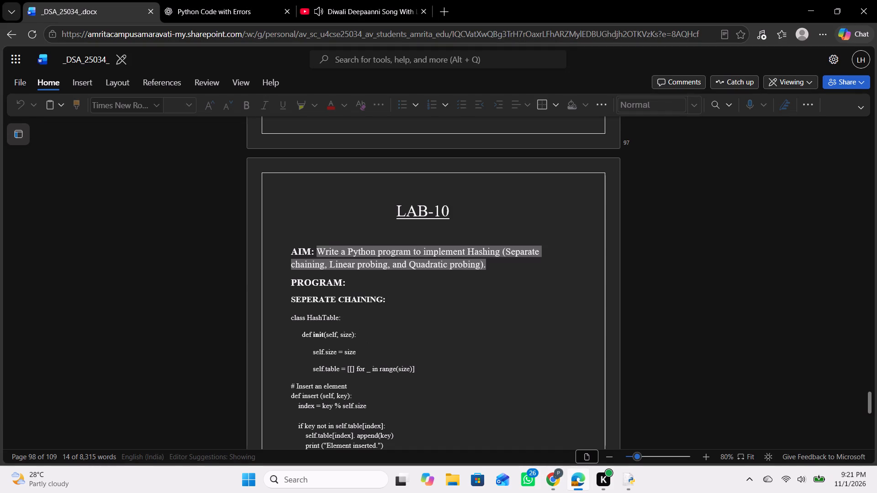
pyautogui.scroll(-1, 288, 278)
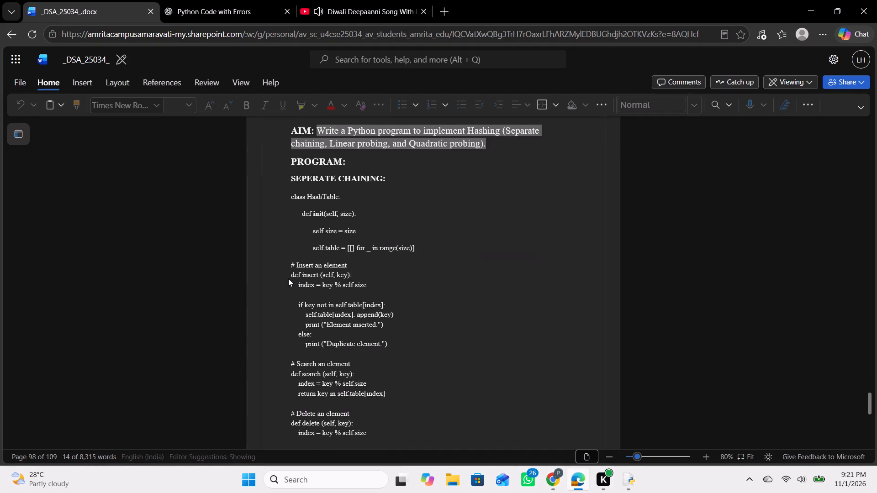
pyautogui.scroll(-1, 288, 278)
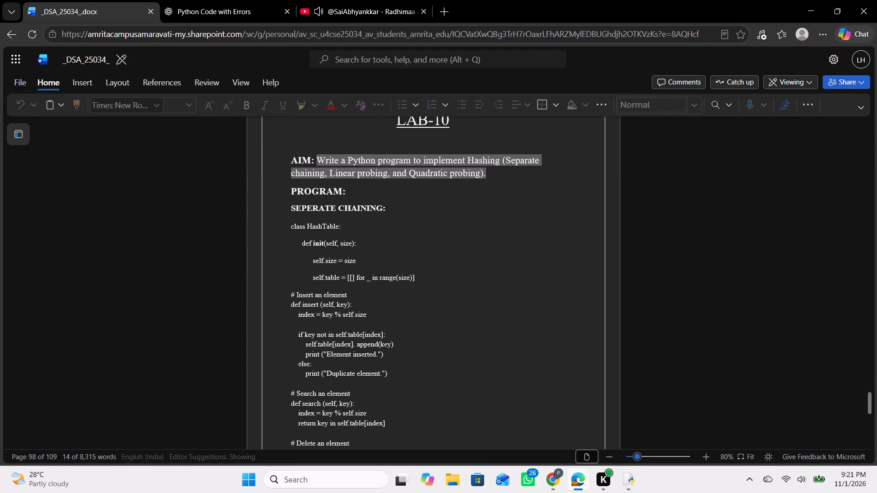
pyautogui.moveTo(288, 191); pyautogui.dragTo(390, 398)
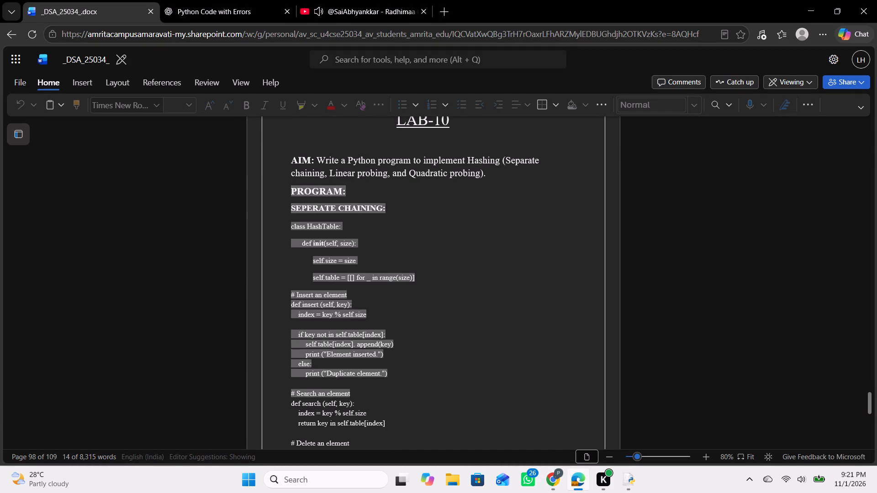
pyautogui.moveTo(390, 398); pyautogui.dragTo(392, 415)
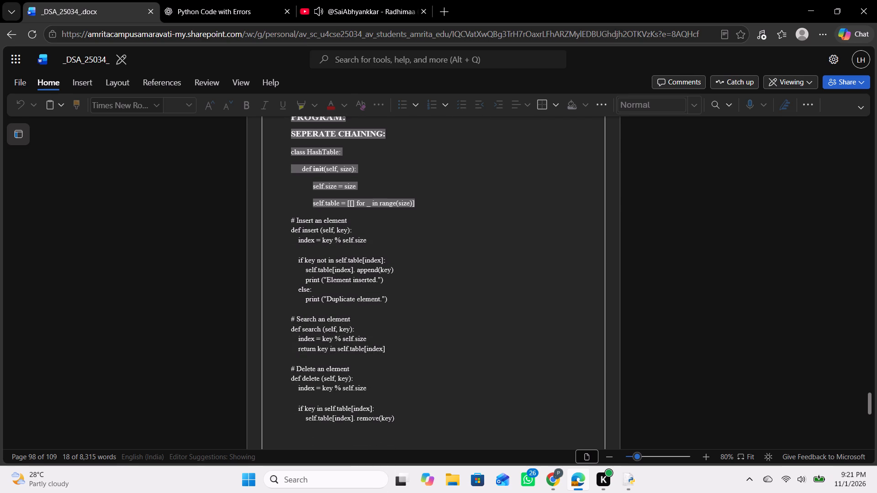
pyautogui.moveTo(392, 415); pyautogui.dragTo(401, 421)
pyautogui.scroll(-11, 401, 421)
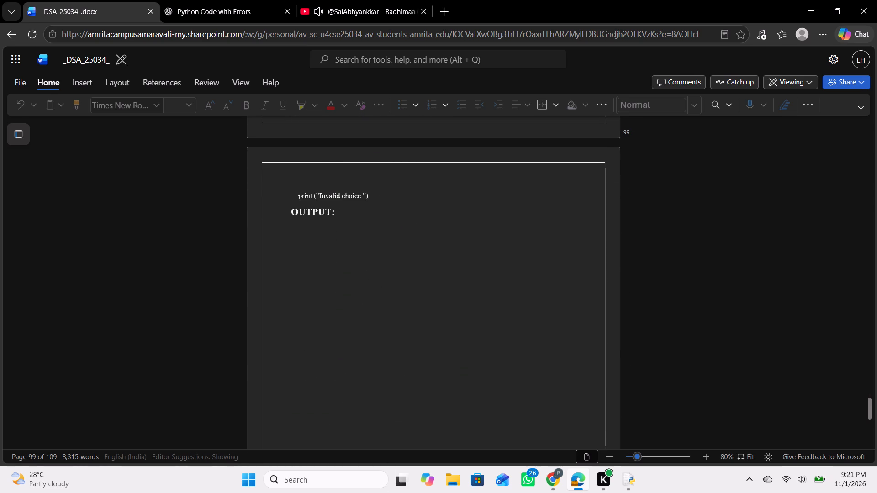
pyautogui.moveTo(355, 218); pyautogui.dragTo(265, 60)
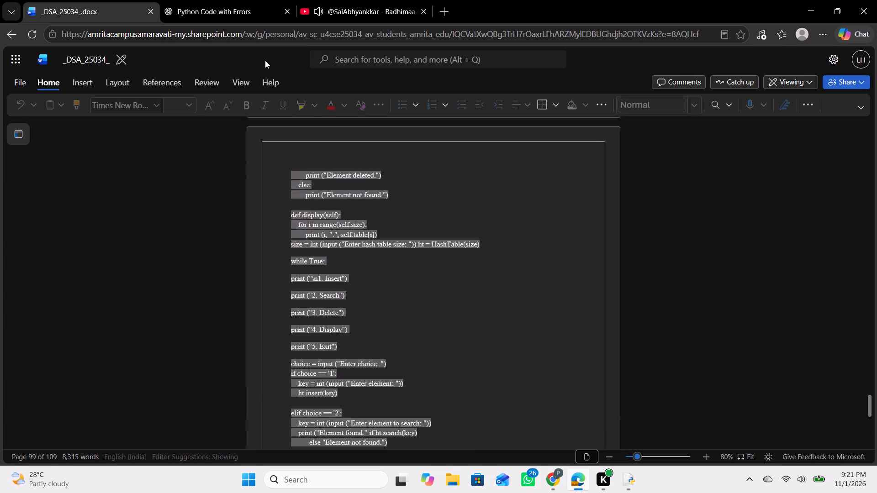
pyautogui.moveTo(265, 60); pyautogui.dragTo(262, 246)
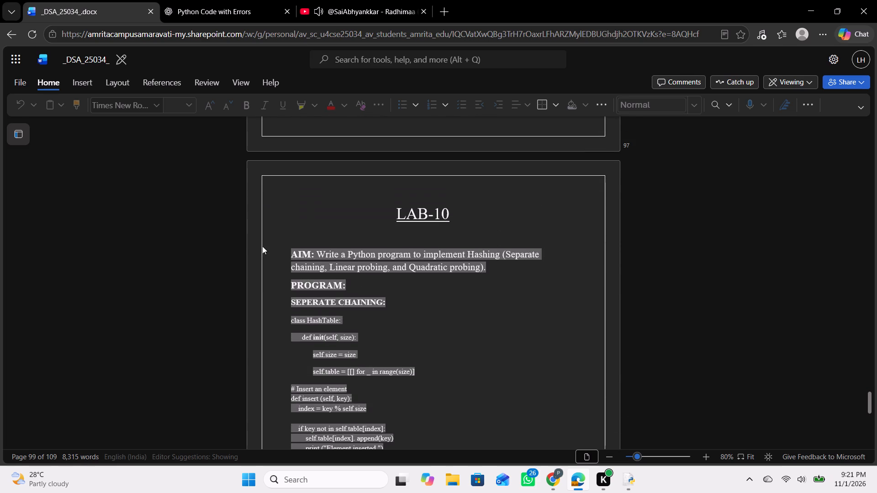
pyautogui.moveTo(262, 246); pyautogui.dragTo(289, 286)
pyautogui.rightClick(289, 286)
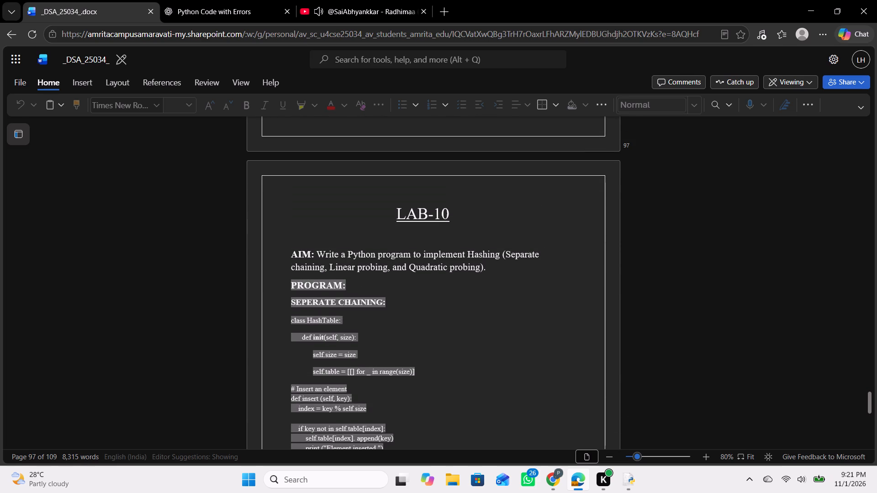
pyautogui.click(337, 299)
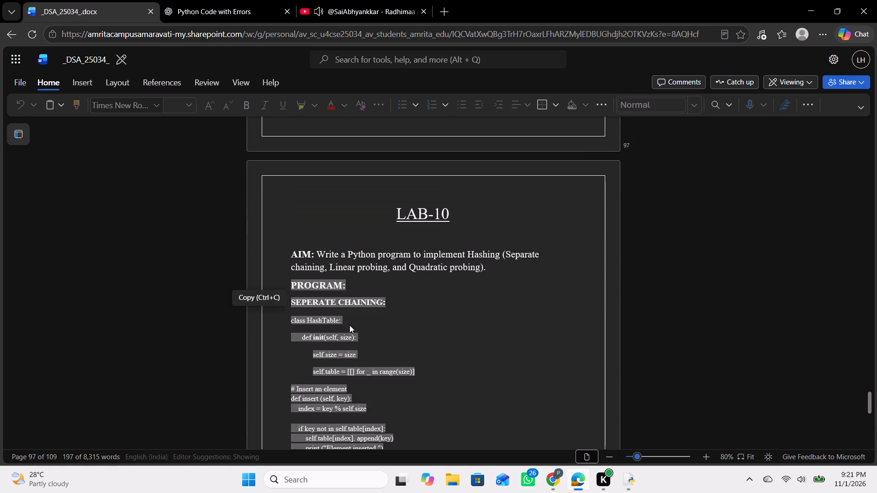
# Paste the copied separate chaining program below the 10)AIM statement in DSA LAB REPORT.
pyautogui.click(549, 483)
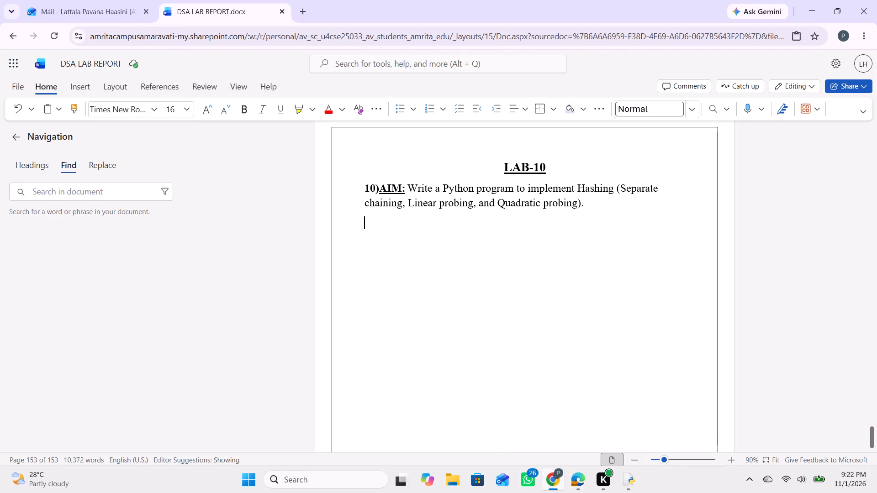
pyautogui.rightClick(365, 224)
pyautogui.scroll(1, 365, 224)
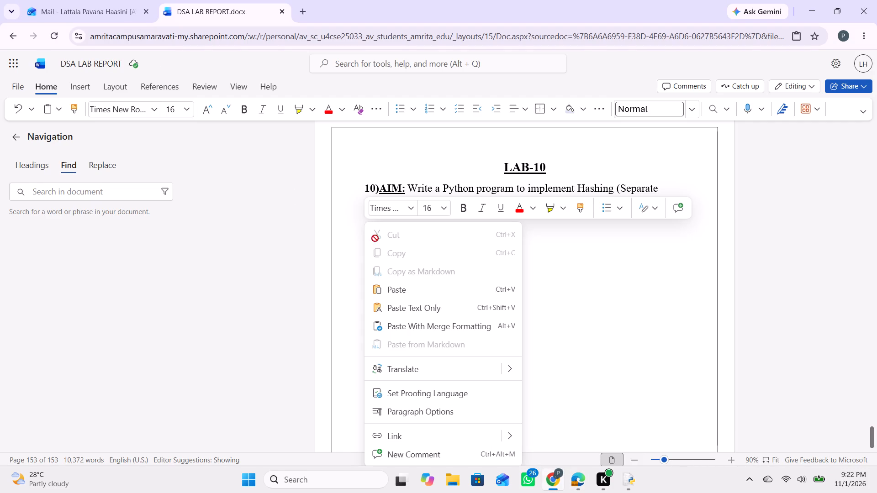
pyautogui.click(402, 288)
# Underline the PROGRAM: heading below the LAB-10 aim.
pyautogui.scroll(4, 402, 288)
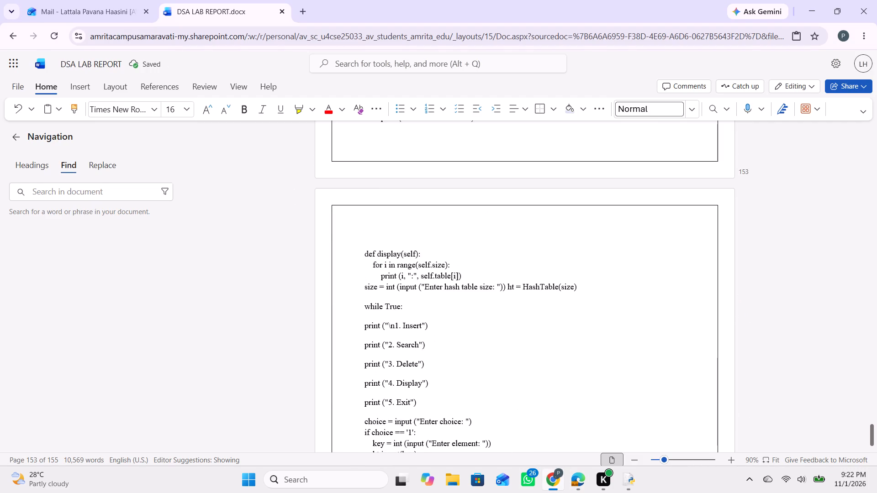
pyautogui.scroll(10, 402, 288)
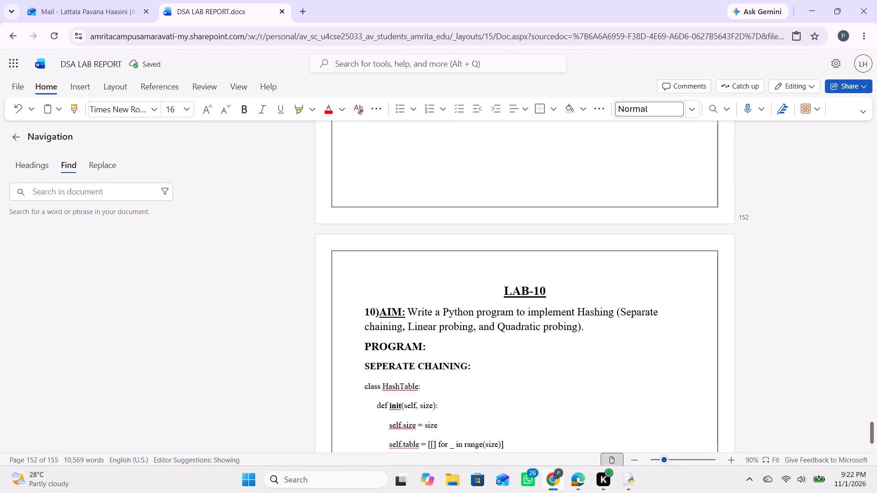
pyautogui.moveTo(426, 345); pyautogui.dragTo(348, 343)
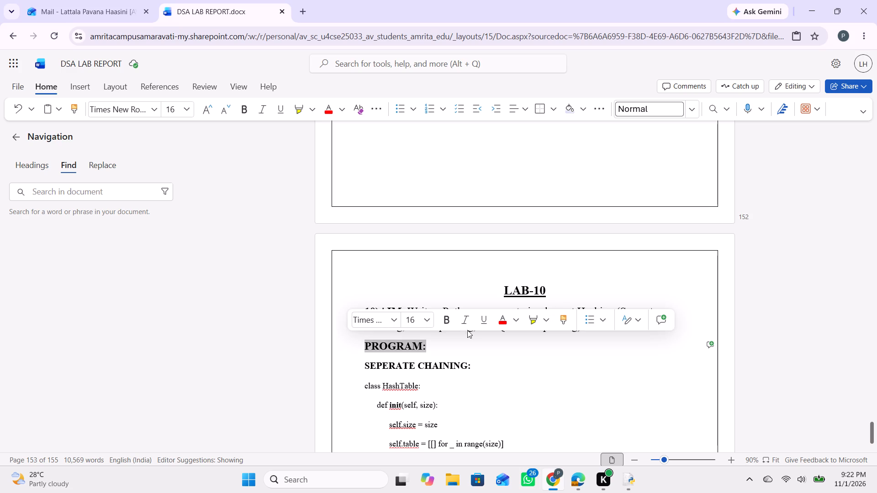
pyautogui.click(482, 315)
pyautogui.click(481, 416)
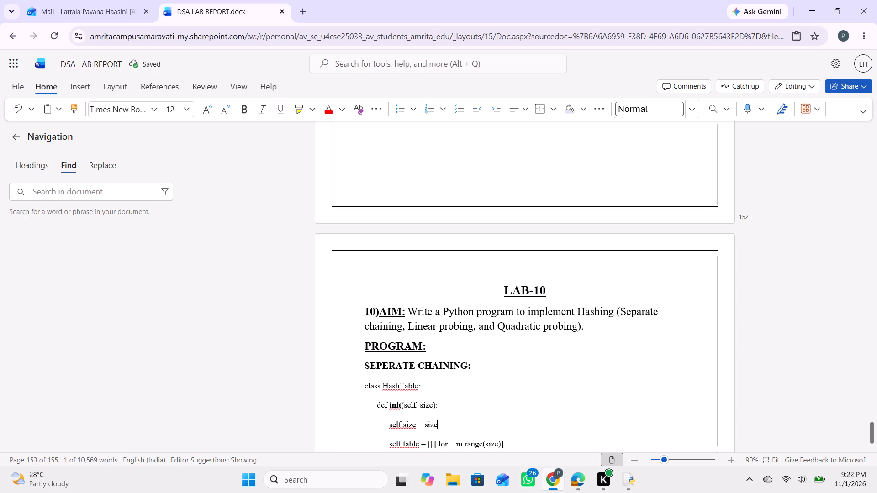
# Push the OUTPUT: heading after the separate chaining code onto the next page and add an empty line below it.
pyautogui.scroll(-9, 481, 416)
pyautogui.scroll(1, 481, 416)
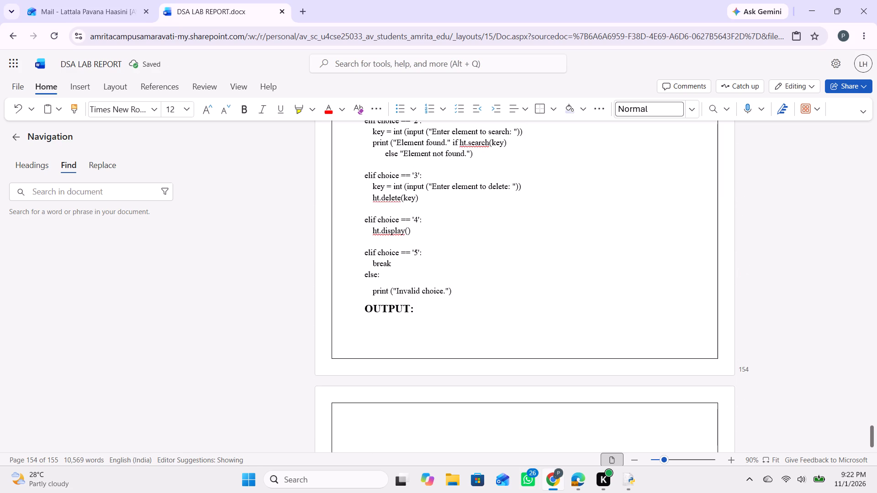
pyautogui.click(360, 311)
pyautogui.press('Return')
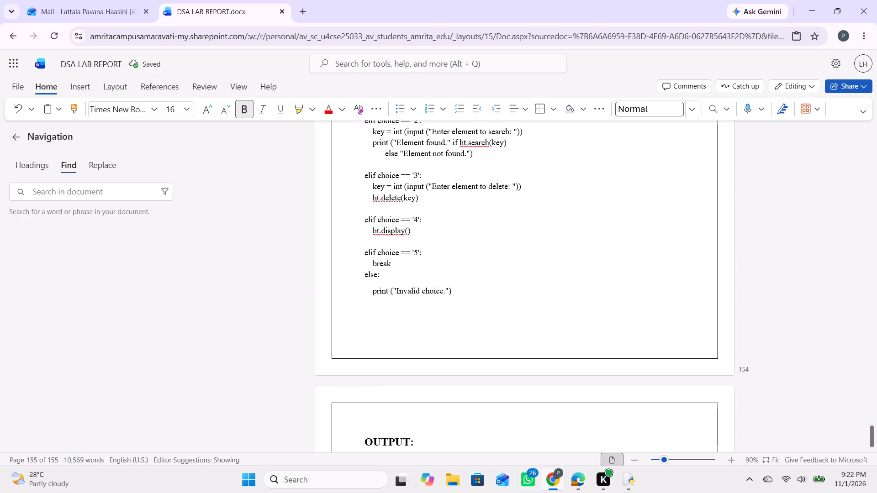
pyautogui.click(427, 445)
pyautogui.press('Return')
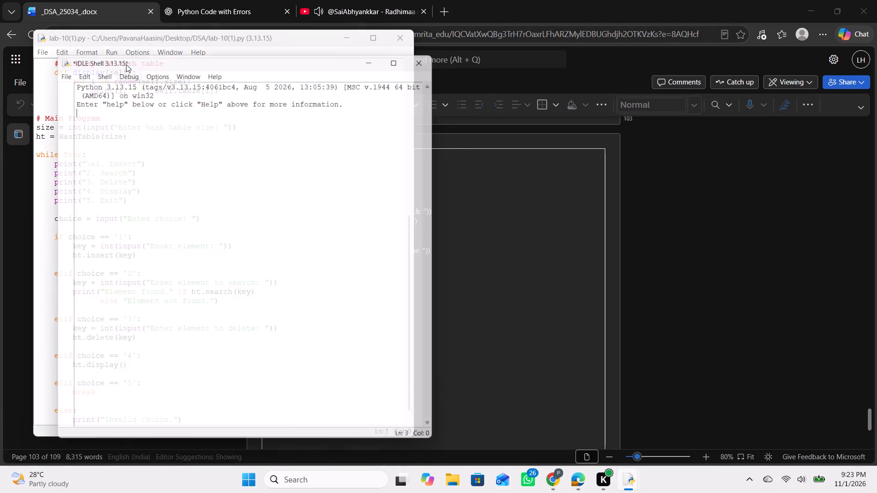
pyautogui.press('5')
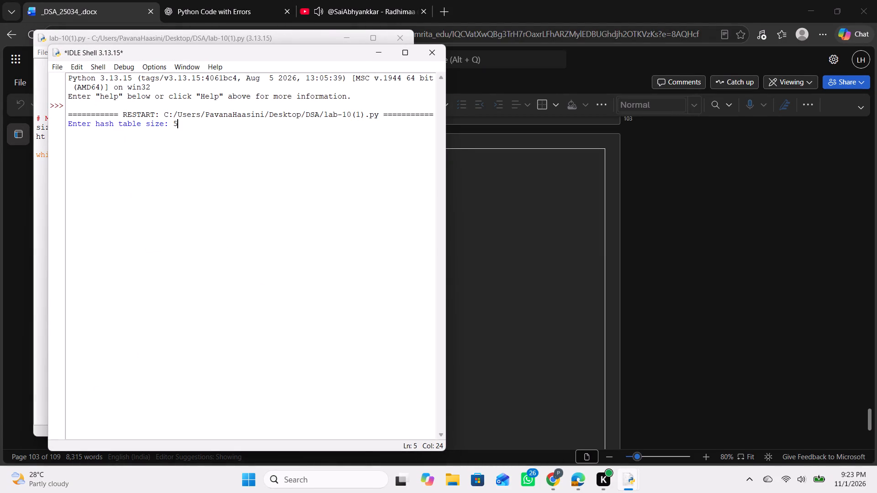
pyautogui.press('Return')
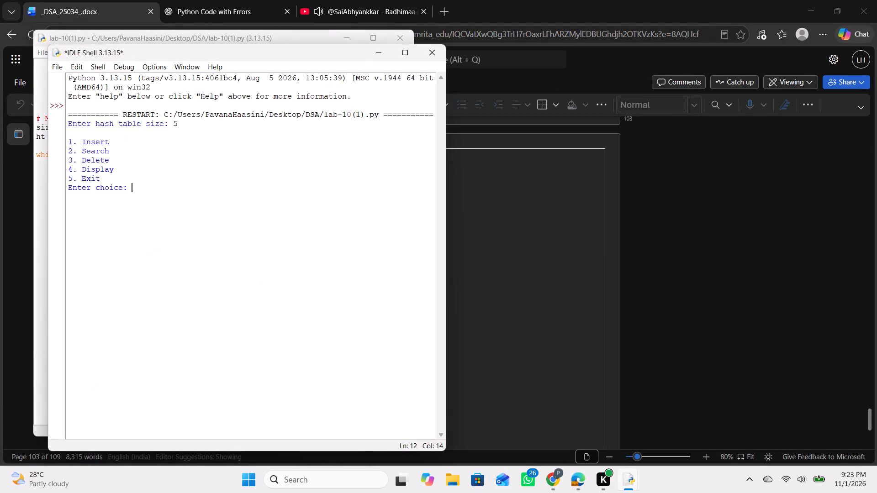
# Insert elements 34 and 56 into the hash table with choice 1.
pyautogui.press('1')
pyautogui.press('Return')
pyautogui.write('34')
pyautogui.press('Return')
pyautogui.press('1')
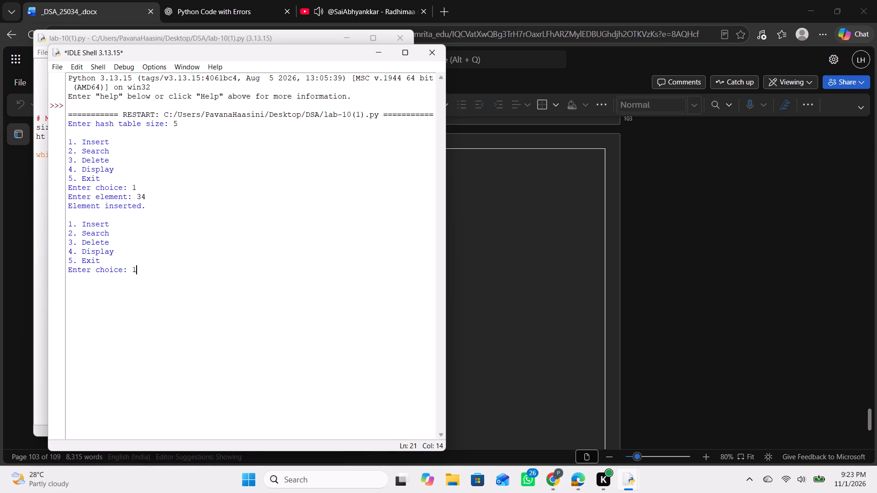
pyautogui.press('Return')
pyautogui.write('56')
pyautogui.press('Return')
# Insert elements 78 and 32 into the hash table with choice 1.
pyautogui.press('1')
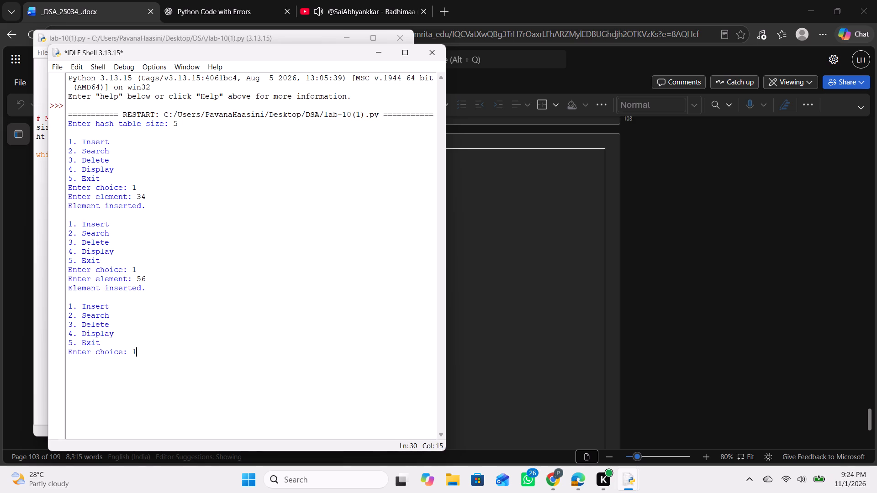
pyautogui.press('Return')
pyautogui.write('78')
pyautogui.press('Return')
pyautogui.press('1')
pyautogui.press('Return')
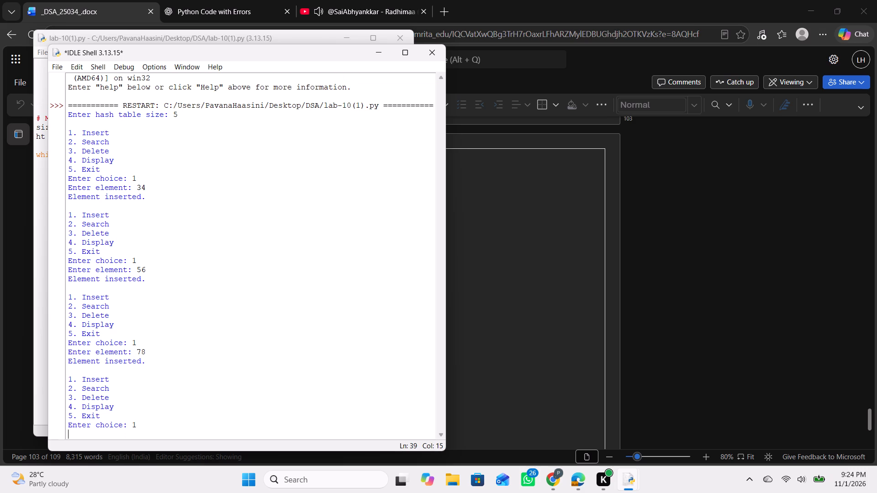
pyautogui.press('3')
pyautogui.press('2')
pyautogui.press('Return')
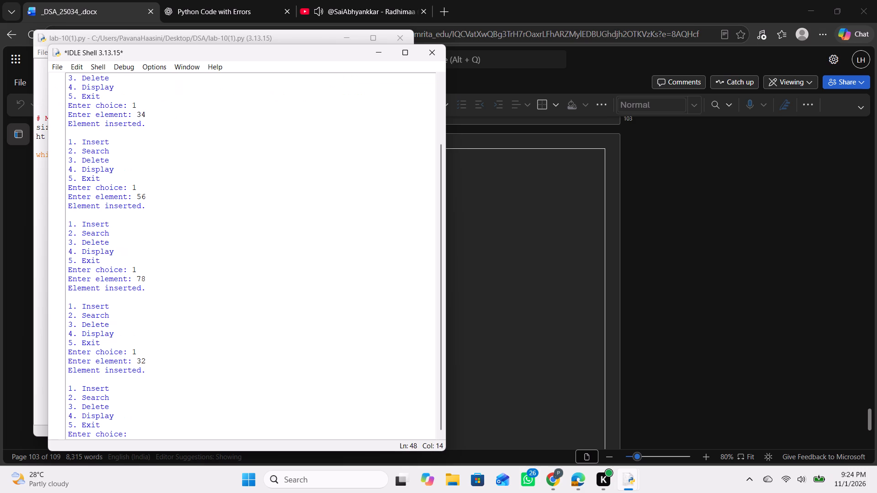
pyautogui.press('2')
pyautogui.press('Return')
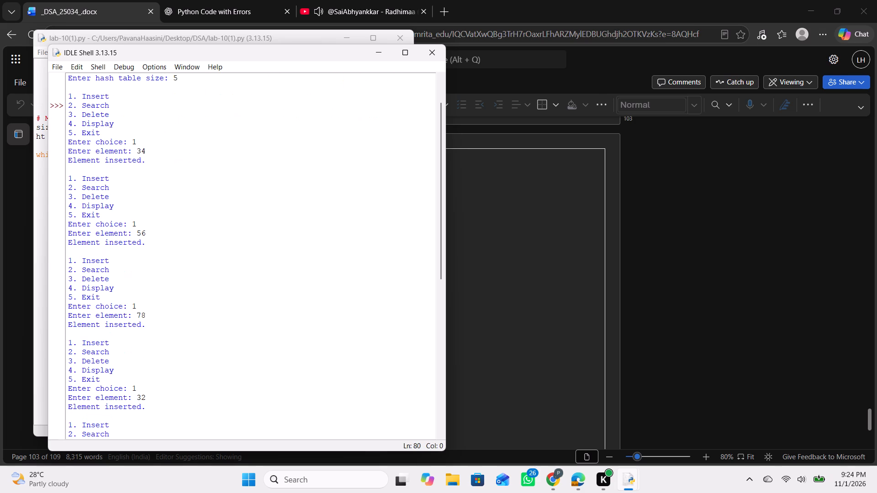
pyautogui.scroll(1, 269, 163)
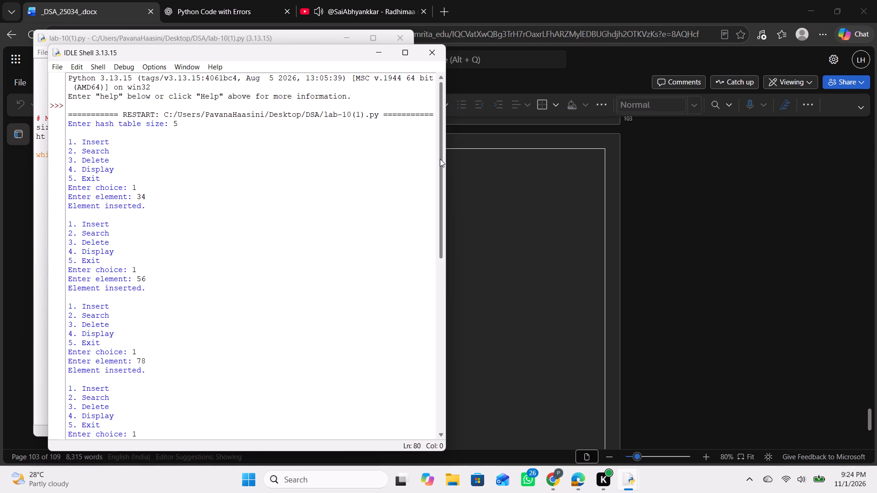
pyautogui.moveTo(440, 159); pyautogui.dragTo(443, 170)
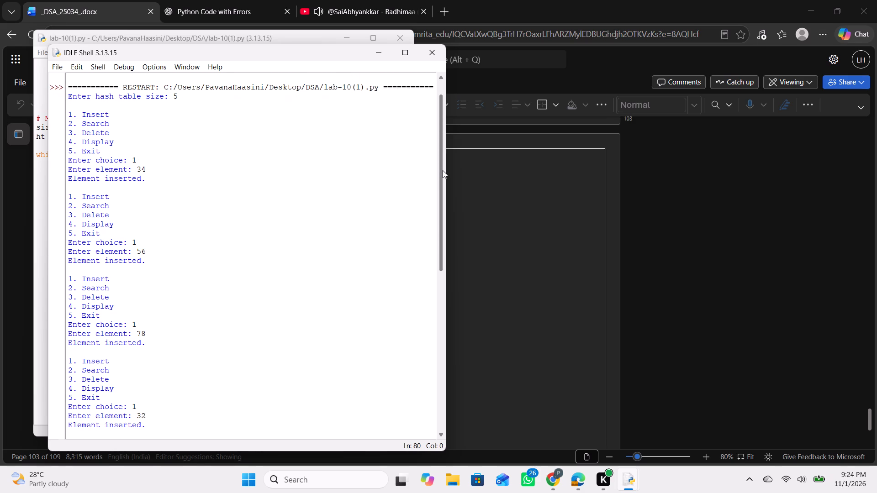
pyautogui.moveTo(443, 170); pyautogui.dragTo(443, 169)
pyautogui.press('Print')
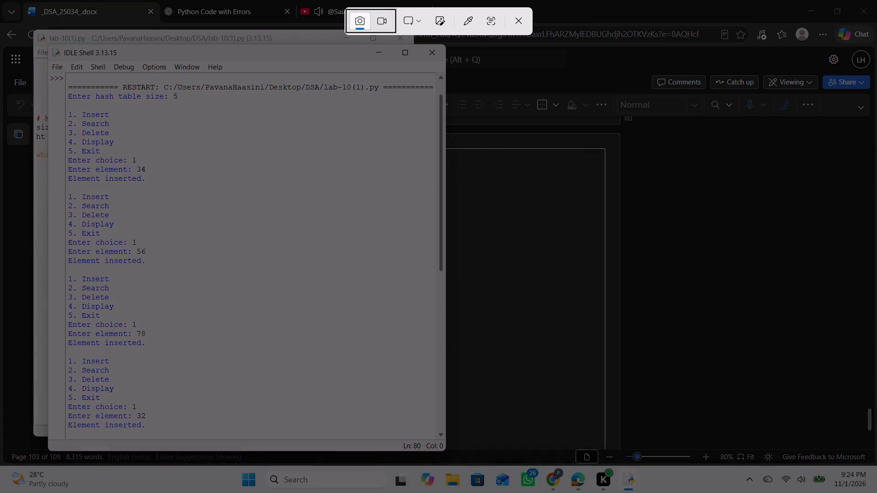
pyautogui.moveTo(65, 73); pyautogui.dragTo(324, 442)
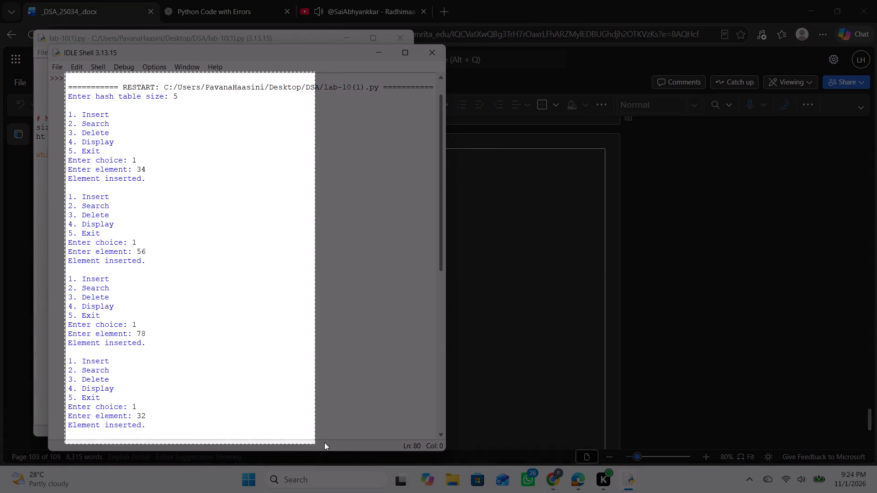
pyautogui.moveTo(324, 442); pyautogui.dragTo(413, 439)
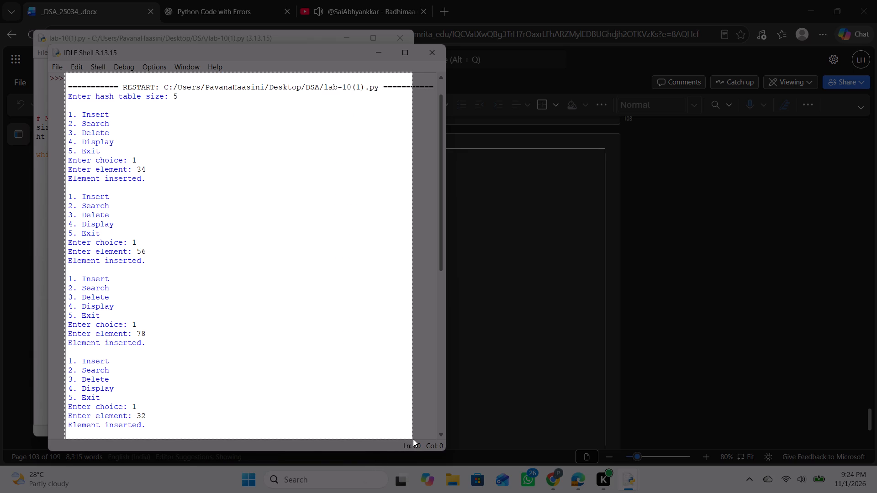
pyautogui.moveTo(413, 439); pyautogui.dragTo(435, 438)
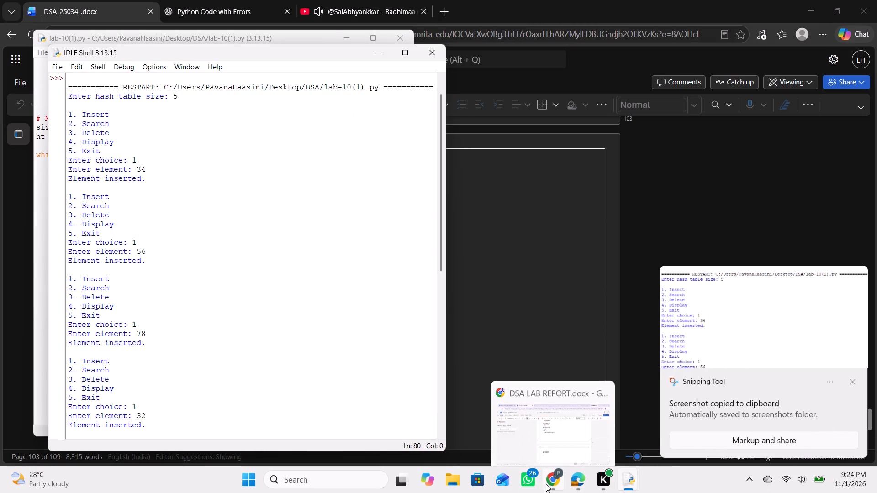
# Switch to DSA LAB REPORT in Chrome and paste the captured screenshot below the OUTPUT: heading.
pyautogui.click(546, 484)
pyautogui.rightClick(365, 391)
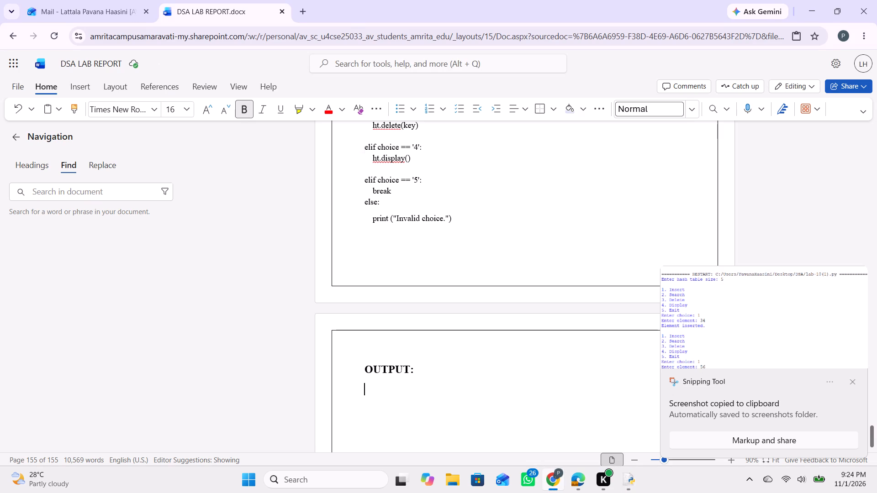
pyautogui.click(392, 215)
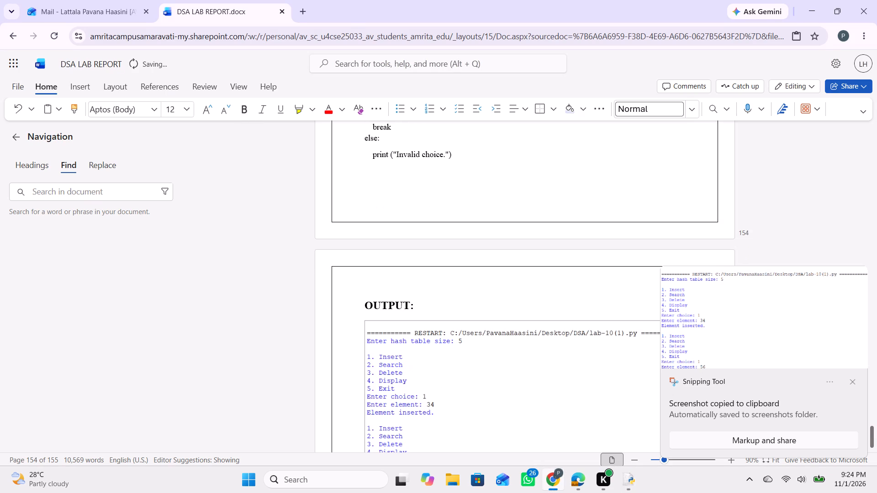
# Underline the OUTPUT: heading above the pasted screenshot.
pyautogui.moveTo(362, 303); pyautogui.dragTo(439, 300)
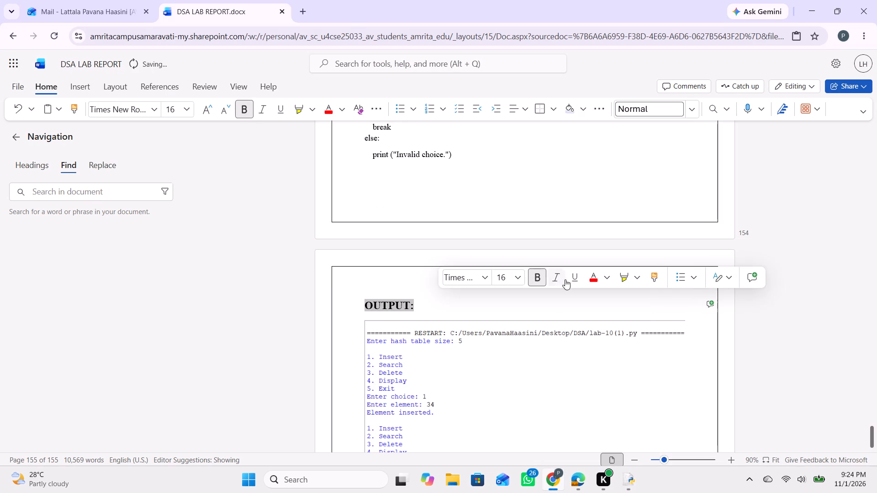
pyautogui.click(570, 280)
# Remove the blank line below the pasted output screenshot, leaving the cursor directly beneath the image.
pyautogui.scroll(-3, 494, 371)
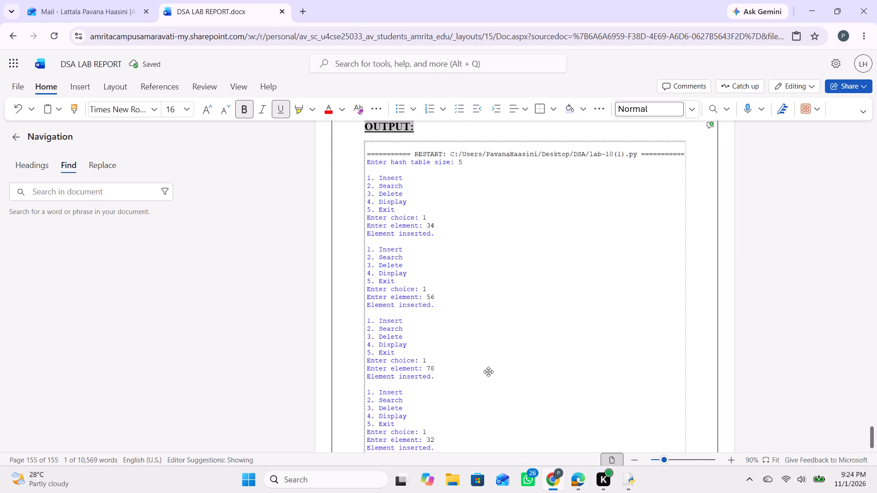
pyautogui.scroll(-2, 488, 372)
pyautogui.click(383, 341)
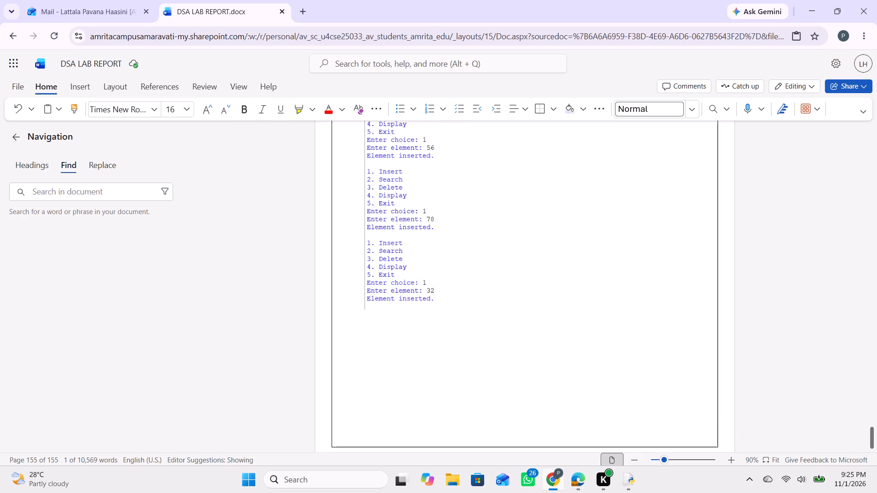
pyautogui.press('BackSpace')
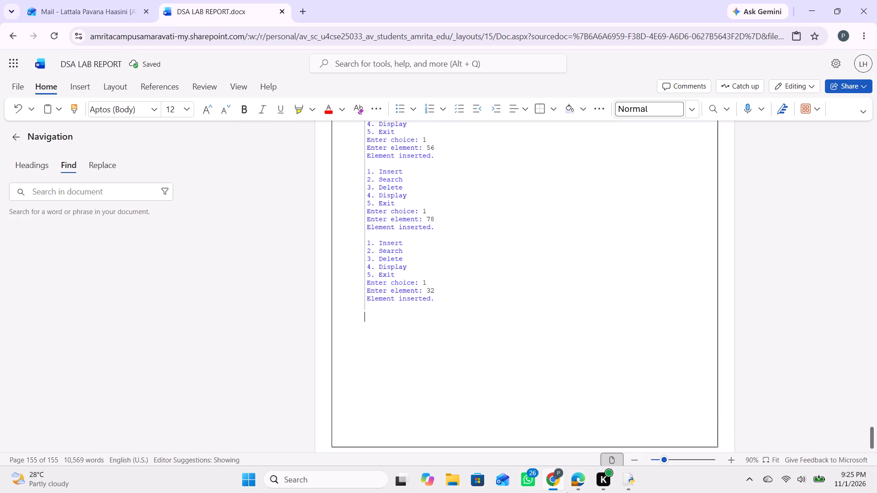
# Capture a screenshot of the remaining IDLE shell output, from the search for 56 through exit choice 5.
pyautogui.click(692, 432)
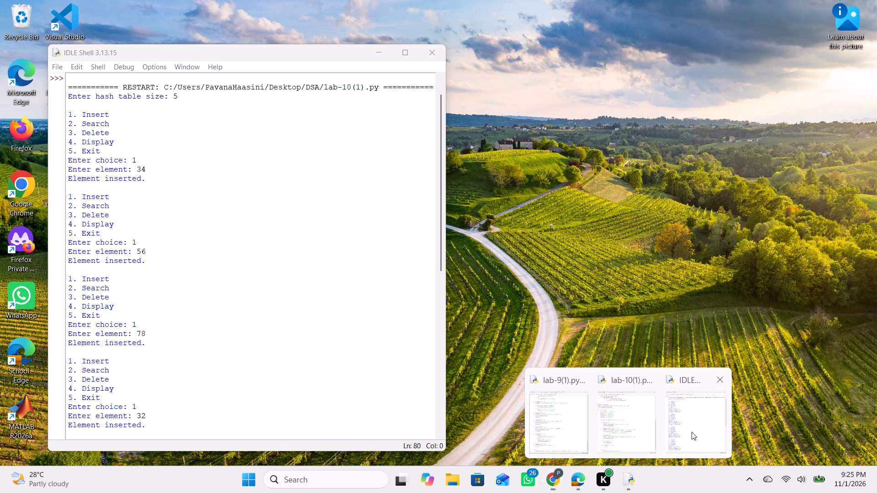
pyautogui.scroll(-1, 272, 380)
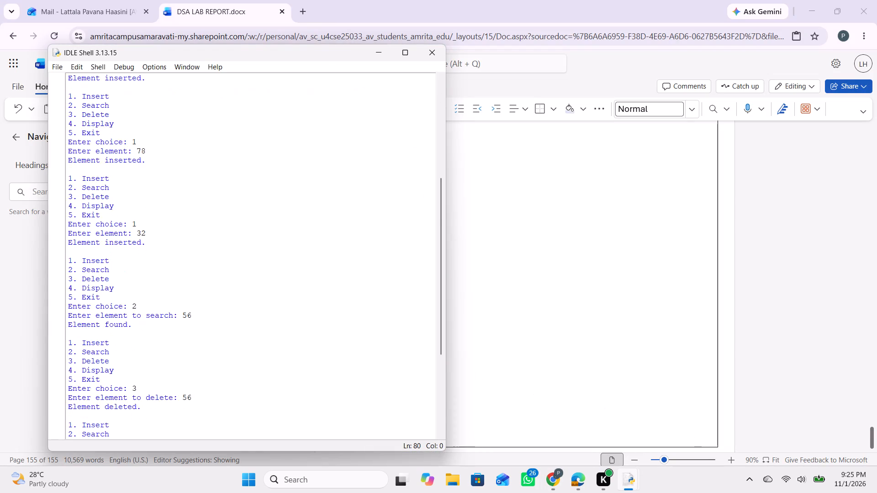
pyautogui.scroll(-2, 272, 380)
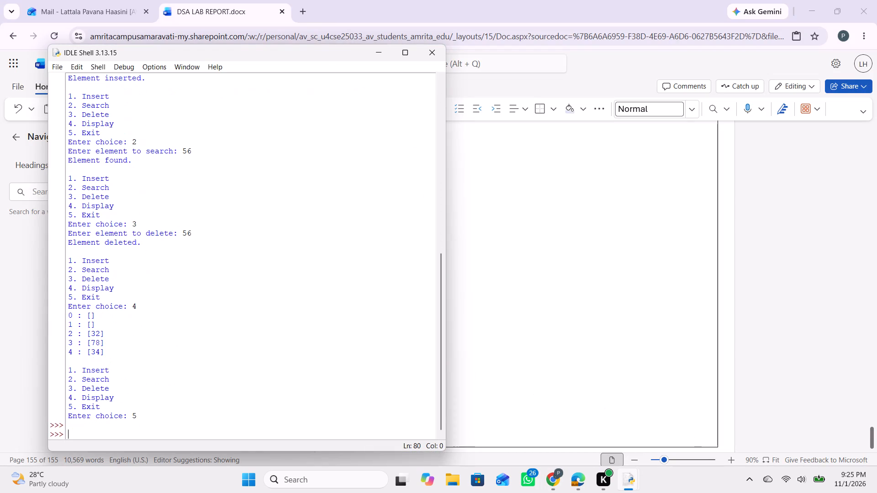
pyautogui.scroll(-4, 272, 380)
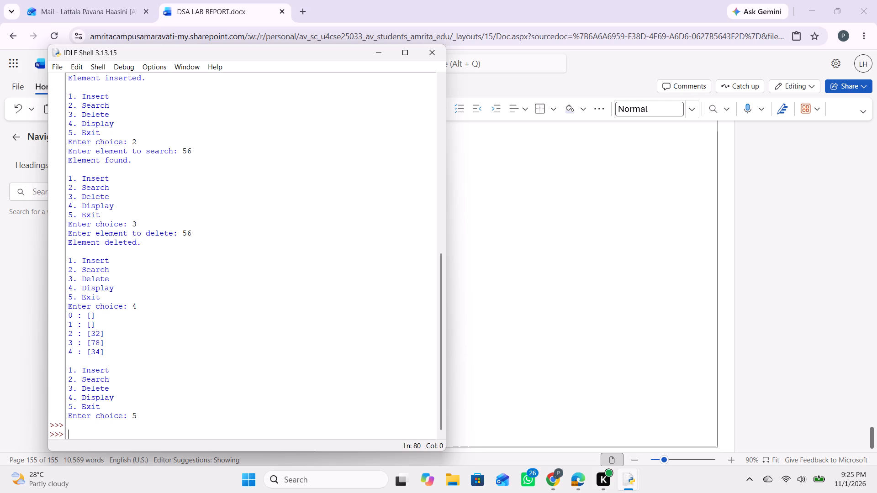
pyautogui.press('Print')
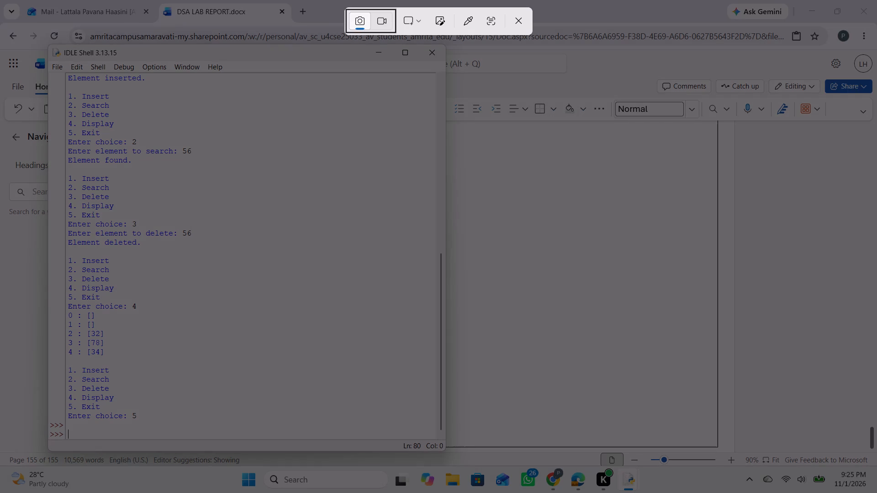
pyautogui.moveTo(64, 90); pyautogui.dragTo(426, 430)
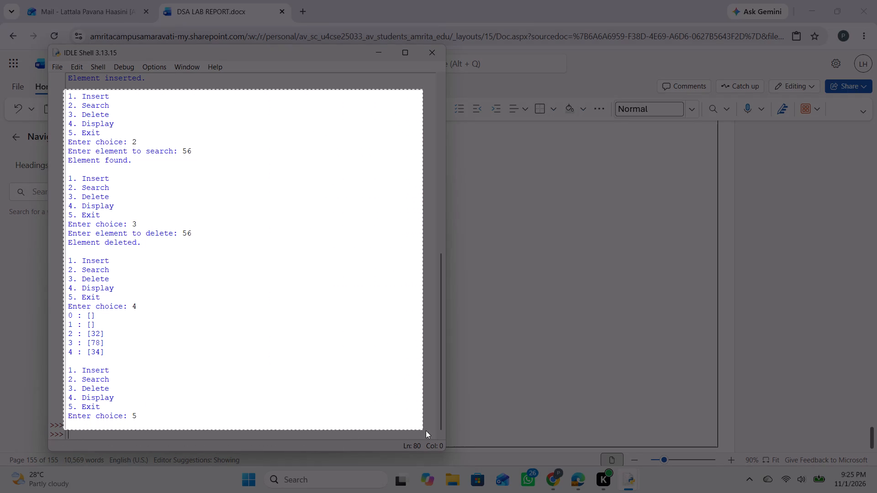
pyautogui.moveTo(426, 430); pyautogui.dragTo(434, 422)
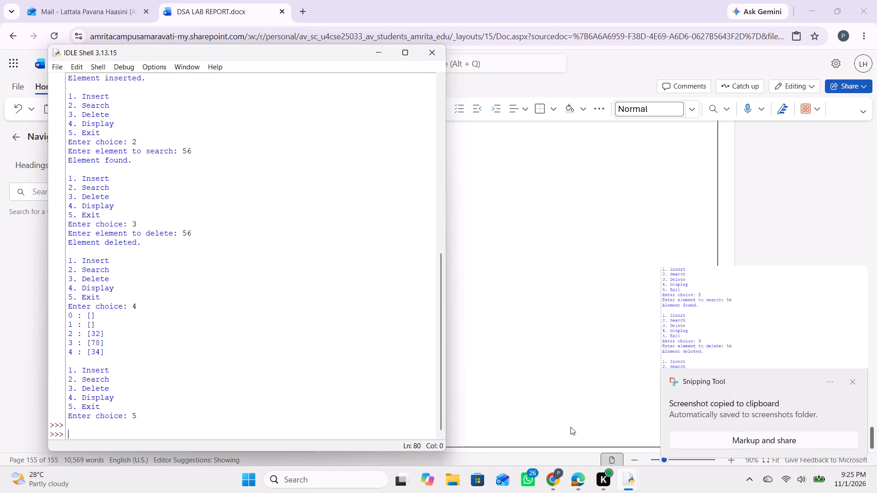
# Switch back to DSA LAB REPORT in Chrome and paste the captured screenshot beneath the first output screenshot.
pyautogui.click(570, 427)
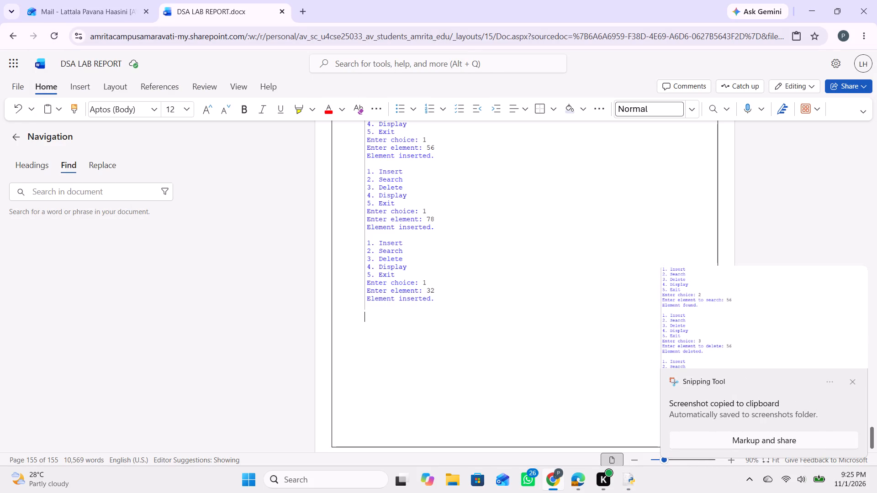
pyautogui.hotkey('ctrl', 'v')
# Remove the paragraph break before the first output screenshot so it joins the OUTPUT: heading's paragraph.
pyautogui.scroll(2, 371, 336)
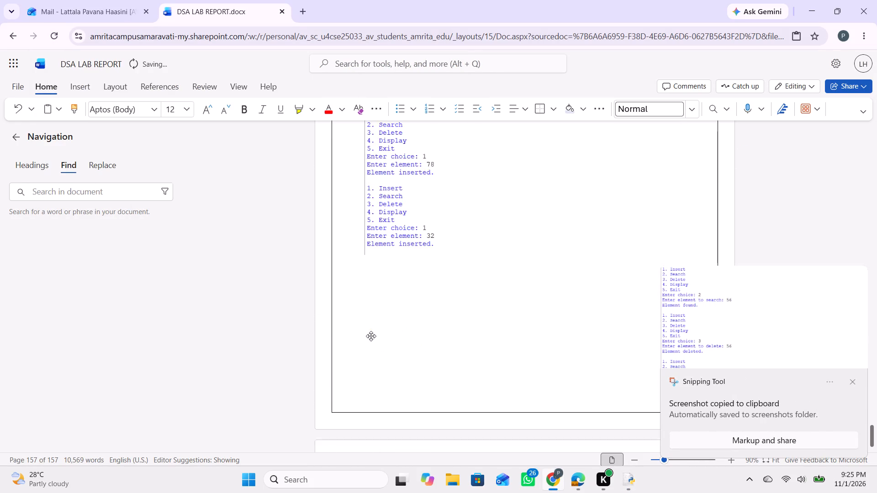
pyautogui.scroll(9, 371, 336)
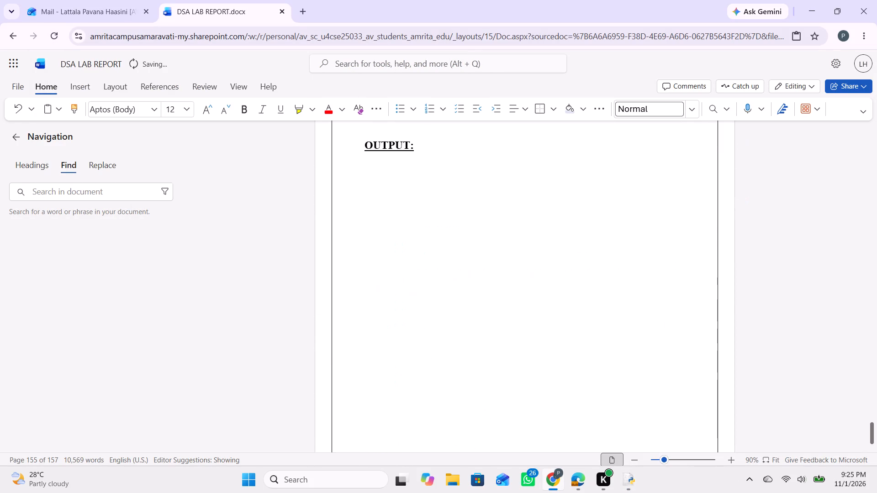
pyautogui.scroll(-4, 371, 336)
pyautogui.click(351, 389)
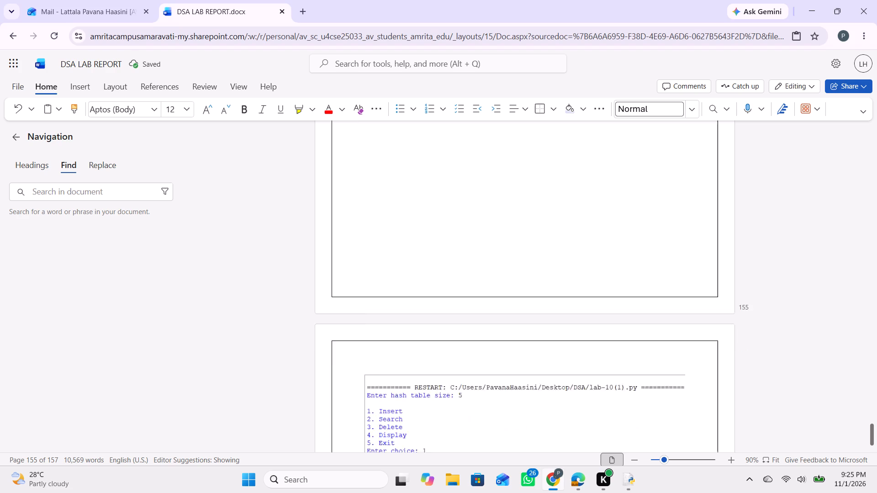
pyautogui.press('BackSpace')
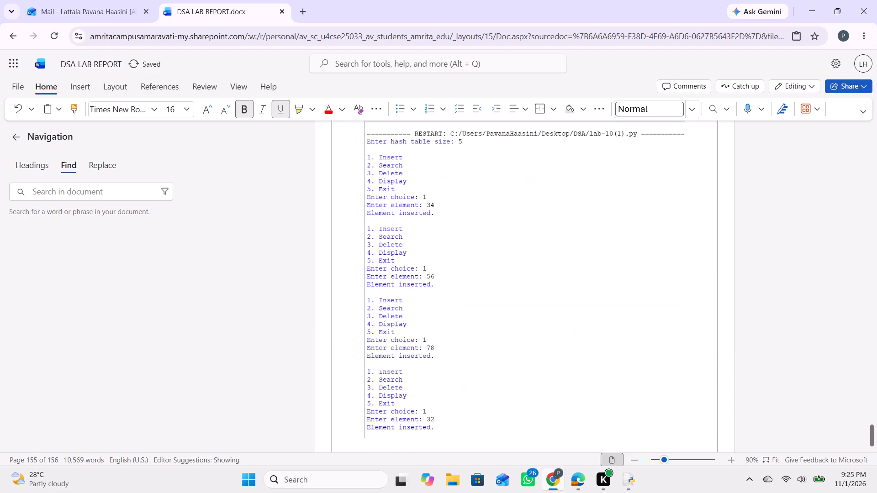
pyautogui.scroll(-9, 351, 389)
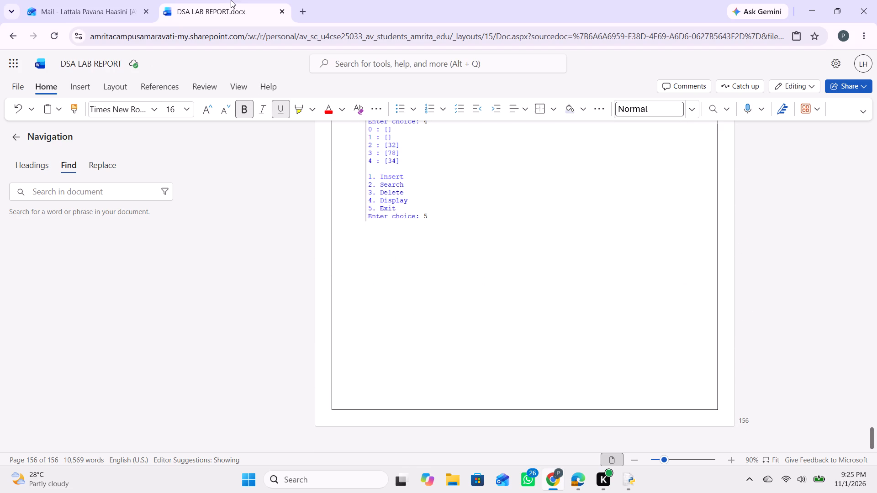
# Switch to _DSA_25034_ in Edge and look through its LAB-10 section for the program that follows separate chaining.
pyautogui.click(579, 484)
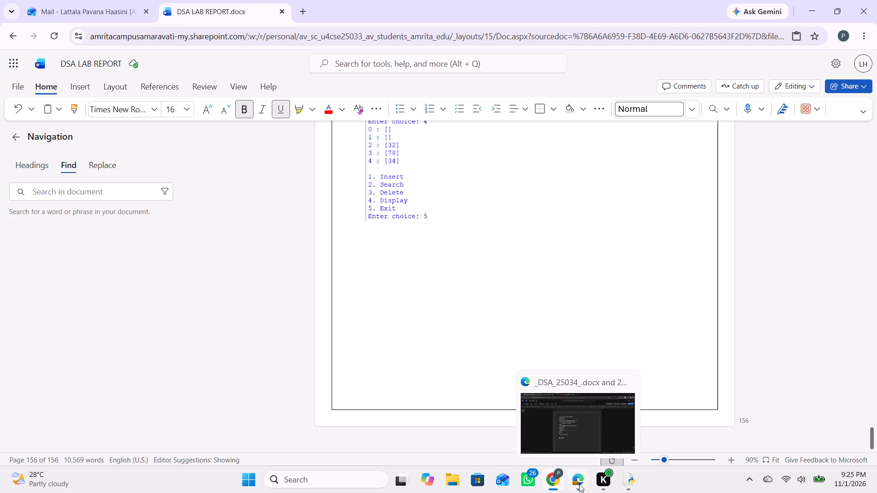
pyautogui.scroll(-12, 497, 330)
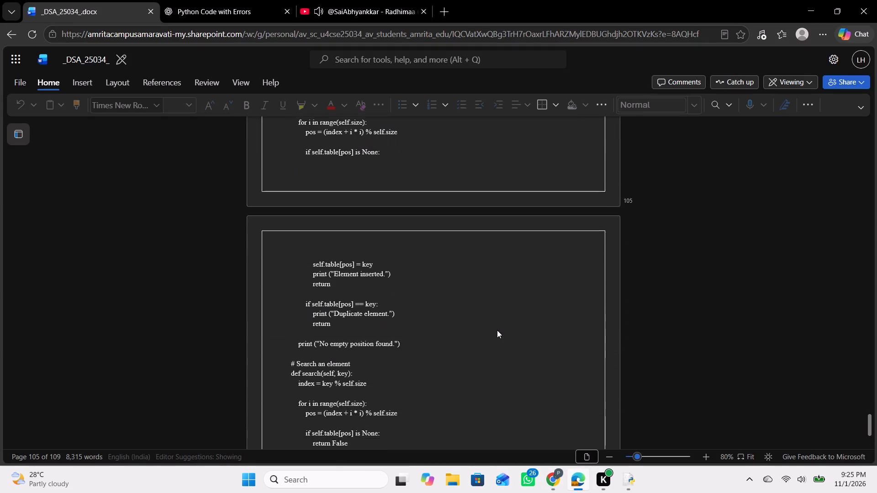
pyautogui.scroll(4, 497, 330)
pyautogui.scroll(-2, 497, 330)
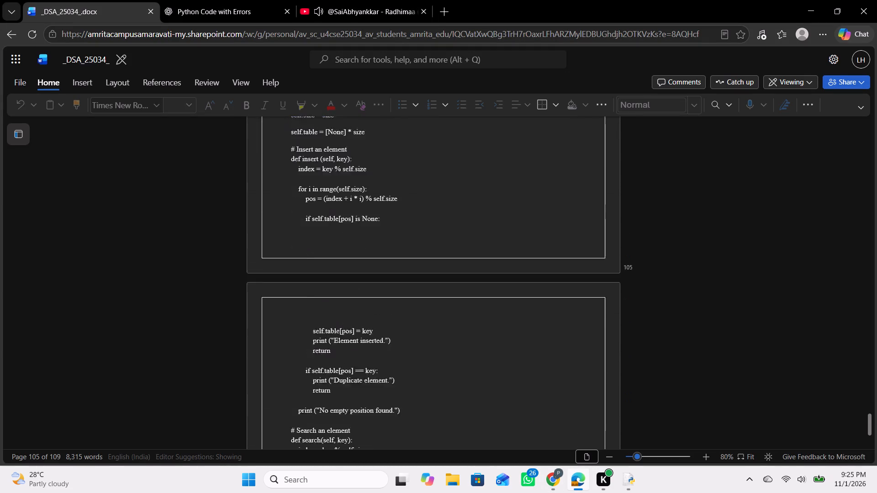
pyautogui.scroll(-13, 497, 330)
pyautogui.scroll(4, 497, 330)
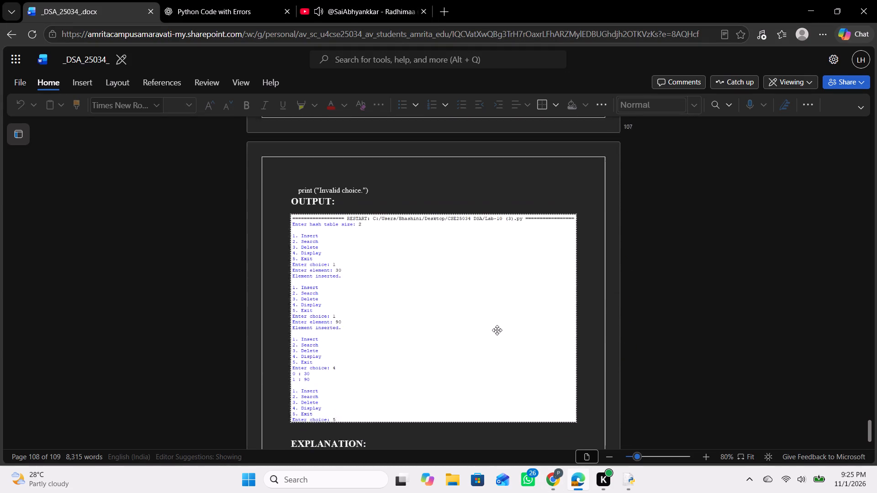
pyautogui.scroll(14, 497, 330)
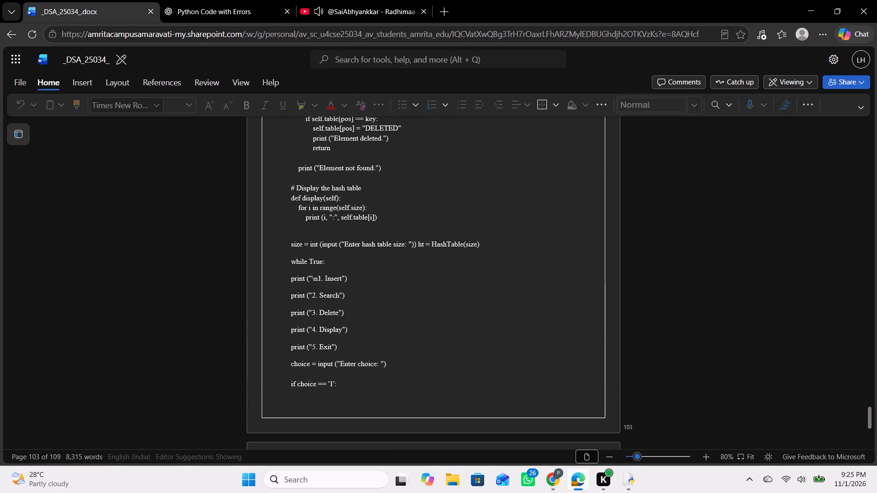
pyautogui.scroll(11, 497, 330)
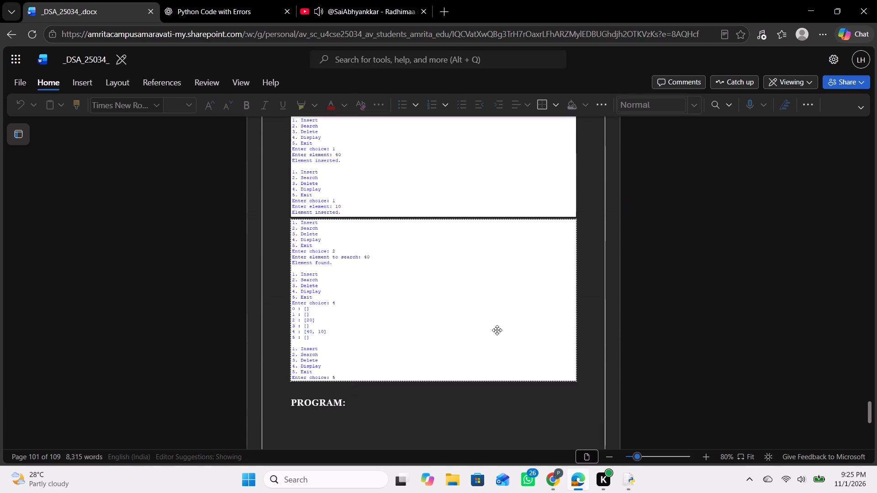
pyautogui.scroll(9, 497, 330)
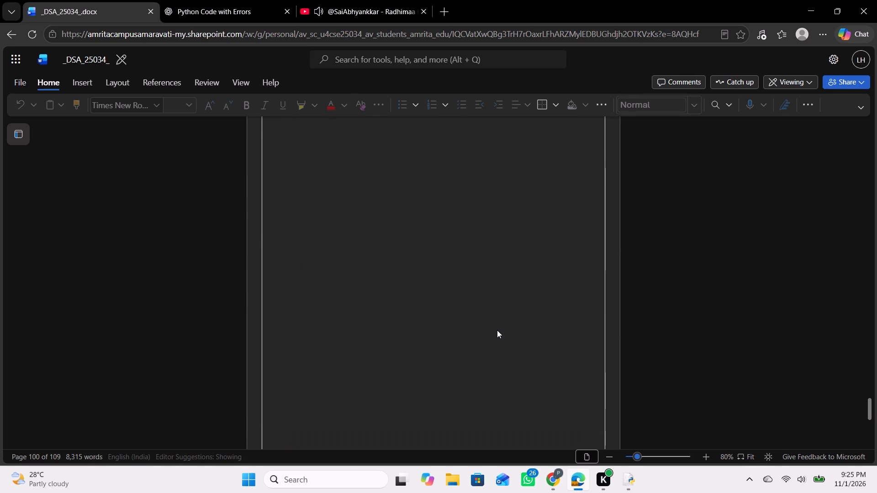
pyautogui.scroll(8, 497, 330)
pyautogui.scroll(-4, 497, 330)
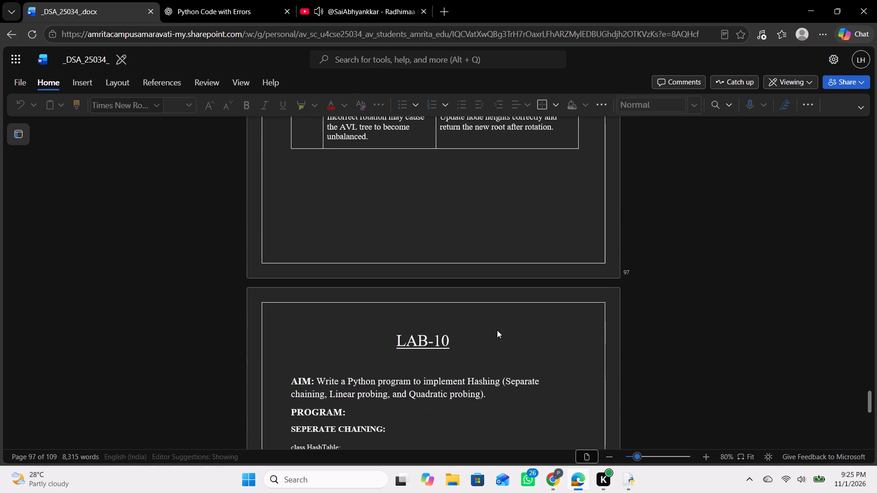
pyautogui.scroll(-17, 497, 330)
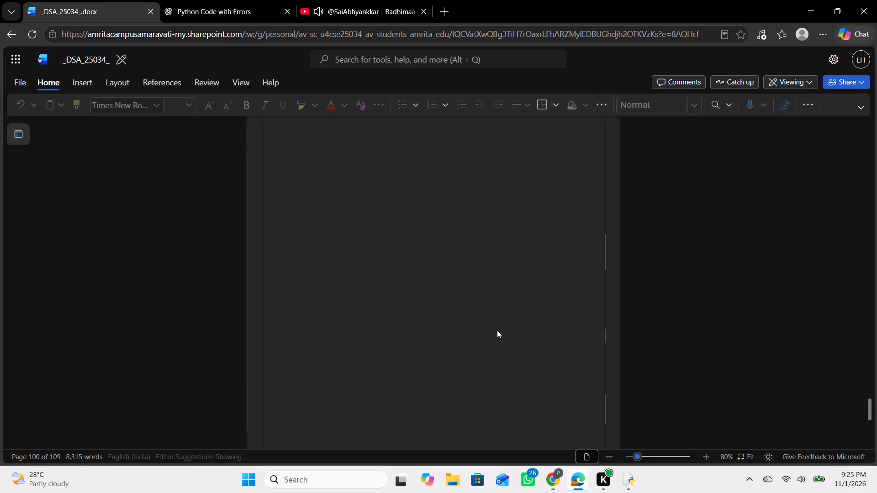
pyautogui.scroll(-4, 497, 330)
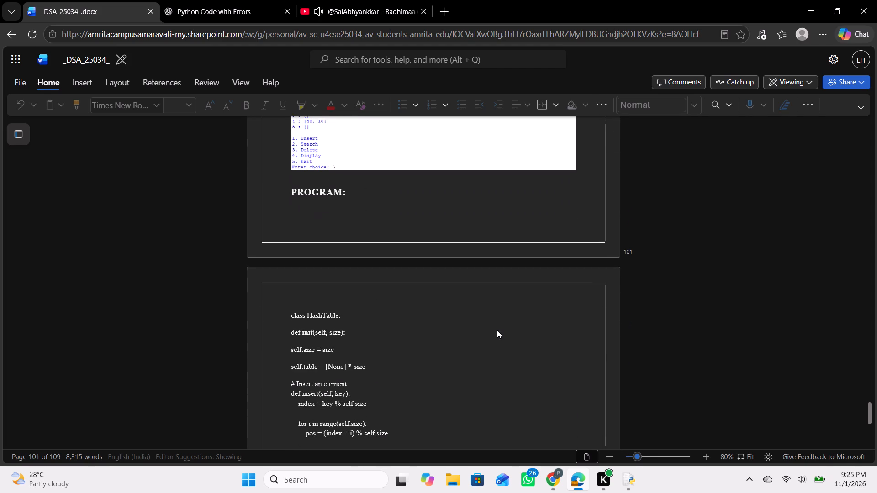
pyautogui.scroll(-1, 497, 330)
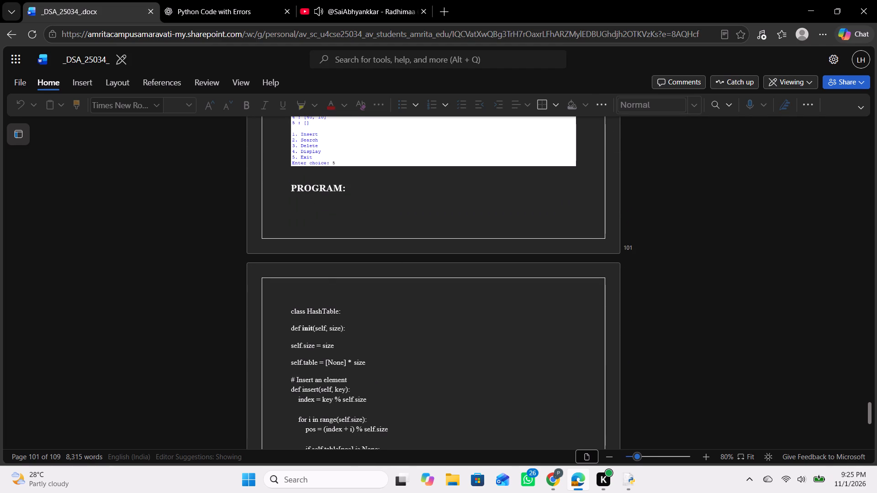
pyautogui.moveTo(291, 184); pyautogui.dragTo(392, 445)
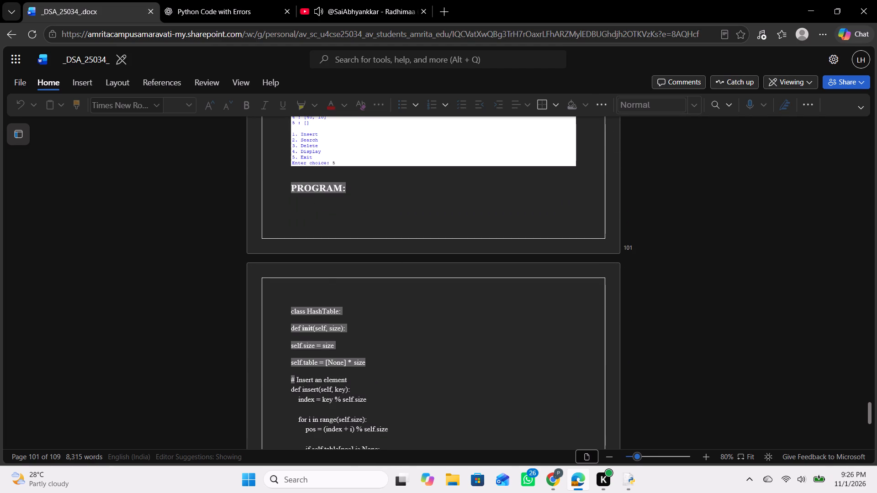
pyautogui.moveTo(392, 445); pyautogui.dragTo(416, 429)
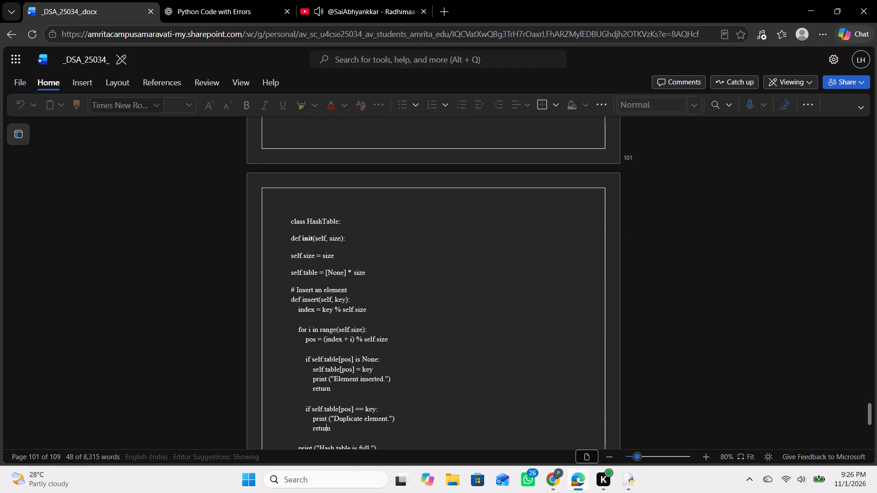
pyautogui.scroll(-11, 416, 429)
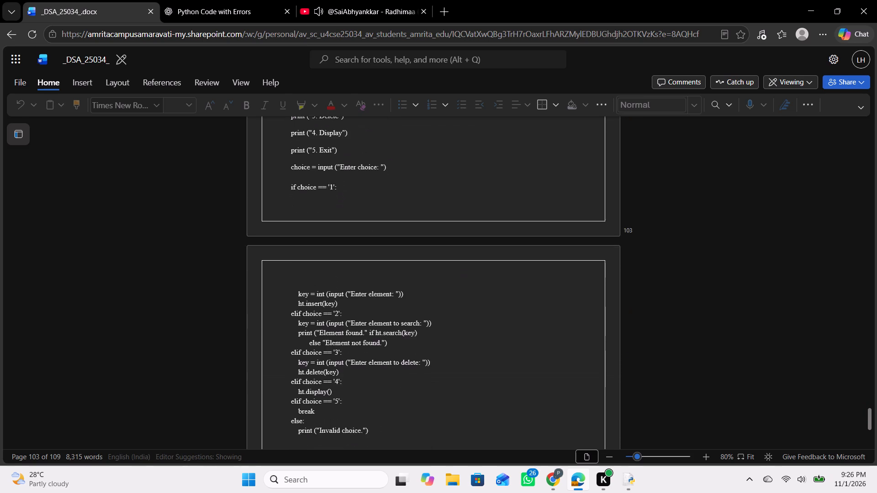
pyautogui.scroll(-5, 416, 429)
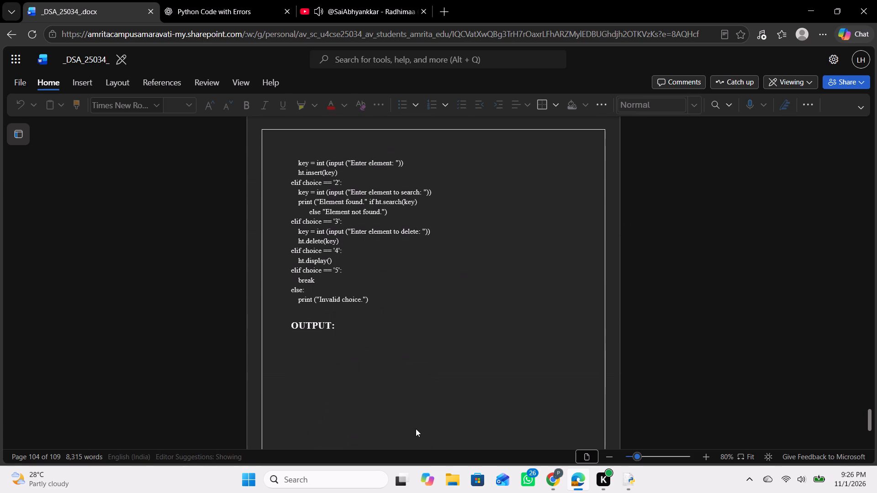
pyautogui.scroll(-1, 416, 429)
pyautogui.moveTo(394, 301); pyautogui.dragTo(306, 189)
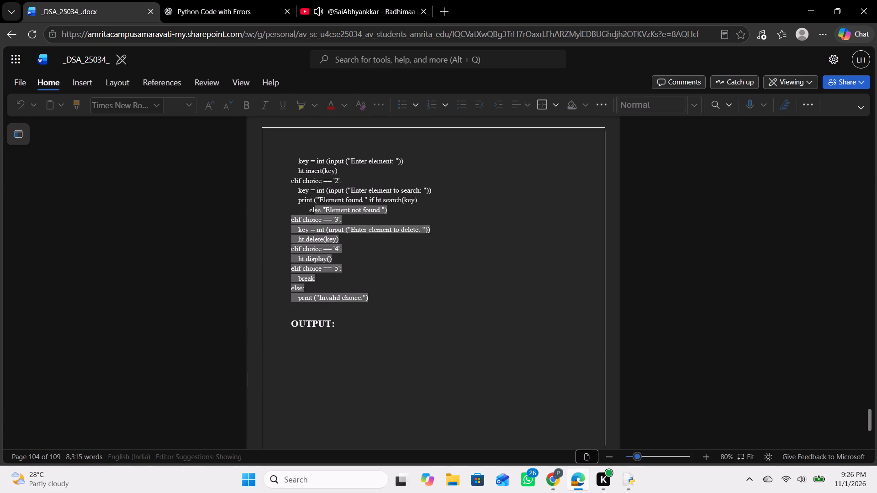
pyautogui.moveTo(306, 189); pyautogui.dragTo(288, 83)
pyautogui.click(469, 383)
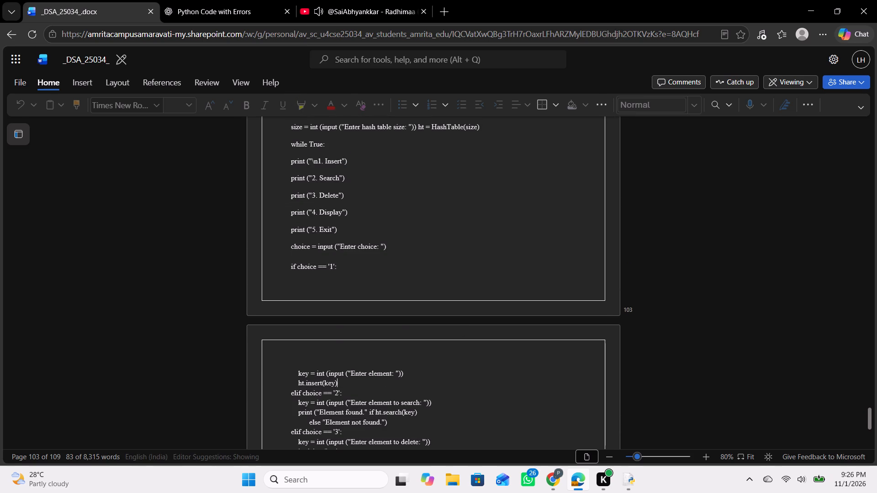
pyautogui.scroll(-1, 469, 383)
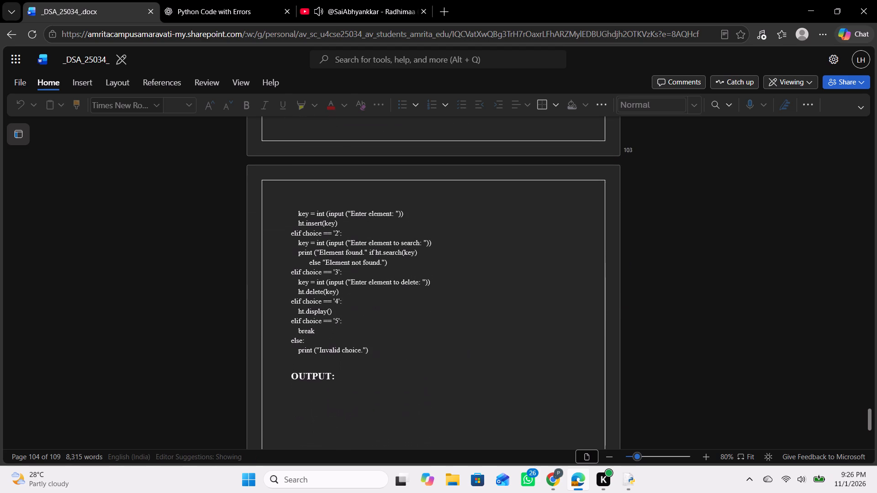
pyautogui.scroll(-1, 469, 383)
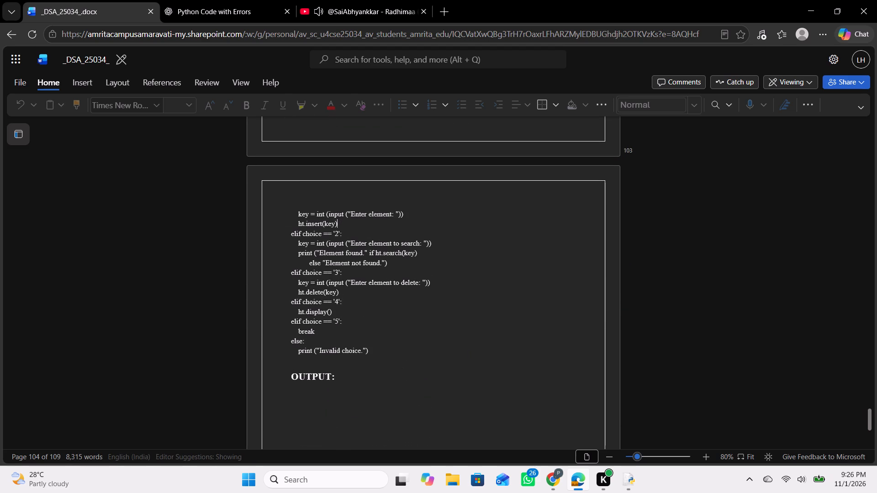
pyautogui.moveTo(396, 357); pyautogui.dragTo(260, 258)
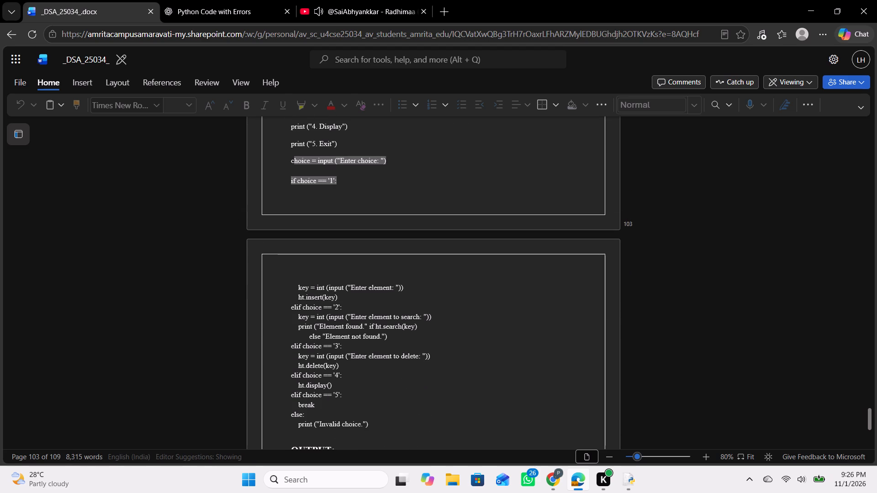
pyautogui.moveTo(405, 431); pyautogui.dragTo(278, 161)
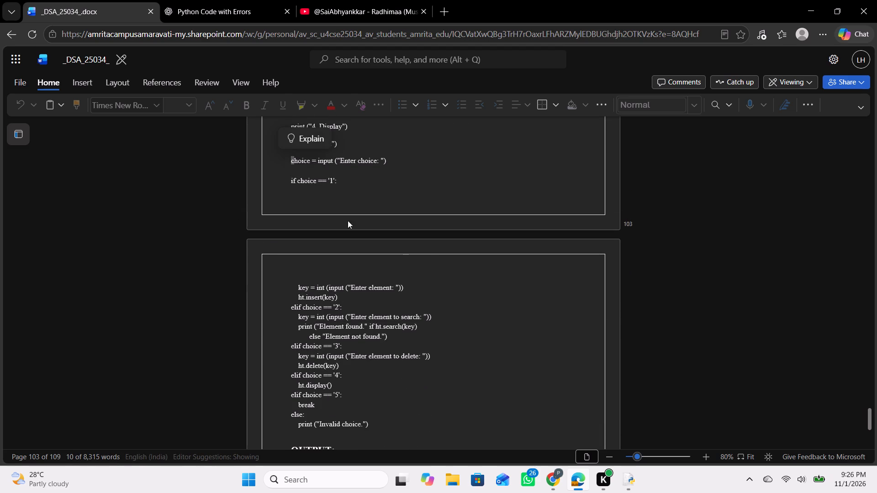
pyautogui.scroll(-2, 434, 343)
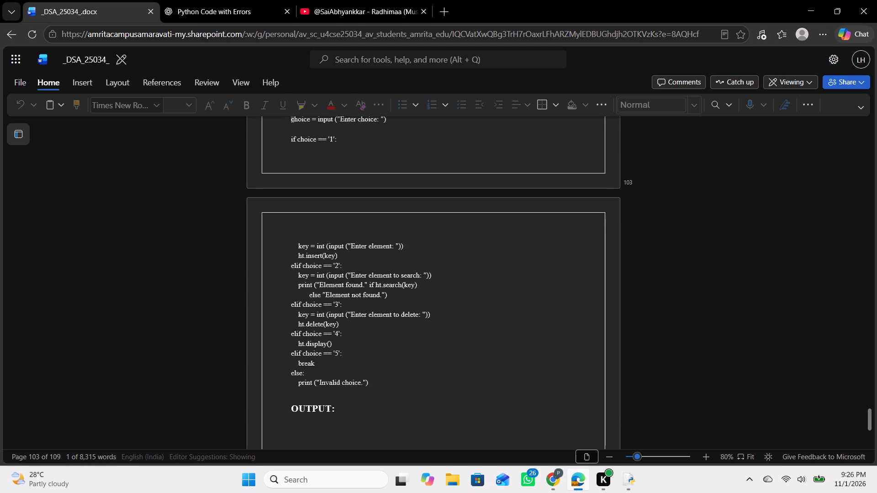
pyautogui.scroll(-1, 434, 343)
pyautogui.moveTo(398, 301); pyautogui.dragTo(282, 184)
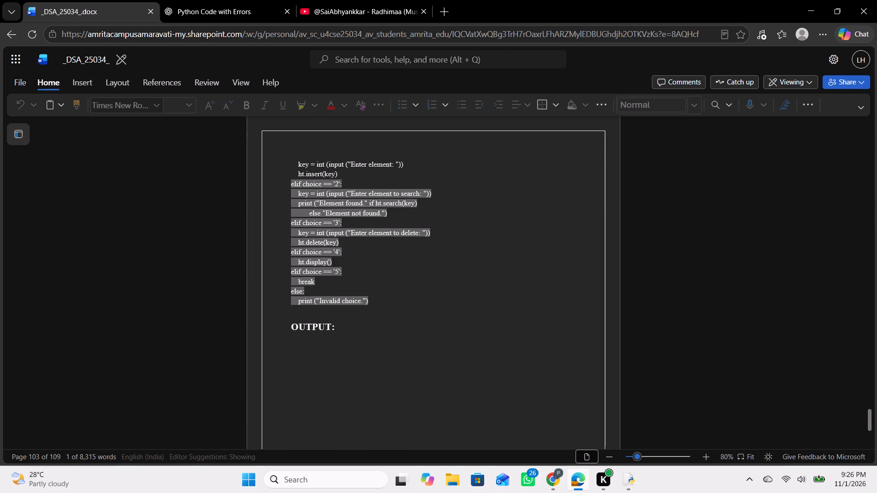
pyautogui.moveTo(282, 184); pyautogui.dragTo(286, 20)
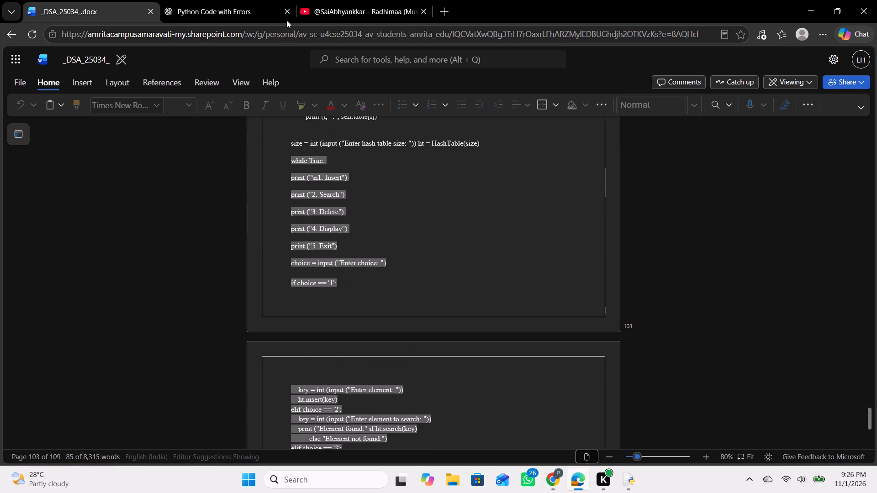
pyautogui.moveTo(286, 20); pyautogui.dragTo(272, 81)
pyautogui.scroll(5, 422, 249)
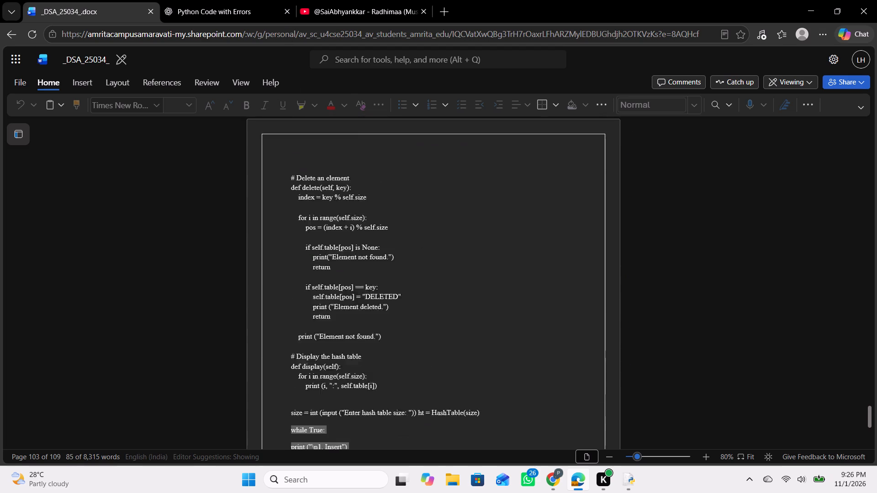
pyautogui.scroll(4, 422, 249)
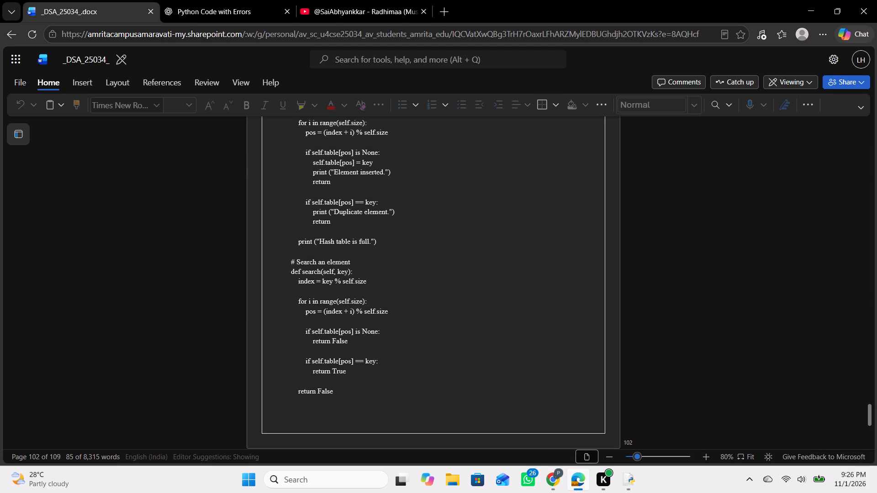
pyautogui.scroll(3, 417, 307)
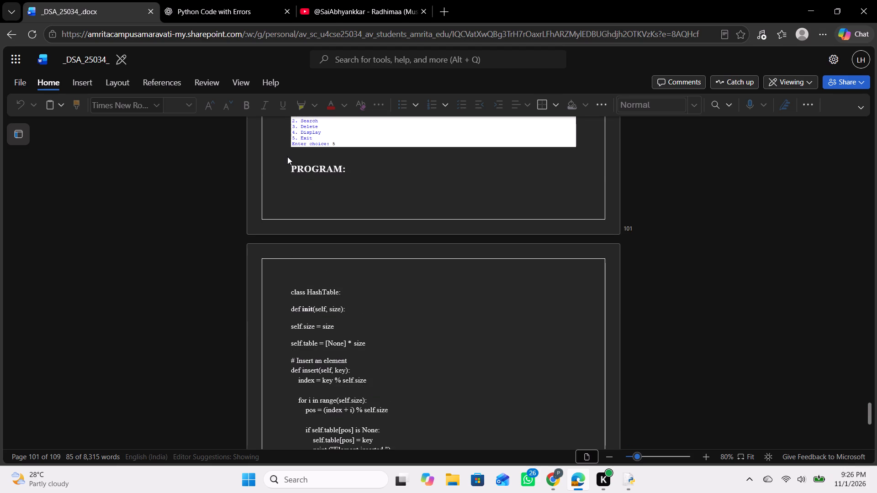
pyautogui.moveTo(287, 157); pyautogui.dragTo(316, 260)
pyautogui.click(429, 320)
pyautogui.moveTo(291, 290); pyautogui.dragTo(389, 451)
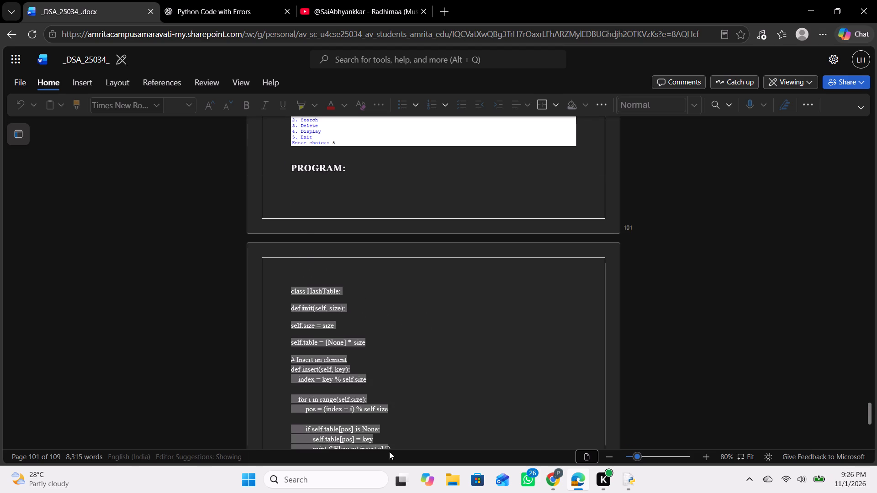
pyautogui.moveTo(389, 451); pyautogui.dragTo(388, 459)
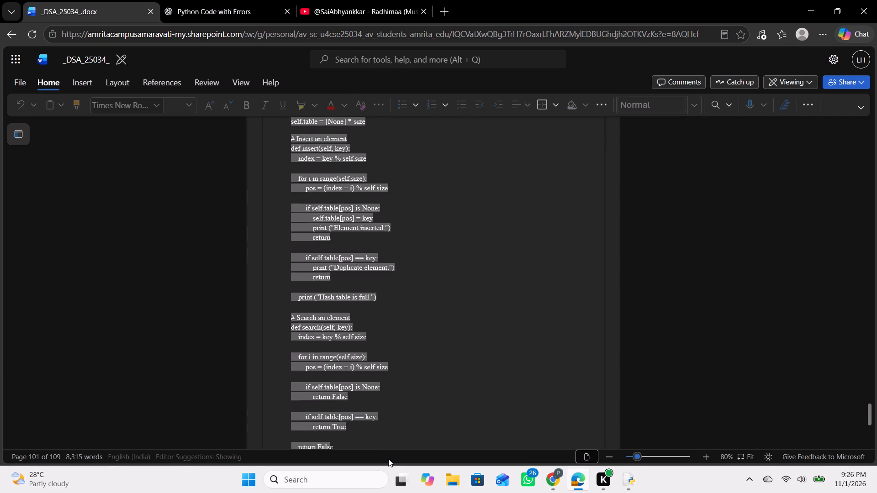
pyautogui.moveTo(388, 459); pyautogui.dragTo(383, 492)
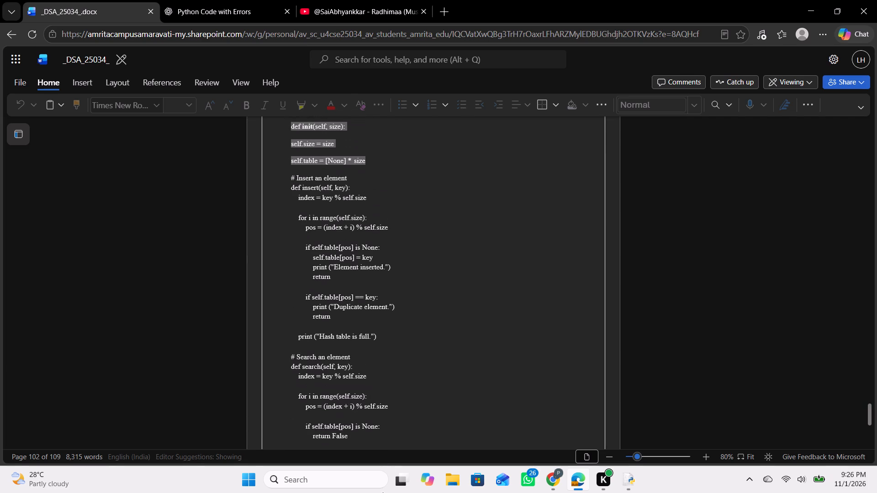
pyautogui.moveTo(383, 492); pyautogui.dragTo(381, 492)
# Copy the whole second hashing program in _DSA_25034_, from class HashTable: through the final print ("Invalid choice.") line.
pyautogui.scroll(-7, 424, 320)
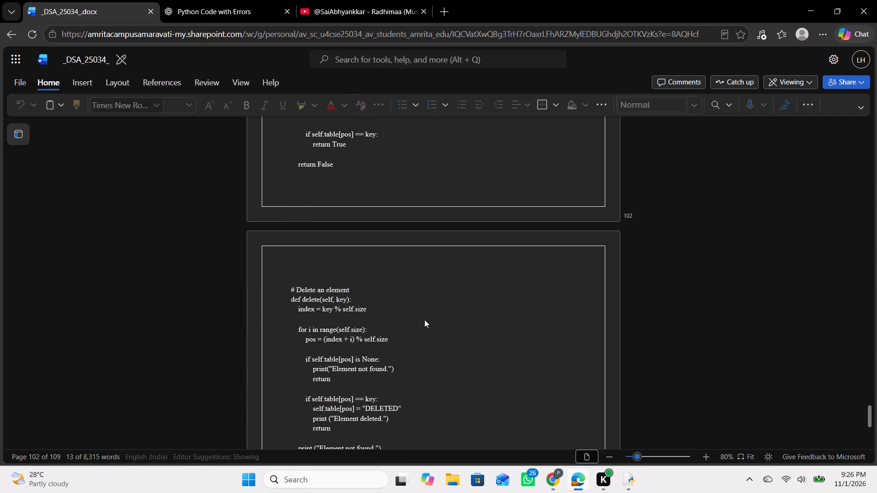
pyautogui.scroll(-3, 424, 320)
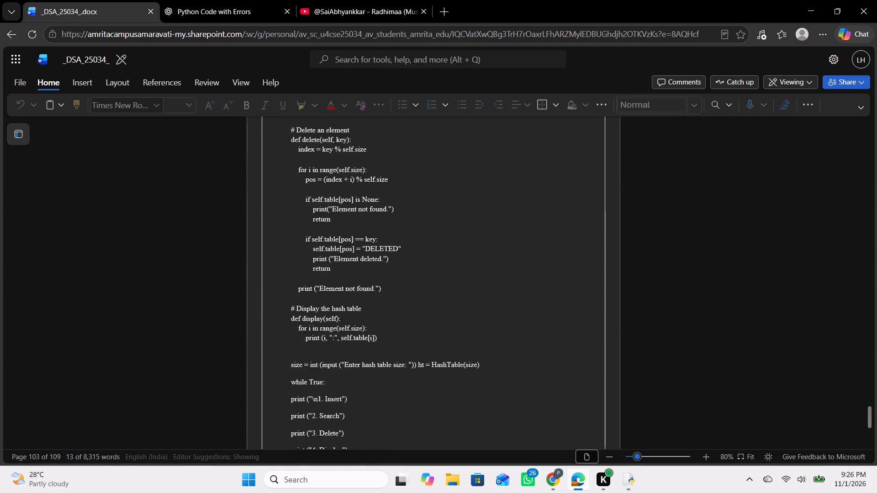
pyautogui.scroll(-6, 424, 320)
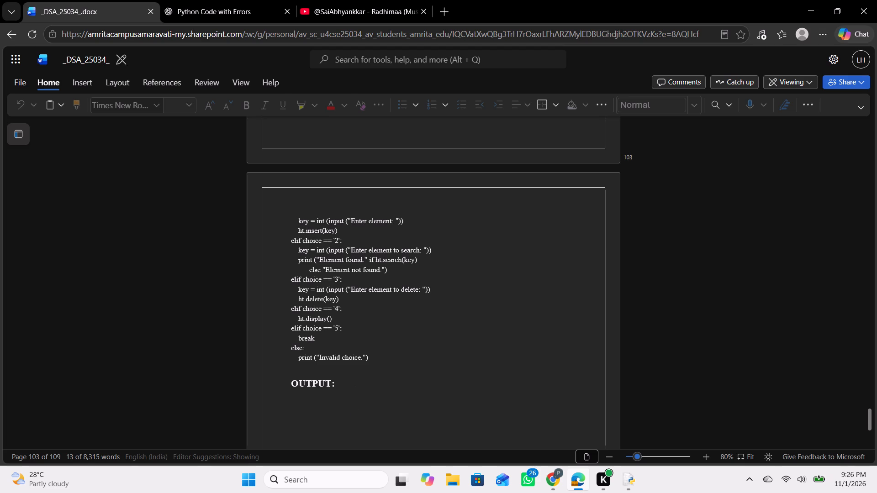
pyautogui.moveTo(377, 362); pyautogui.dragTo(296, 95)
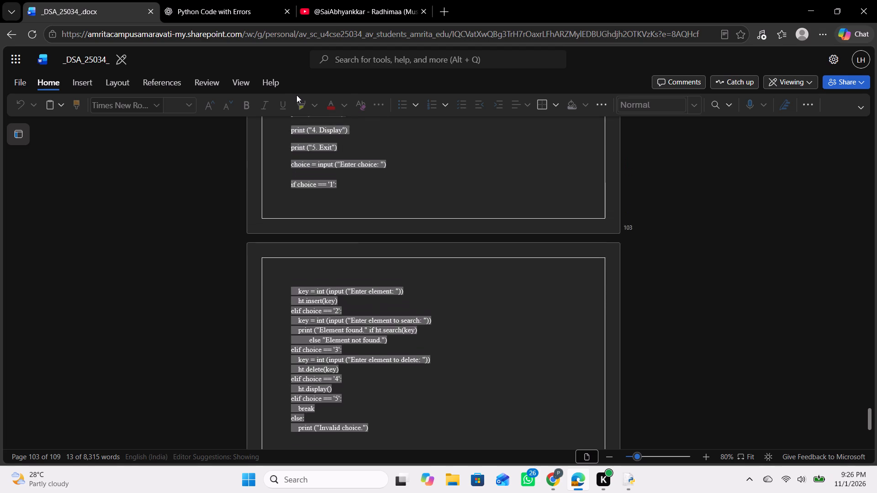
pyautogui.moveTo(296, 95); pyautogui.dragTo(296, 95)
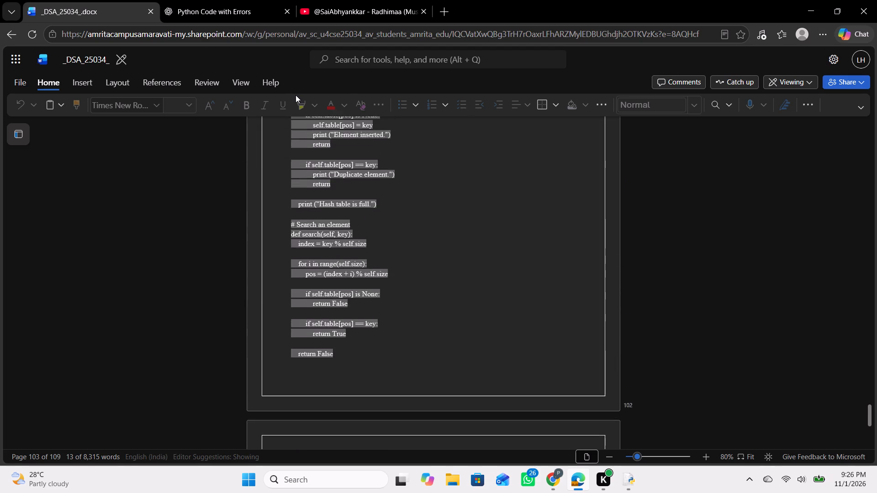
pyautogui.moveTo(296, 95); pyautogui.dragTo(288, 423)
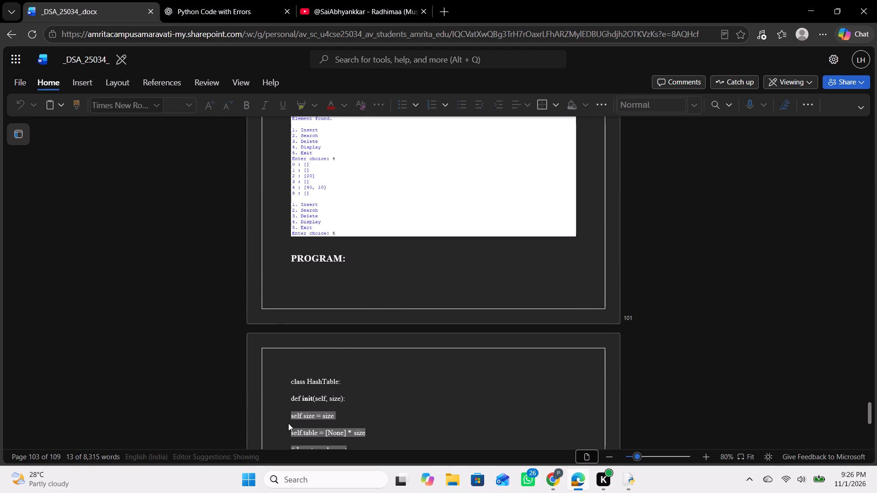
pyautogui.moveTo(288, 423); pyautogui.dragTo(289, 375)
pyautogui.rightClick(289, 375)
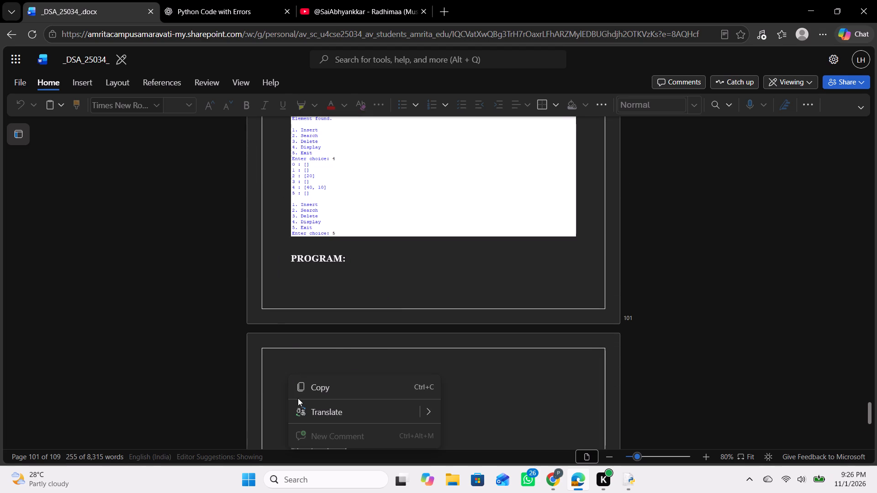
pyautogui.click(297, 392)
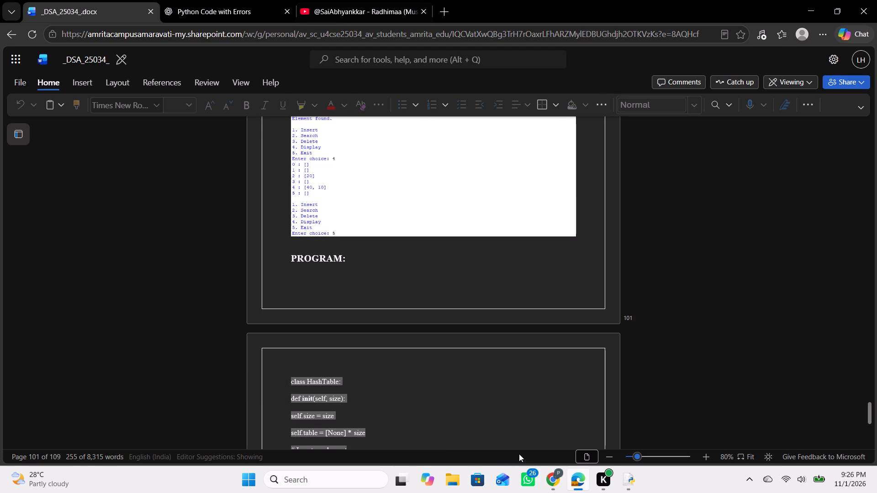
# Switch to DSA LAB REPORT in Chrome and paste the copied program below the last output screenshot, keeping its formatting.
pyautogui.click(552, 477)
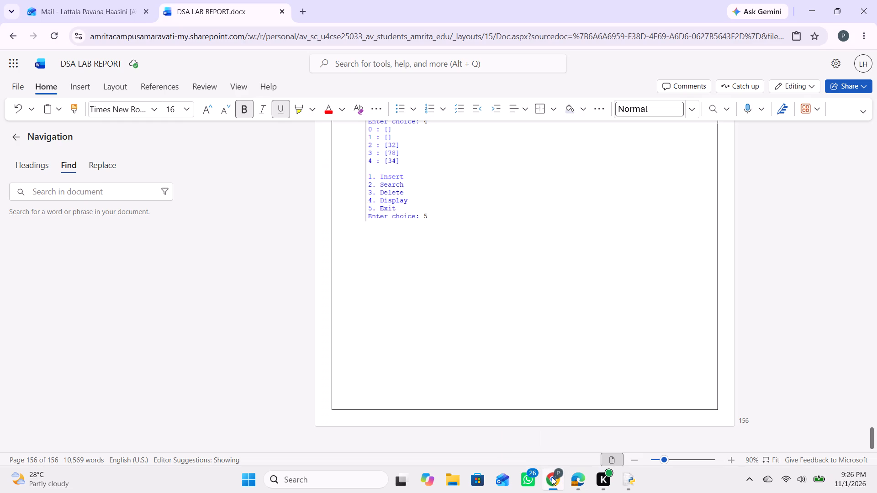
pyautogui.click(370, 284)
pyautogui.rightClick(364, 250)
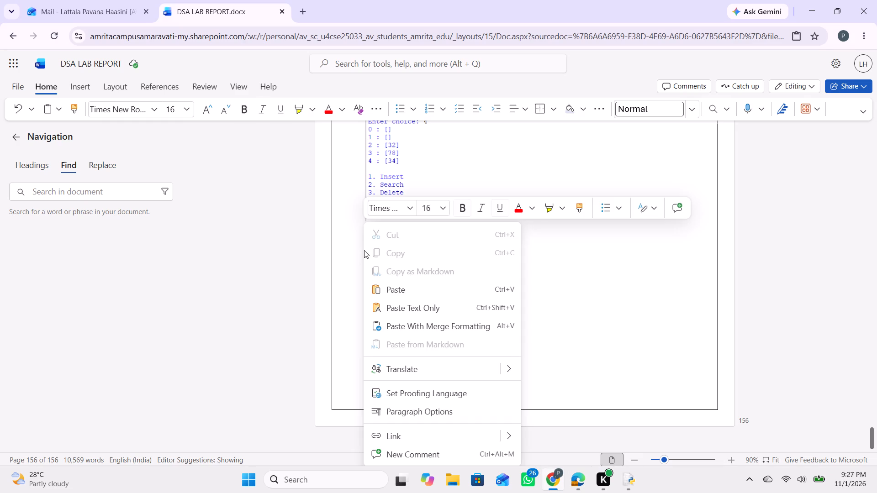
pyautogui.click(403, 291)
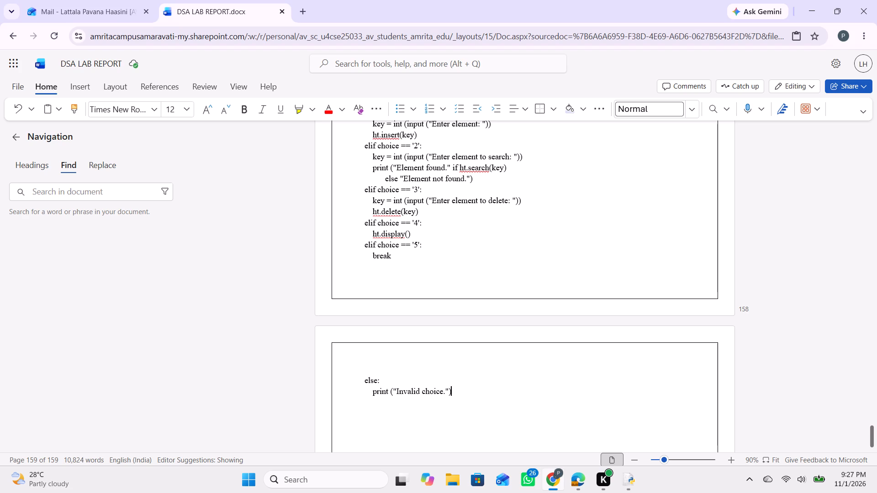
pyautogui.scroll(3, 537, 327)
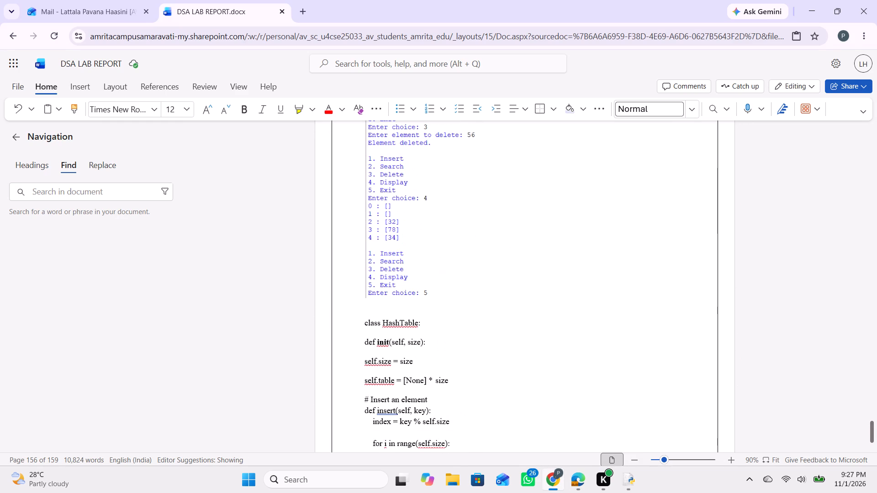
pyautogui.click(363, 315)
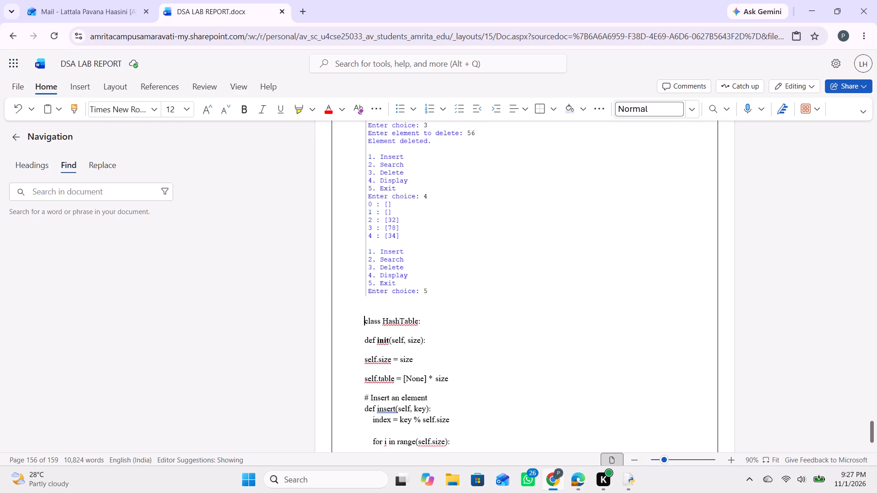
pyautogui.press('Return')
pyautogui.press('Up')
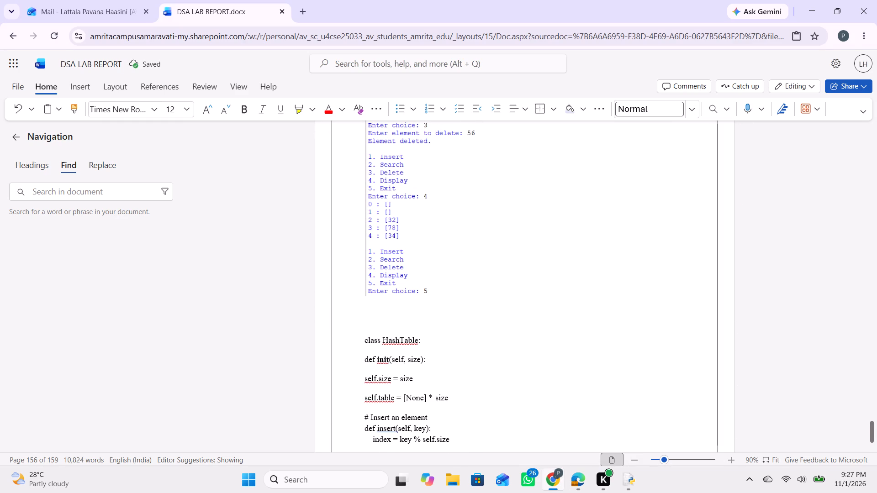
pyautogui.rightClick(365, 320)
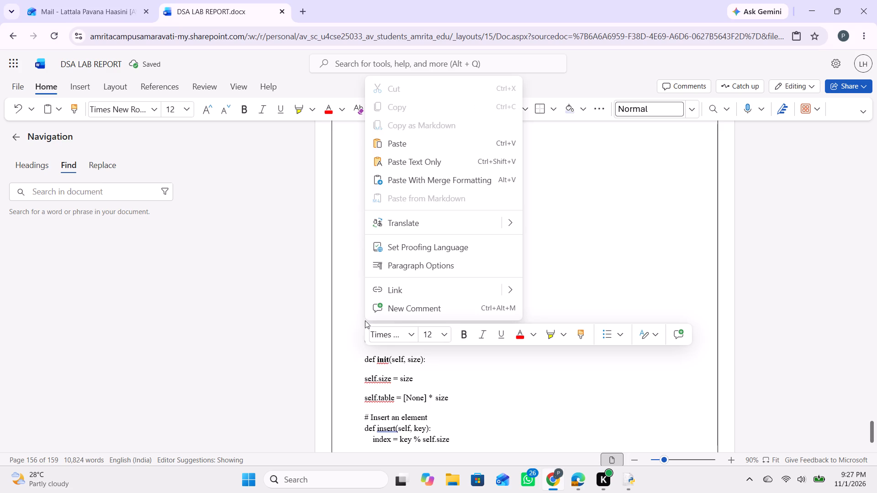
pyautogui.click(380, 150)
# Check the font formatting of the SEPERATE CHAINING: heading at the start of the LAB-10 section.
pyautogui.scroll(9, 448, 290)
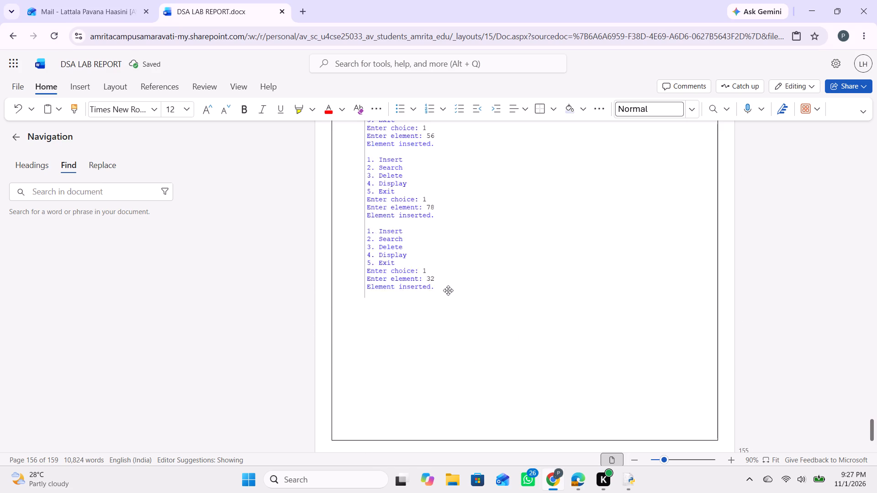
pyautogui.scroll(11, 448, 290)
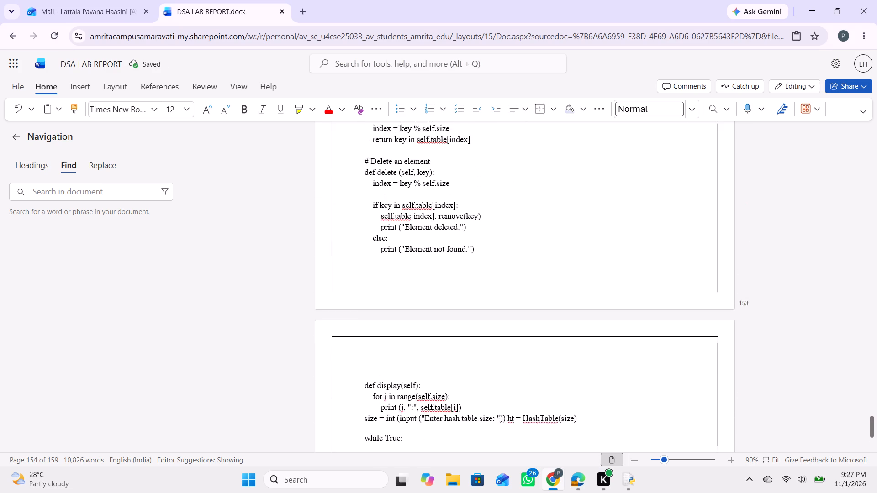
pyautogui.scroll(2, 448, 290)
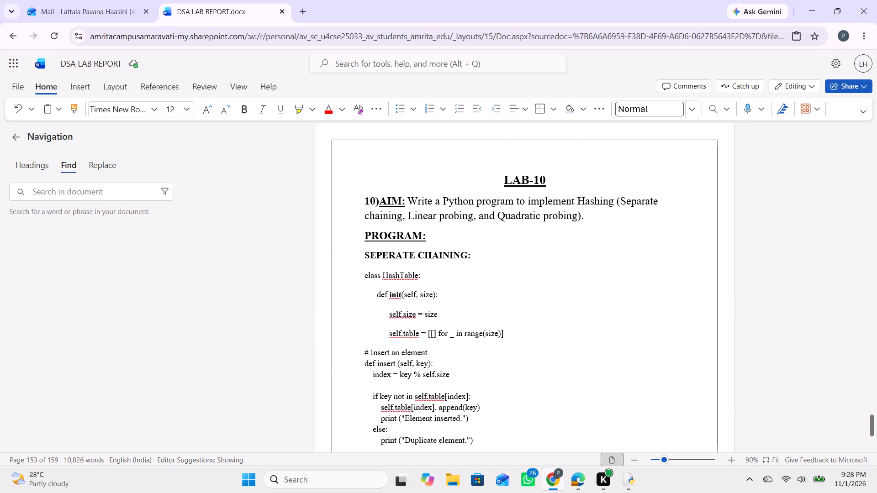
pyautogui.click(381, 262)
# Make the Linear Probing heading above the second program bold and set its font size to 14.
pyautogui.scroll(-3, 551, 329)
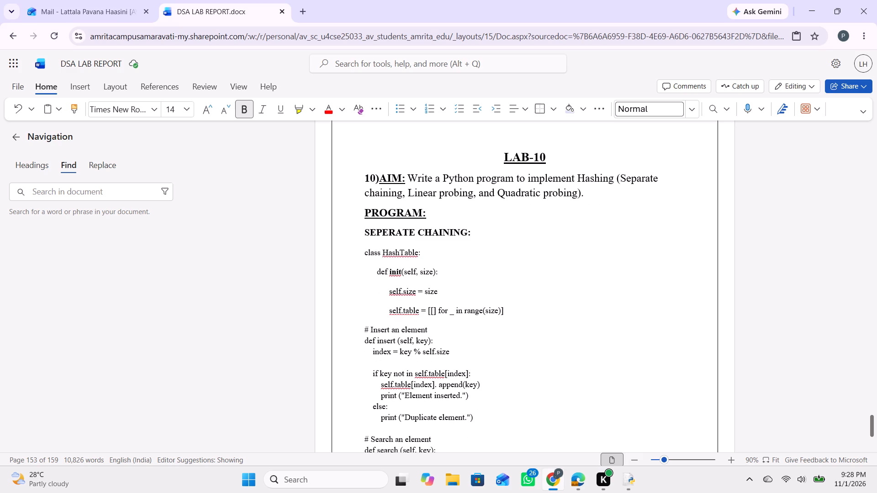
pyautogui.scroll(-16, 551, 329)
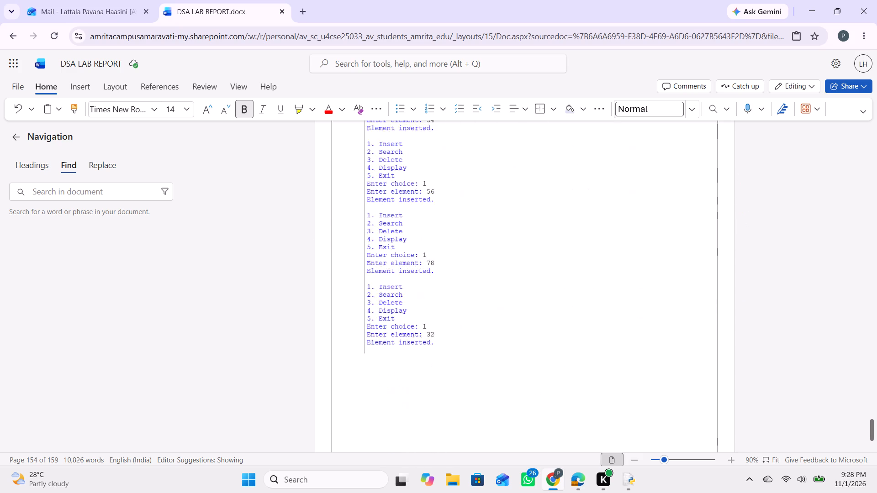
pyautogui.scroll(-10, 551, 329)
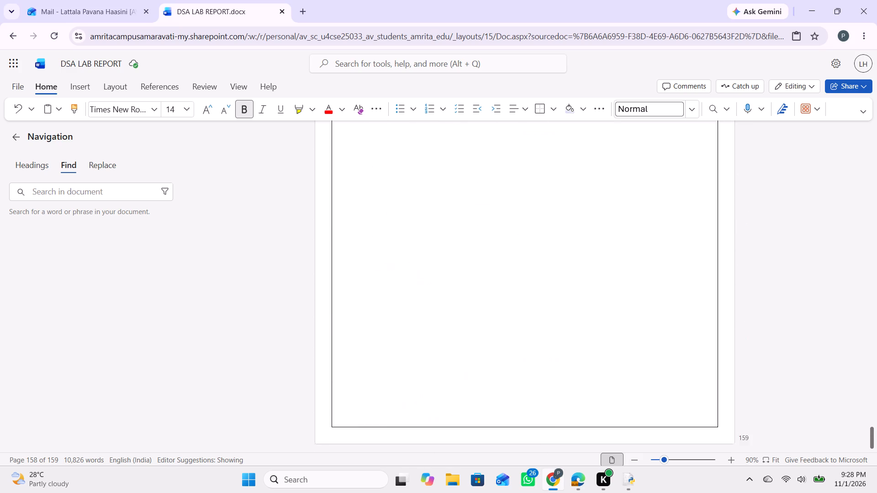
pyautogui.scroll(12, 551, 329)
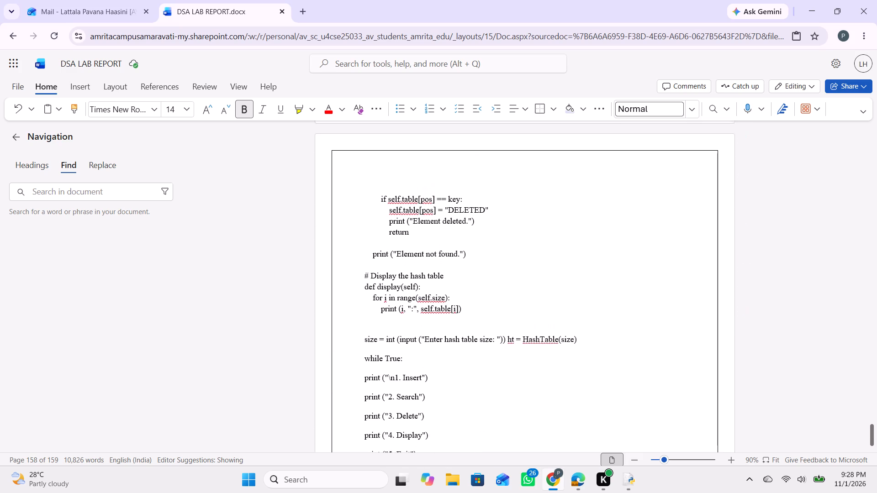
pyautogui.scroll(4, 551, 329)
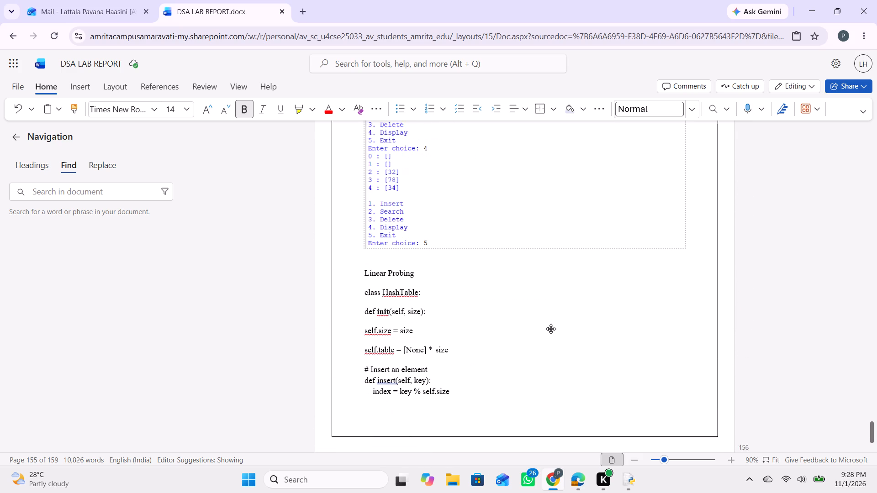
pyautogui.moveTo(359, 263); pyautogui.dragTo(426, 265)
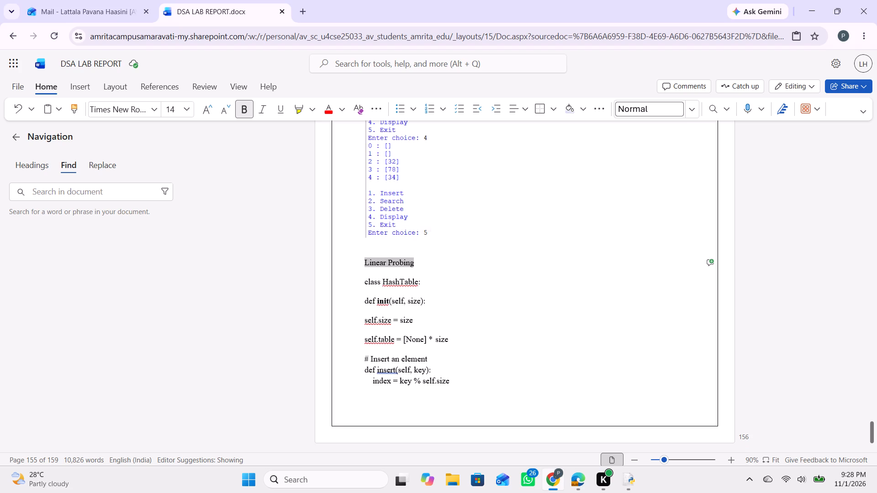
pyautogui.click(526, 244)
pyautogui.click(503, 243)
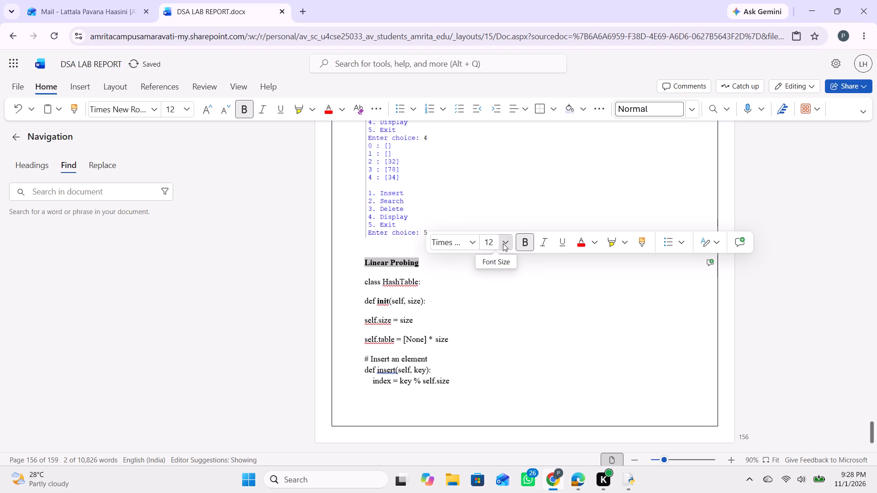
pyautogui.click(525, 291)
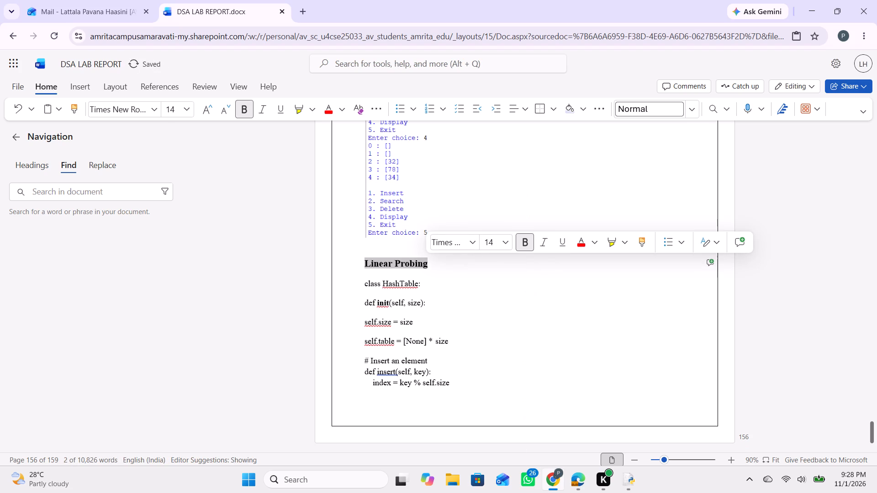
# Convert the Linear Probing heading to upper case and add a colon at its end.
pyautogui.click(481, 65)
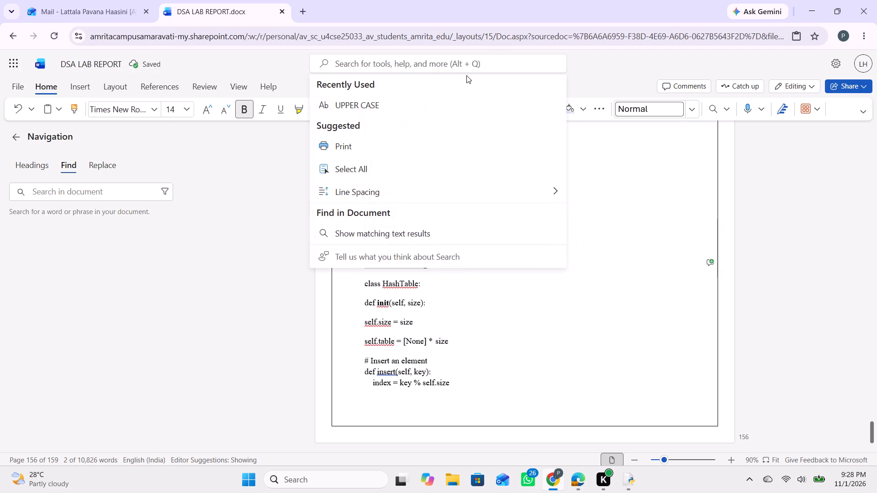
pyautogui.click(438, 102)
pyautogui.click(453, 261)
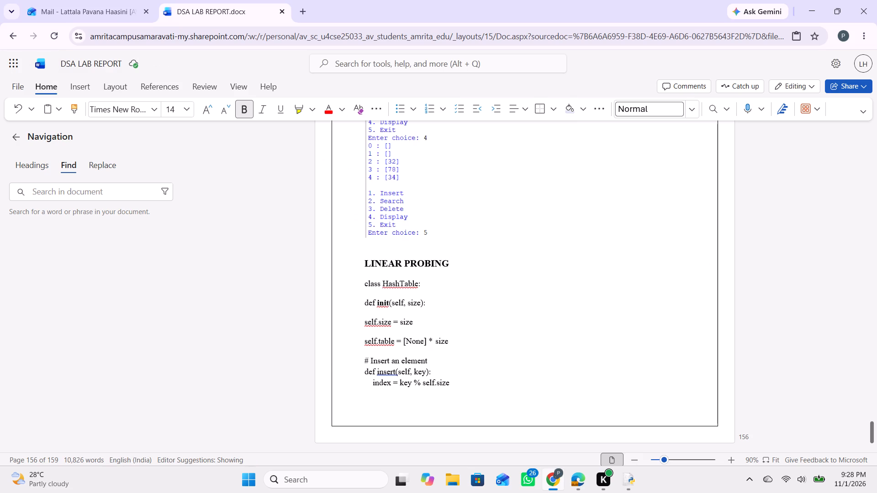
pyautogui.write('::')
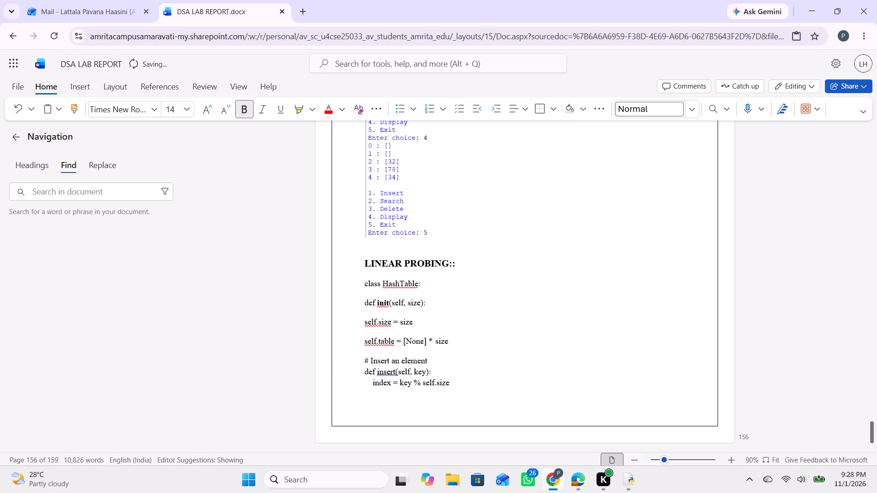
pyautogui.press('BackSpace')
# Copy the OUTPUT: heading above the separate chaining output screenshot in the LAB-10 section.
pyautogui.scroll(-10, 580, 315)
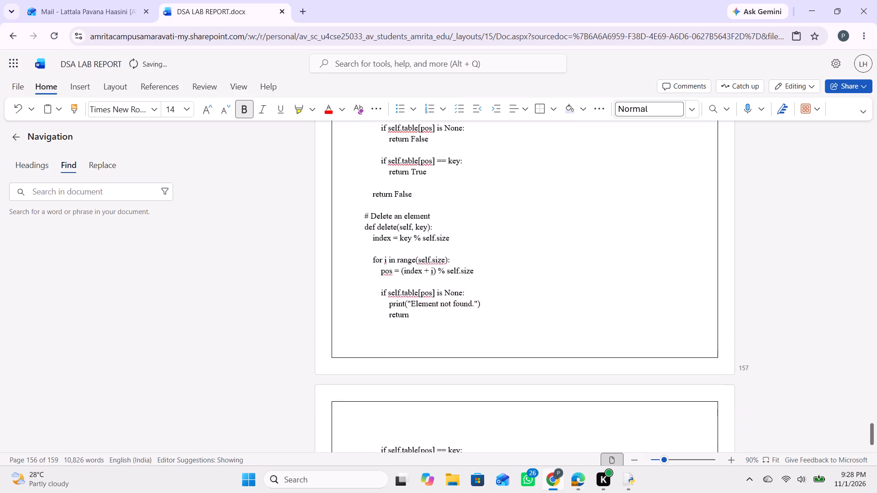
pyautogui.scroll(-9, 580, 315)
pyautogui.scroll(18, 580, 315)
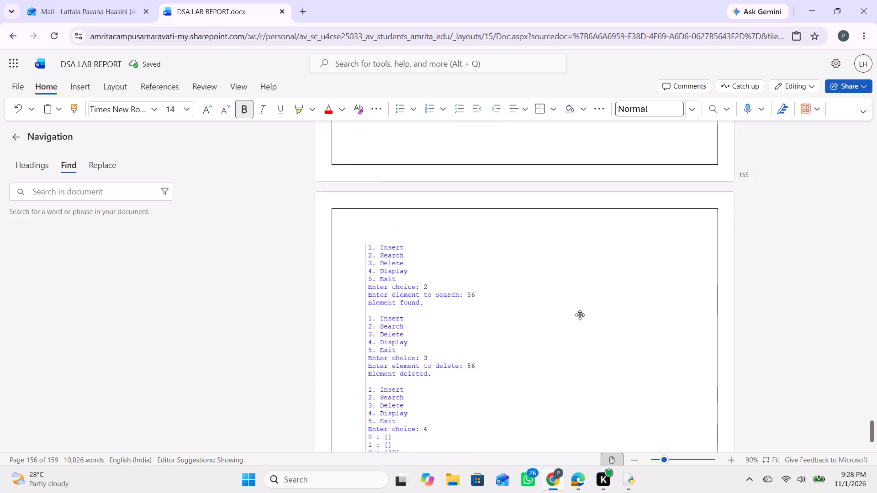
pyautogui.scroll(4, 580, 315)
pyautogui.scroll(-6, 580, 315)
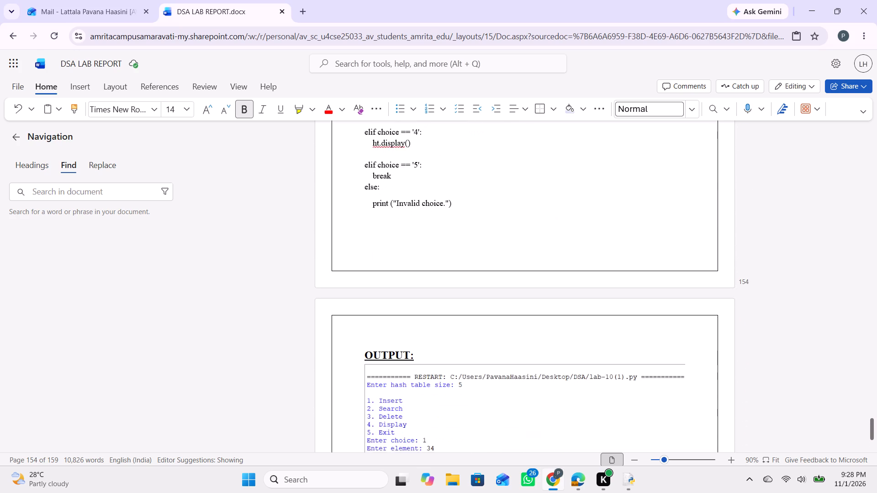
pyautogui.scroll(-2, 580, 315)
pyautogui.moveTo(425, 315); pyautogui.dragTo(359, 313)
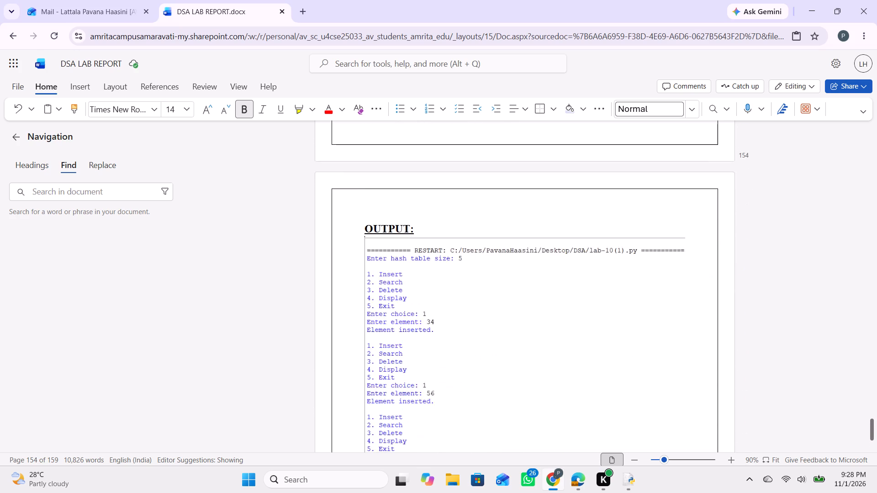
pyautogui.moveTo(359, 313); pyautogui.dragTo(361, 173)
pyautogui.rightClick(361, 173)
pyautogui.click(384, 207)
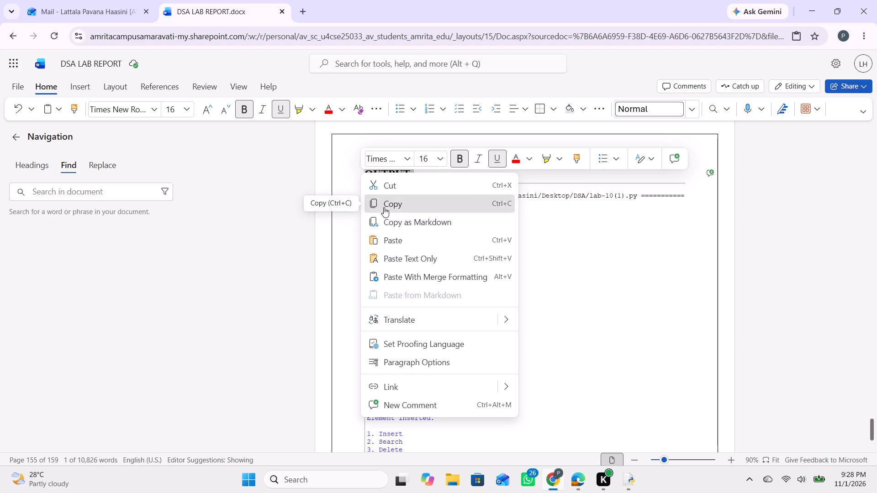
# Paste the copied OUTPUT: heading two lines below the end of the linear probing program, after print ("Invalid choice.").
pyautogui.scroll(-20, 473, 336)
pyautogui.scroll(-6, 473, 336)
pyautogui.scroll(2, 473, 336)
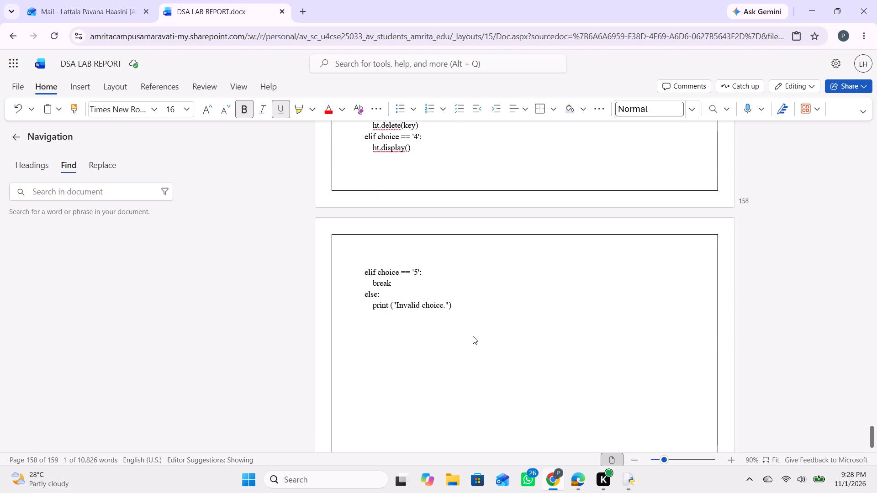
pyautogui.scroll(1, 473, 336)
pyautogui.click(361, 344)
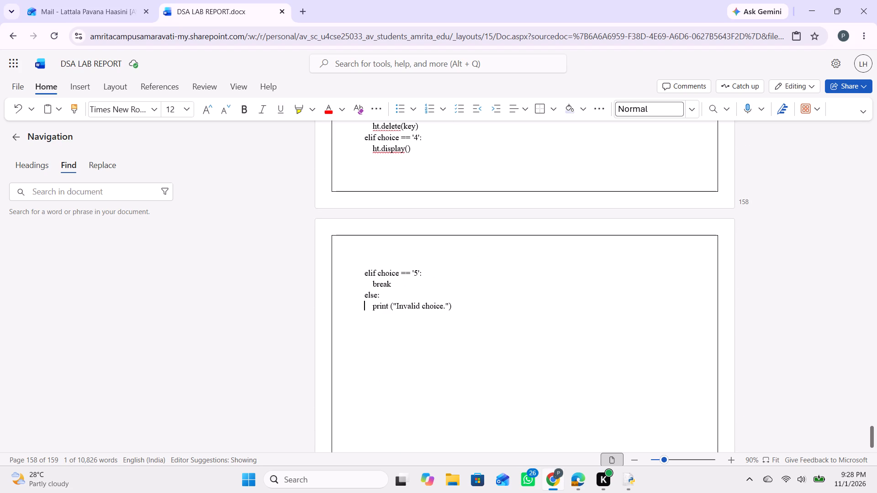
pyautogui.click(471, 306)
pyautogui.press('Return')
pyautogui.press('Return')
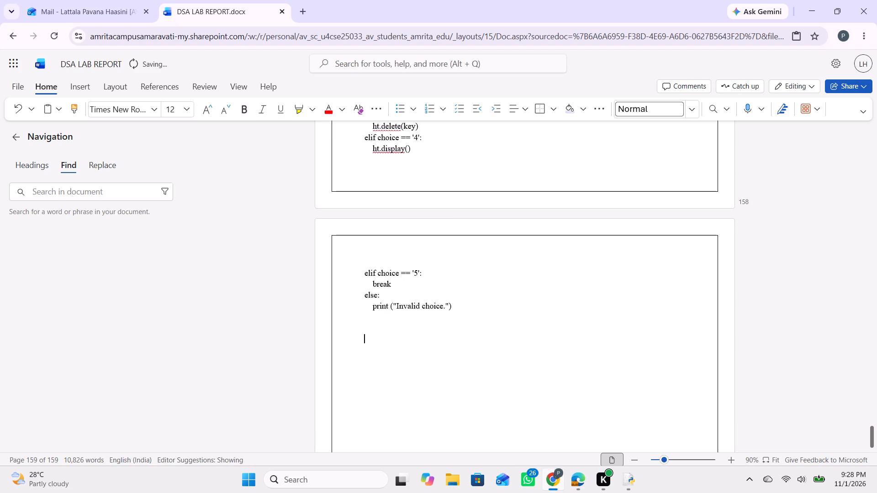
pyautogui.rightClick(372, 340)
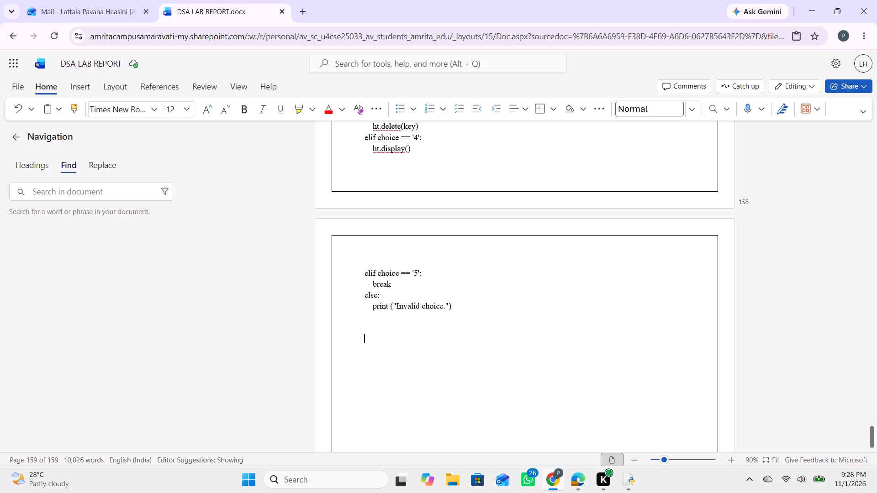
pyautogui.click(423, 168)
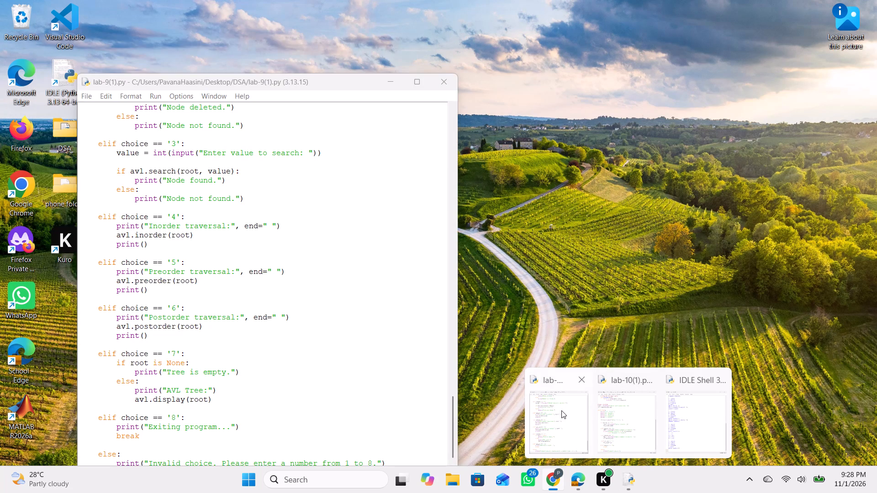
# Switch to the IDLE editor and create a new empty Python file.
pyautogui.click(561, 410)
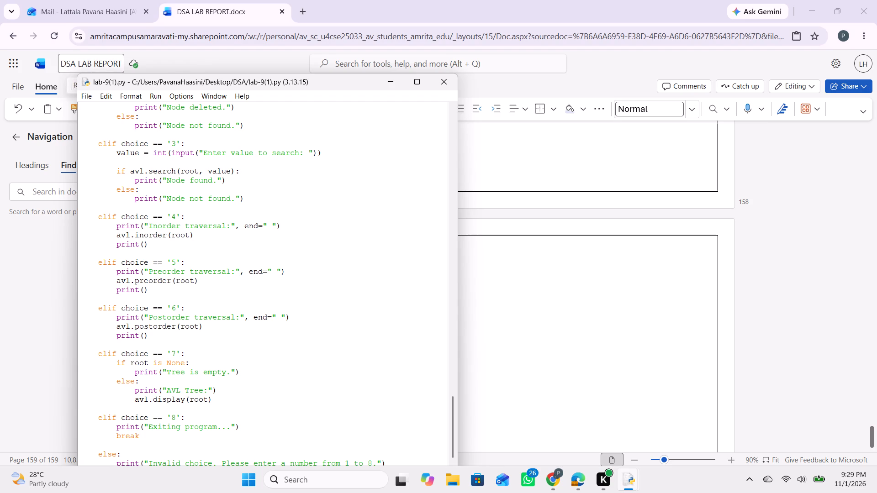
pyautogui.click(87, 94)
pyautogui.click(99, 110)
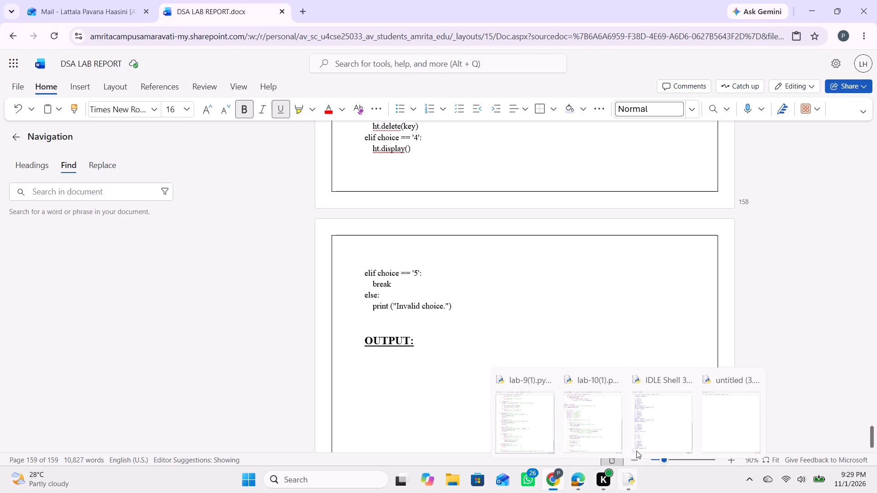
pyautogui.click(729, 429)
pyautogui.rightClick(174, 190)
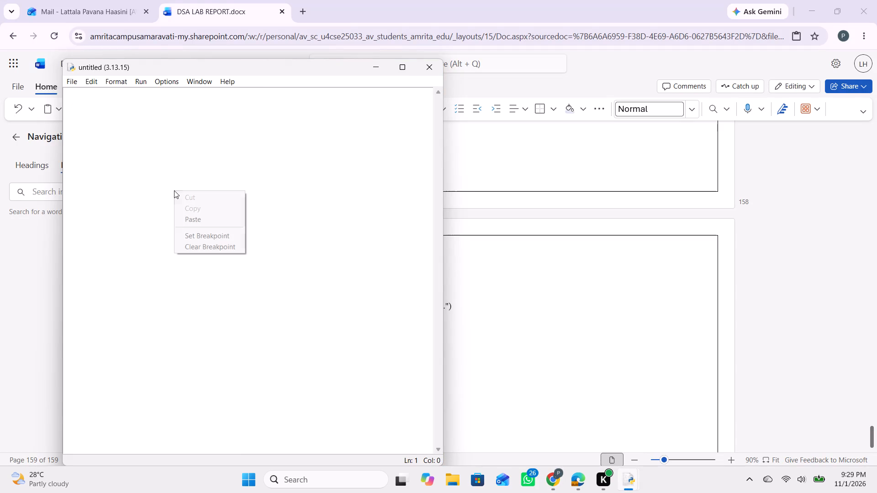
pyautogui.click(191, 222)
pyautogui.scroll(13, 201, 267)
pyautogui.scroll(19, 201, 267)
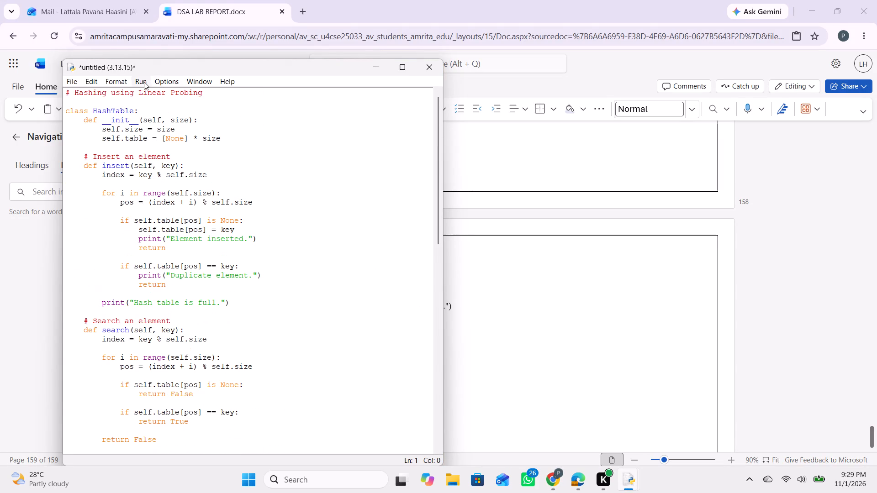
# Run the linear probing program, saving it first as lab-10(2) in the DSA folder.
pyautogui.click(143, 85)
pyautogui.click(147, 94)
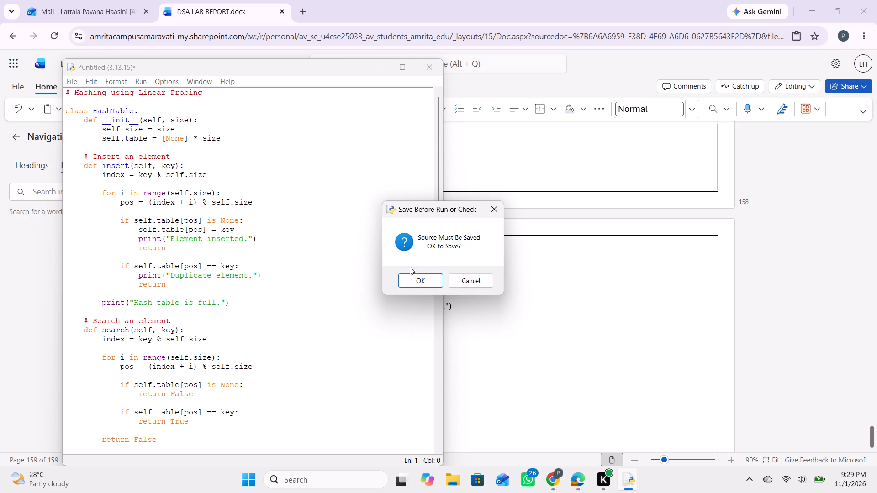
pyautogui.rightClick(415, 279)
pyautogui.click(418, 280)
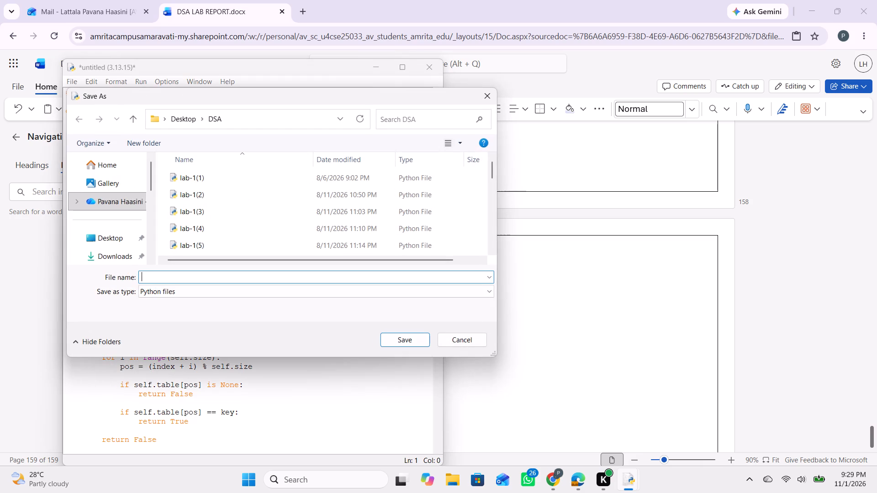
pyautogui.scroll(-16, 269, 201)
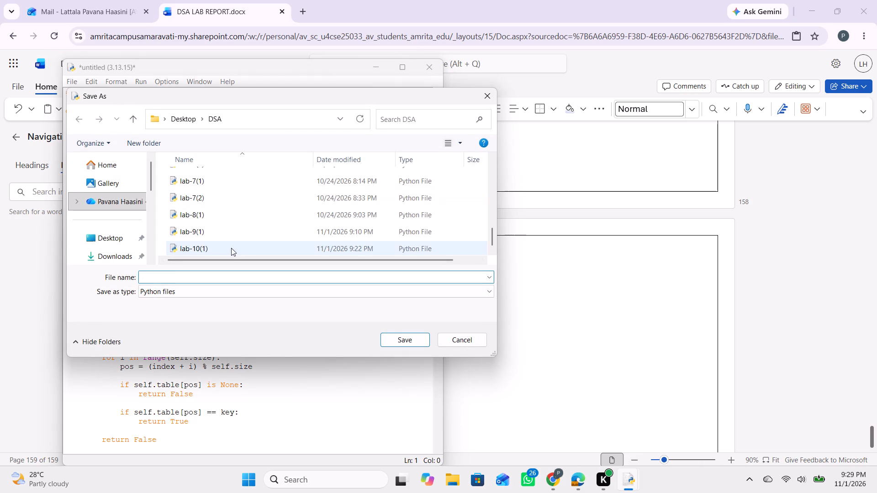
pyautogui.click(231, 248)
pyautogui.click(167, 280)
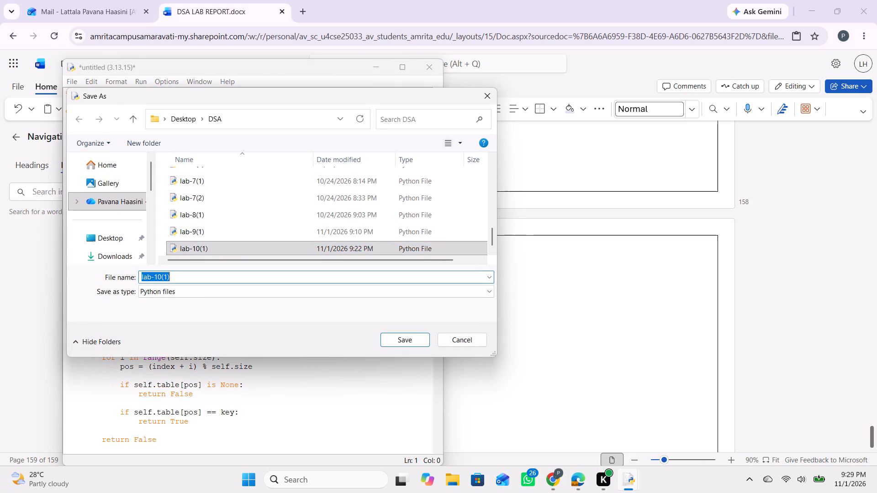
pyautogui.click(167, 280)
pyautogui.press('BackSpace')
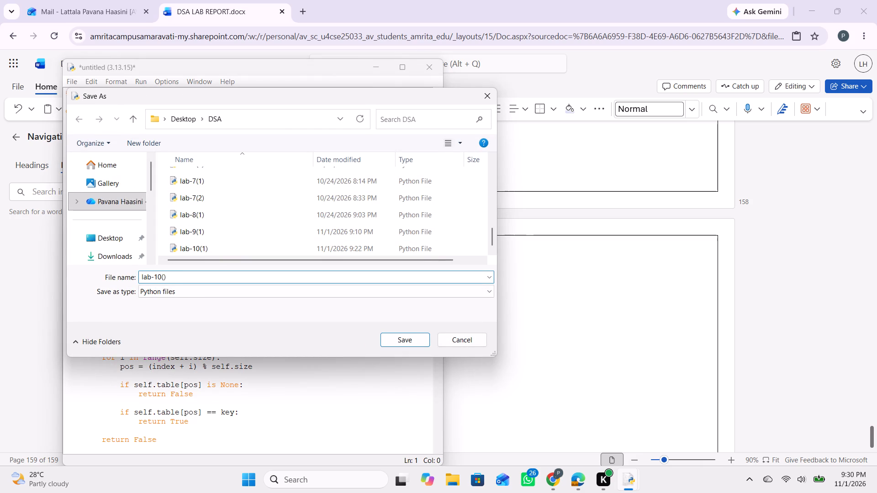
pyautogui.press('2')
pyautogui.click(407, 339)
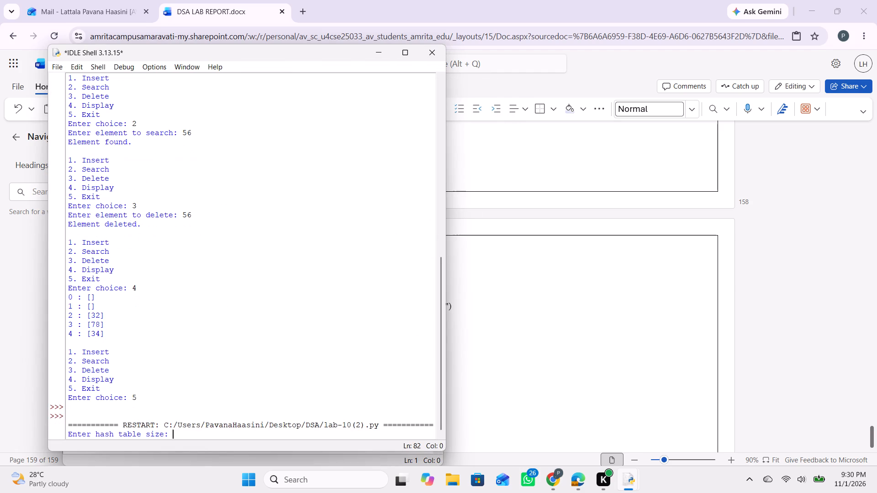
# In the running program, set the hash table size to 5 and insert the elements 45, 23, 67 and 98.
pyautogui.press('5')
pyautogui.press('Return')
pyautogui.press('1')
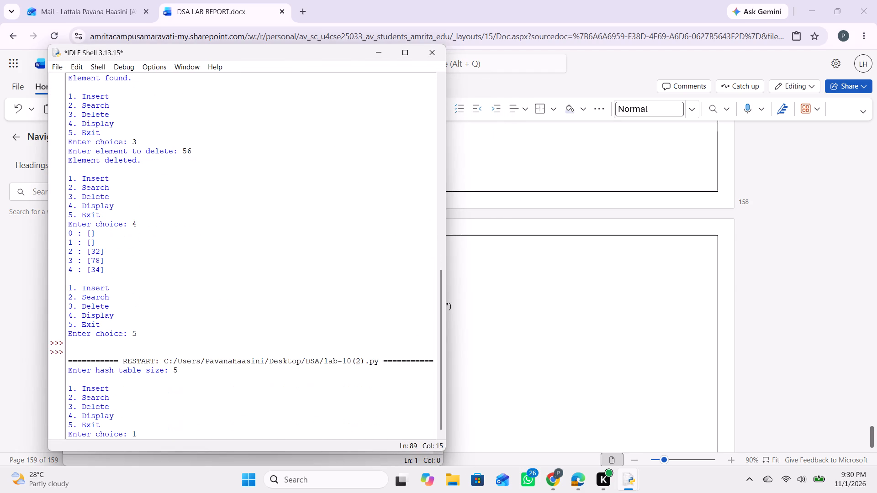
pyautogui.press('Return')
pyautogui.write('45')
pyautogui.press('Return')
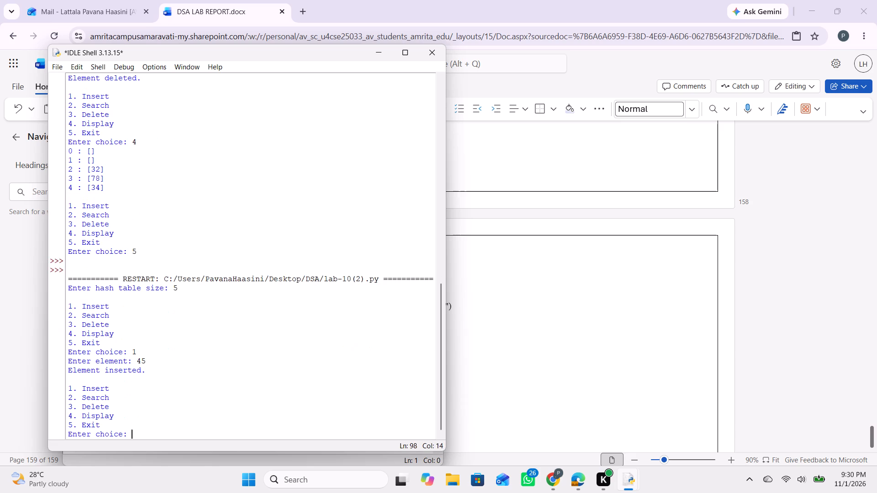
pyautogui.press('1')
pyautogui.press('Return')
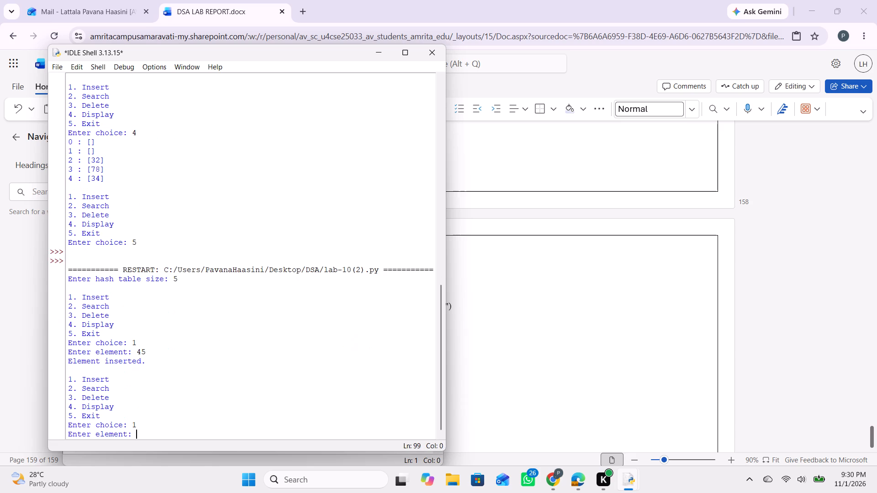
pyautogui.write('23')
pyautogui.press('Return')
pyautogui.press('1')
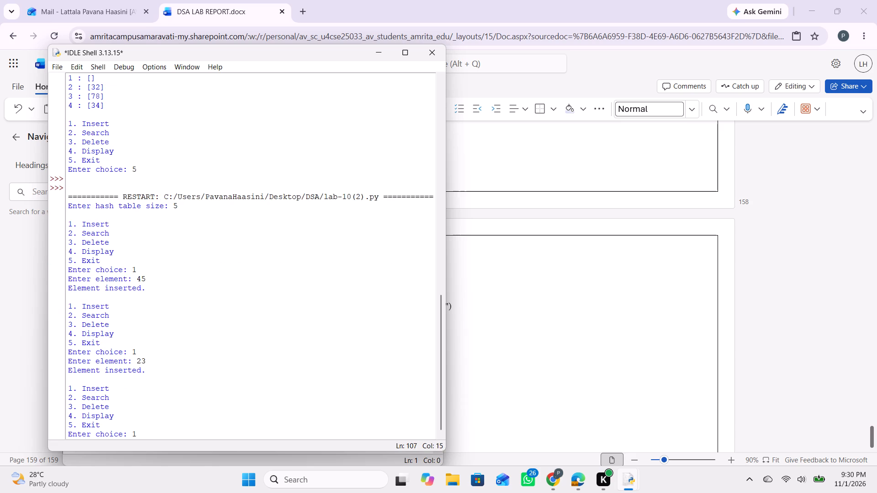
pyautogui.press('Return')
pyautogui.write('67')
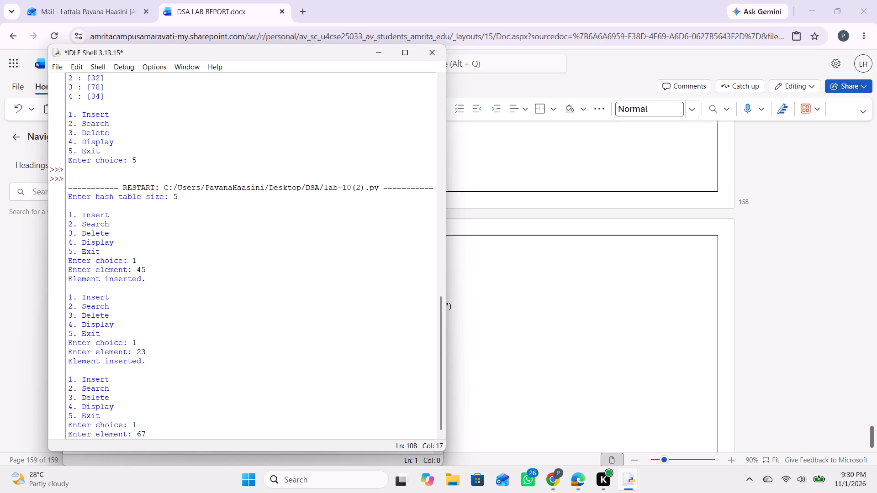
pyautogui.press('Return')
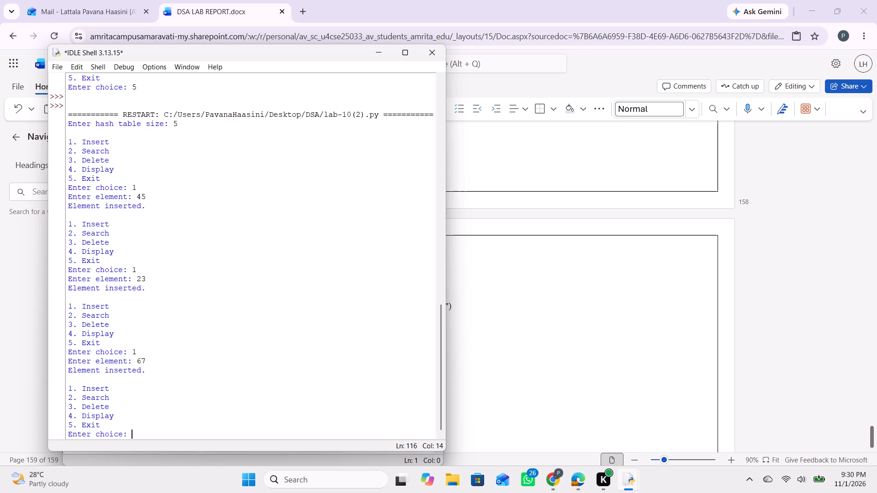
pyautogui.press('1')
pyautogui.press('Return')
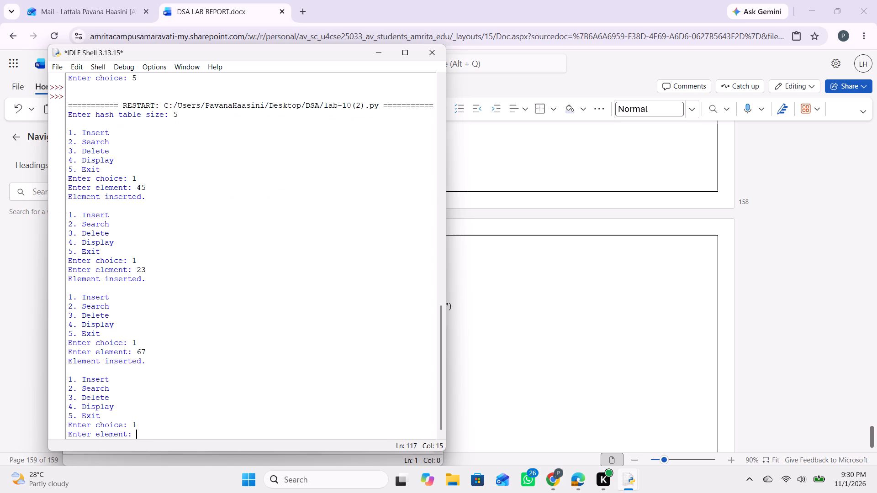
pyautogui.write('98')
pyautogui.press('Return')
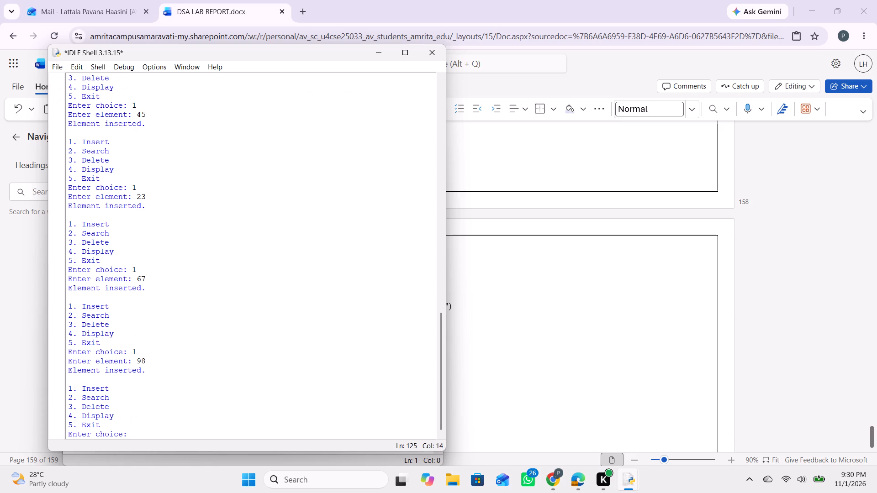
# Use choice 2 of the running program to search for element 45.
pyautogui.press('2')
pyautogui.press('Return')
pyautogui.write('45')
pyautogui.press('Return')
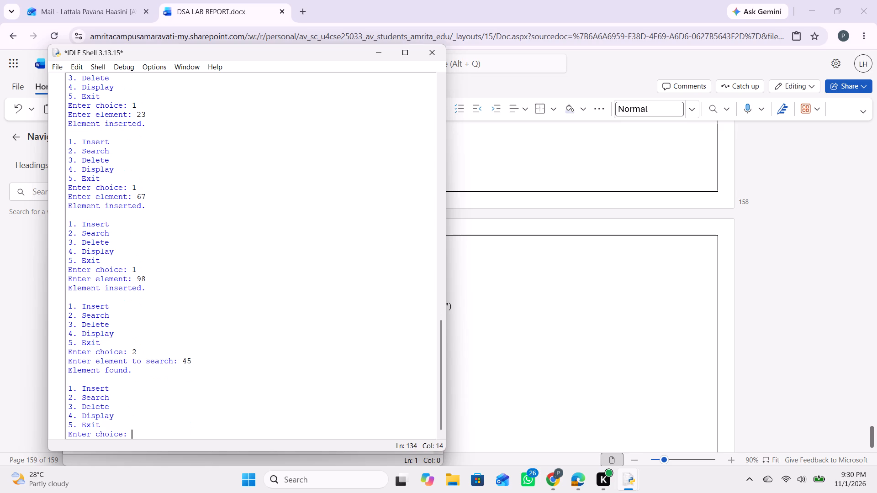
# Delete element 45 with choice 3 and display the hash table with choice 4.
pyautogui.press('3')
pyautogui.press('Return')
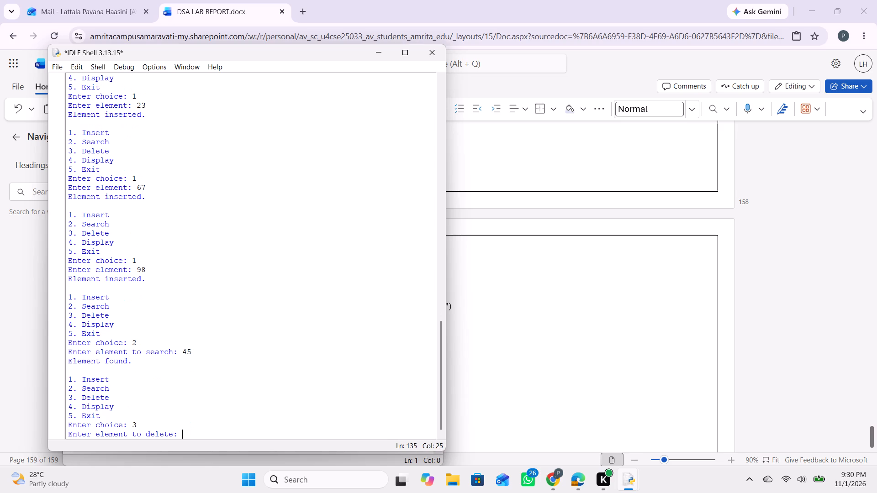
pyautogui.write('45')
pyautogui.press('Return')
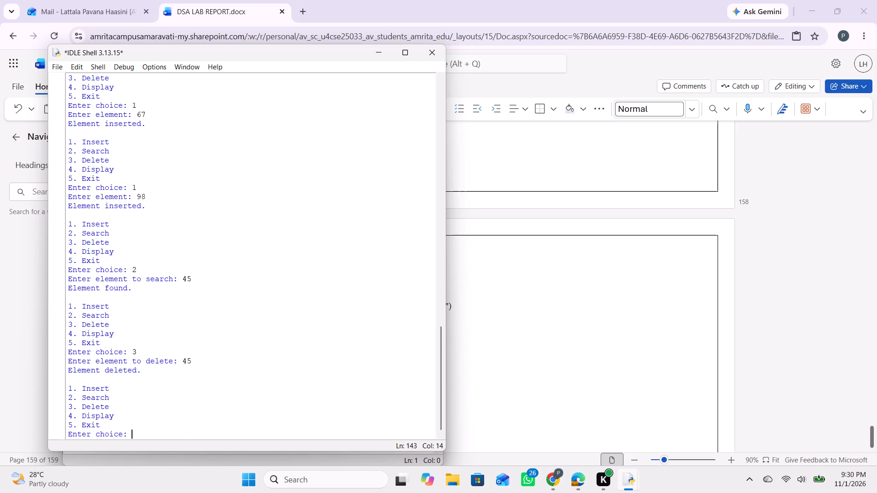
pyautogui.press('4')
pyautogui.press('Return')
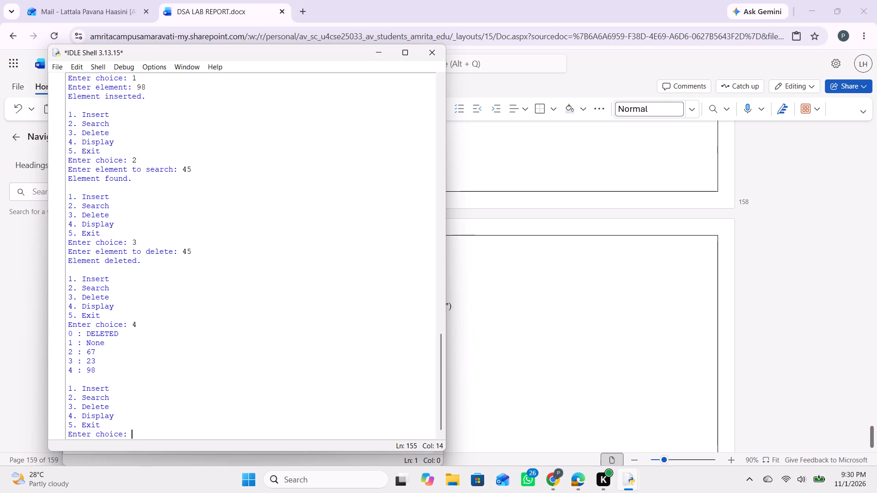
# Exit the running linear probing program with choice 5.
pyautogui.press('5')
pyautogui.press('Return')
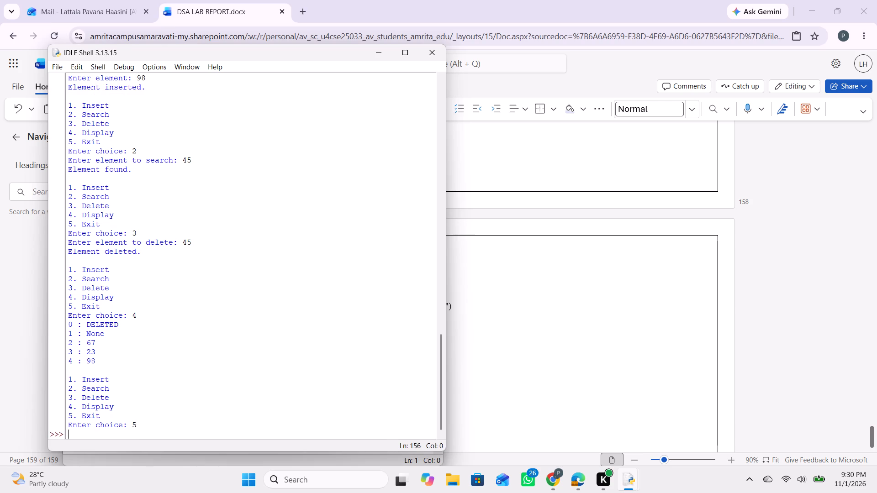
# Capture a screenshot of the lab-10(2) output from the RESTART line through the insertion of element 98.
pyautogui.scroll(1, 396, 248)
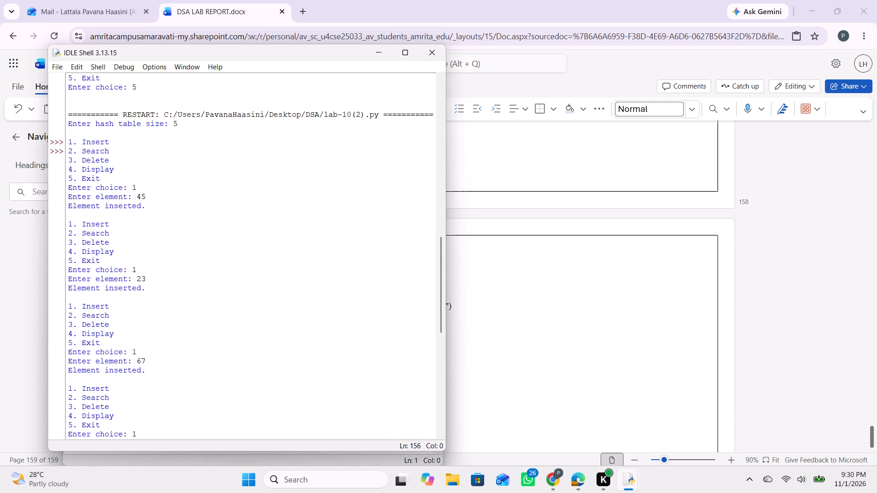
pyautogui.scroll(2, 396, 248)
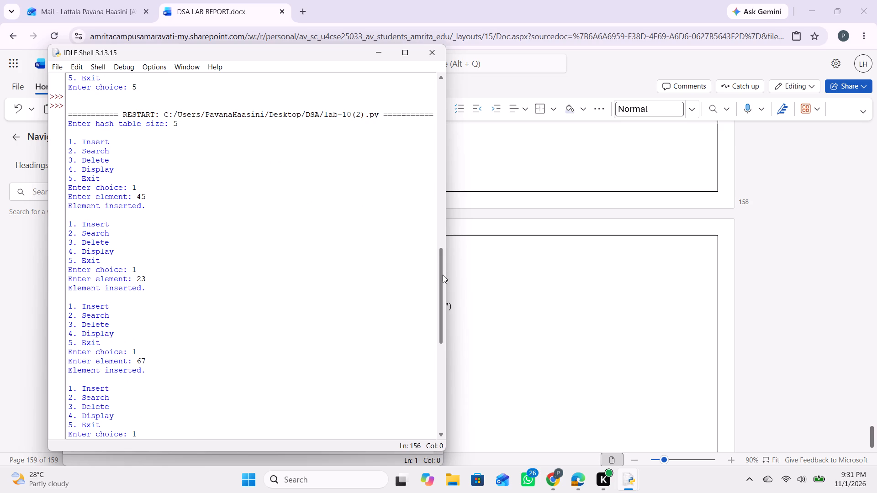
pyautogui.moveTo(442, 274); pyautogui.dragTo(441, 277)
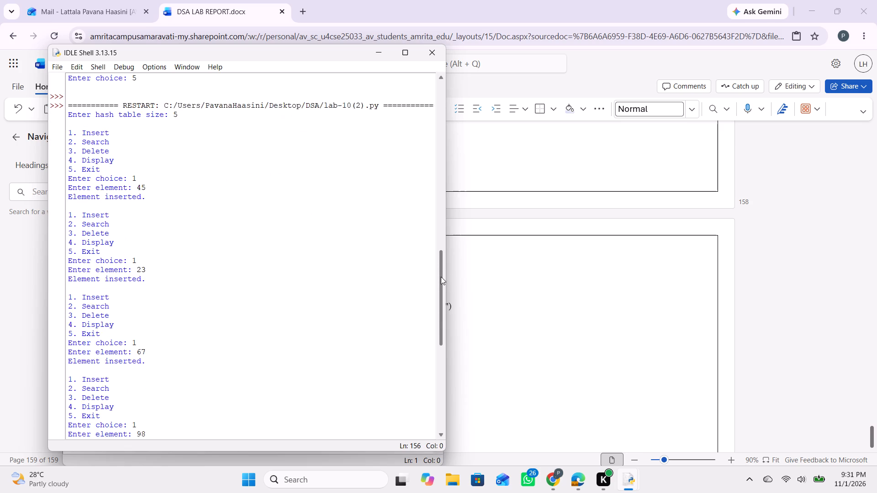
pyautogui.moveTo(441, 277); pyautogui.dragTo(442, 280)
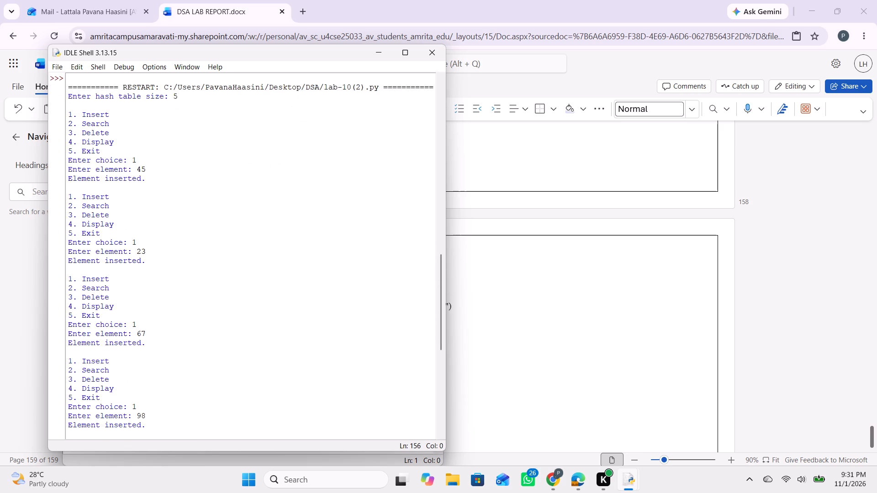
pyautogui.press('Print')
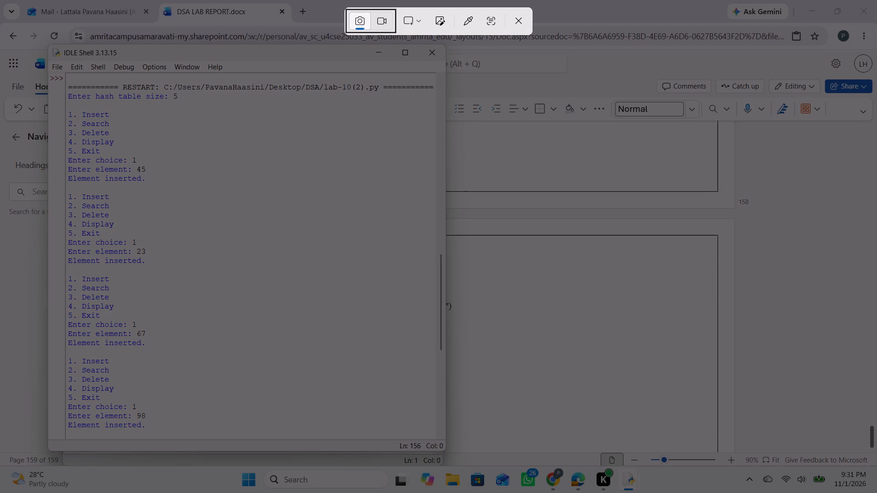
pyautogui.moveTo(66, 80); pyautogui.dragTo(197, 314)
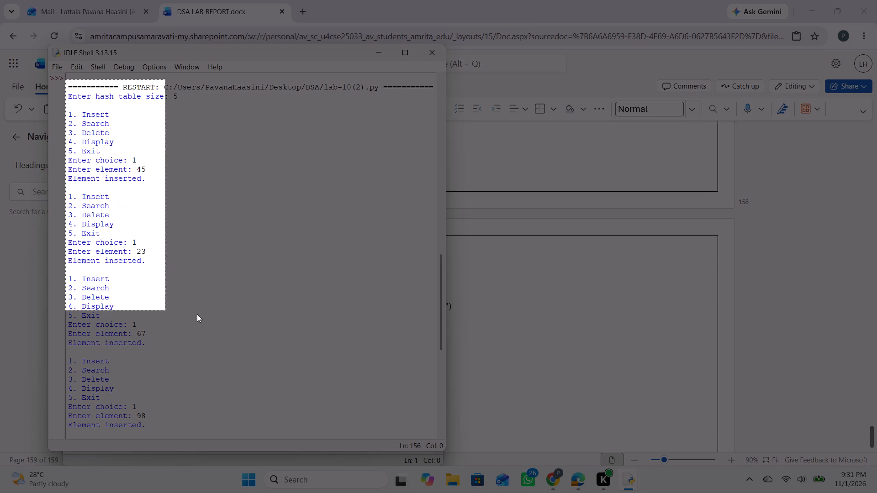
pyautogui.moveTo(197, 314); pyautogui.dragTo(416, 434)
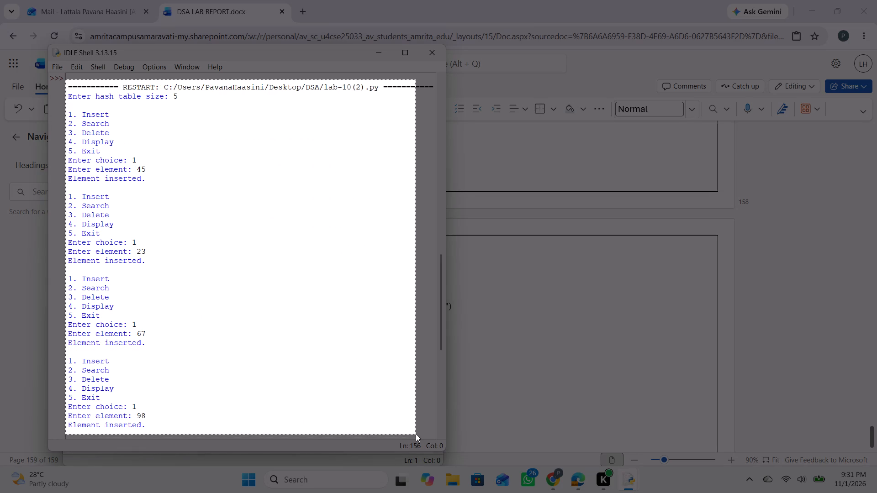
pyautogui.moveTo(416, 434); pyautogui.dragTo(438, 437)
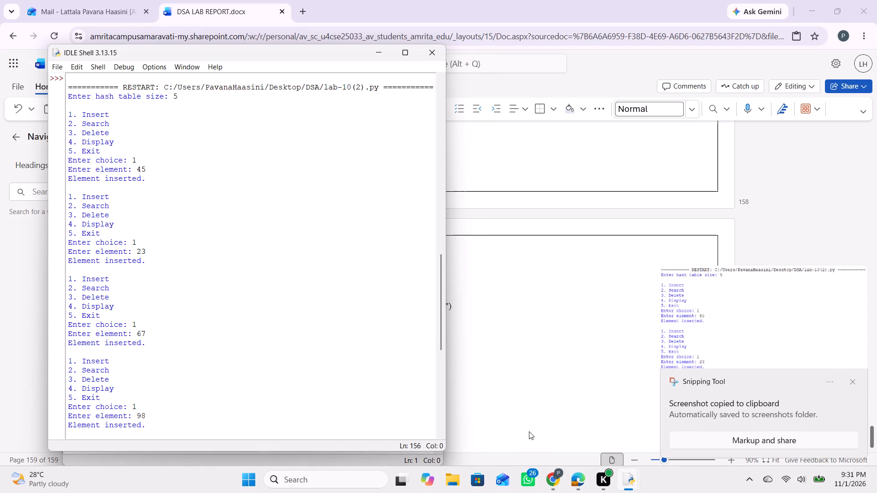
# Paste the captured screenshot on a new line beneath the last OUTPUT heading in DSA LAB REPORT.
pyautogui.click(529, 433)
pyautogui.press('Return')
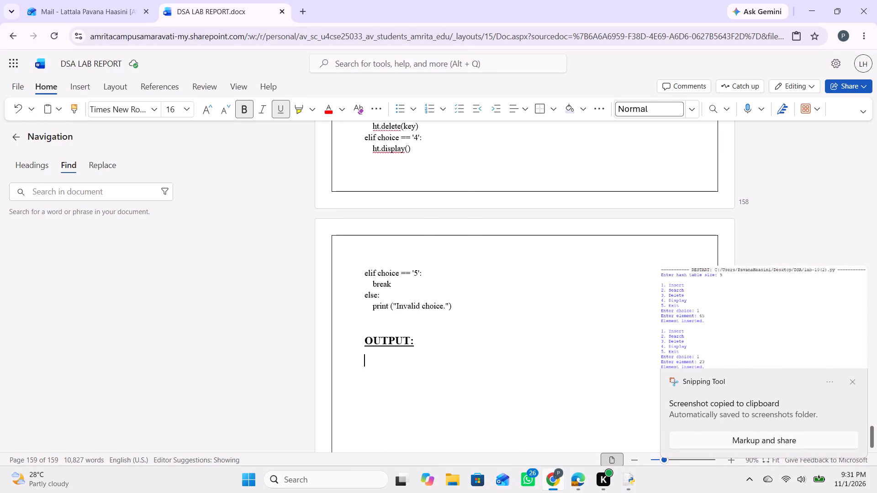
pyautogui.rightClick(366, 364)
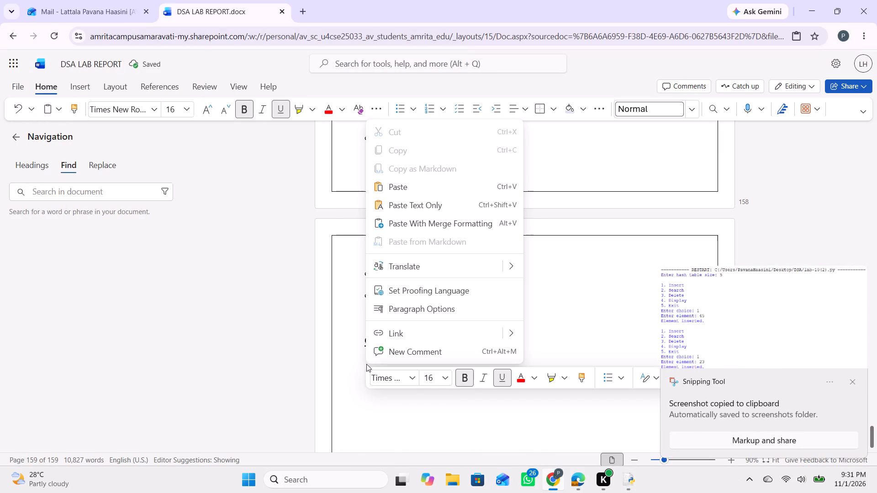
pyautogui.click(407, 185)
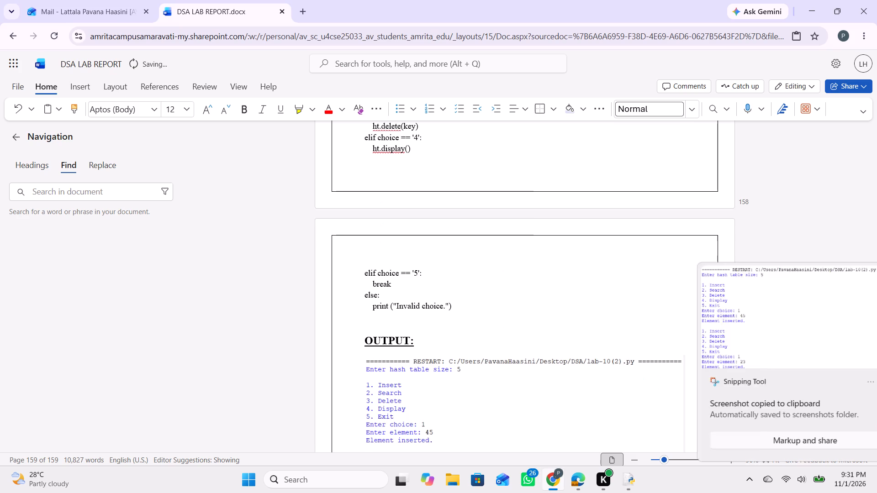
# Capture a screenshot of the remaining IDLE Shell output, from the search for element 45 through exit choice 5.
pyautogui.scroll(-8, 426, 346)
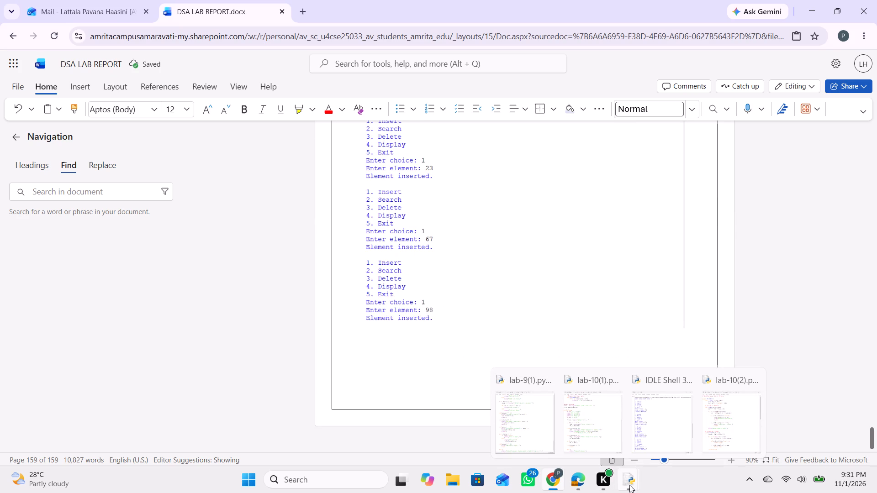
pyautogui.click(653, 445)
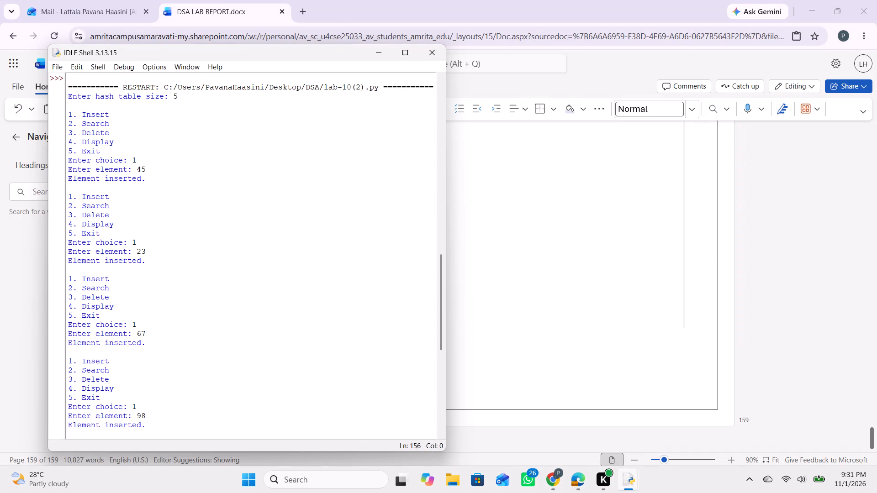
pyautogui.scroll(-2, 409, 311)
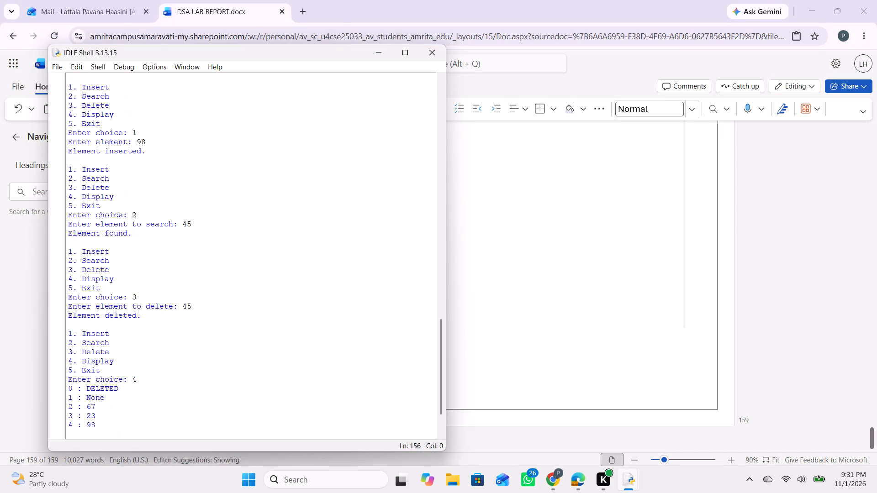
pyautogui.scroll(-2, 409, 311)
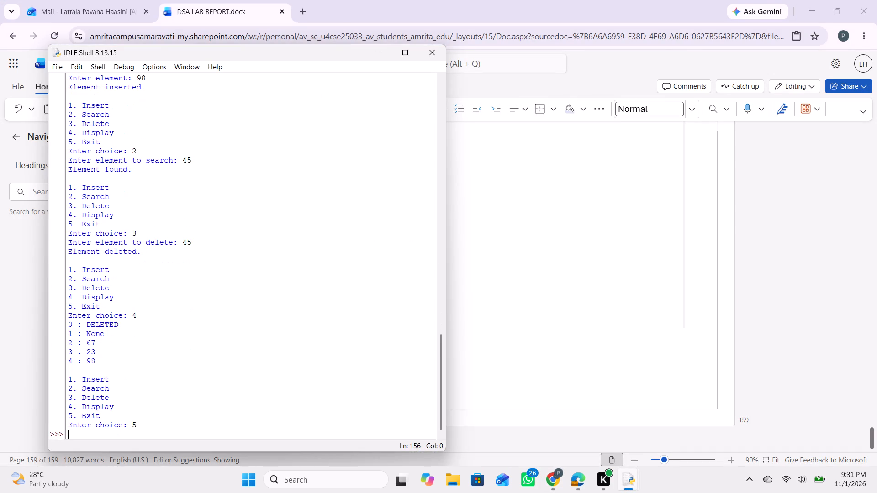
pyautogui.scroll(-2, 400, 315)
pyautogui.press('Print')
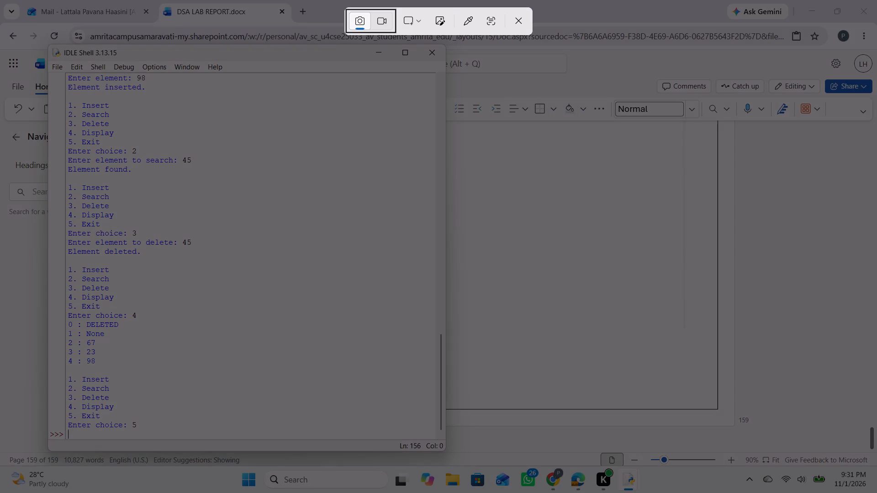
pyautogui.moveTo(65, 97); pyautogui.dragTo(314, 438)
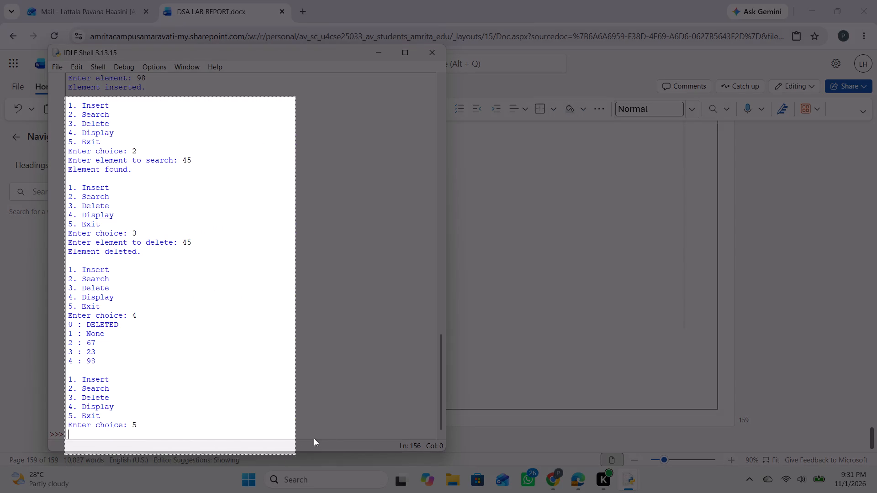
pyautogui.moveTo(314, 438); pyautogui.dragTo(441, 435)
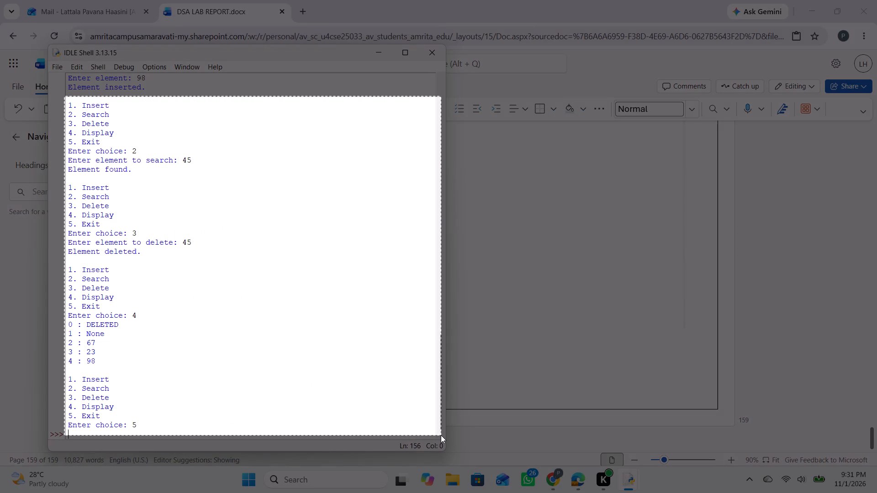
pyautogui.moveTo(441, 435); pyautogui.dragTo(439, 432)
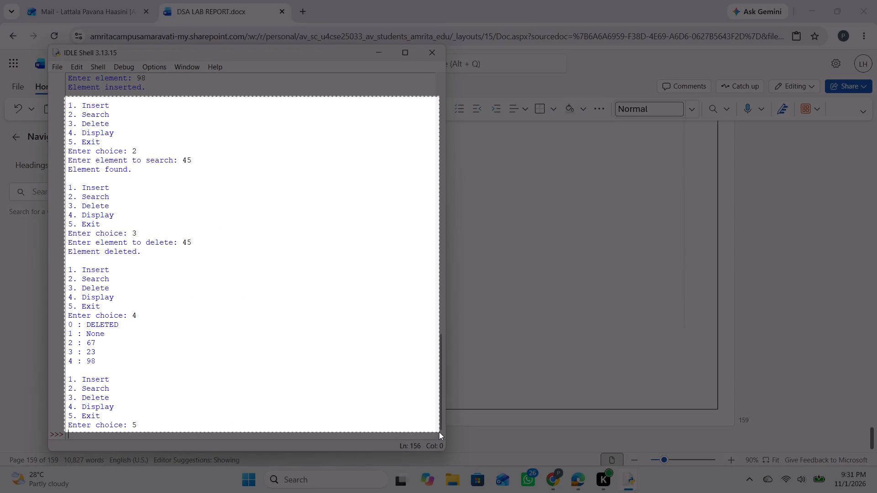
pyautogui.moveTo(439, 432); pyautogui.dragTo(440, 431)
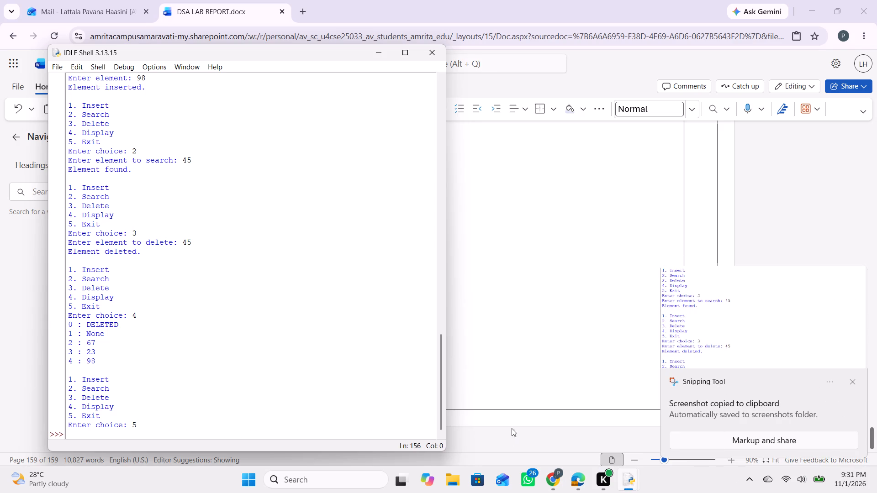
# Paste the second output screenshot into DSA LAB REPORT below the first linear probing screenshot.
pyautogui.click(501, 402)
pyautogui.rightClick(382, 341)
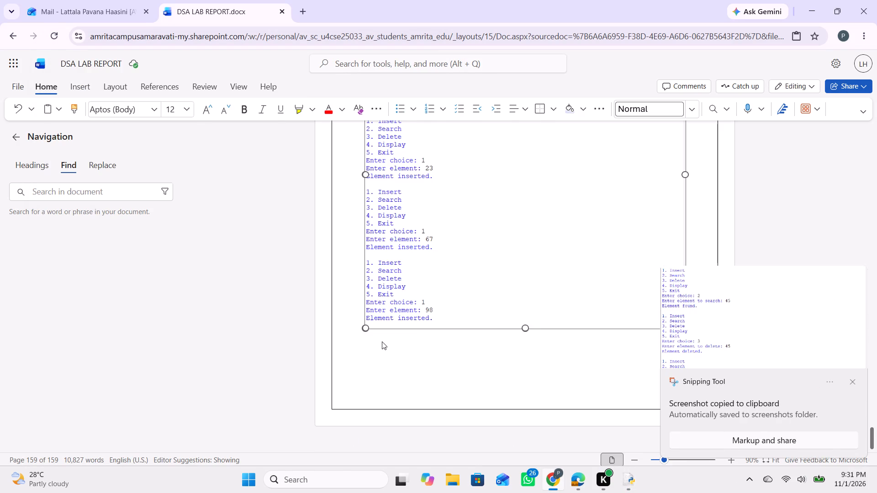
pyautogui.press('Down')
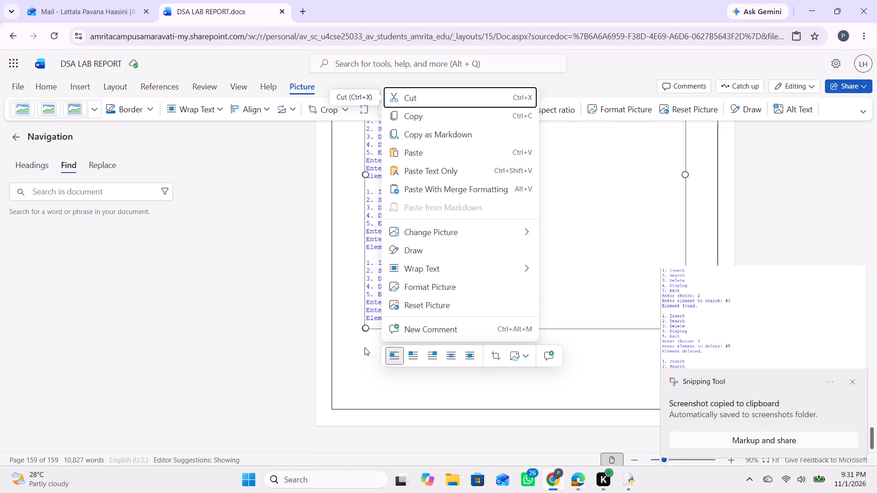
pyautogui.click(365, 347)
pyautogui.click(378, 353)
pyautogui.press('Down')
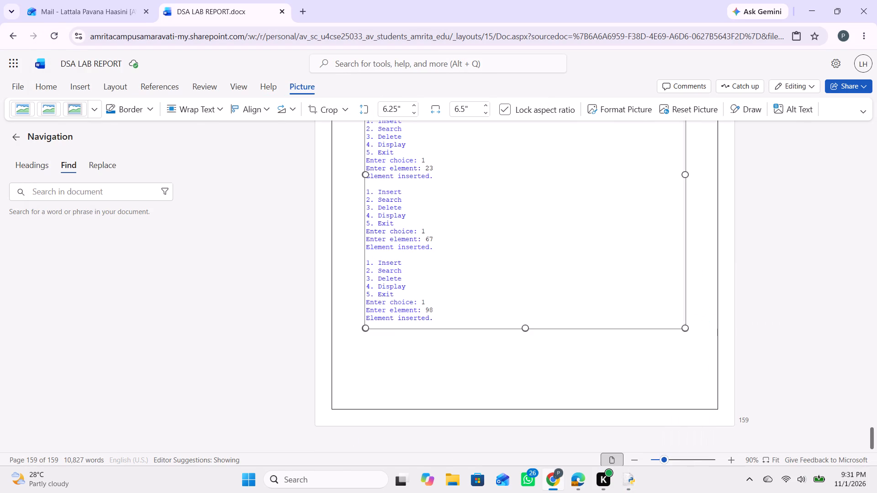
pyautogui.hotkey('ctrl', 'v')
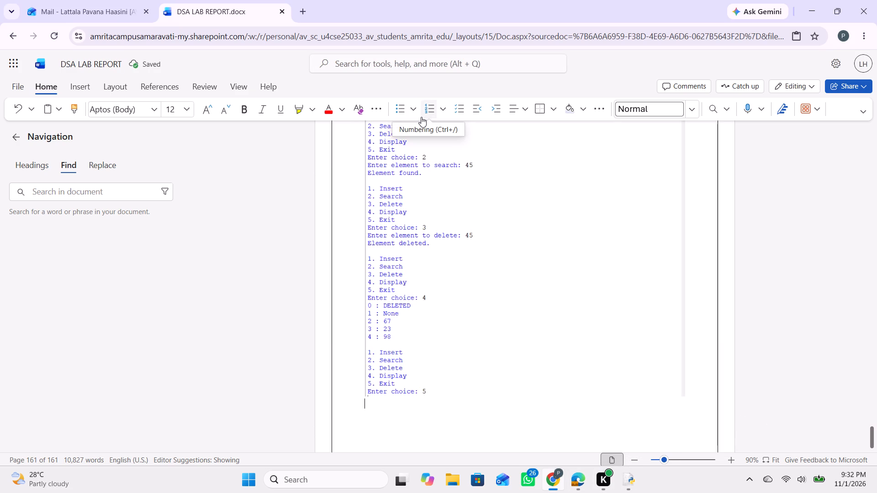
pyautogui.click(583, 486)
pyautogui.scroll(-15, 506, 307)
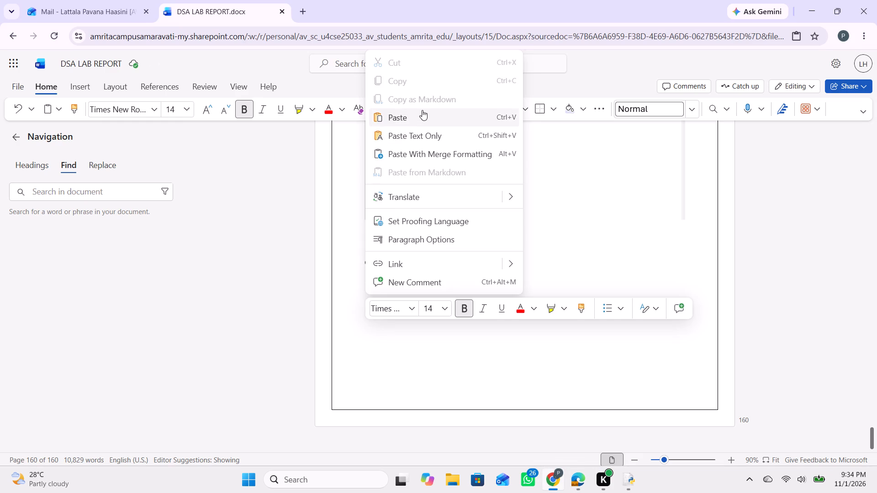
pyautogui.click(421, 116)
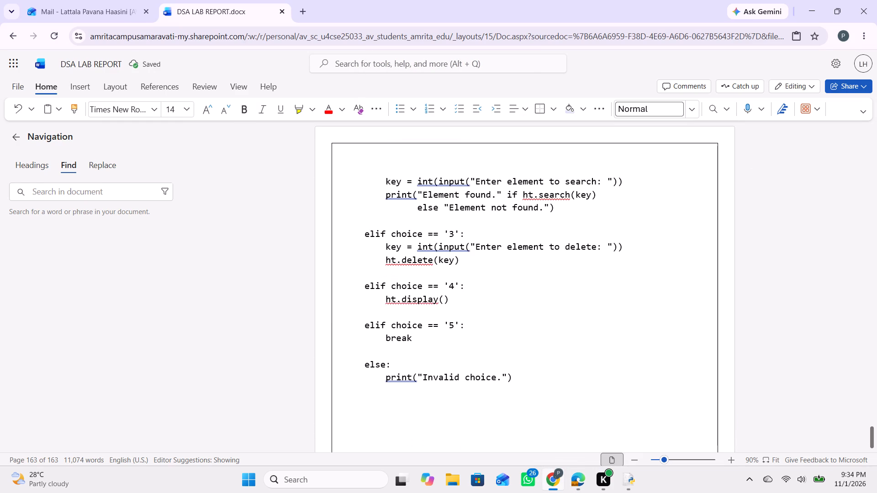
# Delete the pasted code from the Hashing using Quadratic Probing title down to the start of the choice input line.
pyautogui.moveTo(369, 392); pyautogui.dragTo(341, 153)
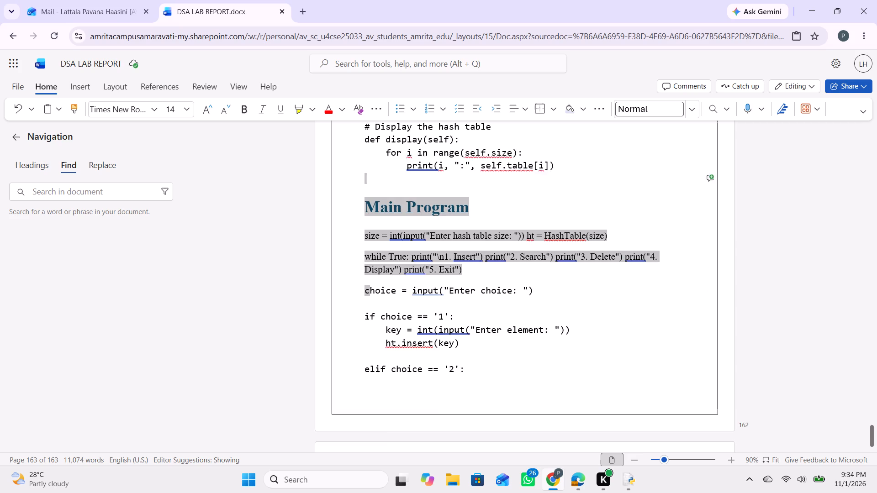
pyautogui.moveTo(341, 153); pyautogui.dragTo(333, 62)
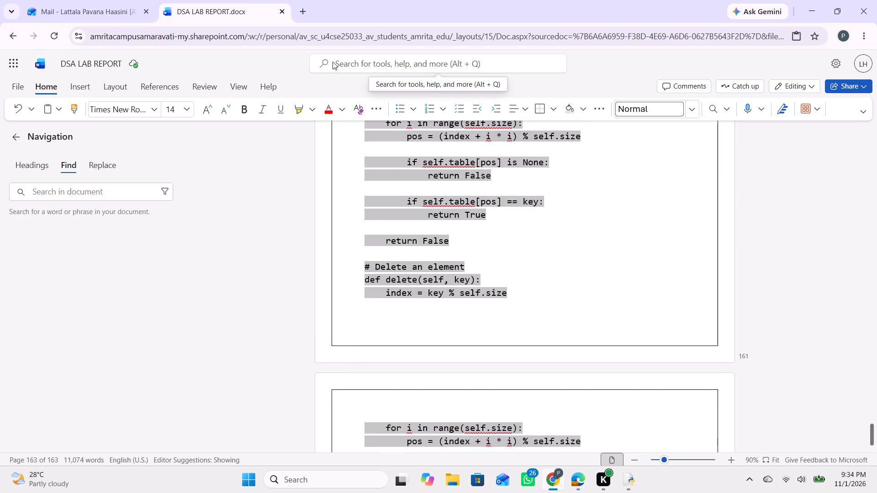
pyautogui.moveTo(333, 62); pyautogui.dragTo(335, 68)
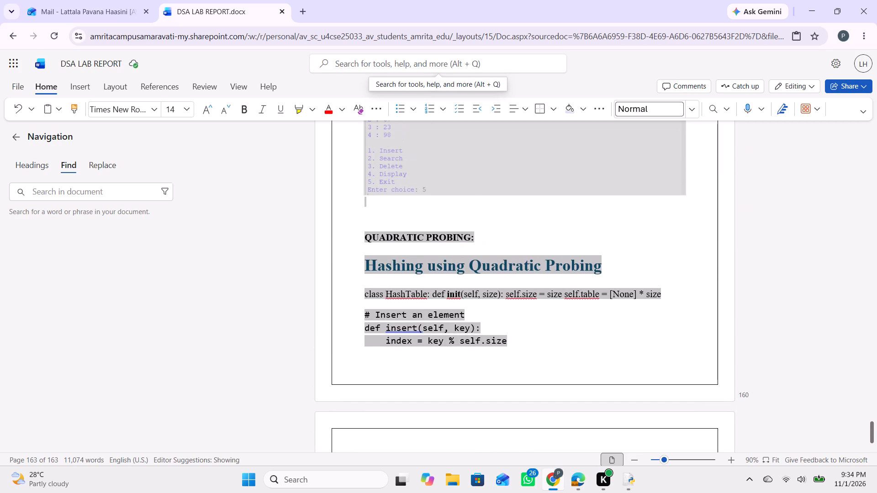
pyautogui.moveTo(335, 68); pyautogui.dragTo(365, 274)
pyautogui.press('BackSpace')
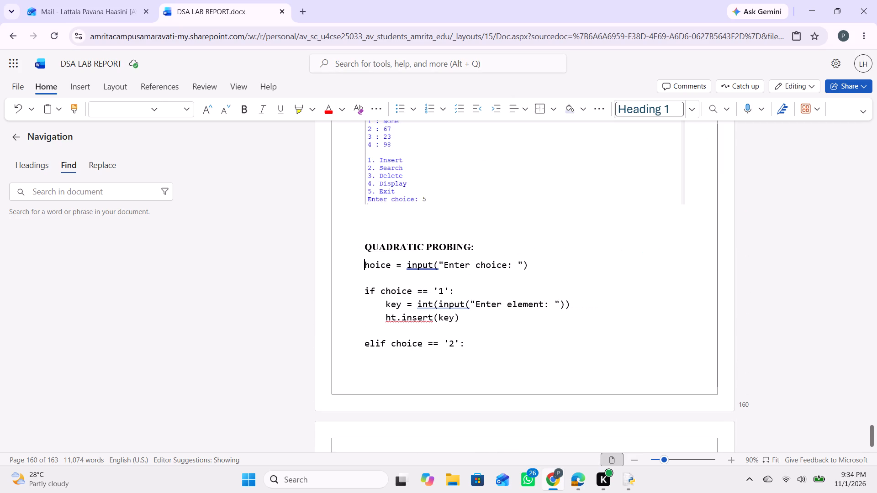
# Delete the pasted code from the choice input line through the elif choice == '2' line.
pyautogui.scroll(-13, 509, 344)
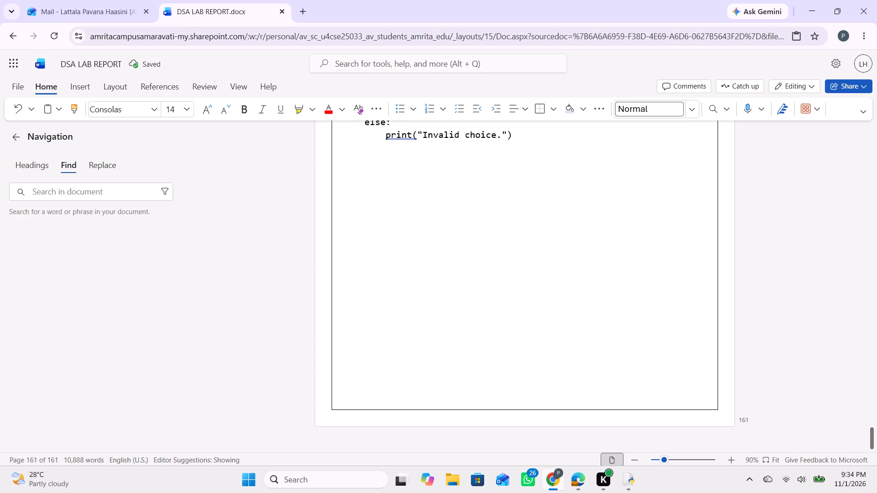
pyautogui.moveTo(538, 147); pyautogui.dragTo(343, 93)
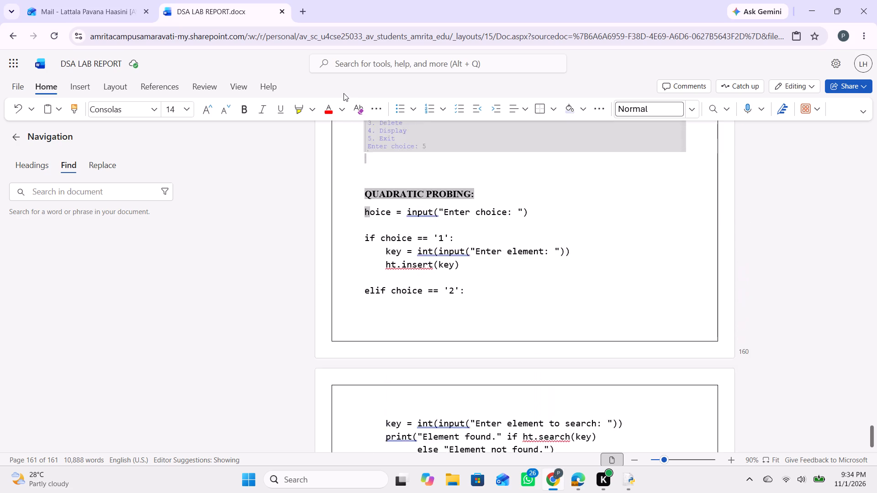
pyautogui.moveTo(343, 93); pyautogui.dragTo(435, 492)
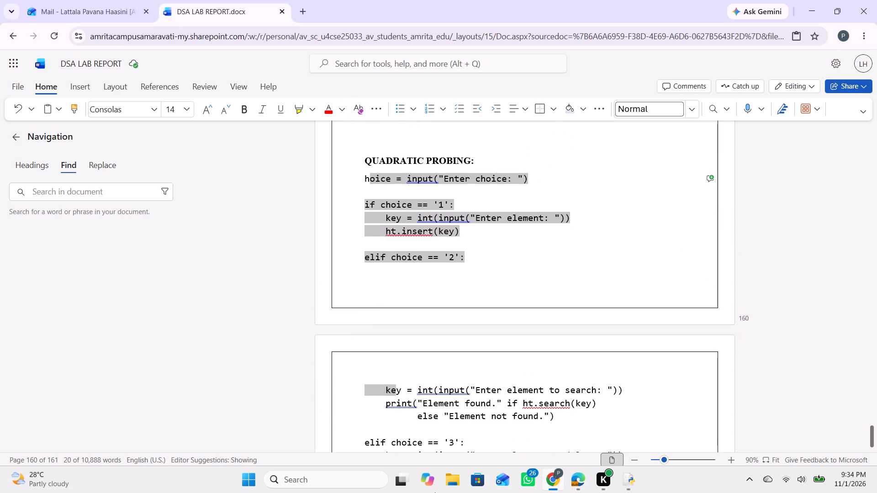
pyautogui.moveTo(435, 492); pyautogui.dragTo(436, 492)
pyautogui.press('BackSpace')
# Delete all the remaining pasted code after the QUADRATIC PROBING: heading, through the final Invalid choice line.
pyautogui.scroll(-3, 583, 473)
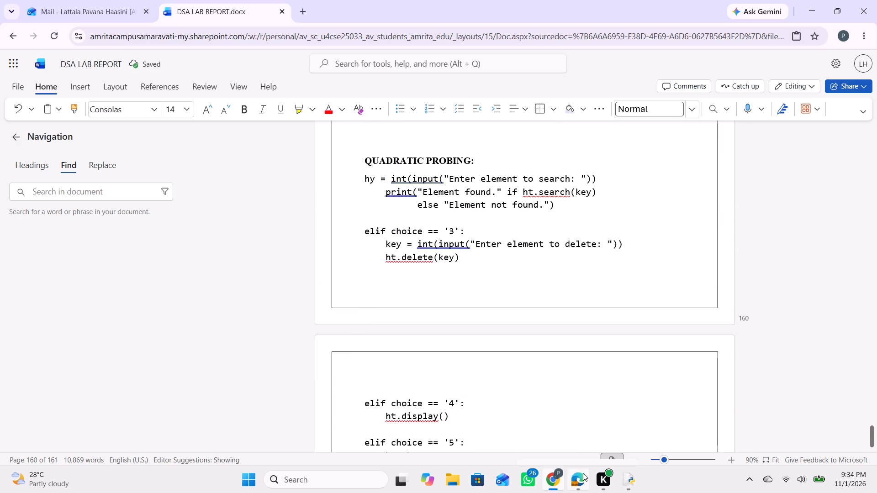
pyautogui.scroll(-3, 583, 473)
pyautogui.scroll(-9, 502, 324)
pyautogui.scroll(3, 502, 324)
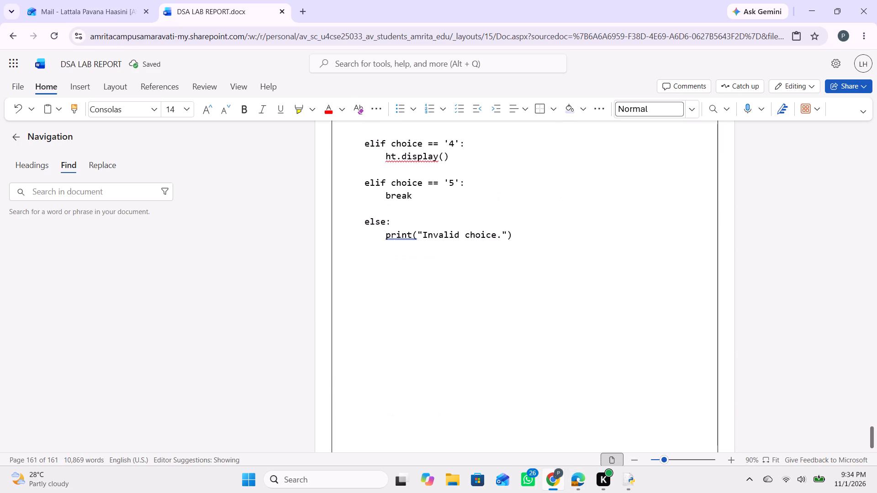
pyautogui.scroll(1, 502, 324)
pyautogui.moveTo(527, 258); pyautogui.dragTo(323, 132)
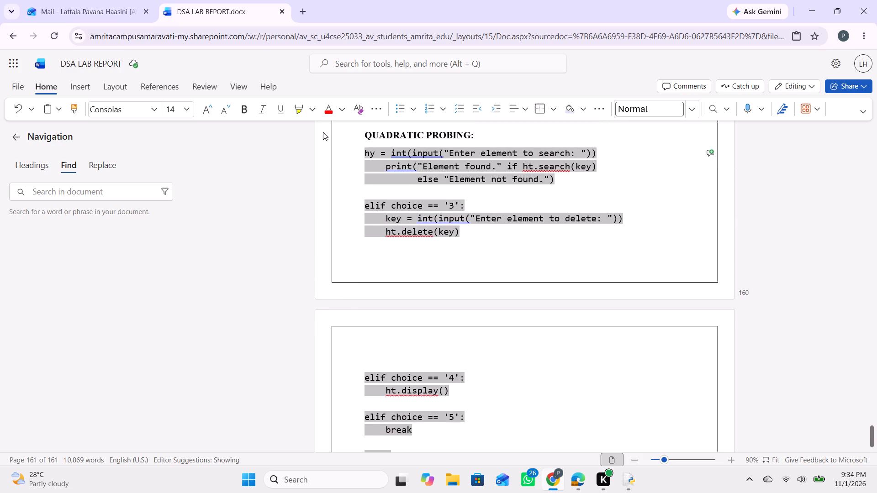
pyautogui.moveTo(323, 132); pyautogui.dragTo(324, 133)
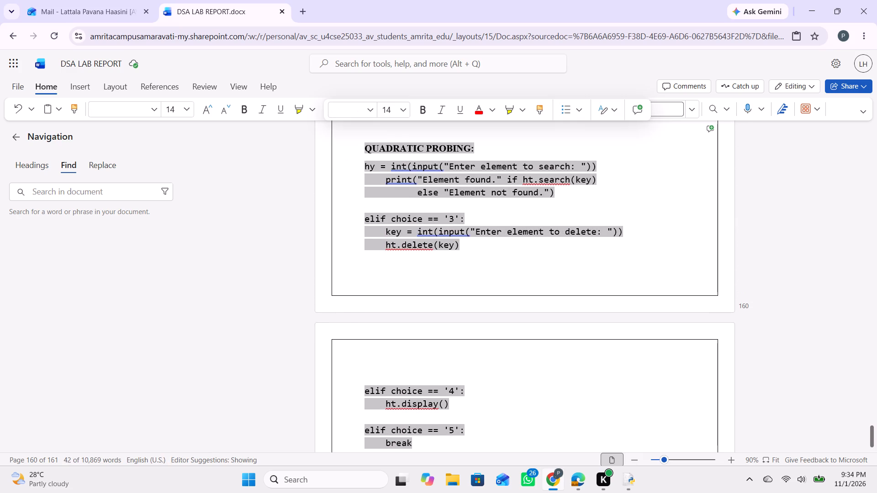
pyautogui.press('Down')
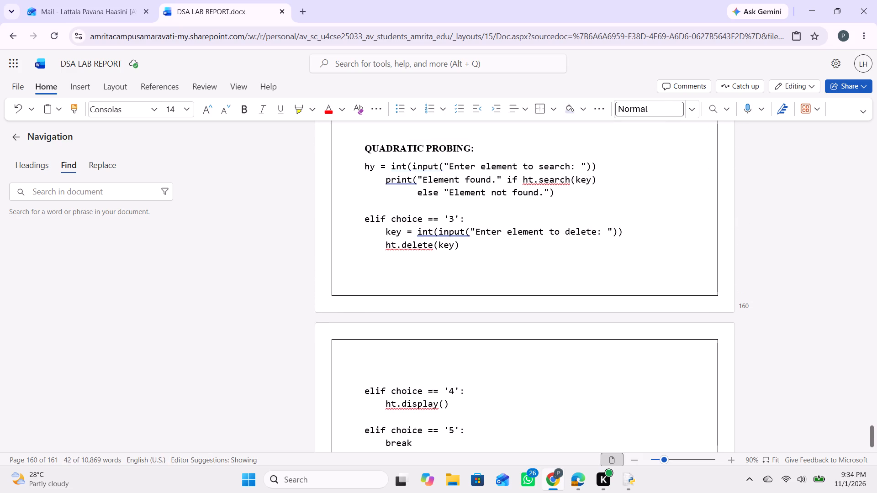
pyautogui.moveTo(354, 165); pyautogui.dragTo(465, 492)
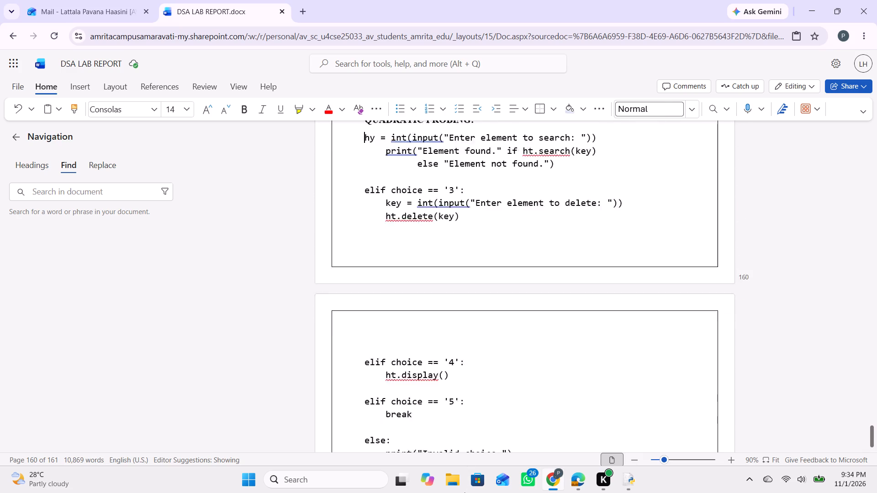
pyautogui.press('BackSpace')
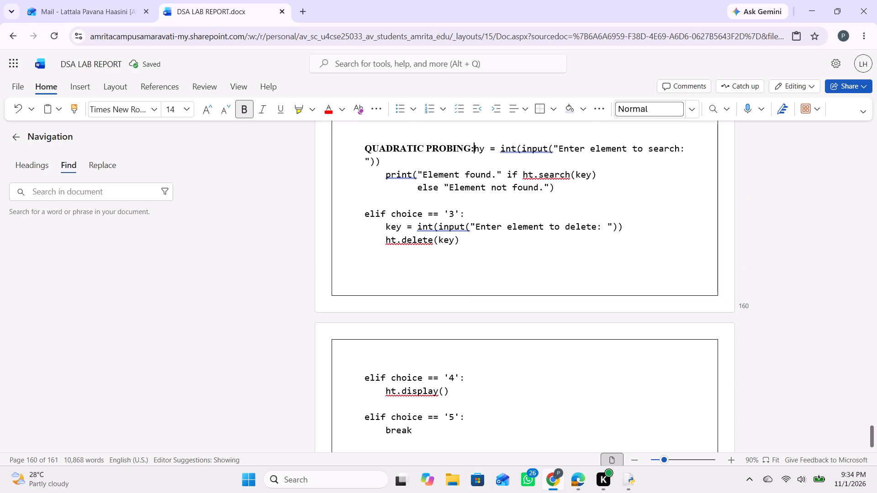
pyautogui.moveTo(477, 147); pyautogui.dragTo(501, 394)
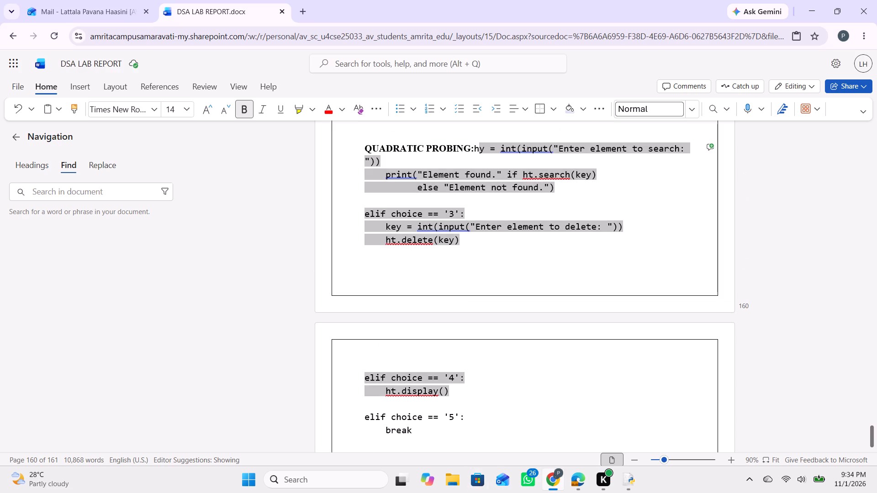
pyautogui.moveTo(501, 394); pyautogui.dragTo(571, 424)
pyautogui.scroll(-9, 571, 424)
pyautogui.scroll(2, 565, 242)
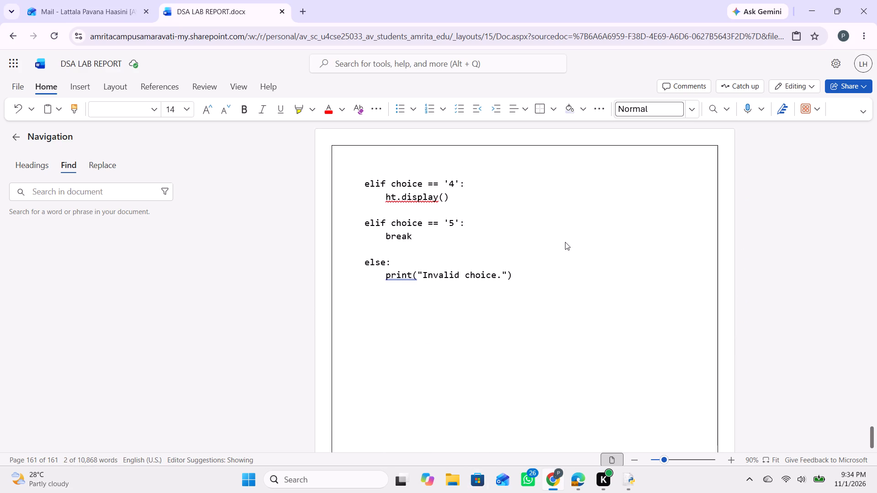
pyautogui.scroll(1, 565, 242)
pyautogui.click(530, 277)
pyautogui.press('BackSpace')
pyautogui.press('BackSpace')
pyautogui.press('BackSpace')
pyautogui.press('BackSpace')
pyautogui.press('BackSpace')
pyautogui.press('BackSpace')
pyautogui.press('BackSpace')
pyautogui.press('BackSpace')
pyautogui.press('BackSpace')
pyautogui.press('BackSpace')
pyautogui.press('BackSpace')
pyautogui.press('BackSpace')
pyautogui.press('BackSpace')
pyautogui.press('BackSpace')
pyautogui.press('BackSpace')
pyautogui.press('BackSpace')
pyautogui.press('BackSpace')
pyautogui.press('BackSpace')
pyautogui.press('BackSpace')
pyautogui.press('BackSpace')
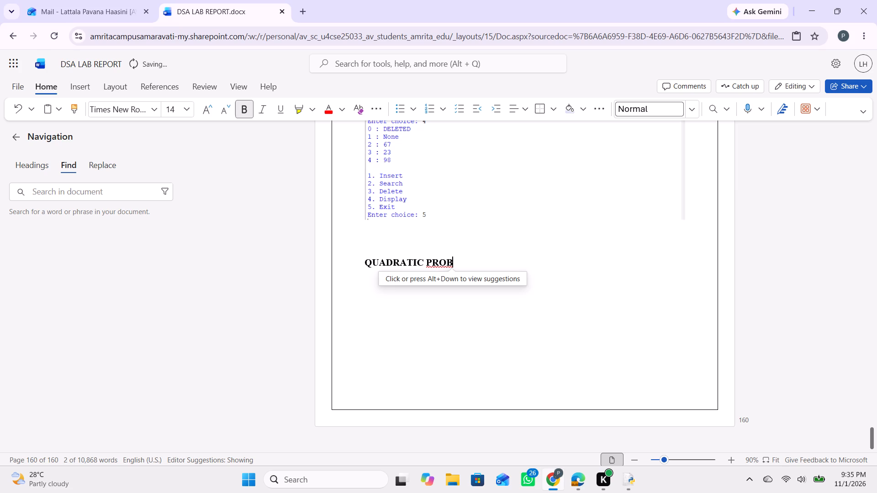
# Undo the excess deletions to restore the full QUADRATIC PROBING: heading, and start a new line below it.
pyautogui.hotkey('ctrl', 'z')
pyautogui.hotkey('ctrl', 'z')
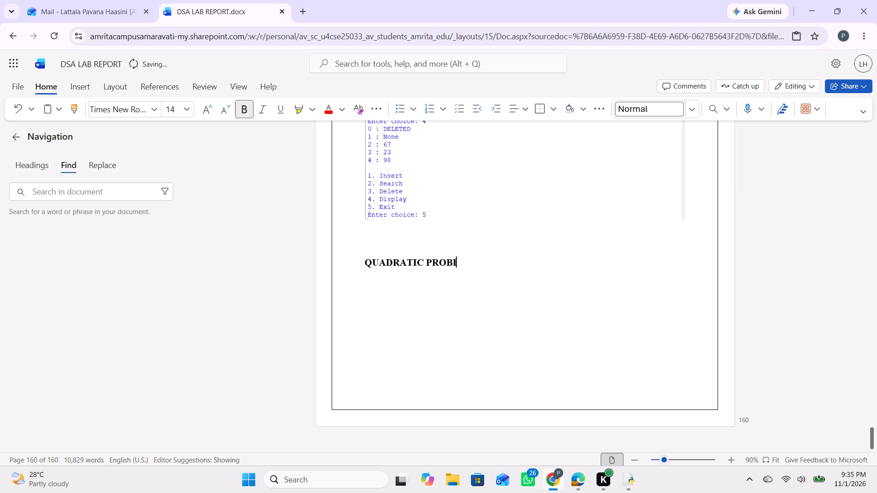
pyautogui.hotkey('ctrl', 'z')
pyautogui.hotkey('ctrl', 'z')
pyautogui.press('Return')
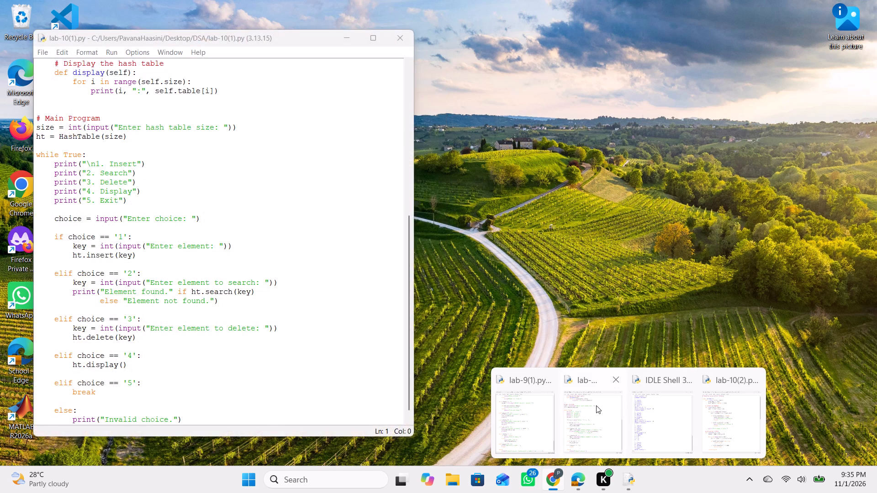
# Switch to Python IDLE, create a new file and paste the copied quadratic probing program into it.
pyautogui.click(622, 409)
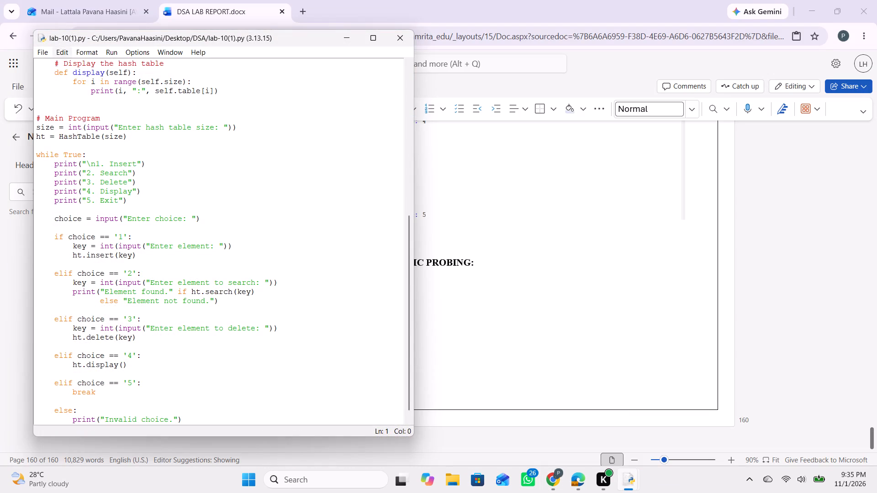
pyautogui.click(42, 53)
pyautogui.click(50, 64)
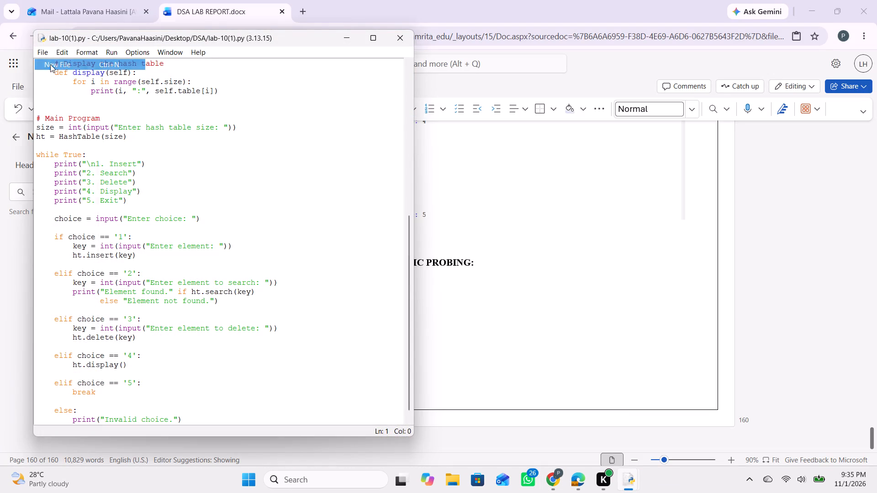
pyautogui.rightClick(133, 145)
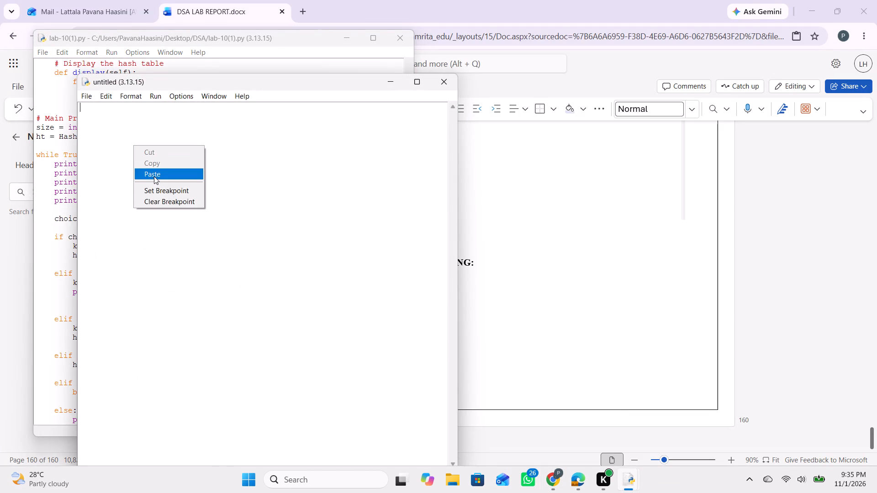
pyautogui.click(154, 176)
pyautogui.scroll(8, 171, 165)
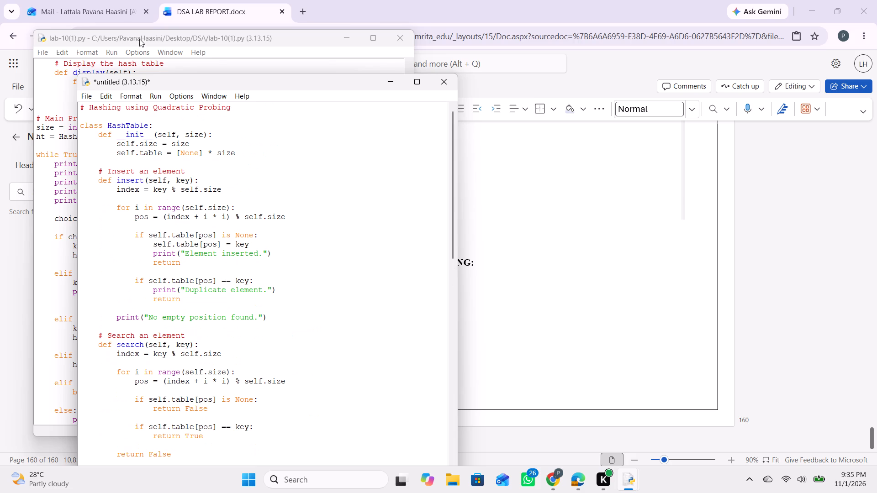
# Run the new quadratic probing program, saving it as lab-10(3) in the DSA folder.
pyautogui.click(156, 98)
pyautogui.click(161, 106)
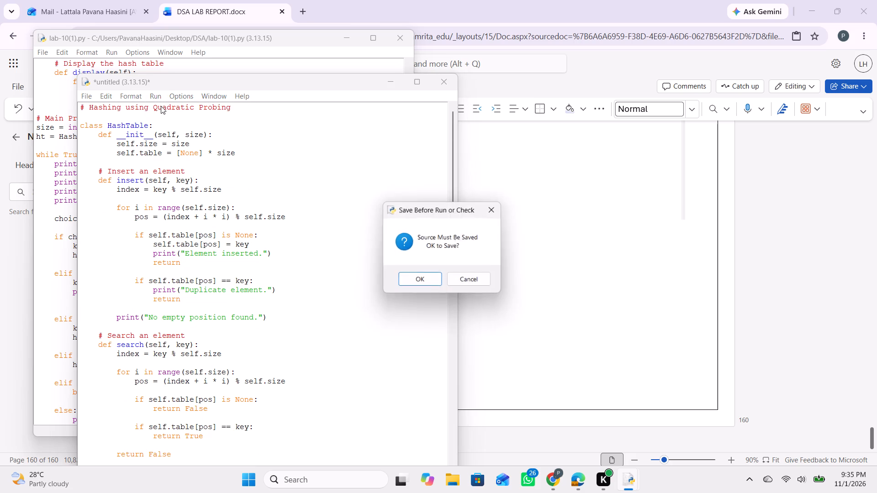
pyautogui.click(434, 279)
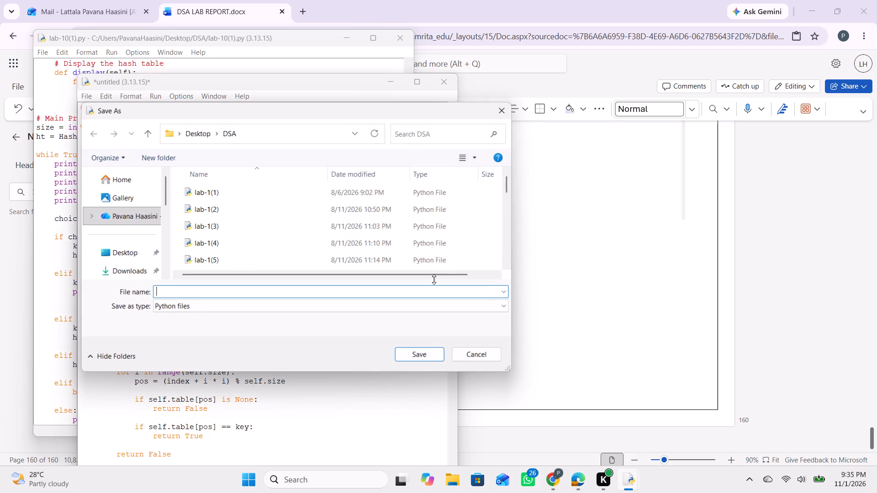
pyautogui.scroll(-11, 296, 241)
pyautogui.click(269, 265)
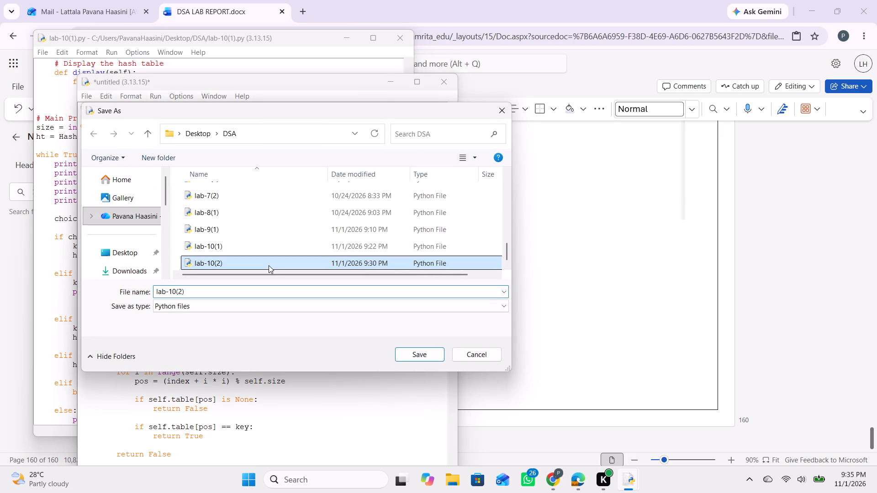
pyautogui.click(180, 289)
pyautogui.click(180, 289)
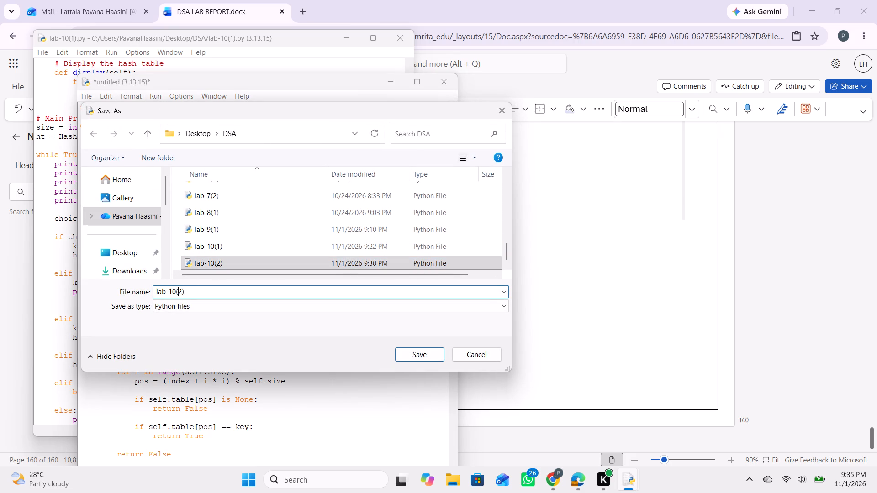
pyautogui.press('Right')
pyautogui.press('BackSpace')
pyautogui.press('3')
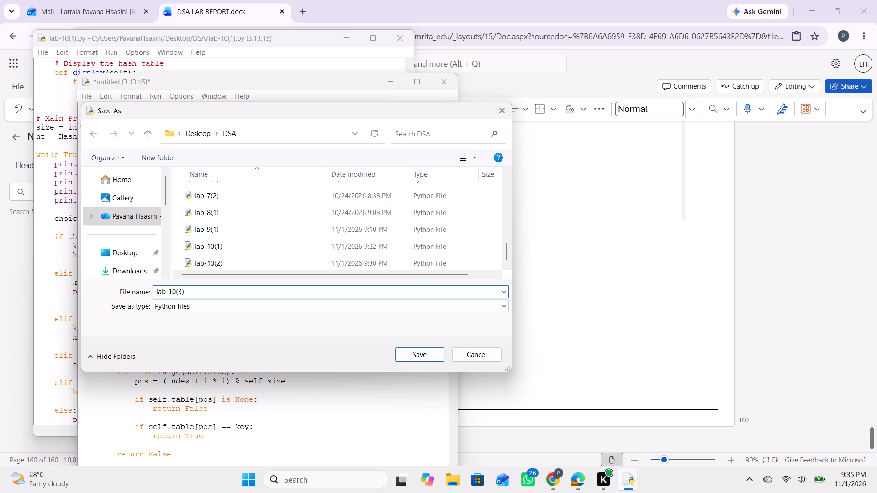
pyautogui.click(424, 358)
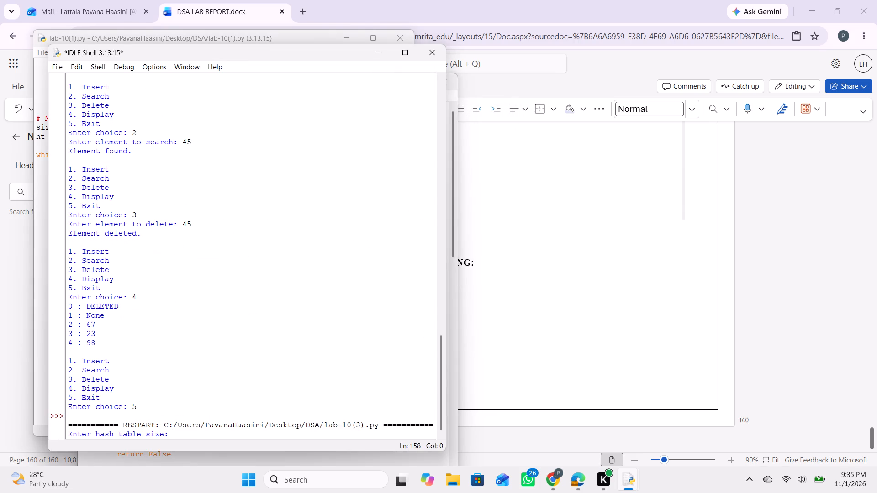
# Enter a hash table size of 5 and insert the elements 45 and 46.
pyautogui.press('5')
pyautogui.press('Return')
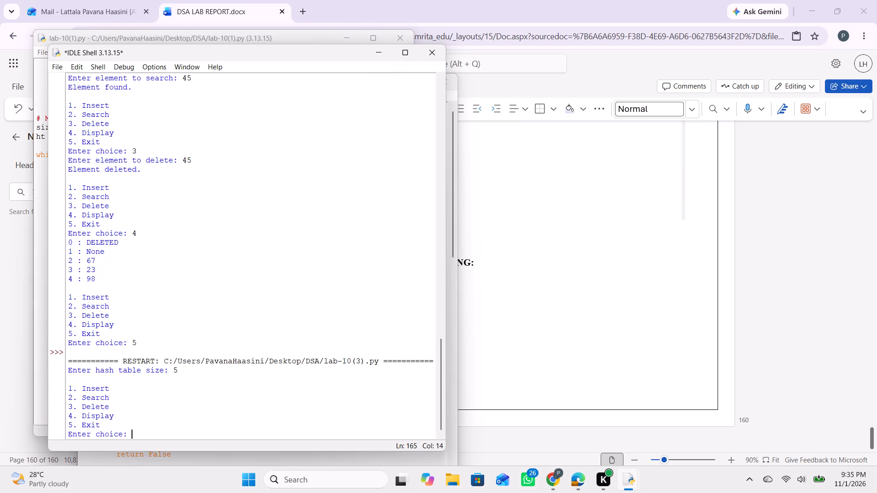
pyautogui.press('1')
pyautogui.press('Return')
pyautogui.write('45')
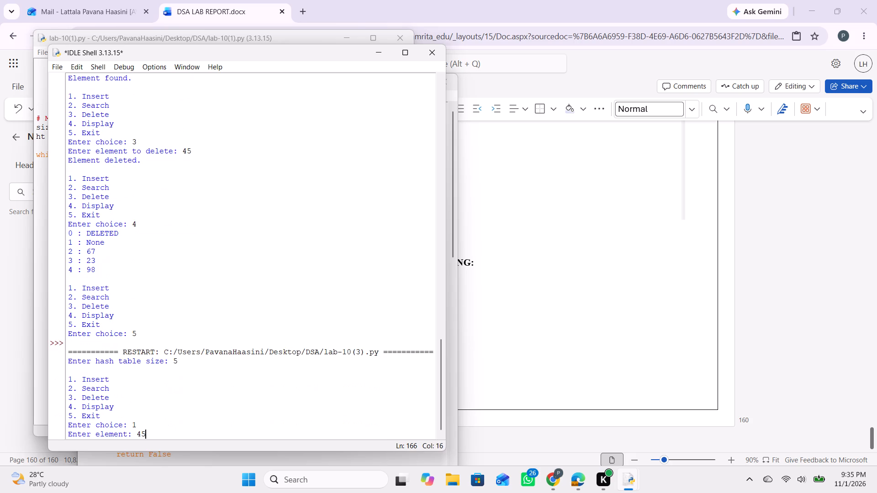
pyautogui.press('Return')
pyautogui.press('1')
pyautogui.press('Return')
pyautogui.write('456')
pyautogui.press('BackSpace')
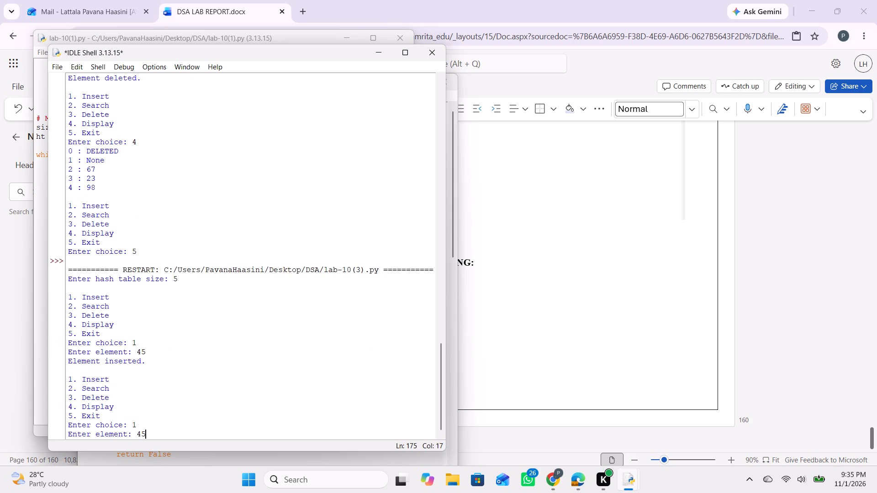
pyautogui.press('BackSpace')
pyautogui.press('6')
pyautogui.press('Return')
# Insert the elements 47 and 48 into the hash table with choice 1.
pyautogui.press('1')
pyautogui.press('Return')
pyautogui.press('4')
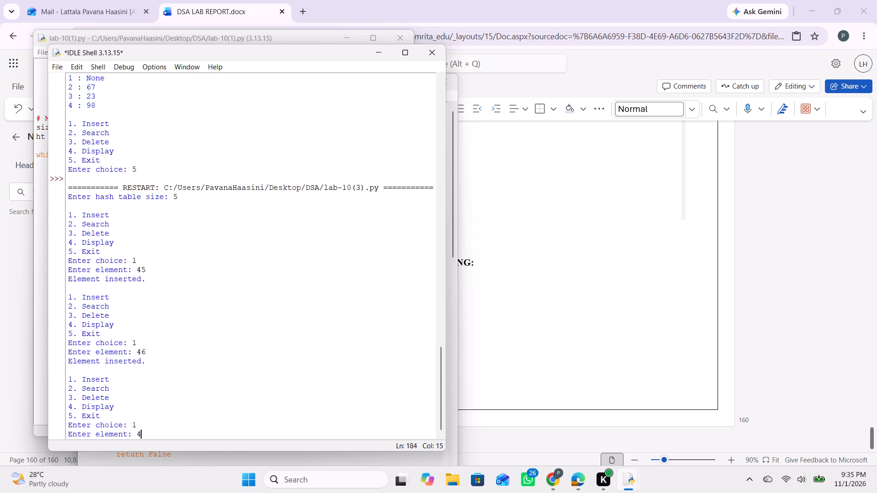
pyautogui.press('7')
pyautogui.press('Return')
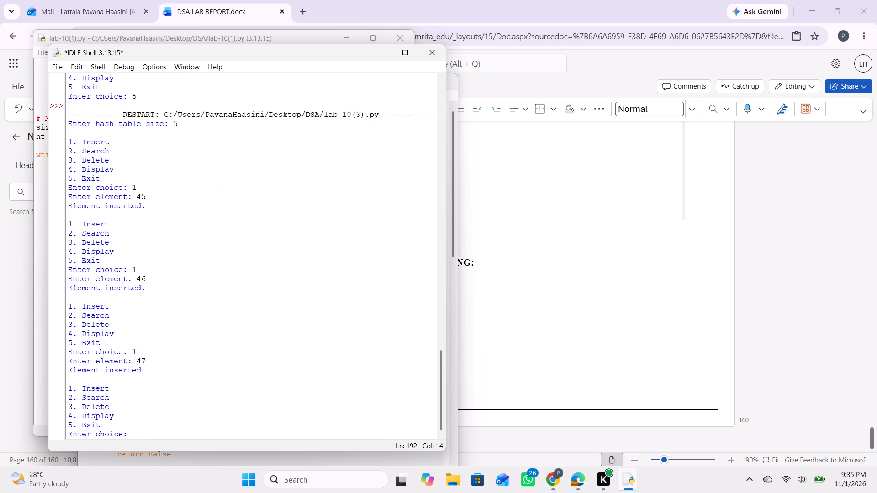
pyautogui.press('1')
pyautogui.press('Return')
pyautogui.press('4')
pyautogui.press('8')
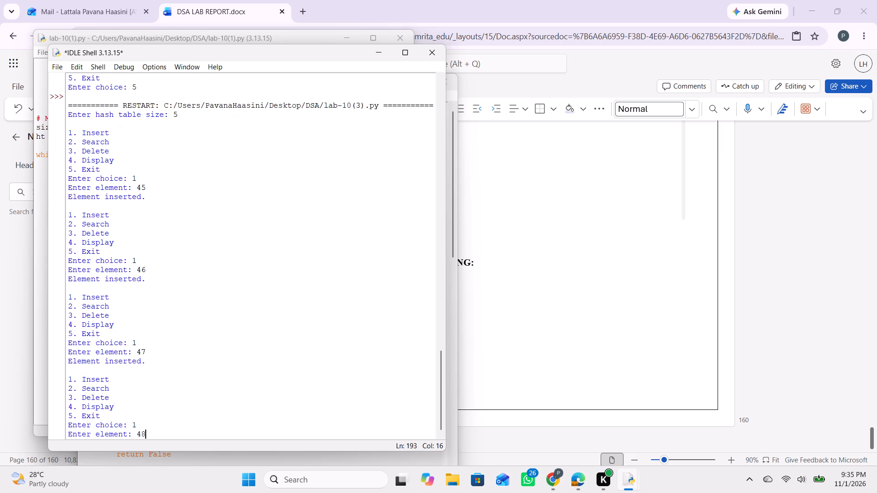
pyautogui.press('Return')
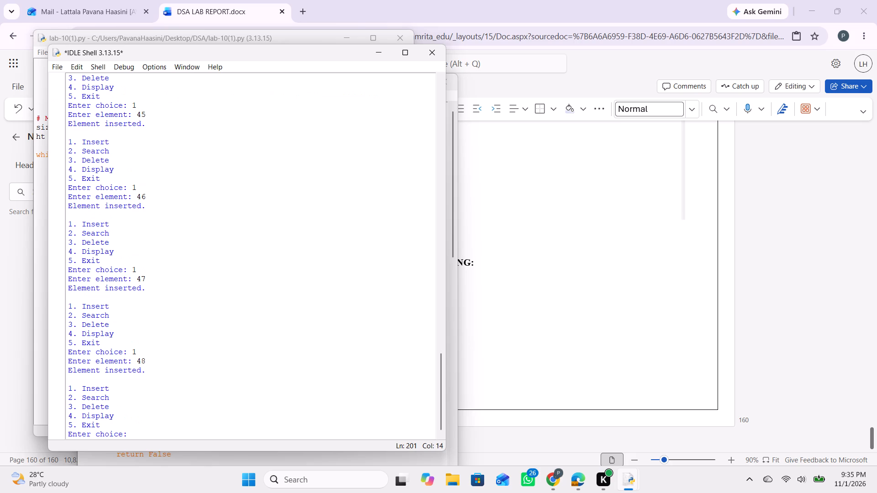
# Search the hash table for element 45 with choice 2, and delete element 46 with choice 3.
pyautogui.press('2')
pyautogui.press('Return')
pyautogui.write('45')
pyautogui.press('Return')
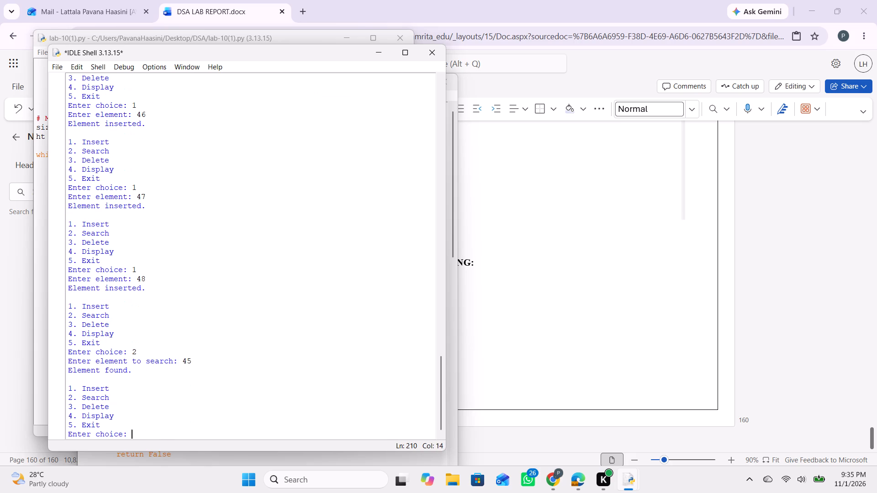
pyautogui.press('3')
pyautogui.press('Return')
pyautogui.write('46')
pyautogui.press('Return')
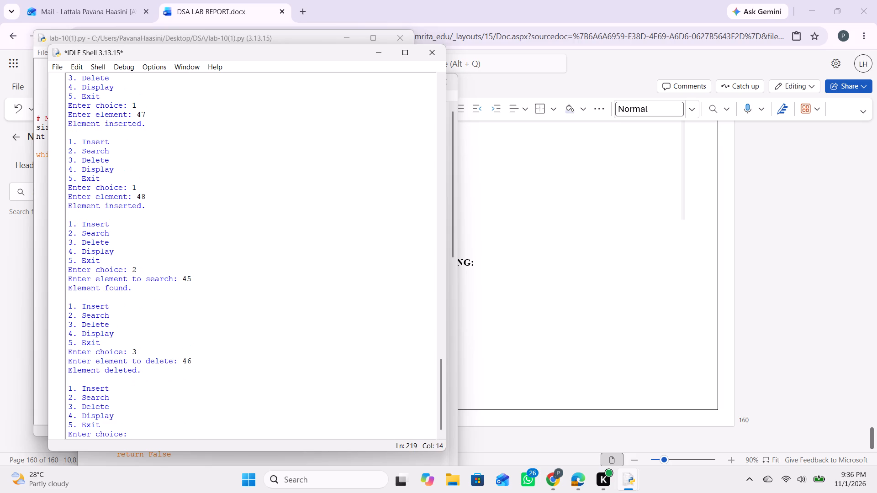
# Display the hash table with choice 4 and exit the program with choice 5.
pyautogui.press('4')
pyautogui.press('Return')
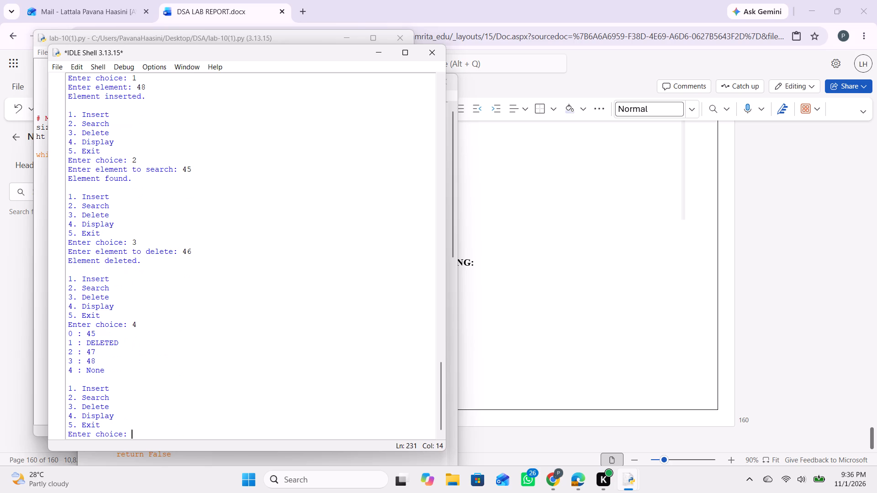
pyautogui.press('5')
pyautogui.press('Return')
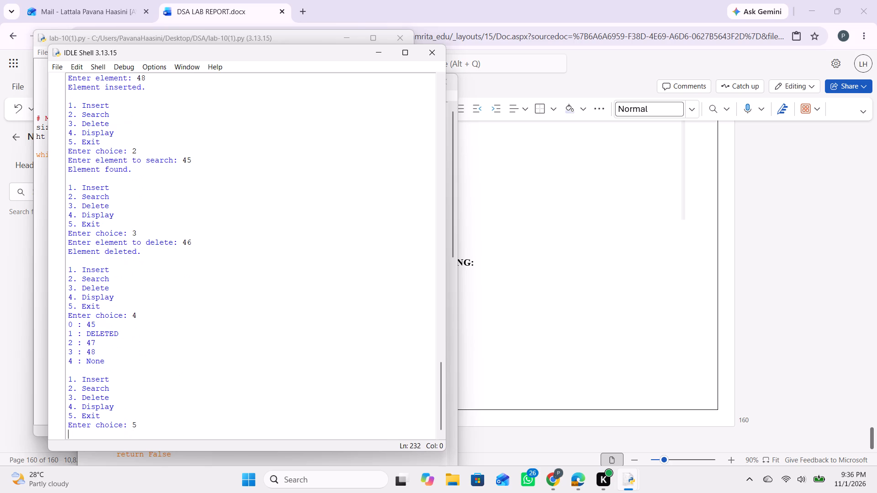
# Capture a screenshot of the lab-10(3) shell output from the RESTART line through the insertion of 48.
pyautogui.scroll(6, 300, 285)
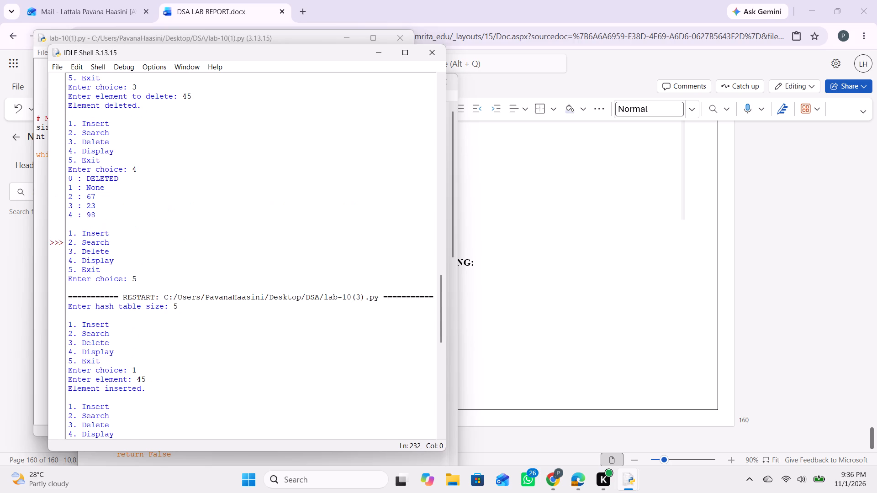
pyautogui.scroll(-1, 300, 285)
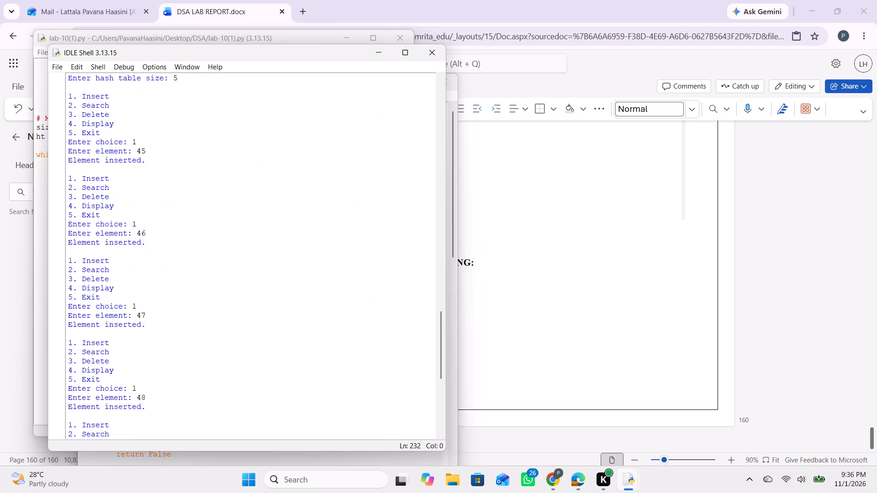
pyautogui.scroll(-1, 300, 285)
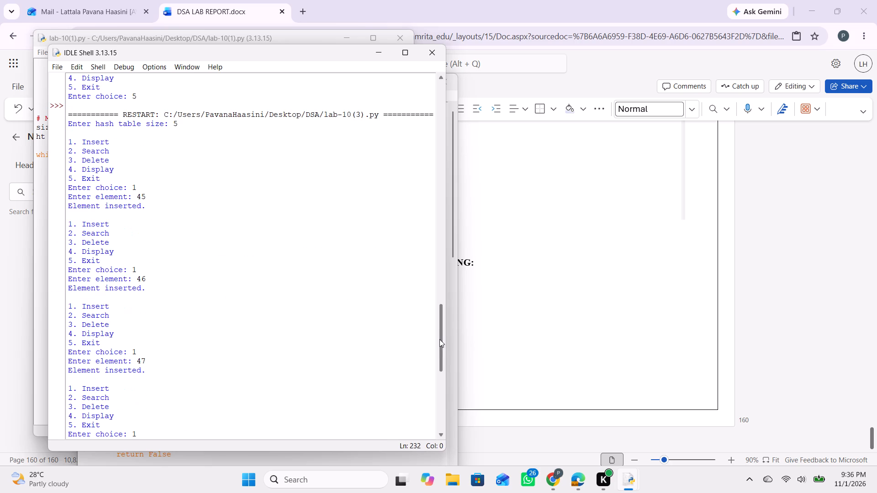
pyautogui.moveTo(439, 339); pyautogui.dragTo(444, 343)
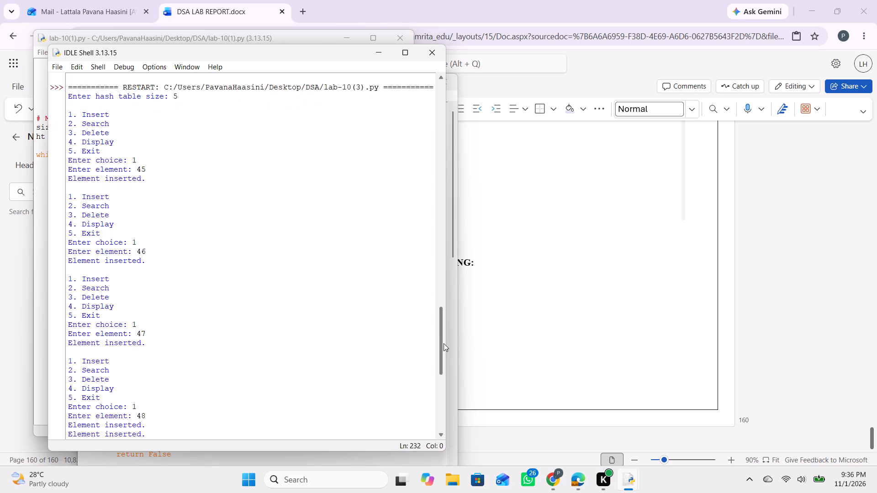
pyautogui.moveTo(444, 343); pyautogui.dragTo(444, 344)
pyautogui.press('Print')
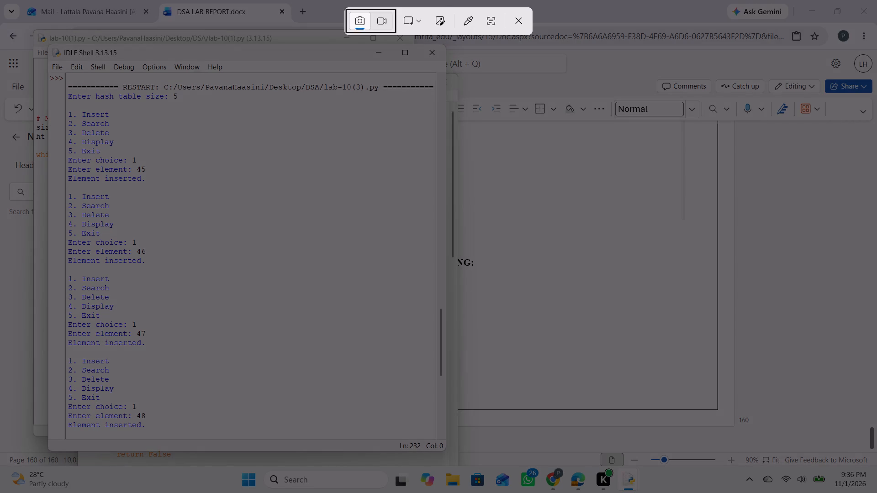
pyautogui.moveTo(66, 83); pyautogui.dragTo(409, 437)
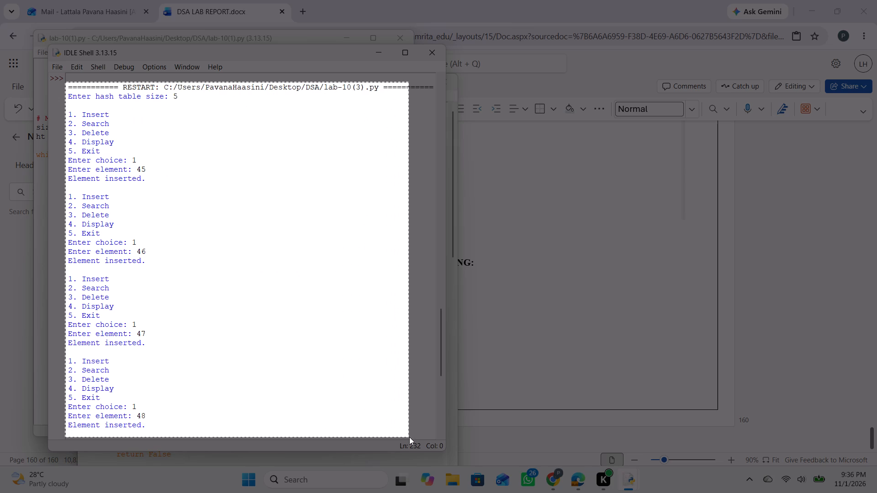
pyautogui.moveTo(409, 437); pyautogui.dragTo(440, 438)
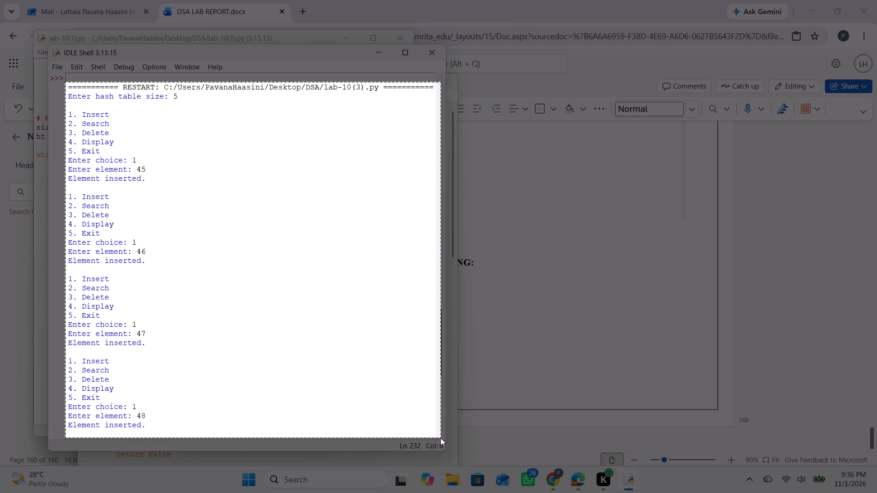
pyautogui.moveTo(440, 438); pyautogui.dragTo(438, 439)
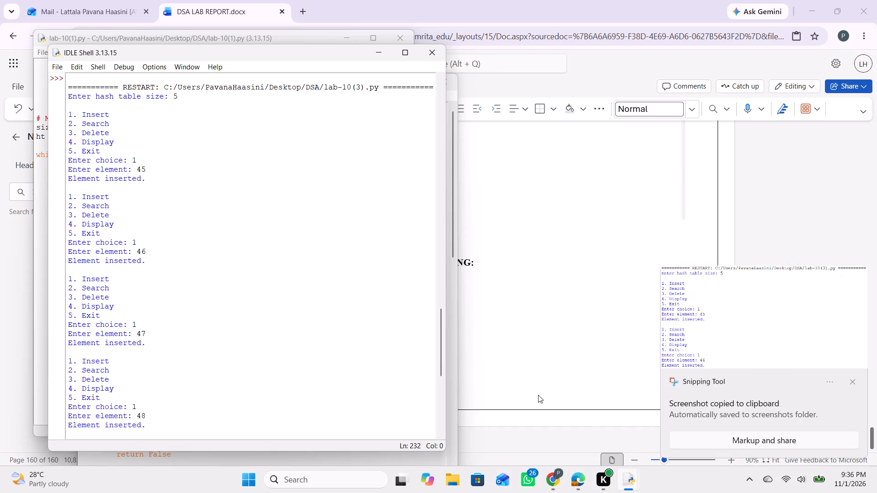
# Switch to the DSA LAB REPORT document and paste the output screenshot below the QUADRATIC PROBING: heading.
pyautogui.click(537, 393)
pyautogui.rightClick(375, 306)
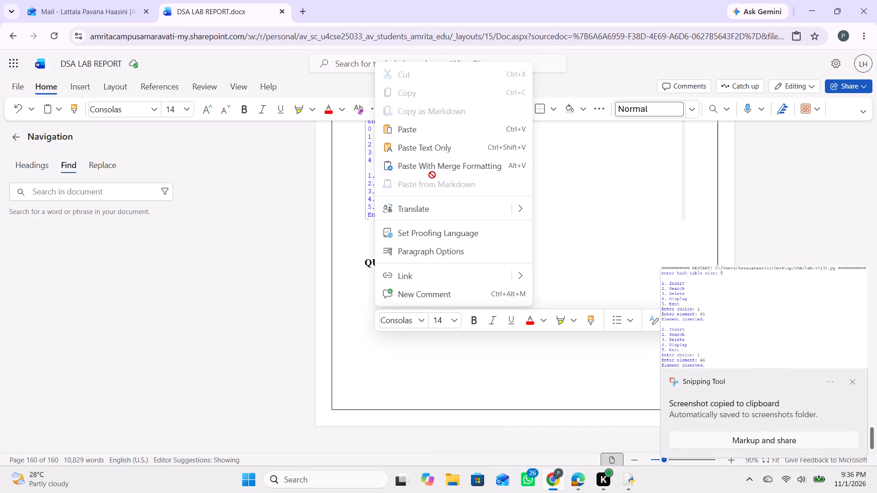
pyautogui.click(433, 134)
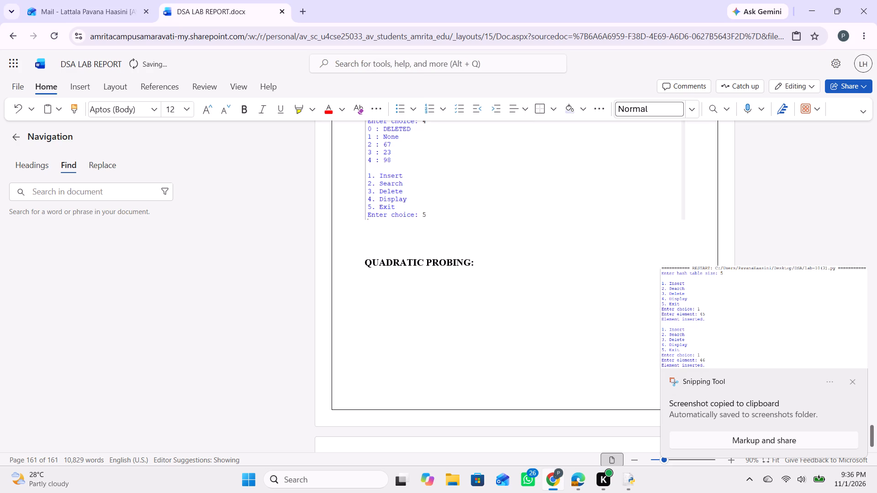
# Capture a screenshot of the remaining lab-10(3) shell output, from the search for element 45 through exit choice 5.
pyautogui.click(624, 446)
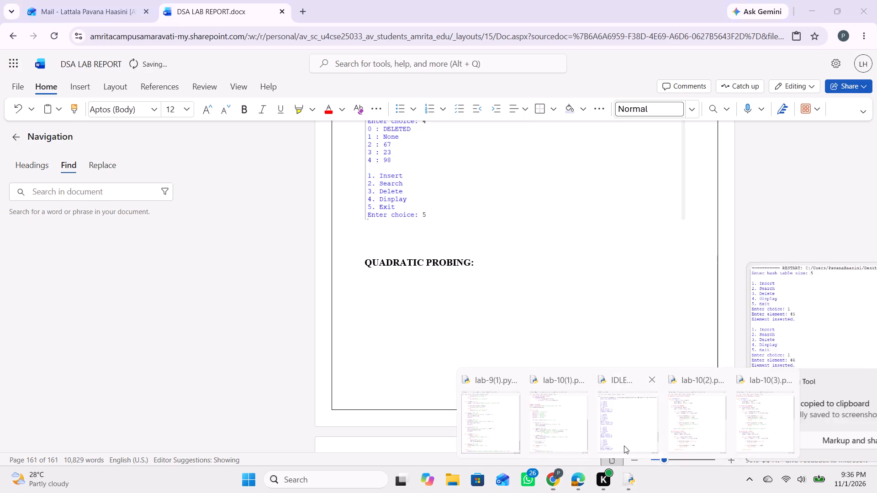
pyautogui.scroll(-3, 334, 357)
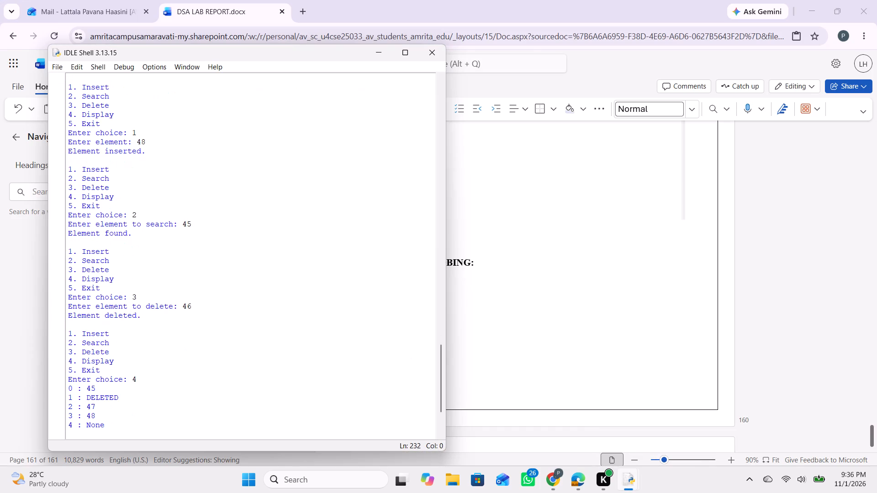
pyautogui.scroll(-3, 334, 357)
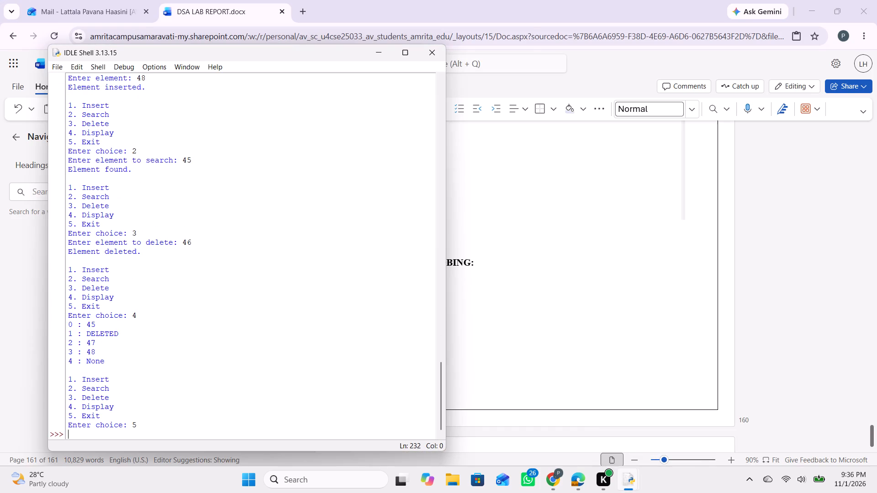
pyautogui.press('Print')
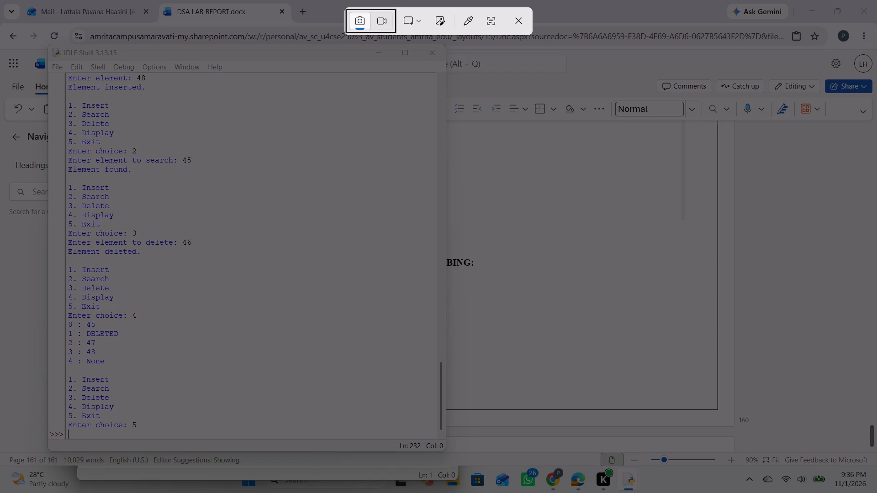
pyautogui.moveTo(65, 98); pyautogui.dragTo(301, 377)
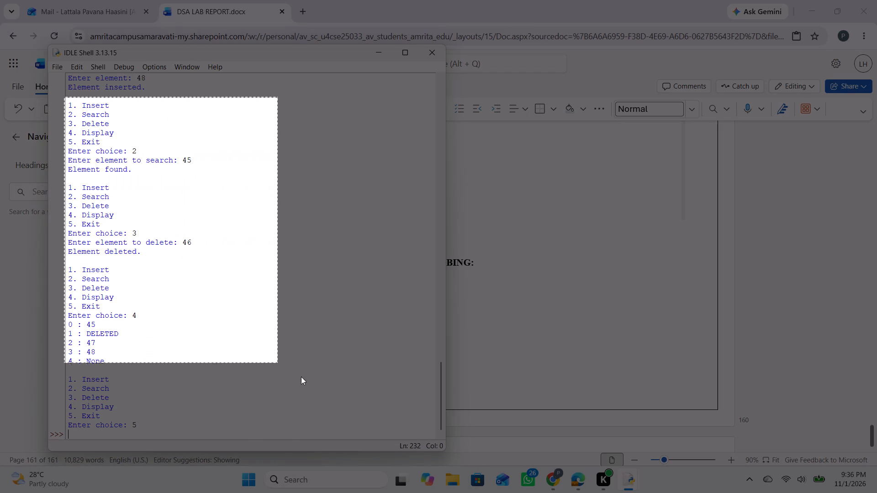
pyautogui.moveTo(301, 377); pyautogui.dragTo(436, 436)
# Return to the DSA LAB REPORT document and paste the second output screenshot below the first lab-10(3) screenshot.
pyautogui.click(541, 422)
pyautogui.scroll(-1, 541, 422)
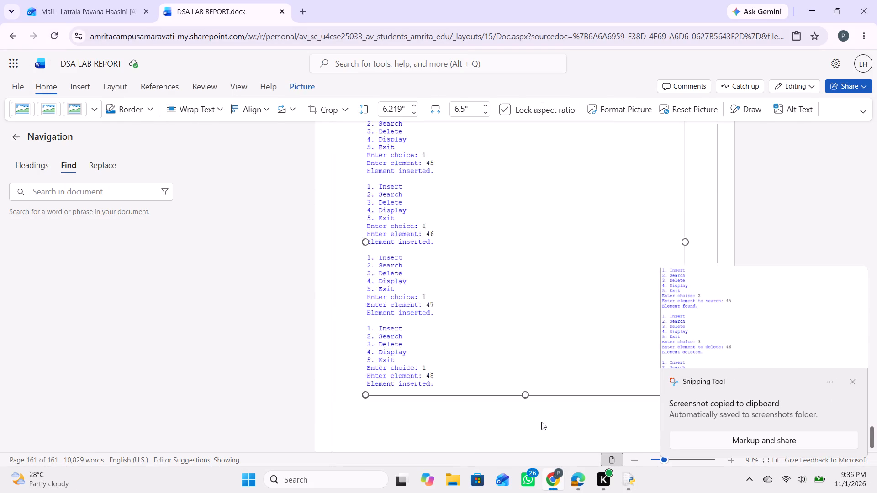
pyautogui.scroll(-1, 541, 422)
pyautogui.press('Down')
pyautogui.press('Up')
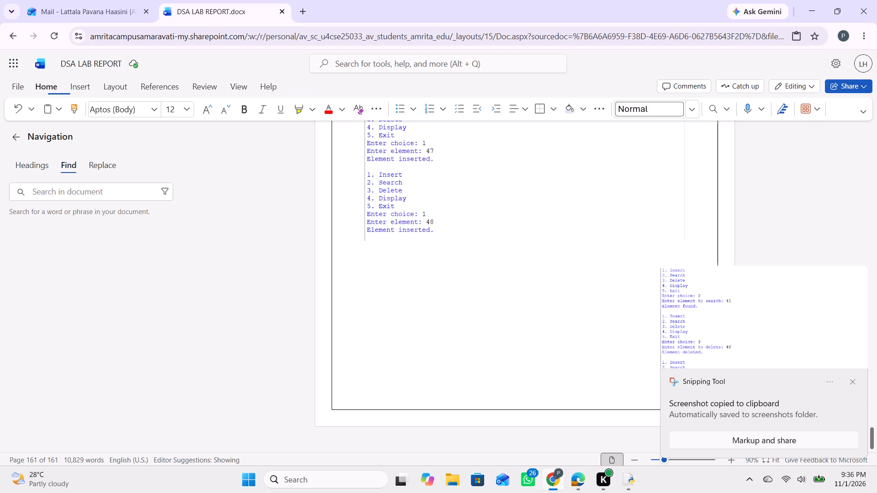
pyautogui.hotkey('ctrl', 'v')
# Add an empty line directly below the QUADRATIC PROBING: heading.
pyautogui.scroll(10, 427, 327)
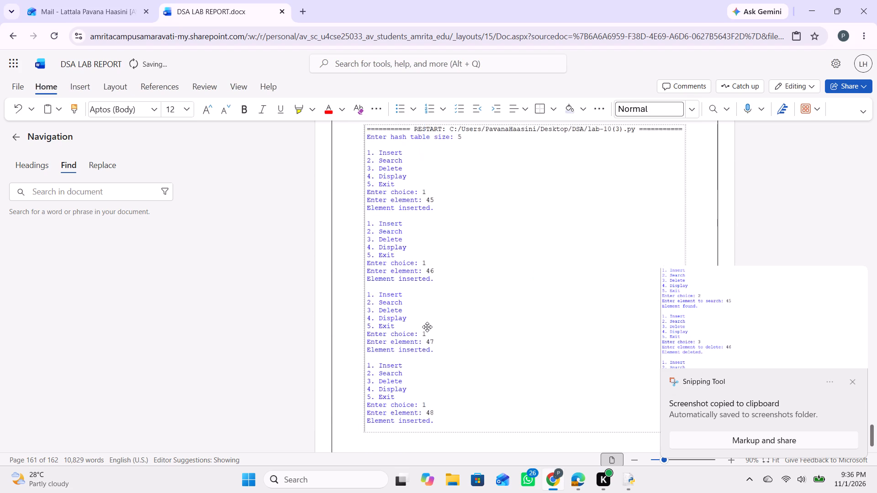
pyautogui.scroll(1, 427, 327)
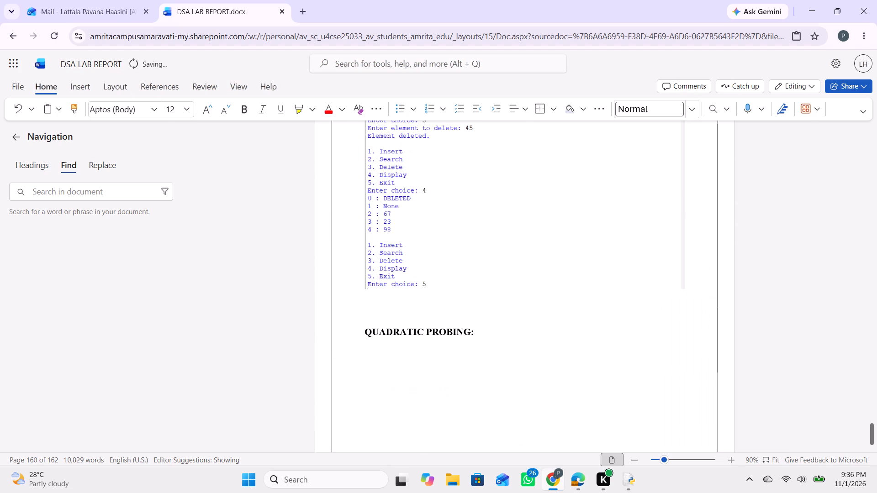
pyautogui.click(365, 331)
pyautogui.scroll(-1, 449, 376)
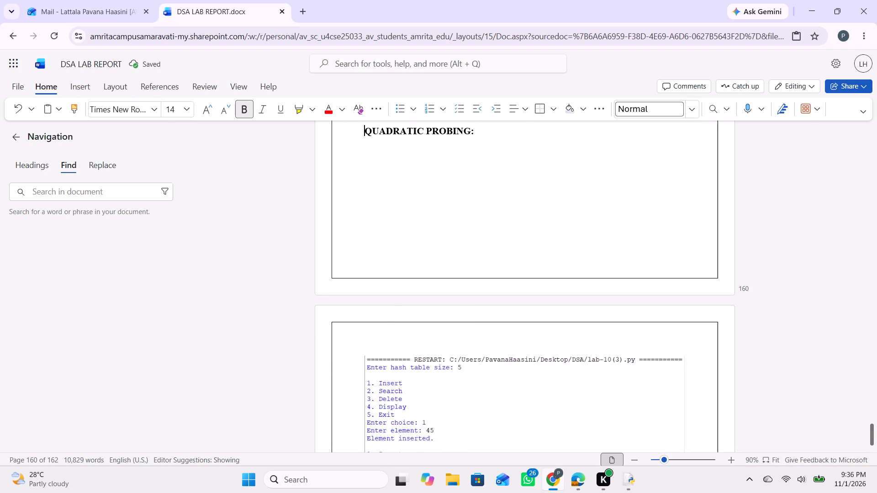
pyautogui.click(488, 136)
pyautogui.press('Return')
# Switch to the _DSA_25034_ document in Edge and copy the quadratic probing program, from class HashTable: through print ("Invalid choice.").
pyautogui.click(580, 492)
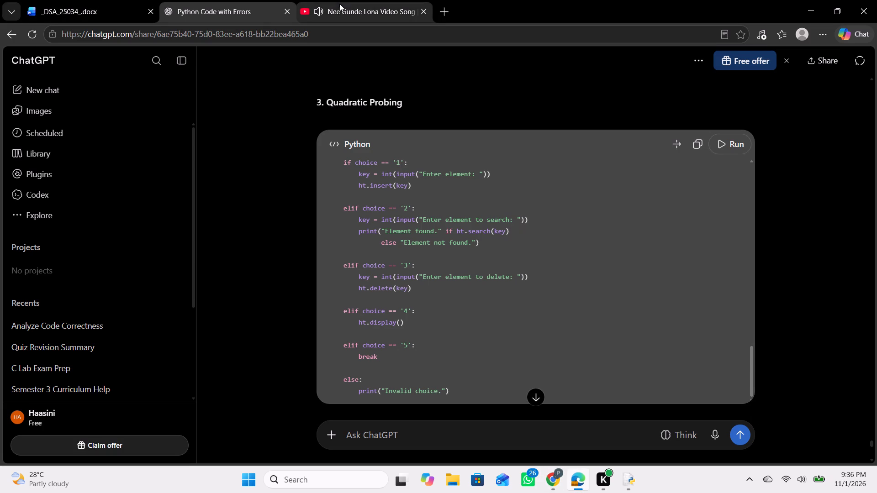
pyautogui.click(96, 0)
pyautogui.scroll(-4, 304, 357)
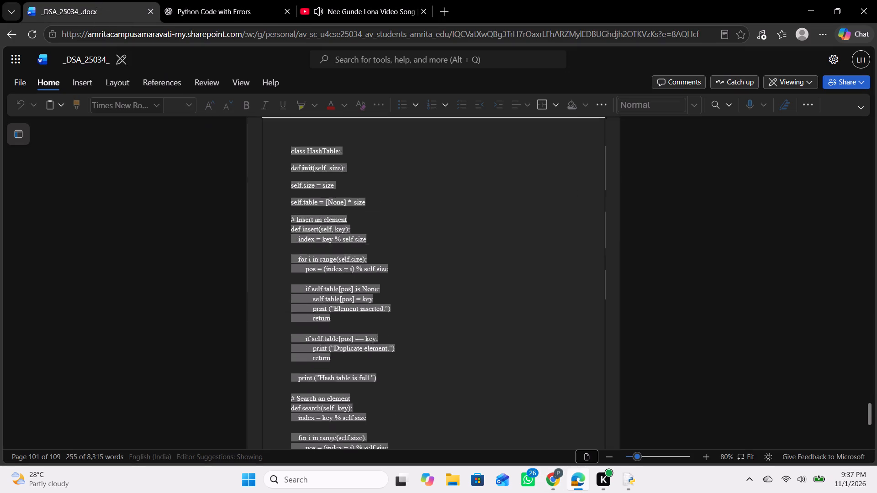
pyautogui.scroll(-18, 304, 357)
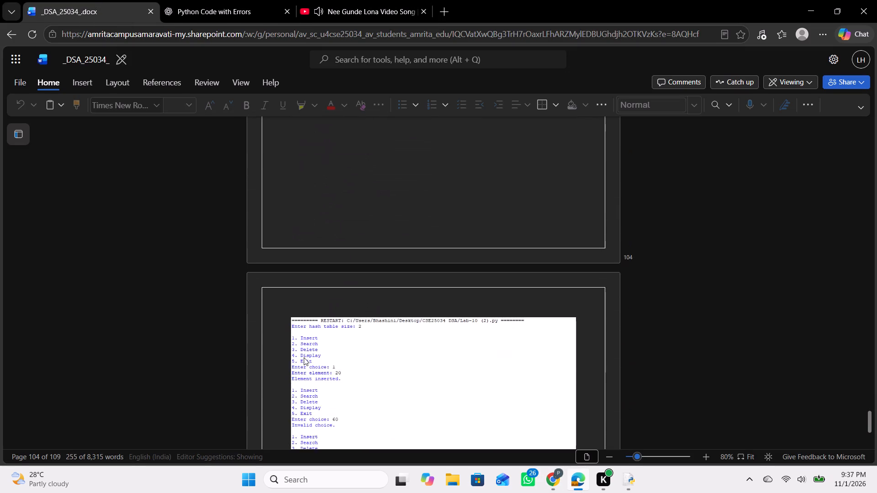
pyautogui.scroll(-5, 304, 357)
pyautogui.scroll(3, 304, 357)
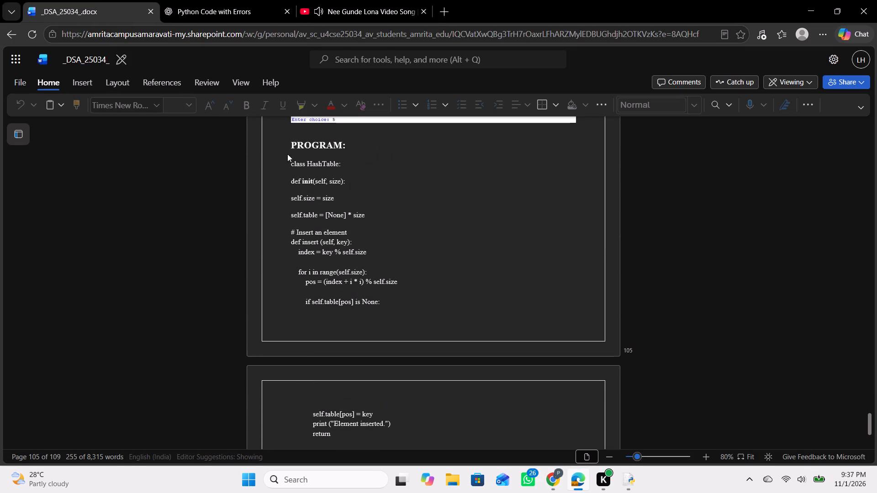
pyautogui.moveTo(290, 160); pyautogui.dragTo(355, 427)
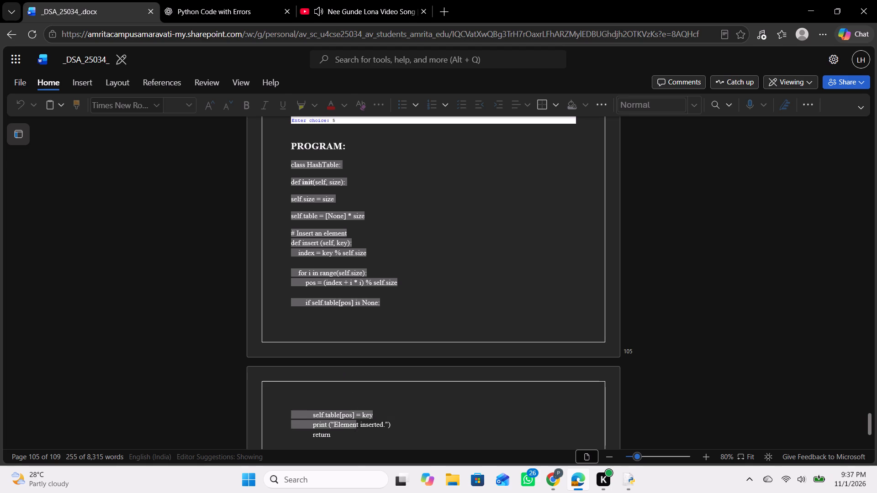
pyautogui.moveTo(355, 427); pyautogui.dragTo(443, 406)
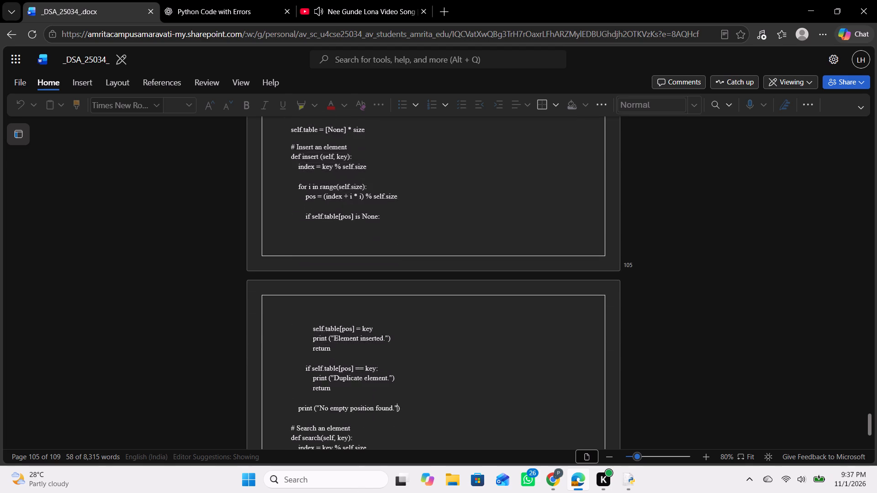
pyautogui.scroll(-10, 443, 406)
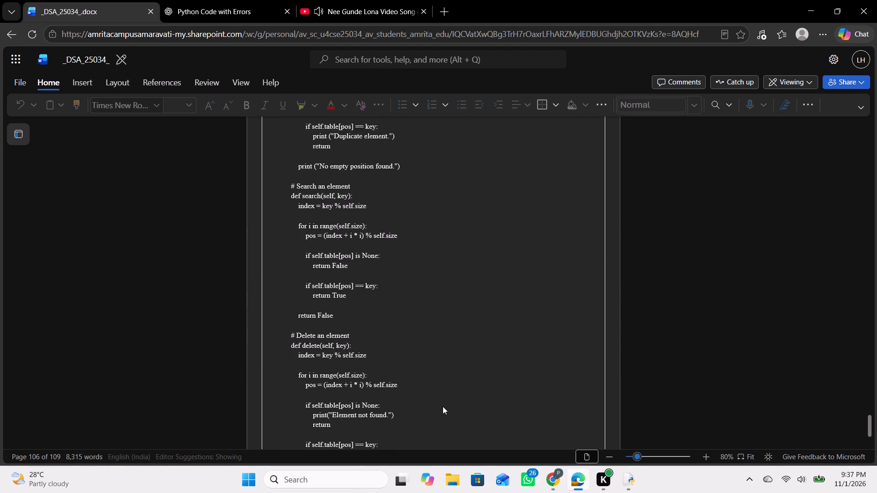
pyautogui.scroll(-2, 443, 406)
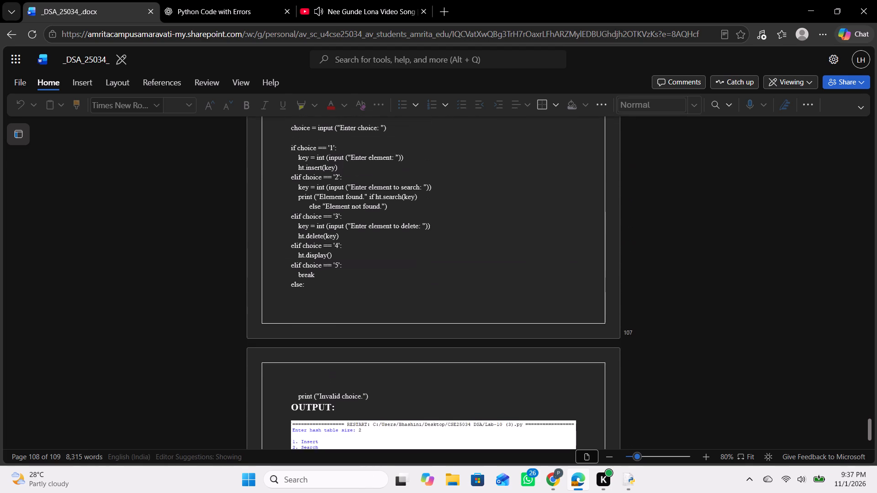
pyautogui.scroll(-1, 443, 406)
pyautogui.moveTo(371, 396); pyautogui.dragTo(247, 307)
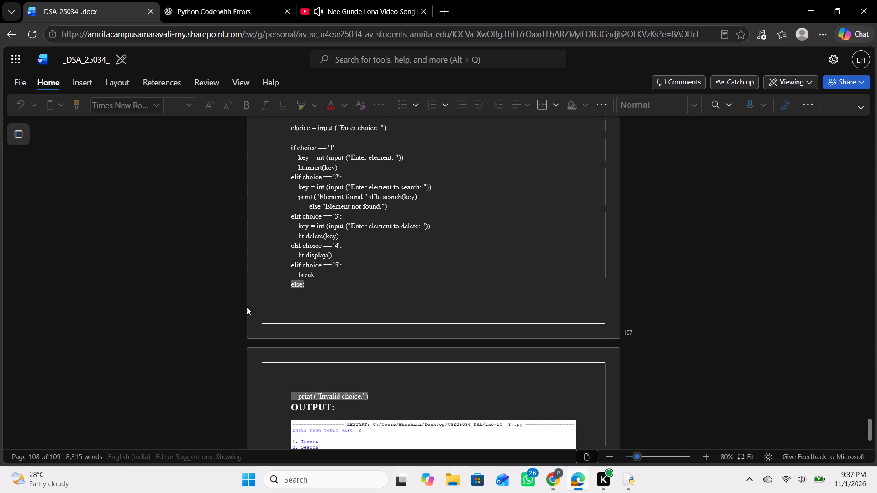
pyautogui.moveTo(247, 307); pyautogui.dragTo(283, 95)
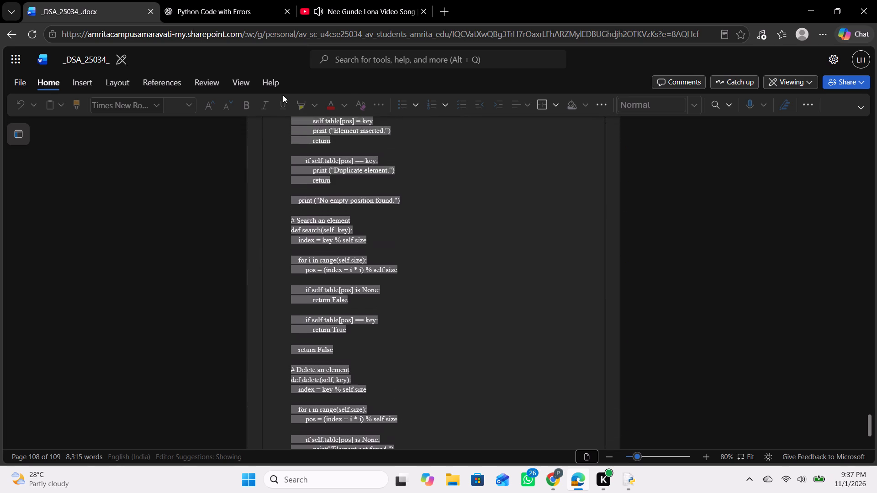
pyautogui.moveTo(283, 95); pyautogui.dragTo(281, 207)
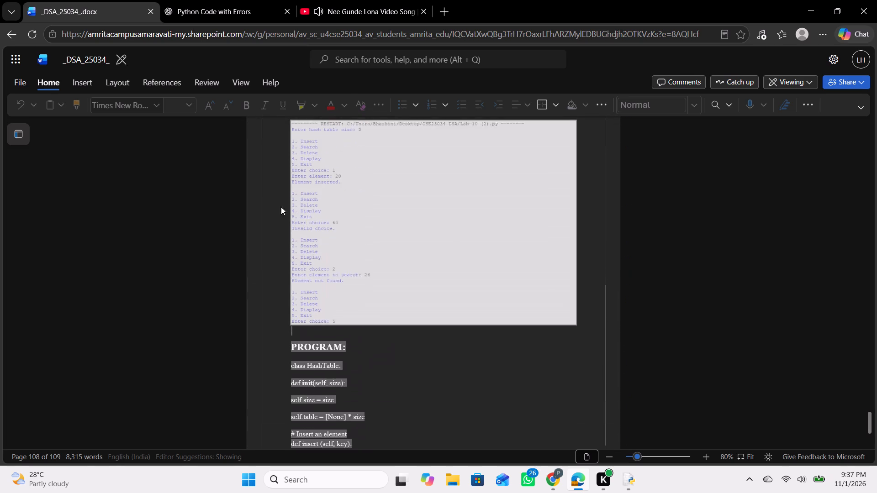
pyautogui.moveTo(281, 207); pyautogui.dragTo(286, 368)
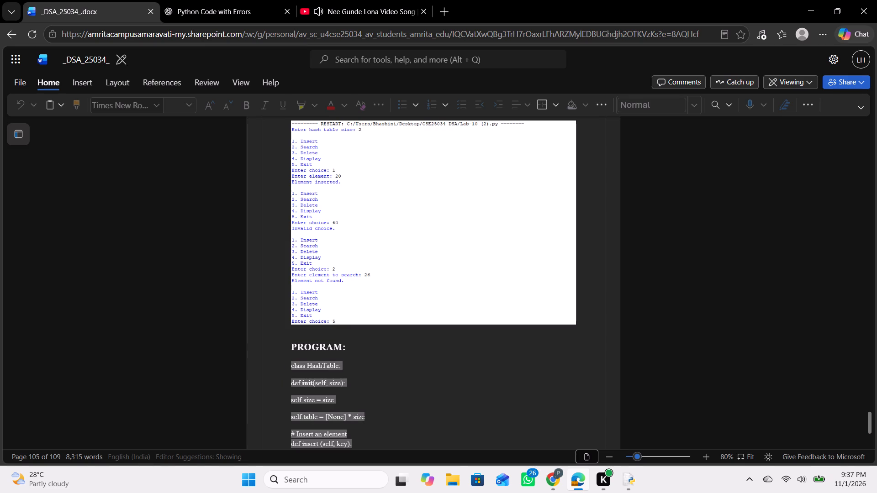
pyautogui.rightClick(286, 368)
pyautogui.click(296, 378)
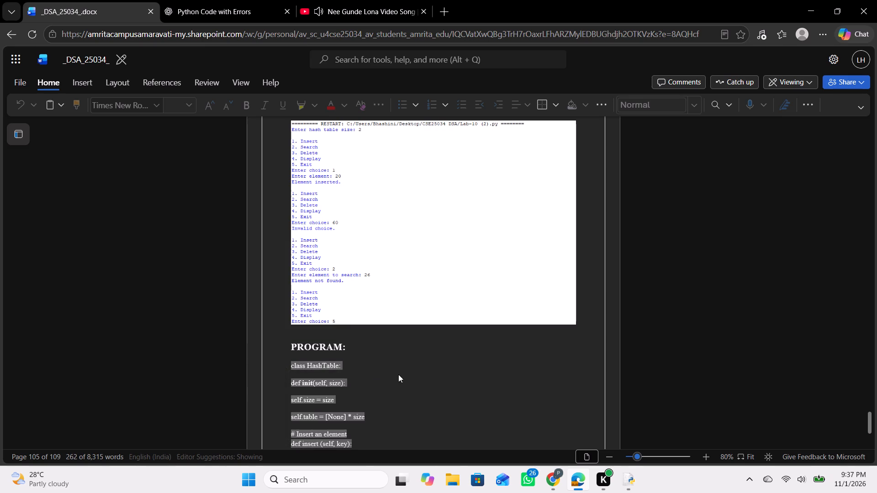
pyautogui.click(424, 383)
# Switch back to DSA LAB REPORT in Chrome and paste the copied program below the QUADRATIC PROBING: heading.
pyautogui.click(549, 482)
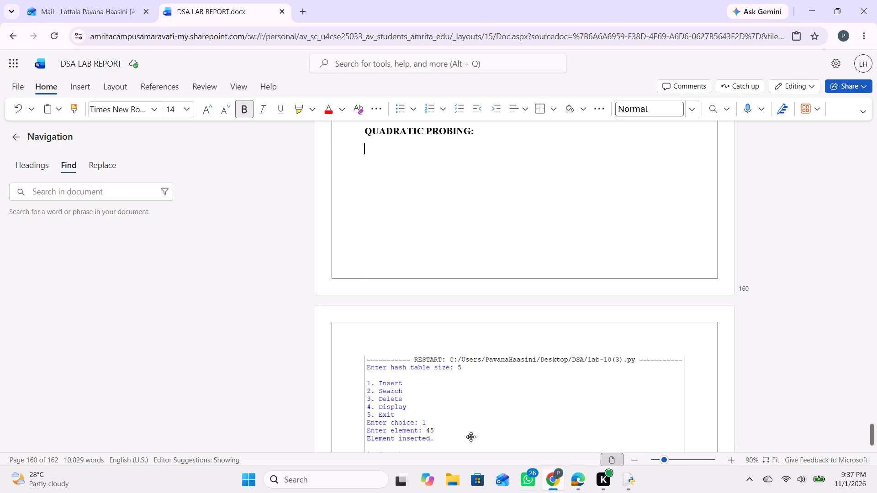
pyautogui.rightClick(362, 148)
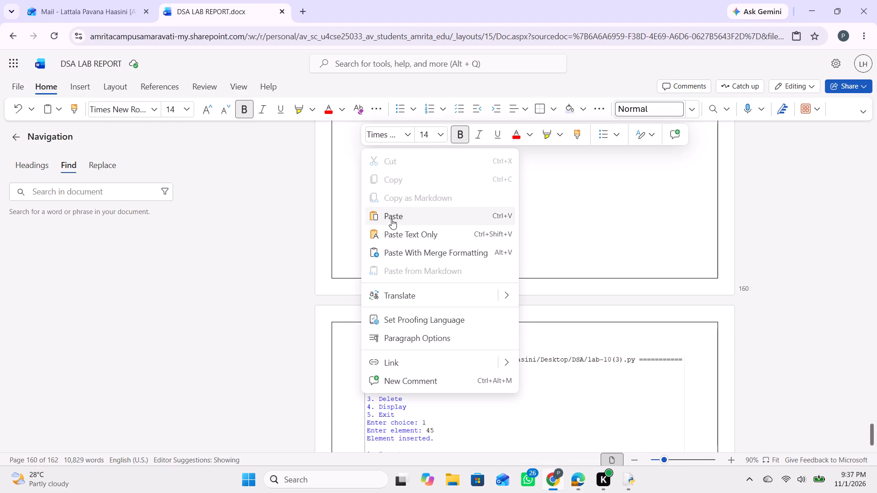
pyautogui.click(390, 219)
pyautogui.scroll(-10, 442, 277)
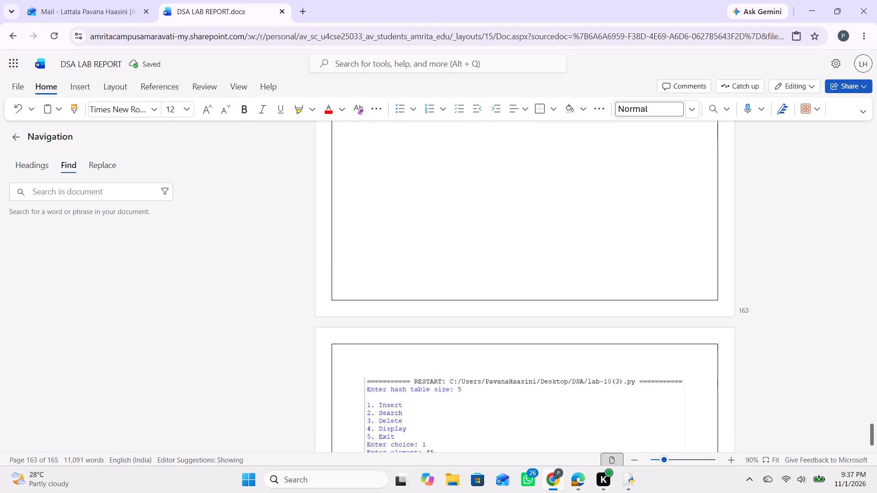
pyautogui.scroll(-1, 442, 277)
pyautogui.scroll(9, 442, 277)
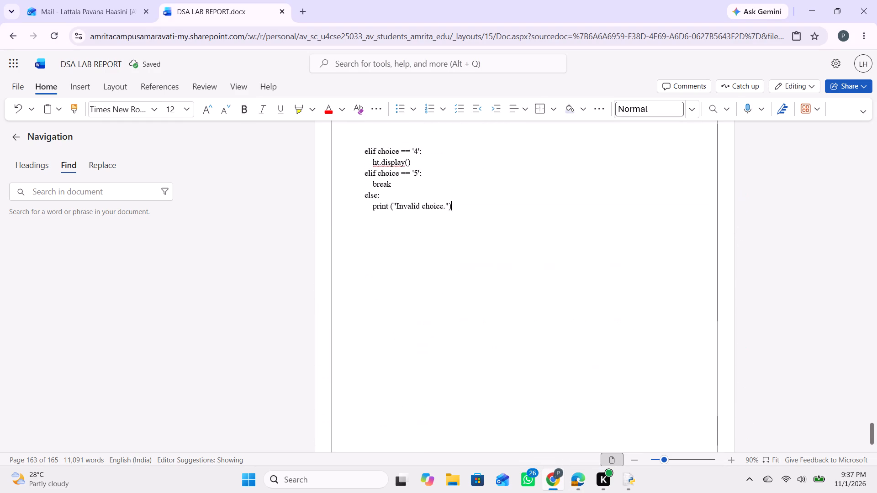
# Copy the OUTPUT: heading above the lab-10(2) output screenshot in the linear probing section.
pyautogui.scroll(13, 442, 277)
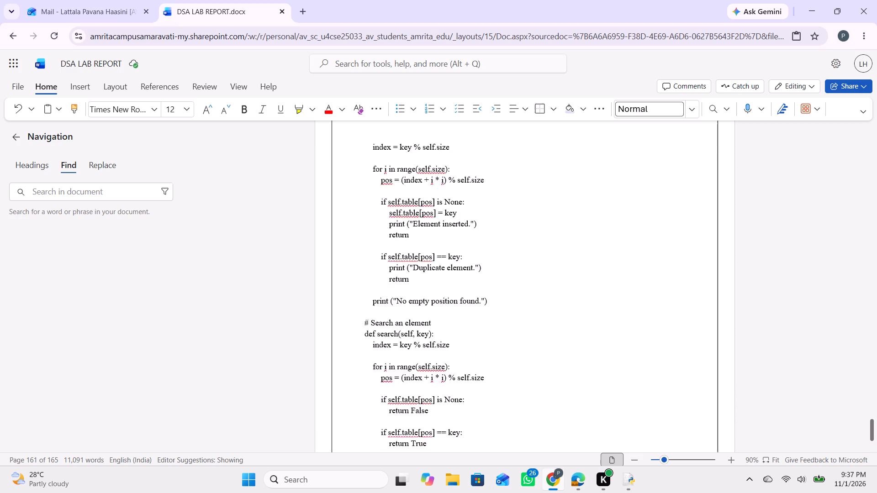
pyautogui.scroll(10, 442, 277)
pyautogui.scroll(-3, 442, 277)
pyautogui.scroll(3, 442, 277)
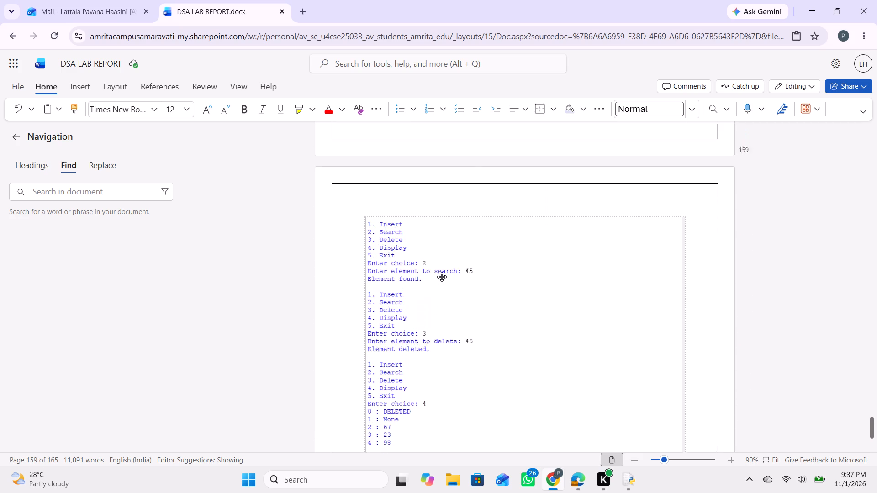
pyautogui.scroll(8, 442, 277)
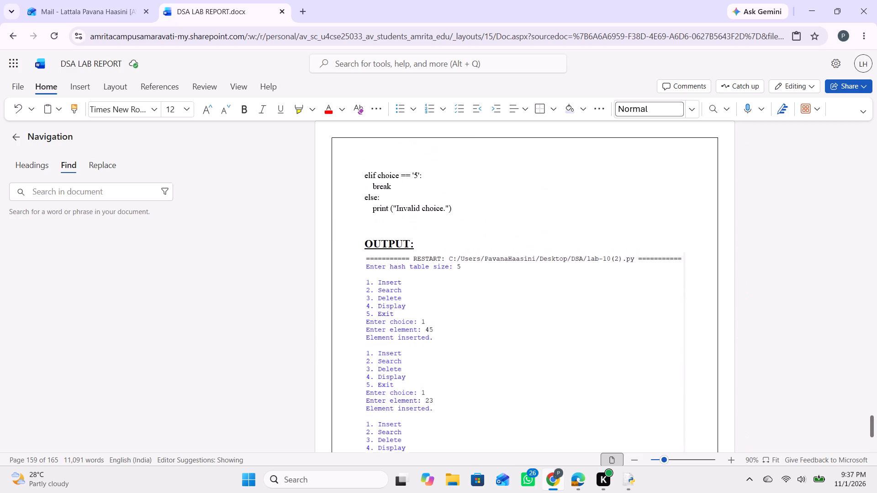
pyautogui.scroll(1, 442, 277)
pyautogui.moveTo(426, 238); pyautogui.dragTo(364, 211)
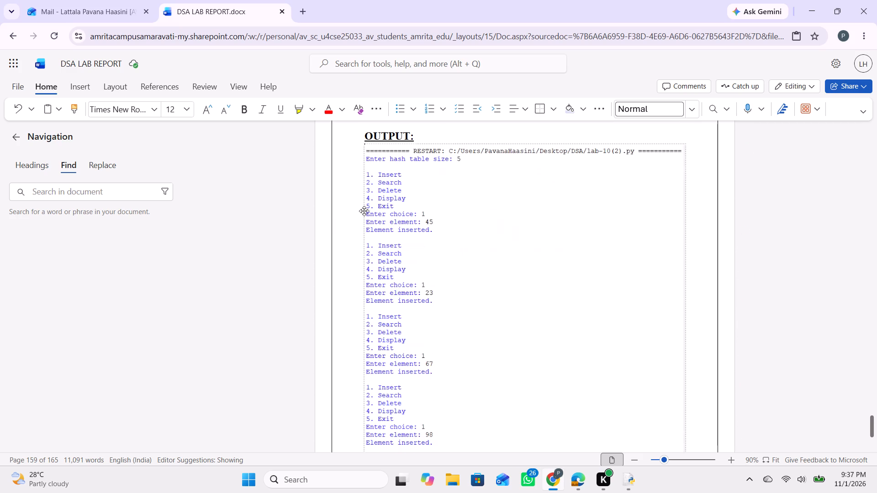
pyautogui.moveTo(364, 211); pyautogui.dragTo(358, 136)
pyautogui.rightClick(358, 136)
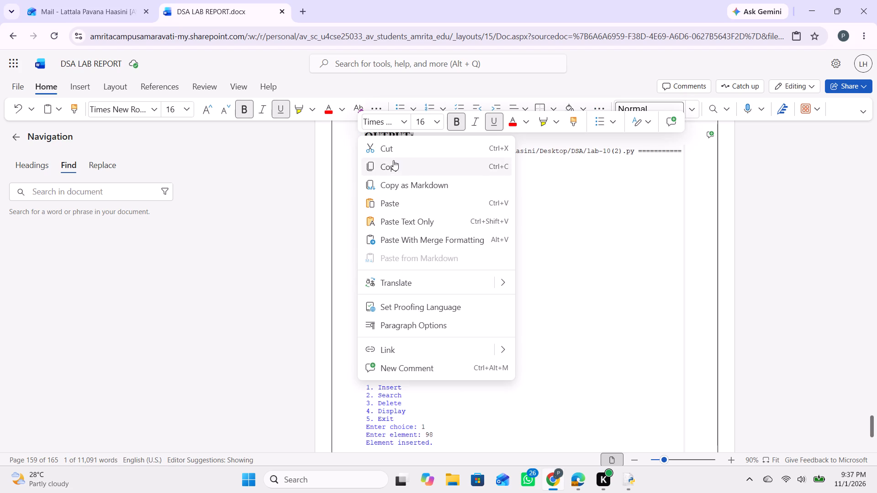
pyautogui.click(395, 165)
# Add two new lines after print ("Invalid choice.") at the end of the quadratic probing program.
pyautogui.scroll(3, 395, 165)
pyautogui.scroll(-9, 395, 165)
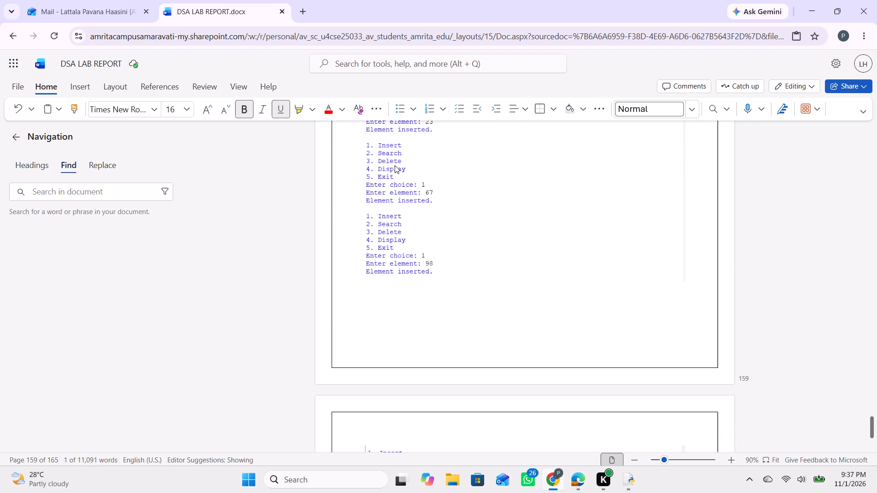
pyautogui.scroll(-6, 395, 165)
pyautogui.scroll(-8, 389, 282)
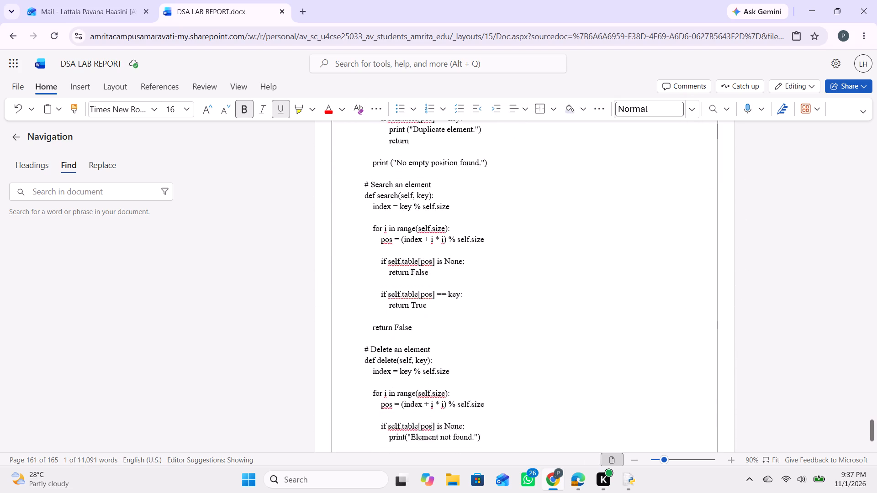
pyautogui.scroll(-10, 389, 282)
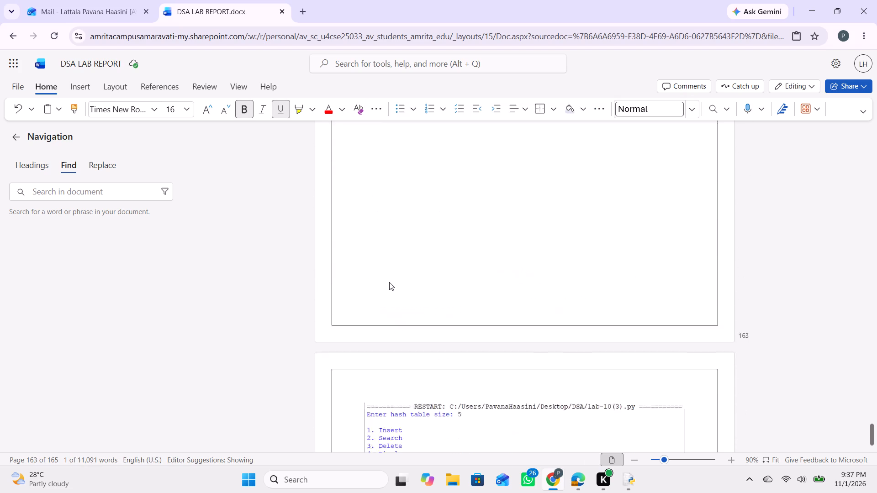
pyautogui.scroll(-2, 389, 282)
pyautogui.click(382, 166)
pyautogui.scroll(3, 382, 166)
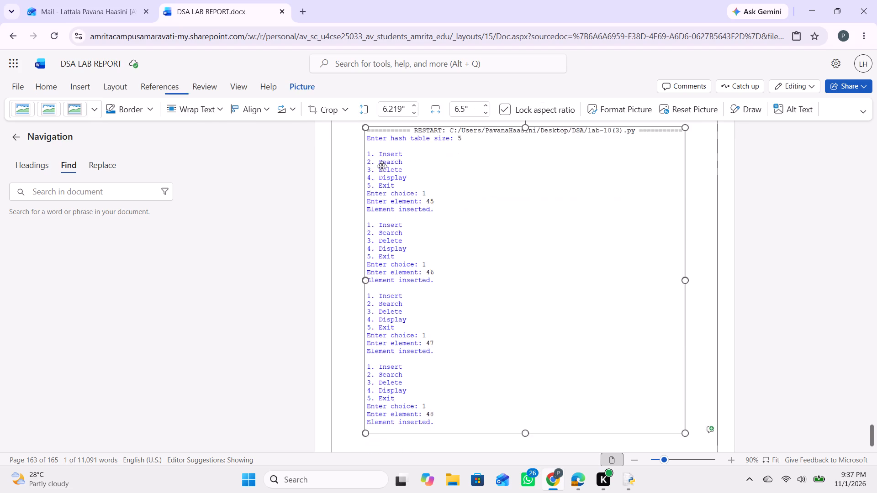
pyautogui.scroll(9, 382, 166)
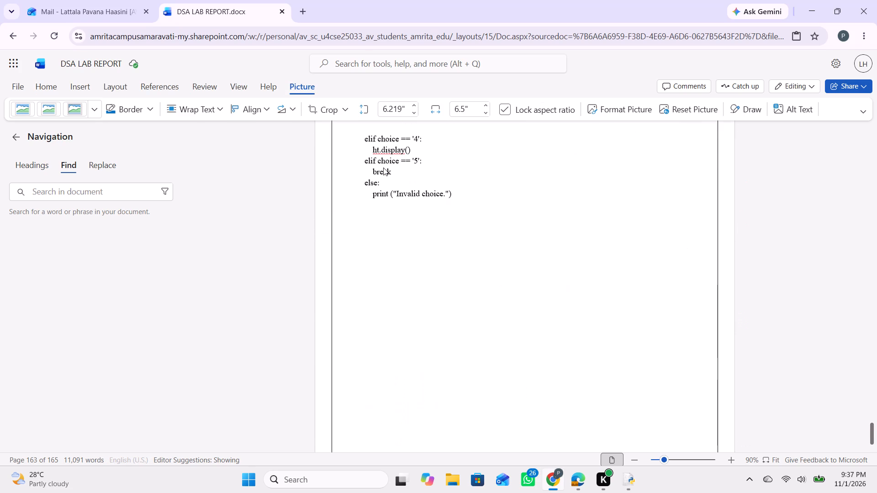
pyautogui.click(358, 230)
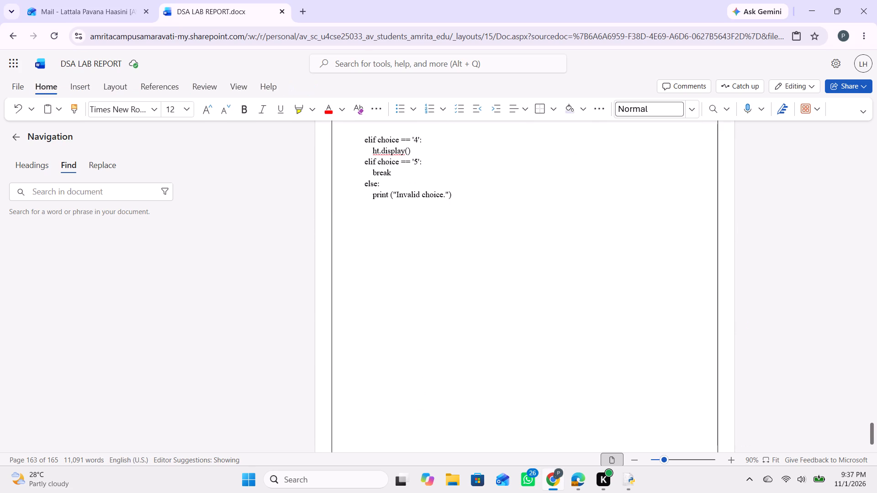
pyautogui.press('Right')
pyautogui.press('Right')
pyautogui.press('Right')
pyautogui.press('Right')
pyautogui.press('Right')
pyautogui.press('Right')
pyautogui.press('Right')
pyautogui.press('Right')
pyautogui.press('Right')
pyautogui.press('Right')
pyautogui.press('Right')
pyautogui.press('Right')
pyautogui.press('Right')
pyautogui.press('Right')
pyautogui.press('Right')
pyautogui.press('Right')
pyautogui.press('Right')
pyautogui.press('Right')
pyautogui.press('Right')
pyautogui.press('Right')
pyautogui.press('Right')
pyautogui.press('Right')
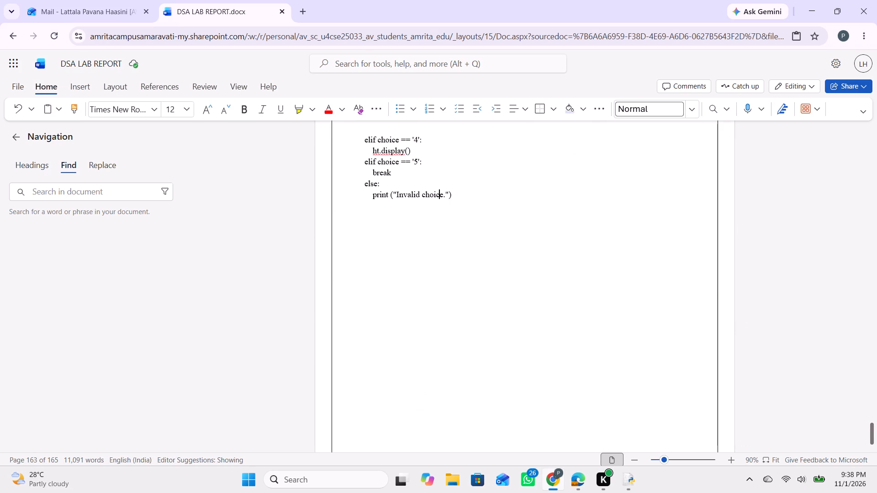
pyautogui.press('Right')
pyautogui.press('Right')
pyautogui.press('Right')
pyautogui.press('Right')
pyautogui.press('Return')
pyautogui.press('Return')
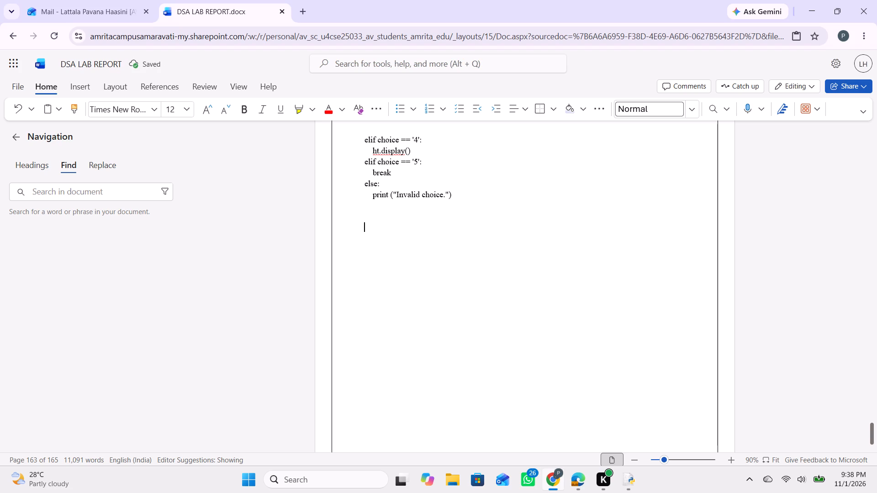
# Paste the copied OUTPUT: heading on the new line below the quadratic probing program.
pyautogui.rightClick(365, 225)
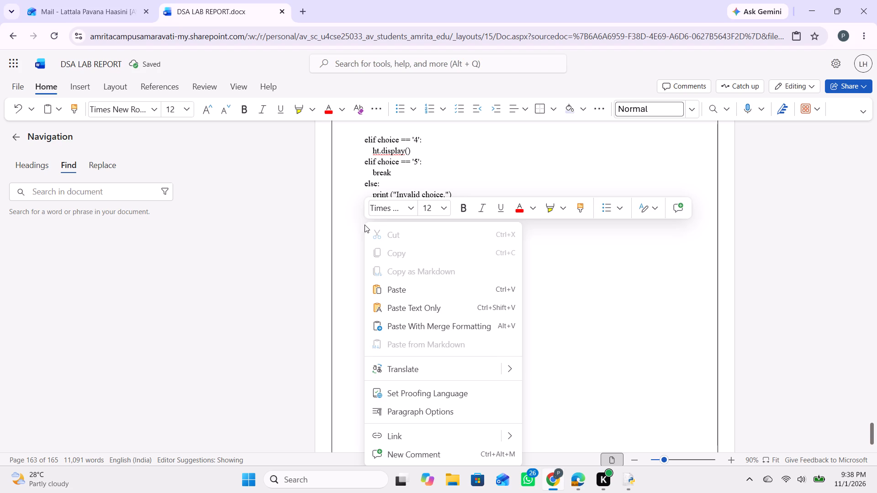
pyautogui.click(406, 288)
pyautogui.scroll(2, 406, 288)
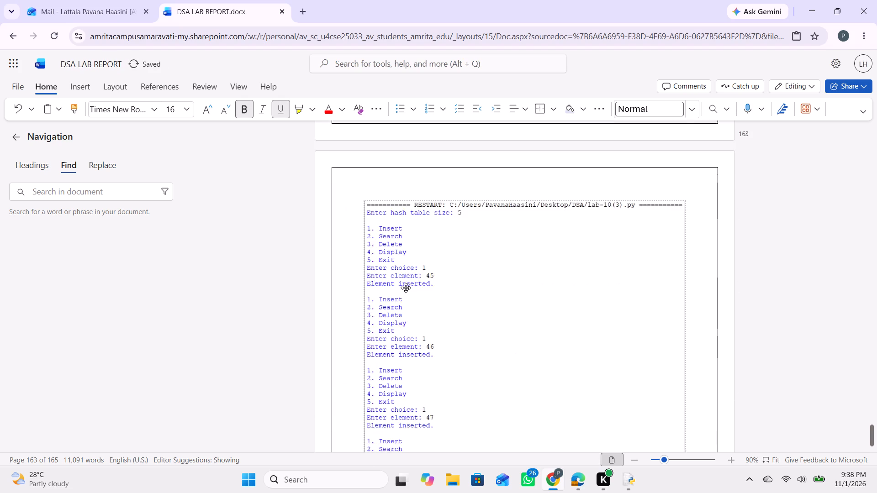
pyautogui.scroll(2, 406, 288)
pyautogui.scroll(-9, 406, 288)
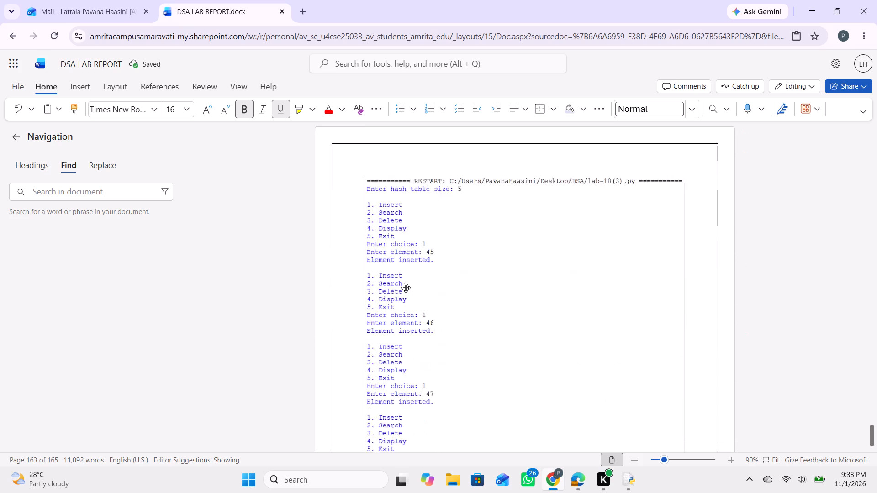
# Delete the extra empty line next to the lab-10(3) output screenshots.
pyautogui.rightClick(355, 391)
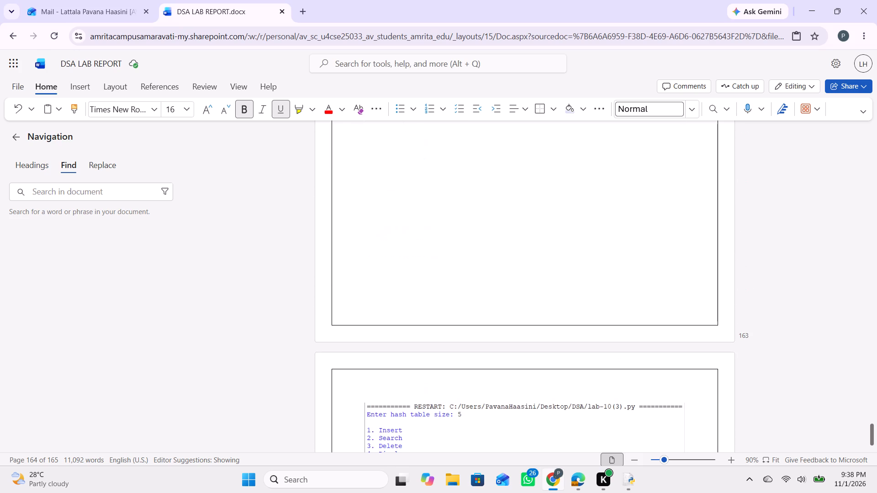
pyautogui.scroll(3, 355, 391)
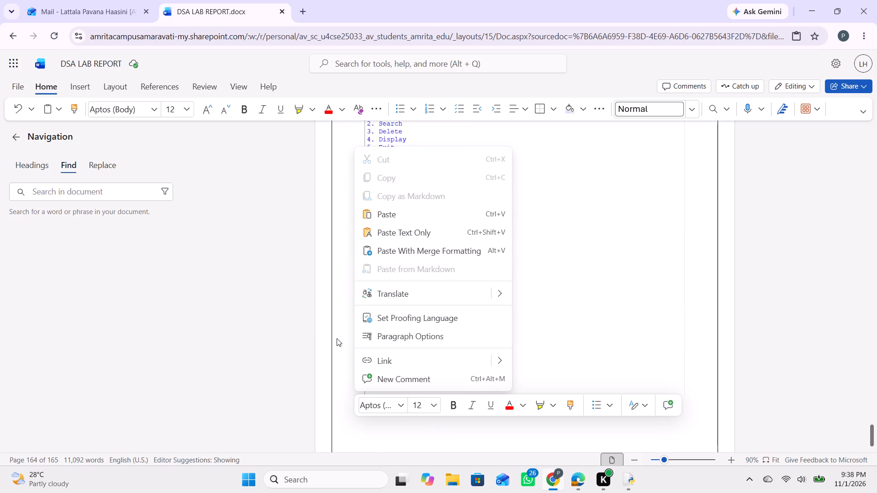
pyautogui.click(338, 339)
pyautogui.press('BackSpace')
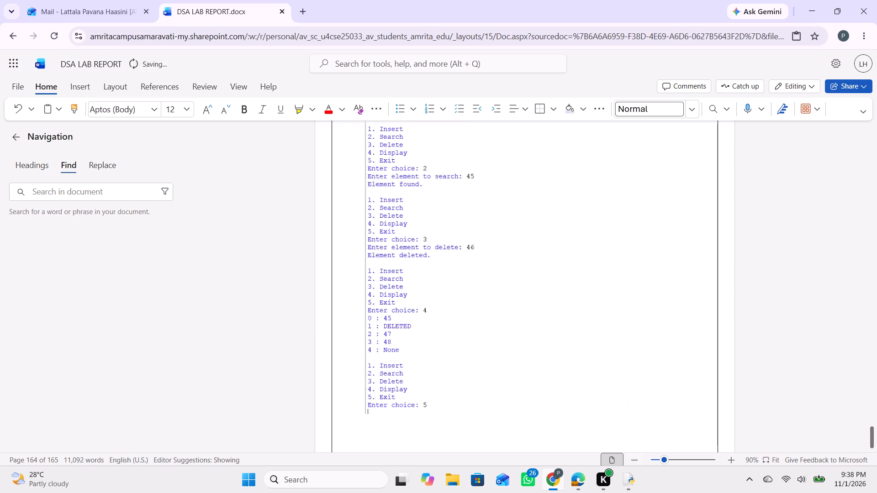
# Place the cursor on the empty line below the last lab-10(3) output screenshot.
pyautogui.hscroll(4, 341, 333)
pyautogui.scroll(-6, 341, 333)
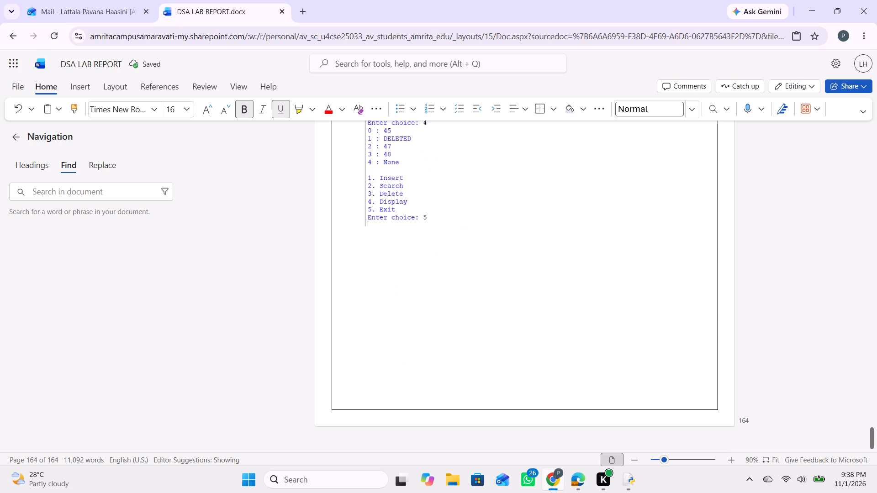
pyautogui.scroll(-1, 341, 333)
pyautogui.click(397, 296)
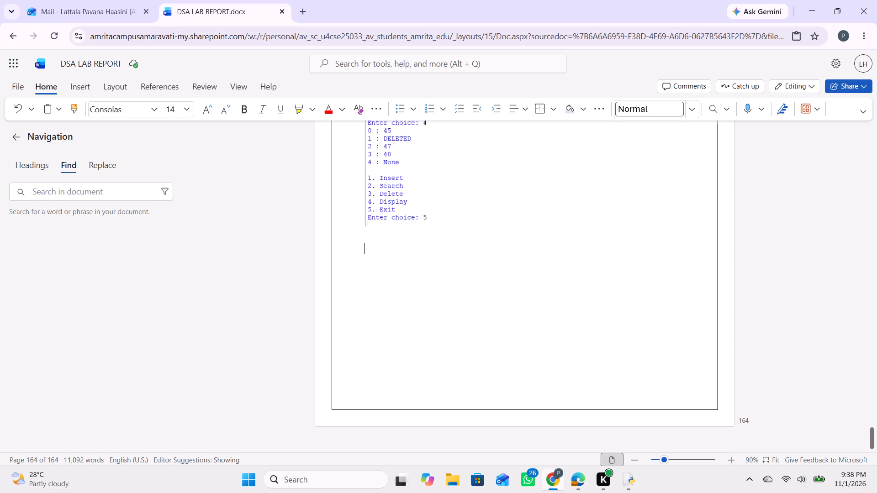
# Switch to the _DSA_25034_ document in Edge and go to the EXPLANATION: section after the quadratic probing output.
pyautogui.click(582, 483)
pyautogui.scroll(-15, 375, 352)
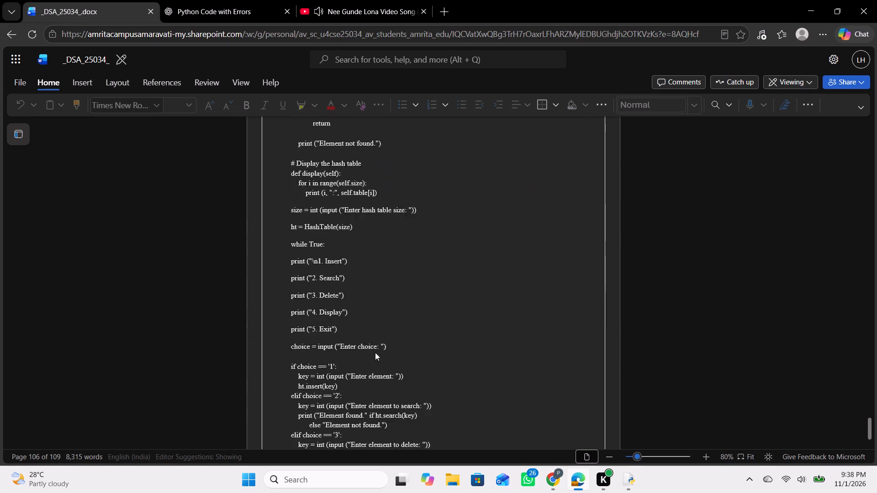
pyautogui.scroll(-7, 375, 352)
pyautogui.scroll(6, 375, 352)
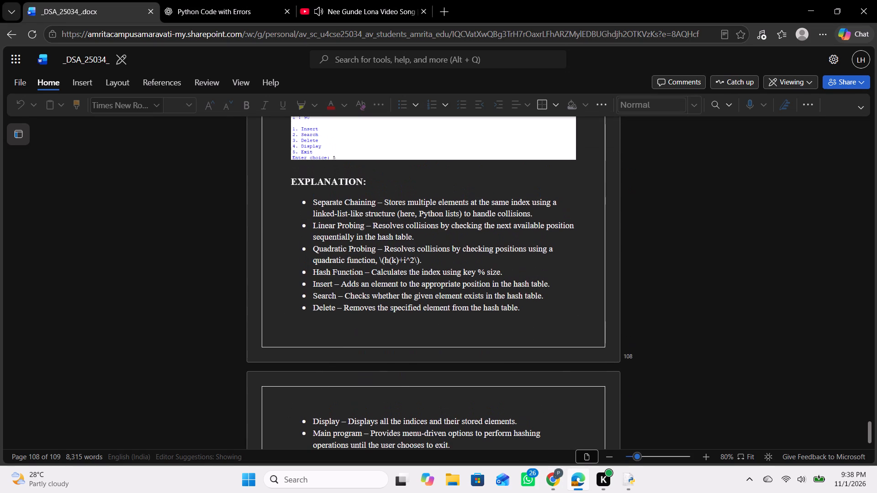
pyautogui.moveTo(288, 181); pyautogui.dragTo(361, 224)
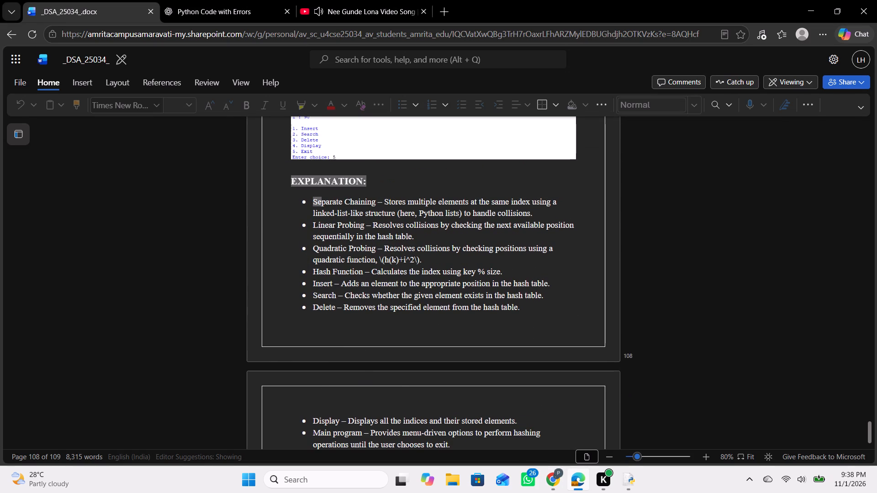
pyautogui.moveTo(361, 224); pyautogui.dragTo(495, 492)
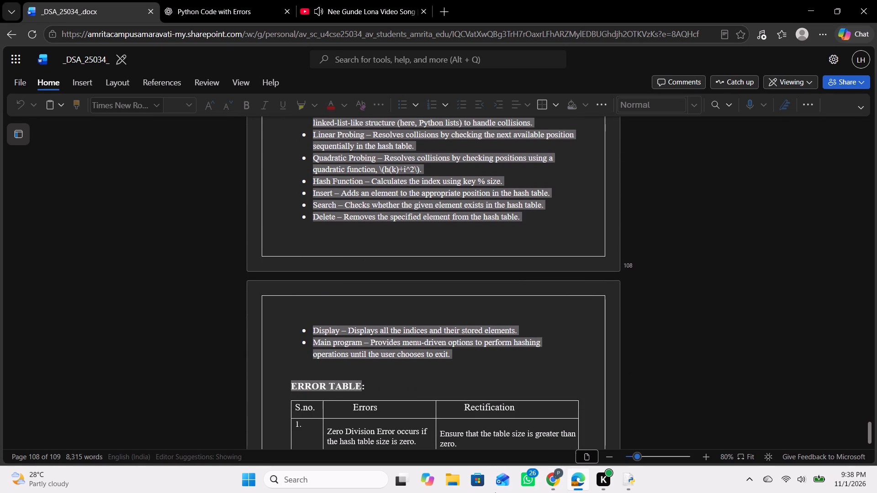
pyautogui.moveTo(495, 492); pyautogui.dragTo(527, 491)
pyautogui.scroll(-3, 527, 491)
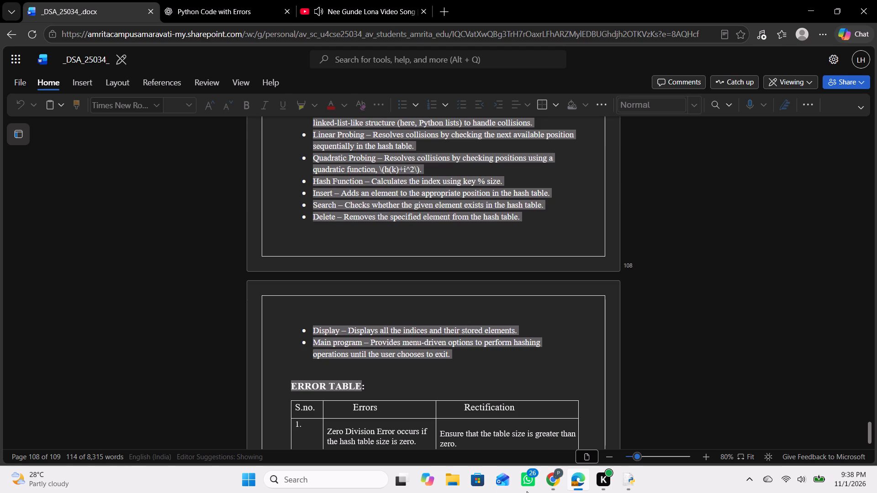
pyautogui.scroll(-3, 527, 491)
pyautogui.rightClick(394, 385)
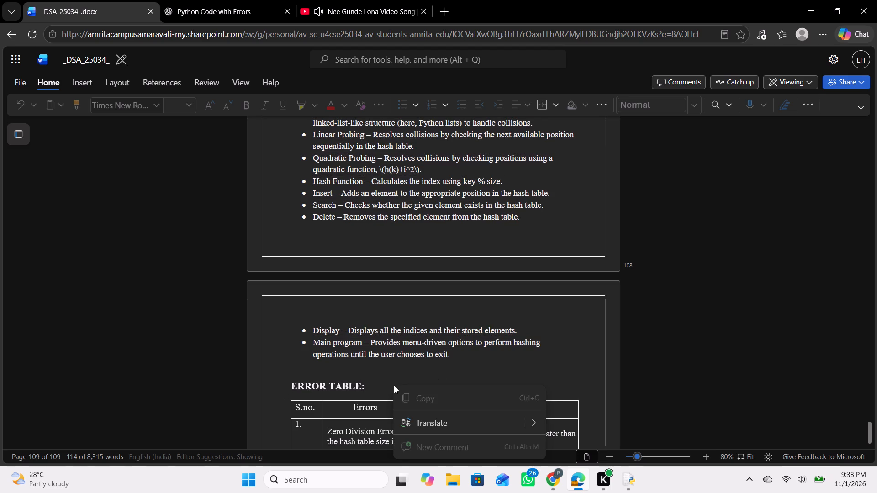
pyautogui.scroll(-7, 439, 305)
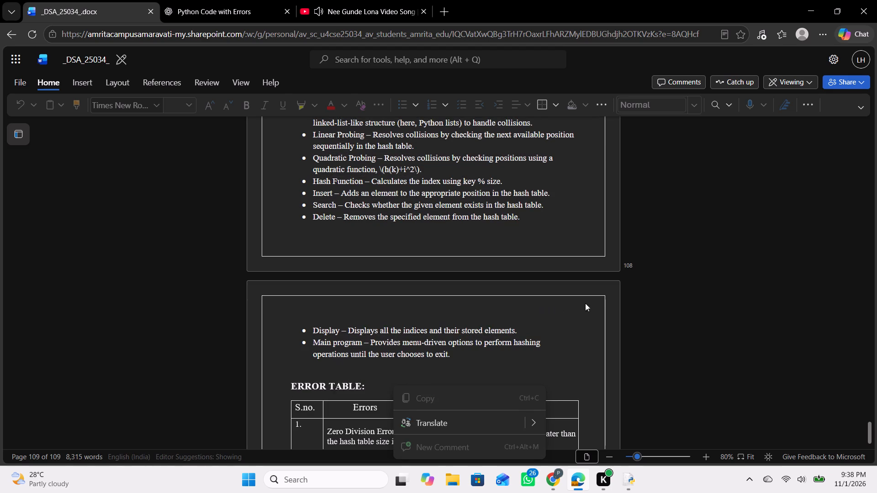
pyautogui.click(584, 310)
# Copy the content from the EXPLANATION: heading through the end of the ERROR TABLE.
pyautogui.scroll(-3, 584, 310)
pyautogui.moveTo(541, 280); pyautogui.dragTo(393, 224)
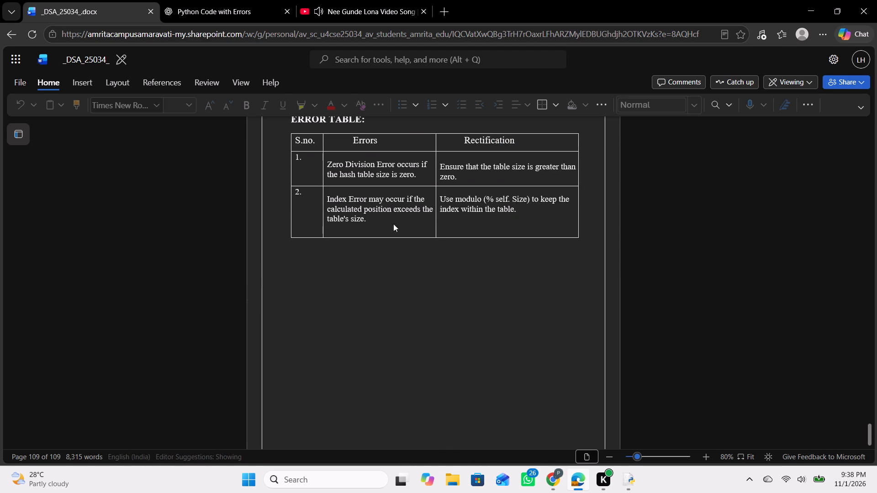
pyautogui.moveTo(393, 224); pyautogui.dragTo(235, 91)
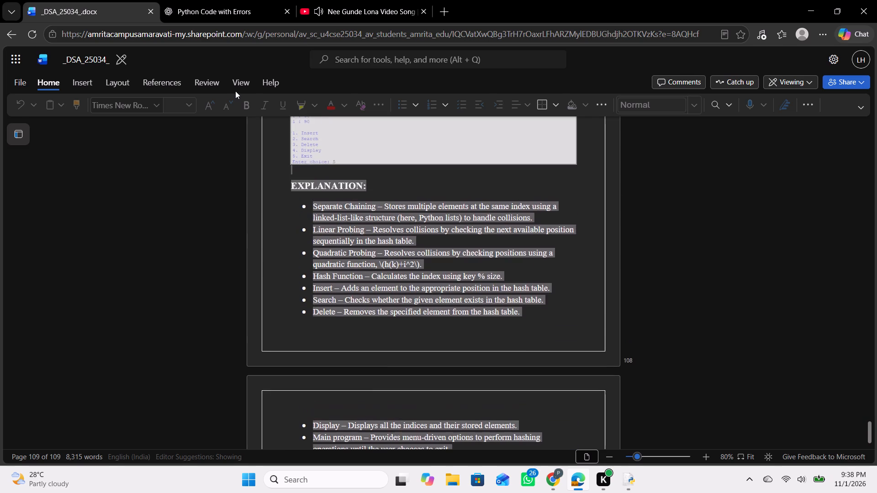
pyautogui.moveTo(235, 91); pyautogui.dragTo(291, 185)
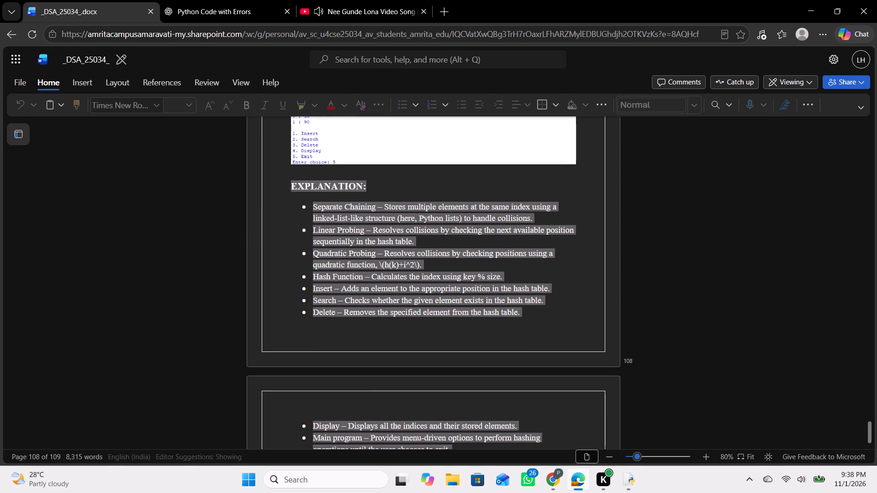
pyautogui.rightClick(291, 185)
pyautogui.click(322, 200)
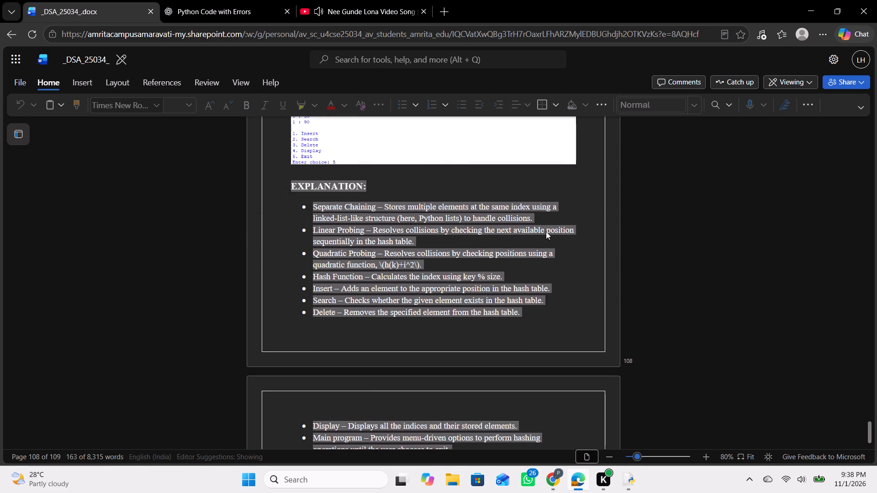
pyautogui.click(623, 265)
pyautogui.scroll(3, 623, 265)
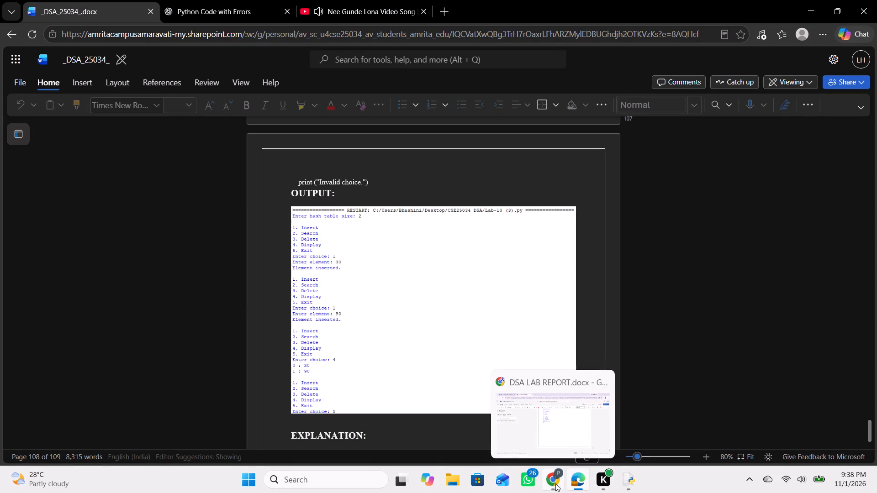
# Switch to DSA LAB REPORT in Chrome and paste the copied explanation and error table below the last lab-10(3) output screenshot.
pyautogui.click(544, 428)
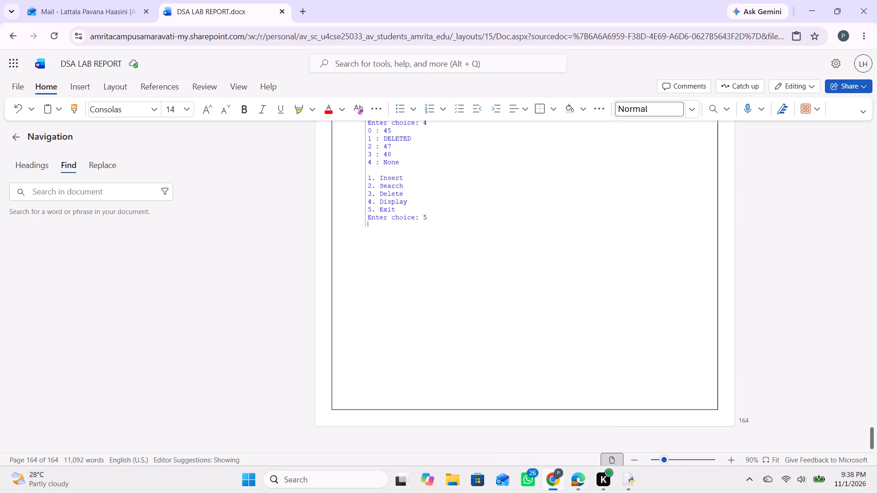
pyautogui.rightClick(364, 249)
pyautogui.click(401, 293)
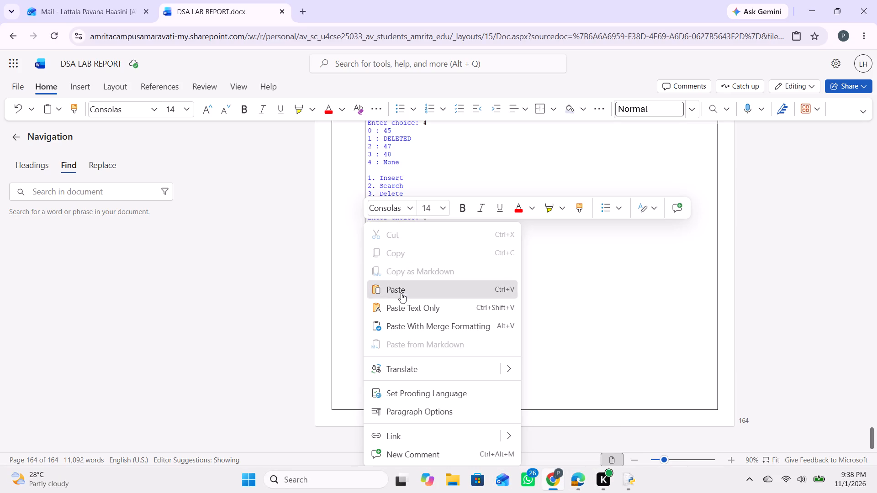
# Underline the EXPLANATION: heading of the Lab 10 hashing section.
pyautogui.scroll(8, 401, 293)
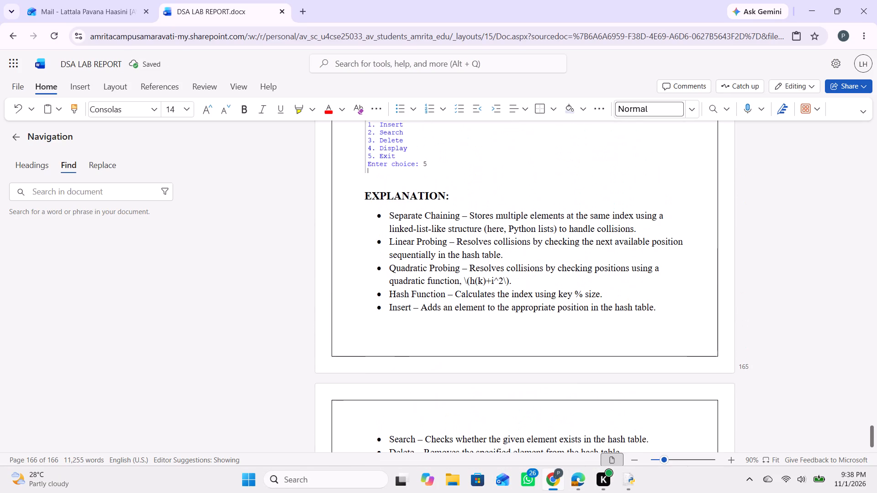
pyautogui.moveTo(456, 197); pyautogui.dragTo(340, 186)
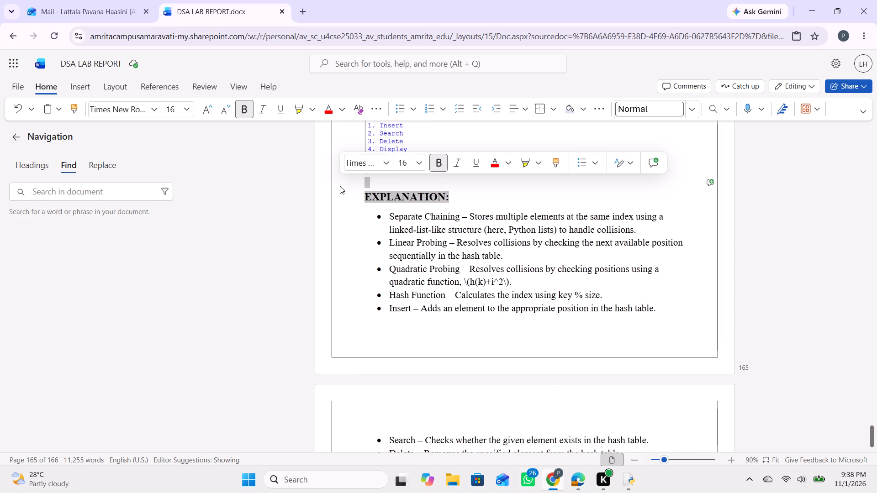
pyautogui.click(469, 157)
pyautogui.click(354, 275)
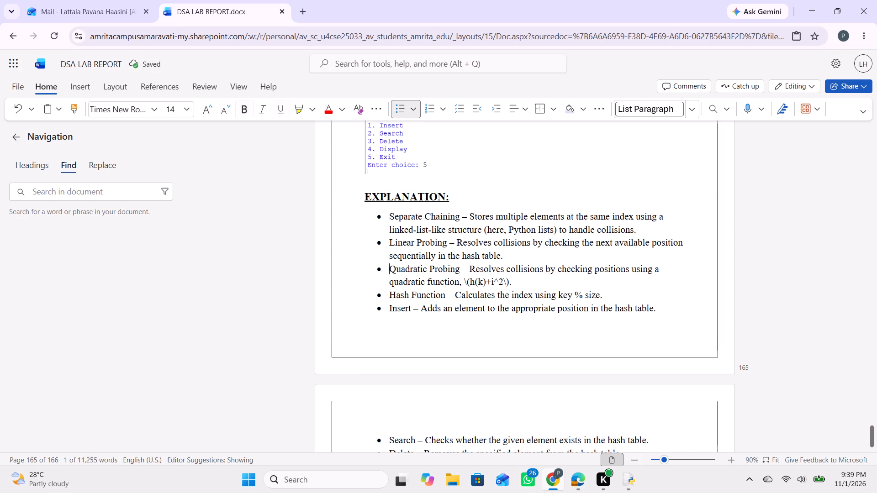
pyautogui.click(474, 256)
# Underline the ERROR TABLE: heading above the hashing error table.
pyautogui.scroll(-3, 474, 256)
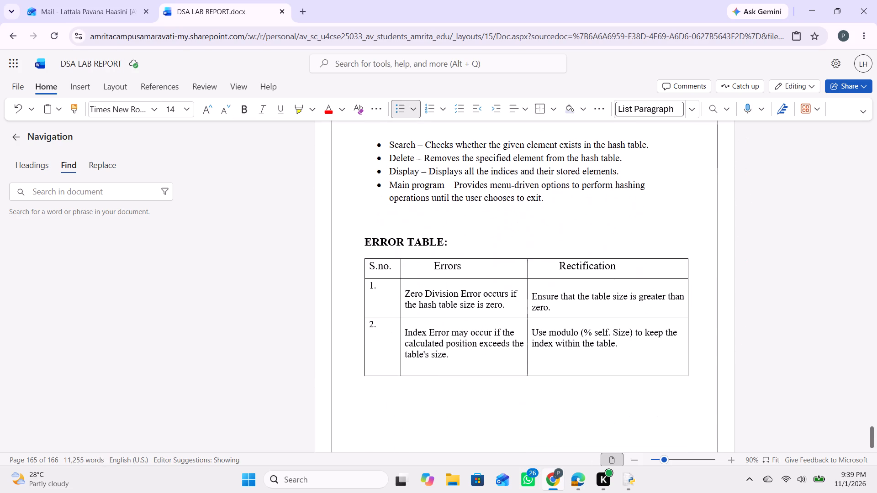
pyautogui.scroll(-2, 474, 256)
pyautogui.moveTo(446, 228); pyautogui.dragTo(343, 208)
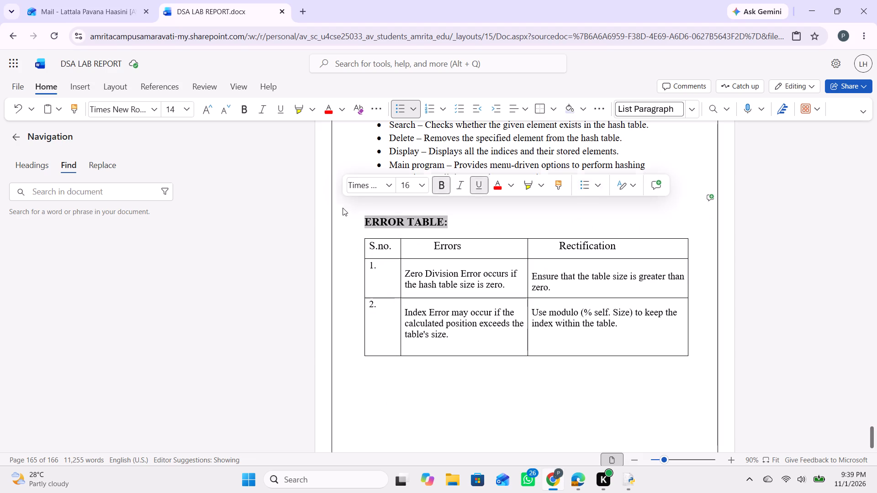
pyautogui.click(475, 189)
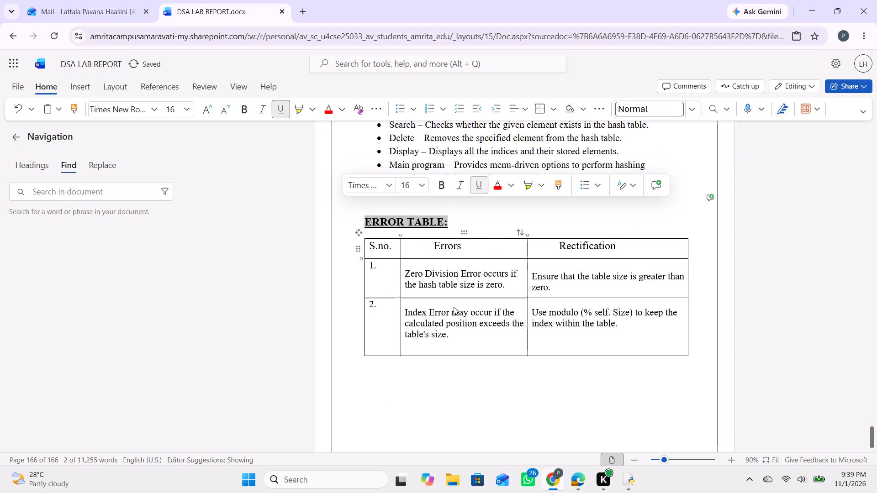
pyautogui.click(452, 315)
# Set the border weight of the whole hashing error table to 1.5 pt.
pyautogui.scroll(7, 452, 315)
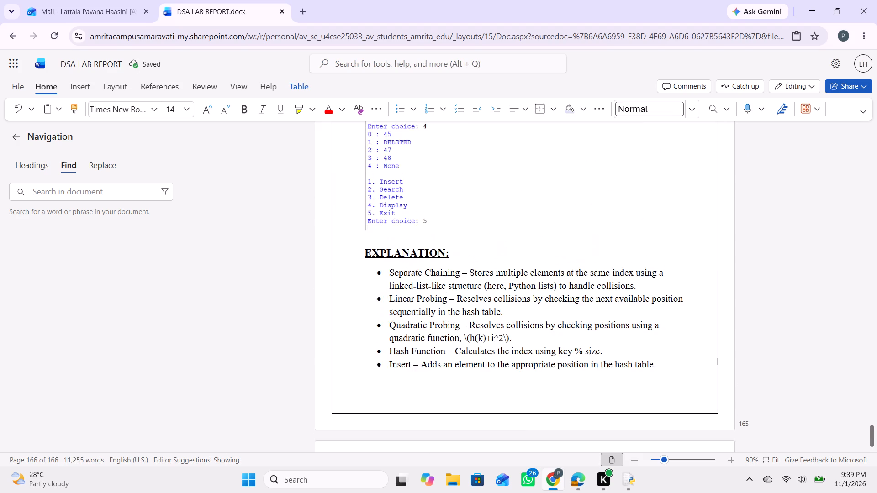
pyautogui.scroll(-3, 452, 315)
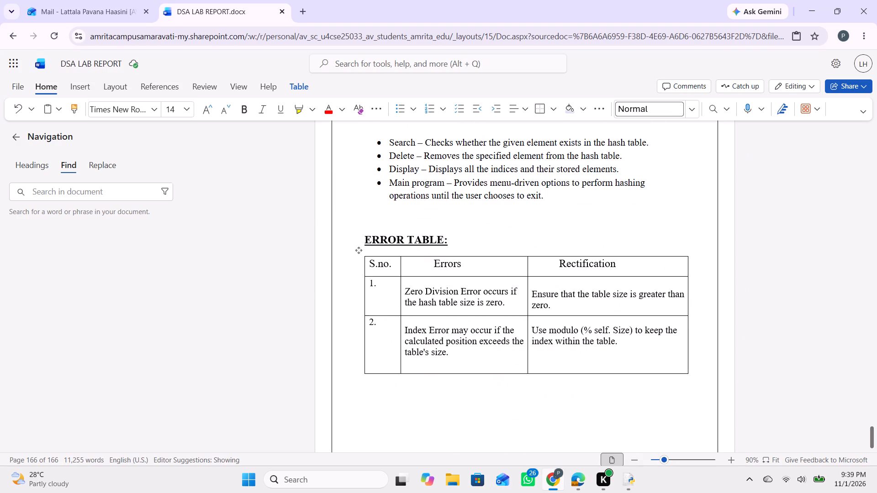
pyautogui.moveTo(672, 372); pyautogui.dragTo(444, 320)
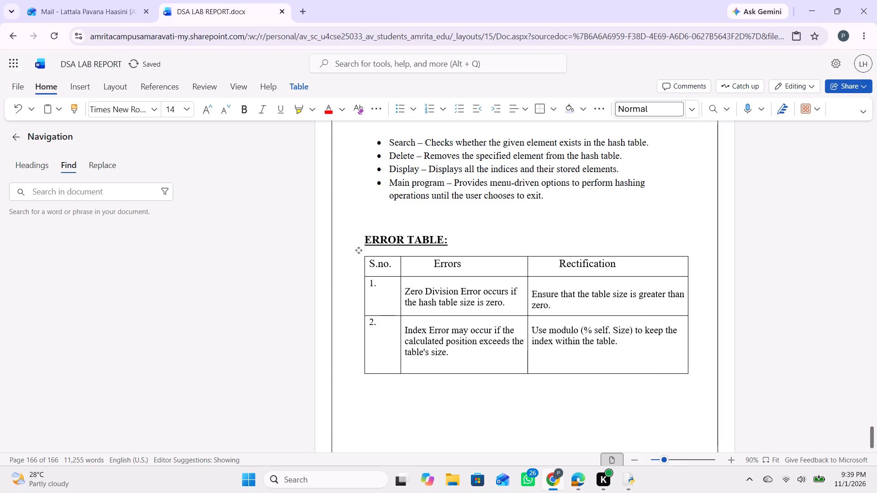
pyautogui.moveTo(661, 344); pyautogui.dragTo(363, 261)
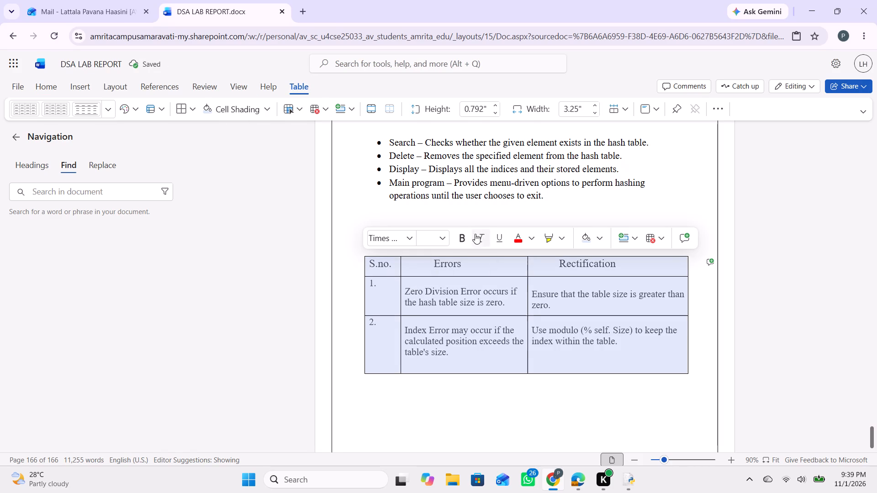
pyautogui.click(182, 111)
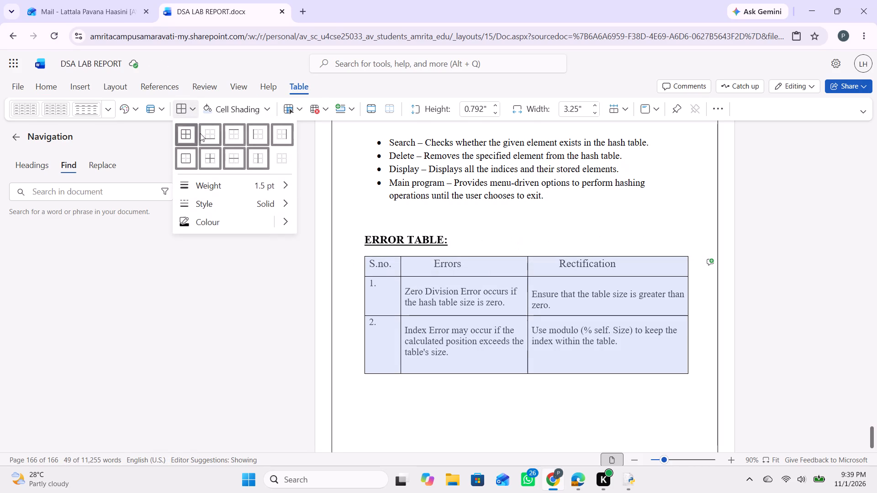
pyautogui.click(206, 189)
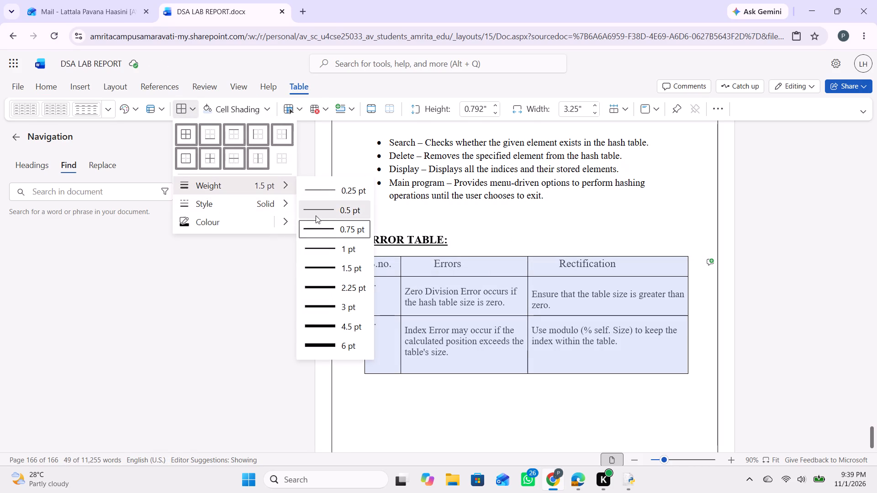
pyautogui.click(331, 272)
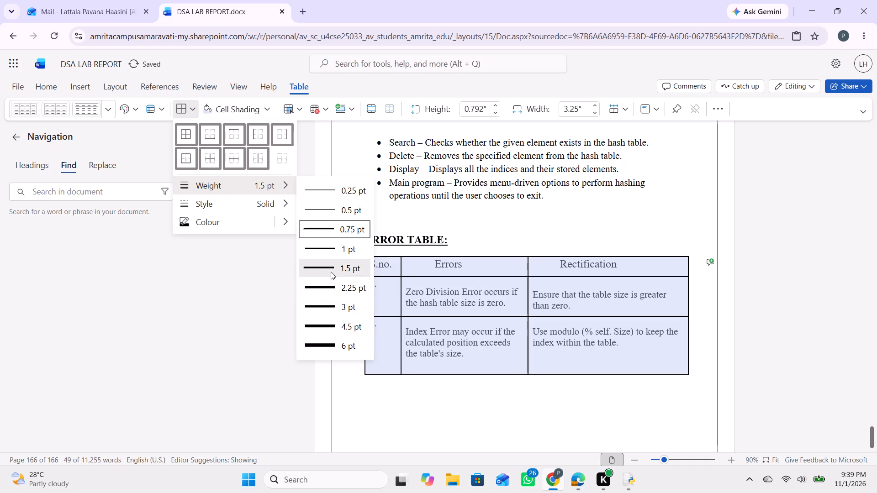
pyautogui.click(284, 361)
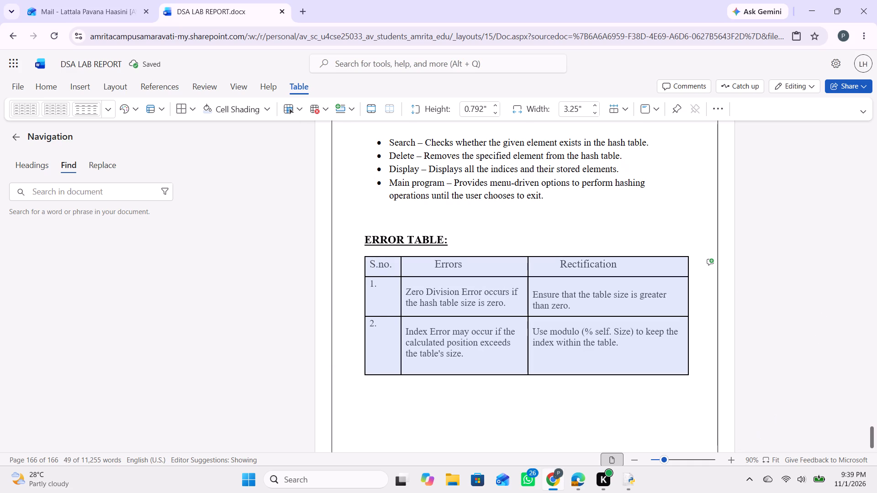
pyautogui.click(706, 409)
# Review the report backwards from the Lab 10 hashing section to the start of the lab-9(1) AVL tree output.
pyautogui.scroll(19, 706, 409)
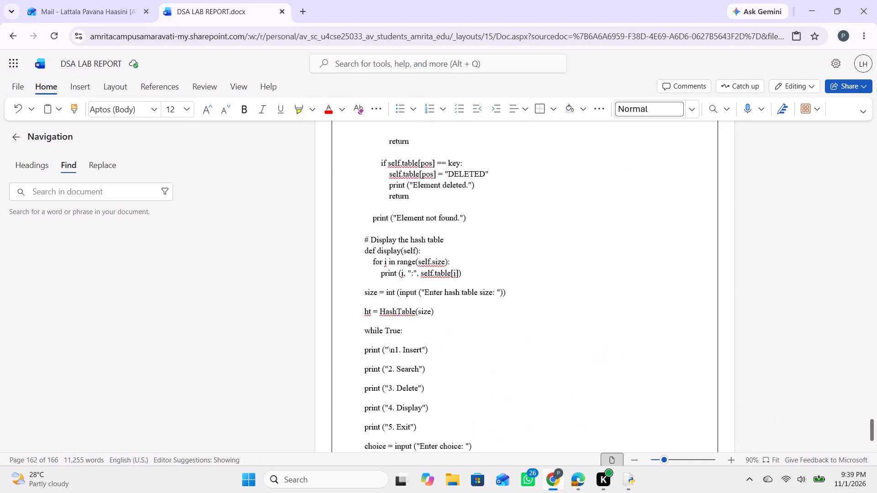
pyautogui.scroll(13, 706, 409)
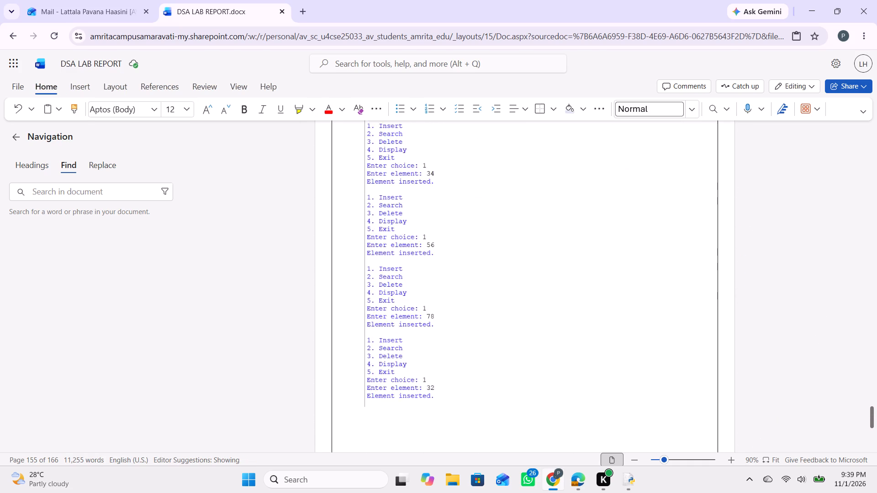
pyautogui.scroll(2, 706, 409)
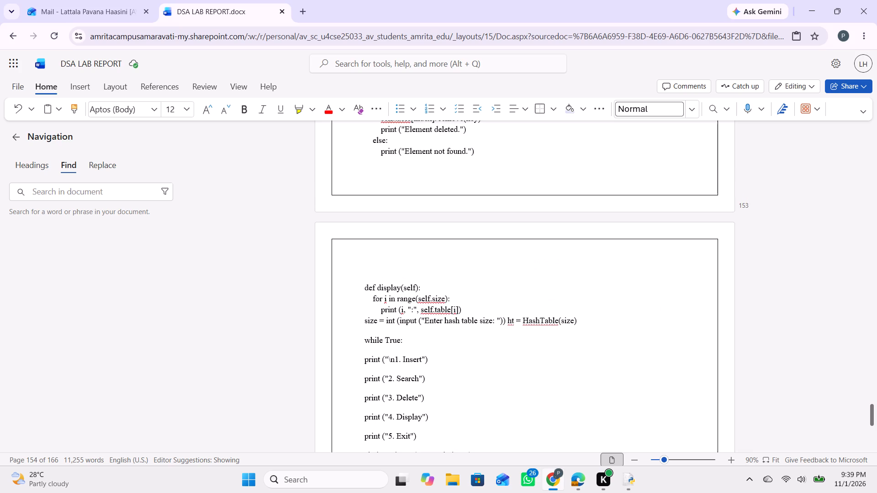
pyautogui.scroll(2, 706, 409)
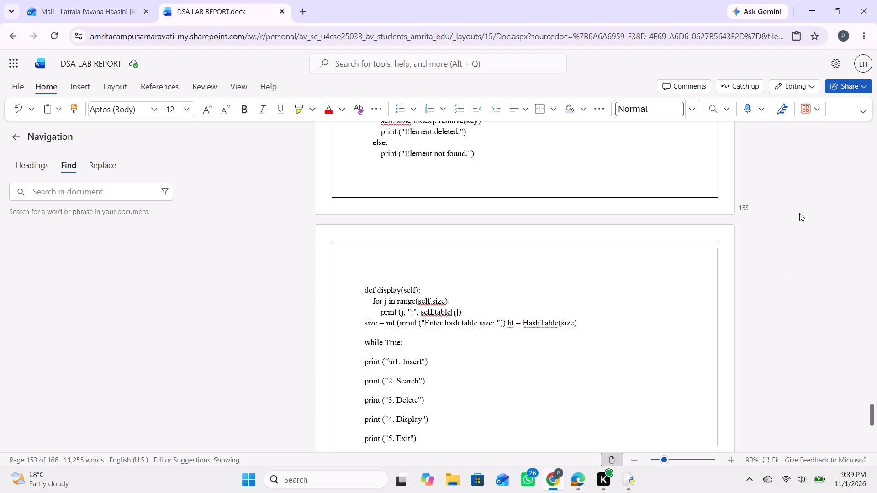
pyautogui.scroll(-4, 643, 314)
pyautogui.scroll(12, 643, 314)
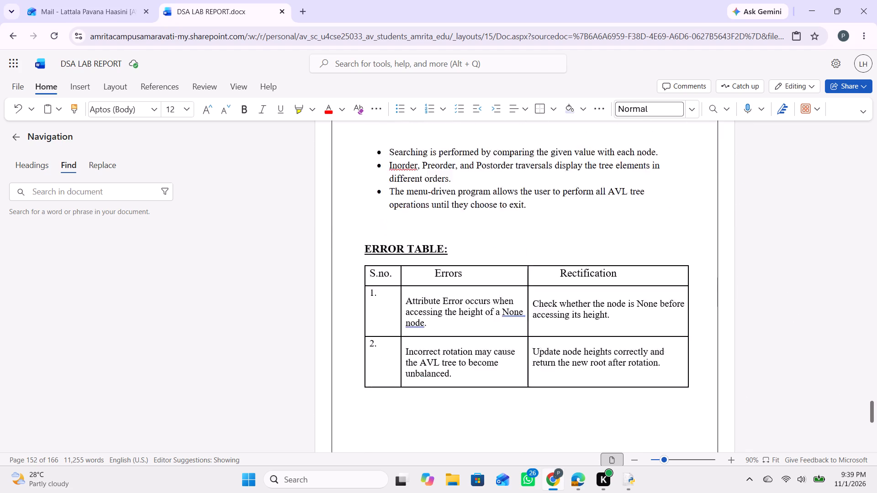
pyautogui.scroll(11, 643, 314)
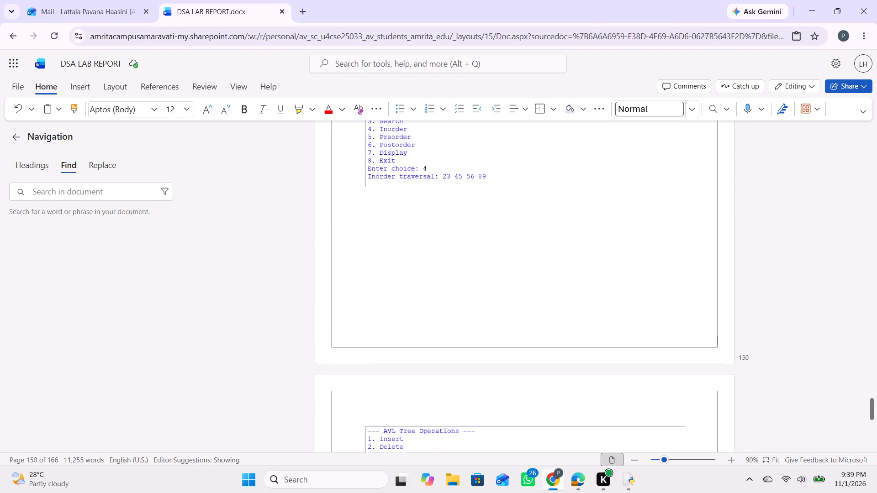
pyautogui.scroll(12, 643, 314)
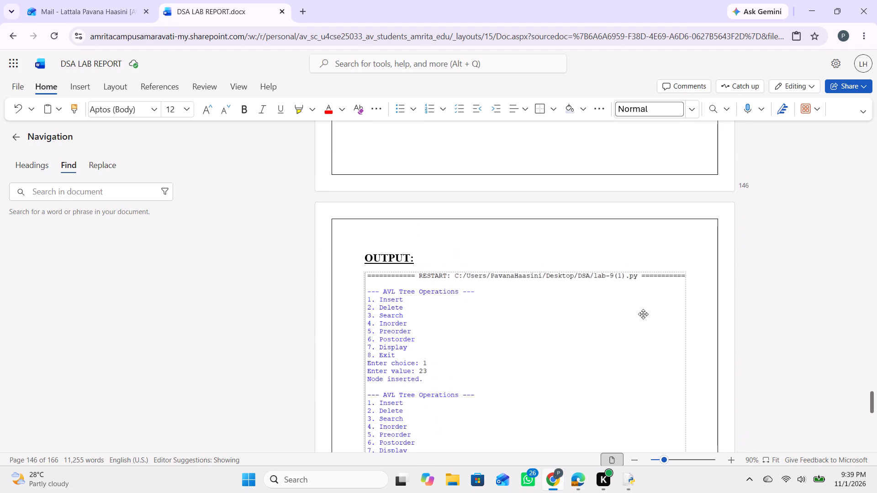
pyautogui.scroll(1, 643, 314)
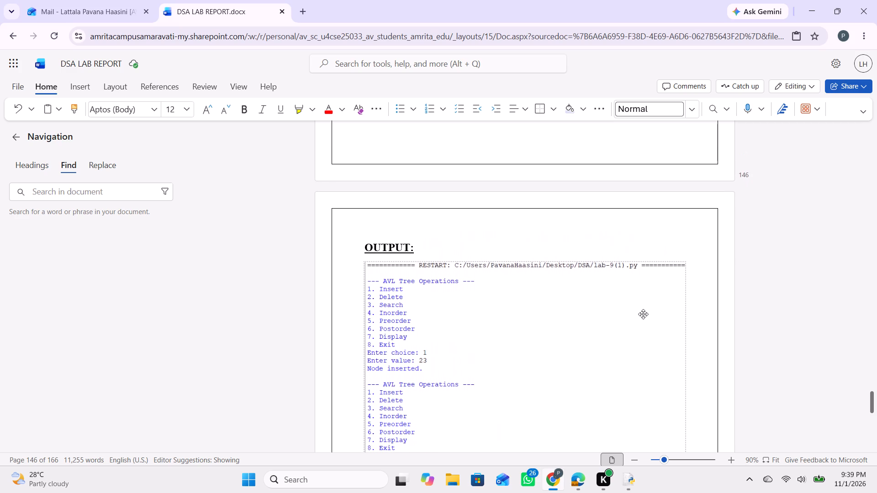
pyautogui.scroll(1, 643, 314)
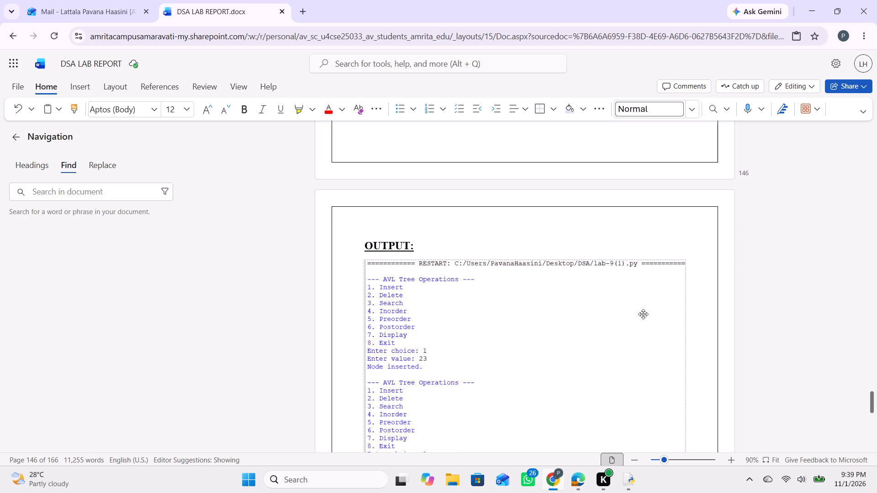
pyautogui.scroll(1, 643, 314)
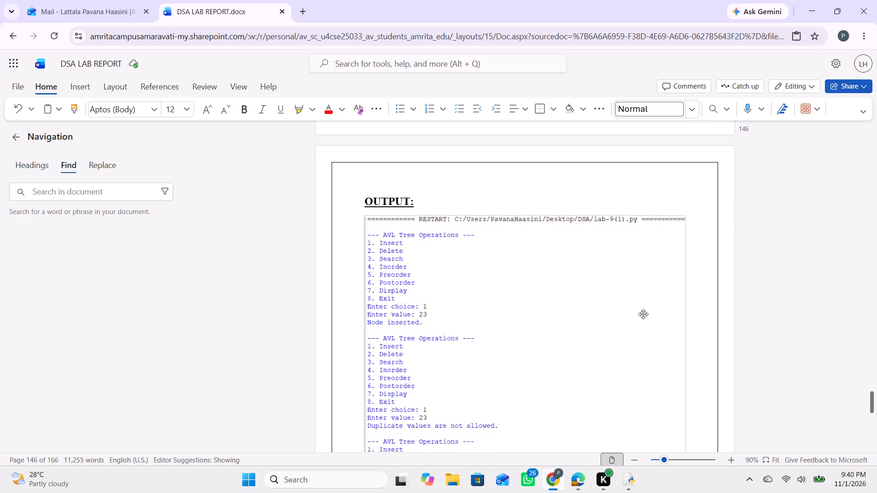
pyautogui.scroll(1, 643, 314)
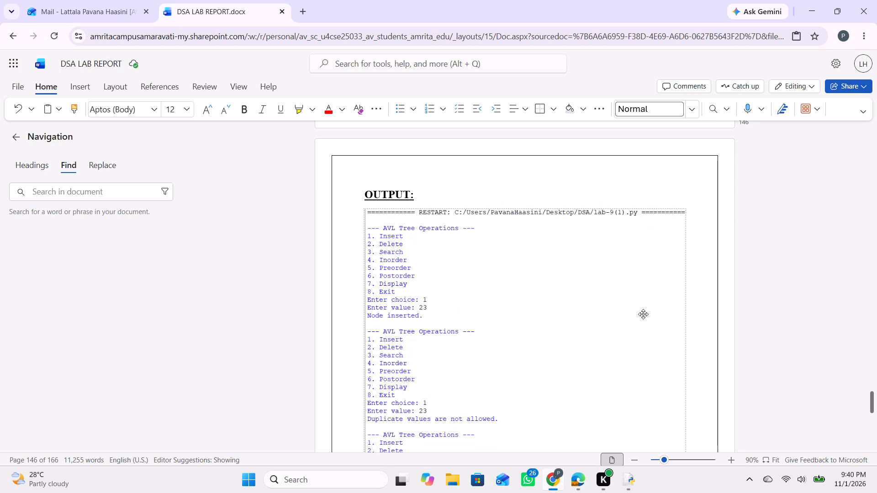
pyautogui.scroll(9, 643, 314)
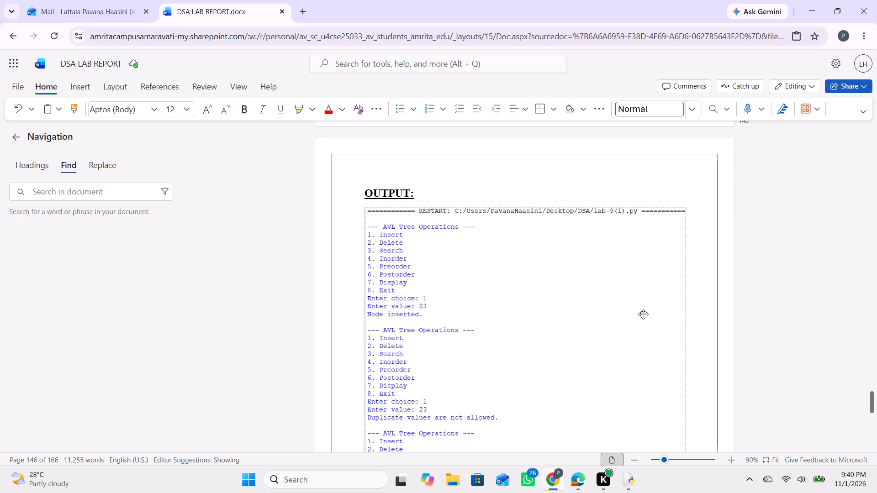
pyautogui.scroll(1, 643, 314)
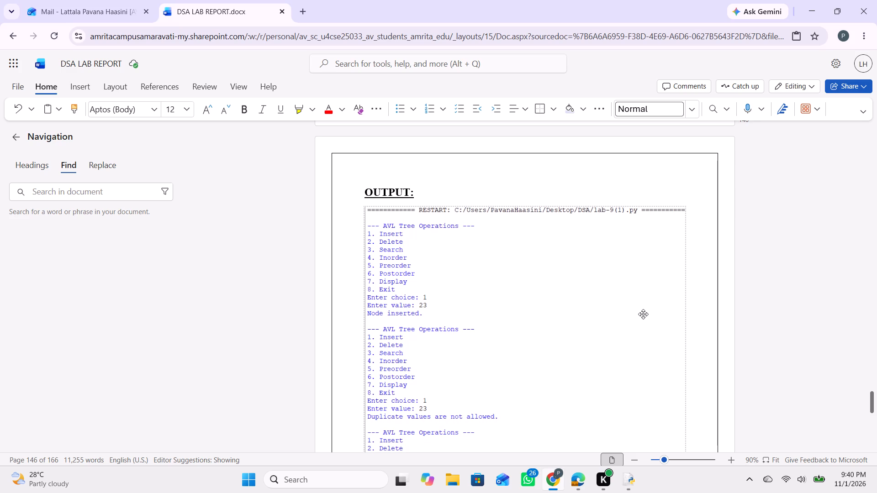
pyautogui.scroll(2, 643, 314)
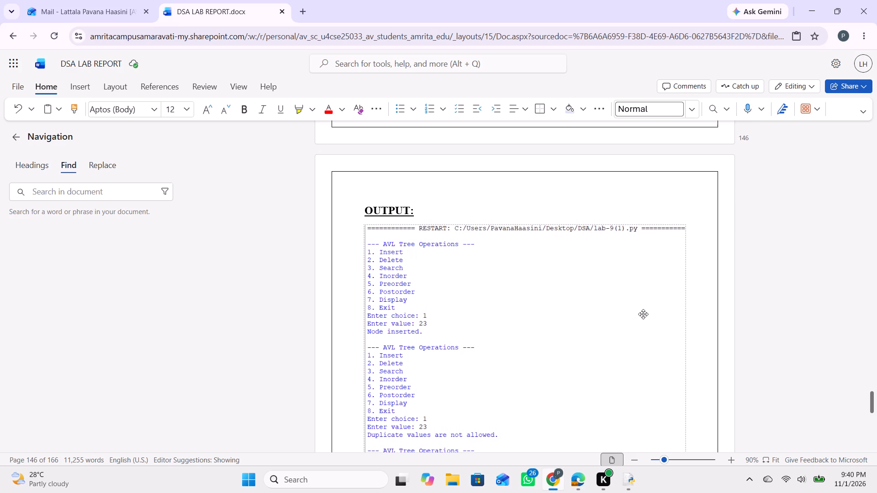
pyautogui.scroll(4, 643, 314)
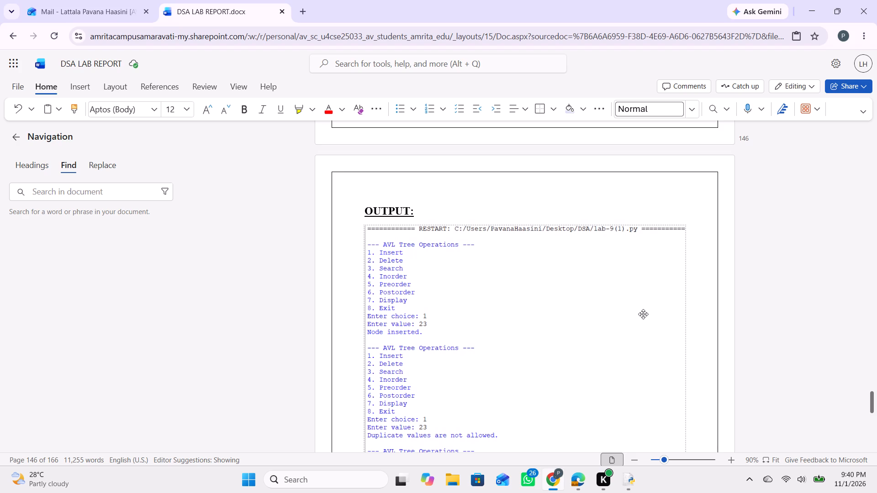
pyautogui.scroll(2, 643, 314)
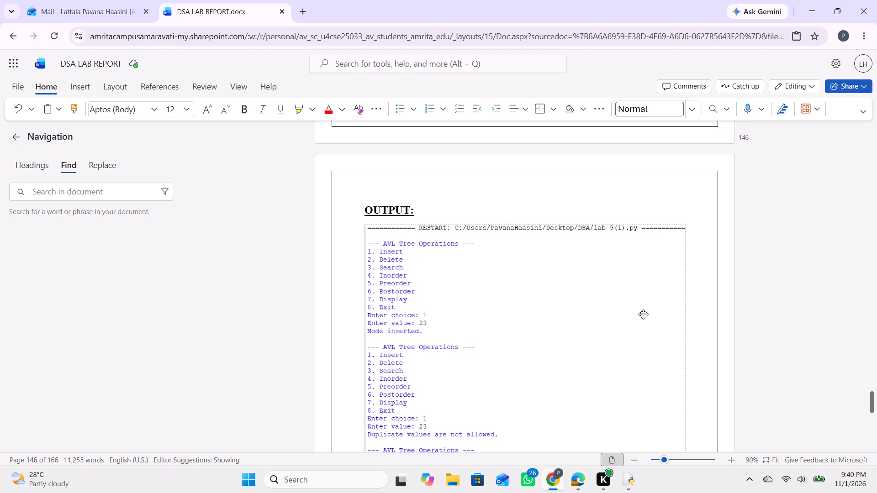
pyautogui.scroll(2, 643, 314)
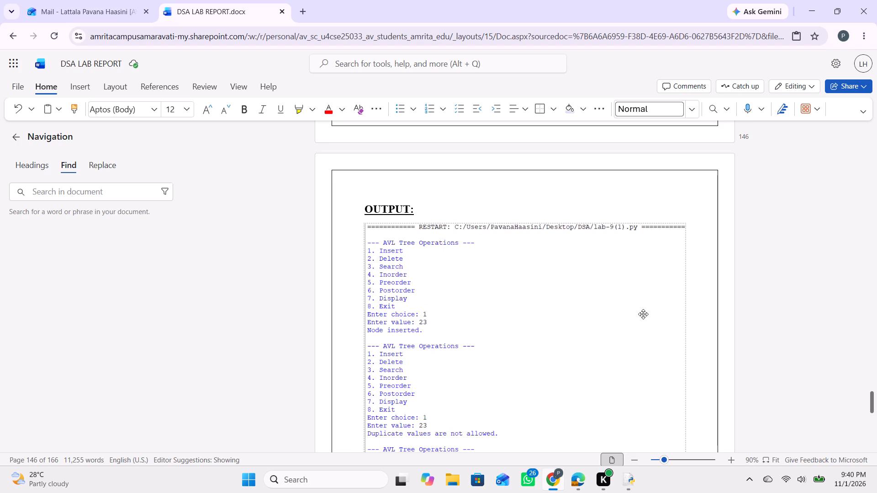
pyautogui.scroll(2, 643, 314)
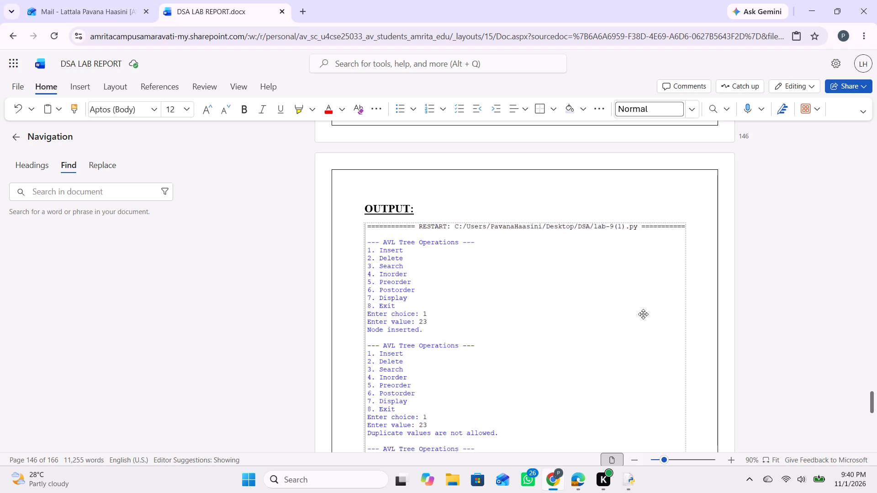
# Review the AVL tree program code backwards from its output to the node search and deletion functions.
pyautogui.scroll(3, 643, 314)
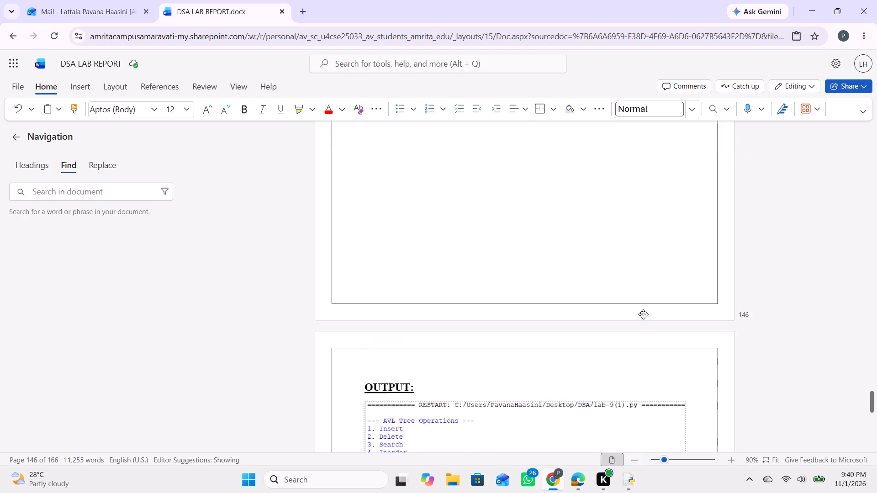
pyautogui.scroll(8, 643, 314)
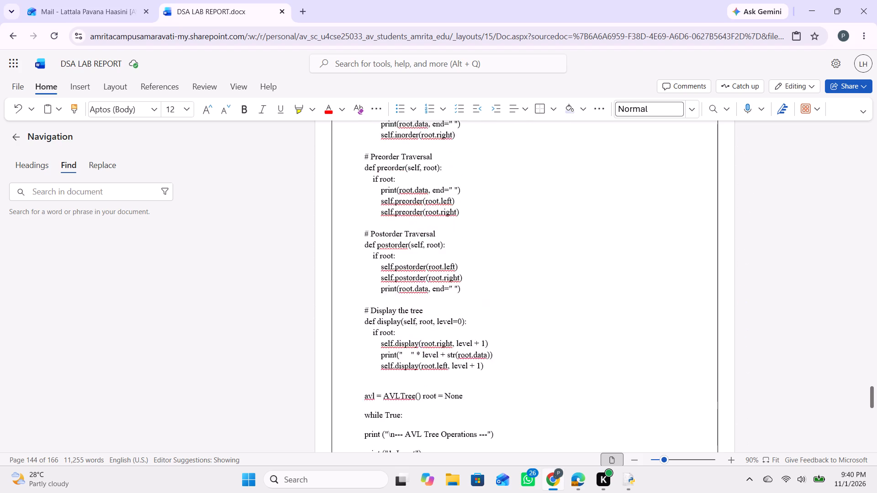
pyautogui.scroll(12, 643, 314)
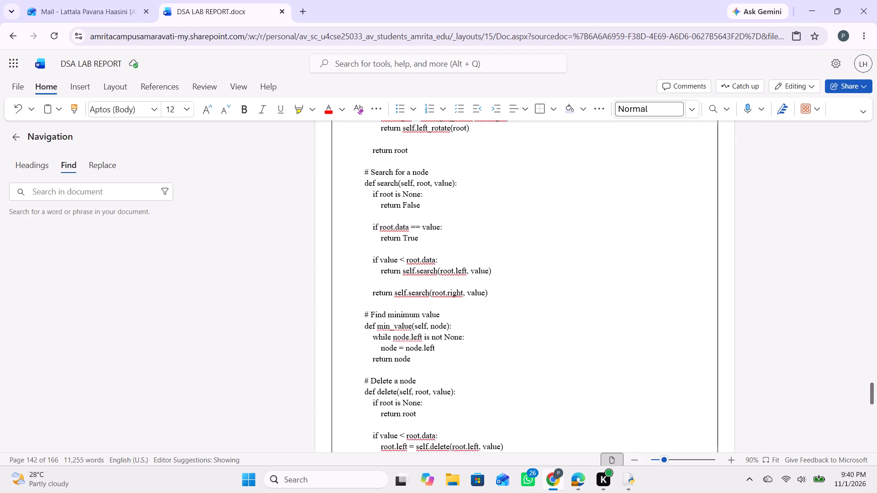
pyautogui.scroll(2, 643, 314)
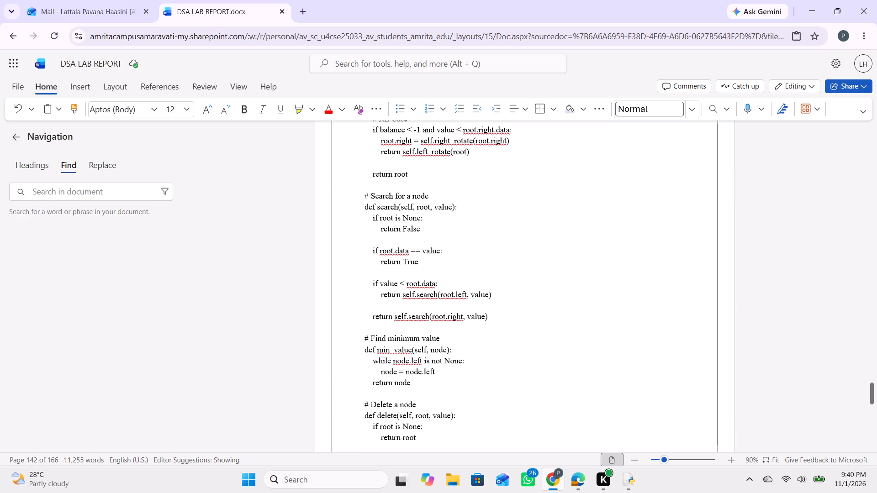
pyautogui.scroll(3, 643, 314)
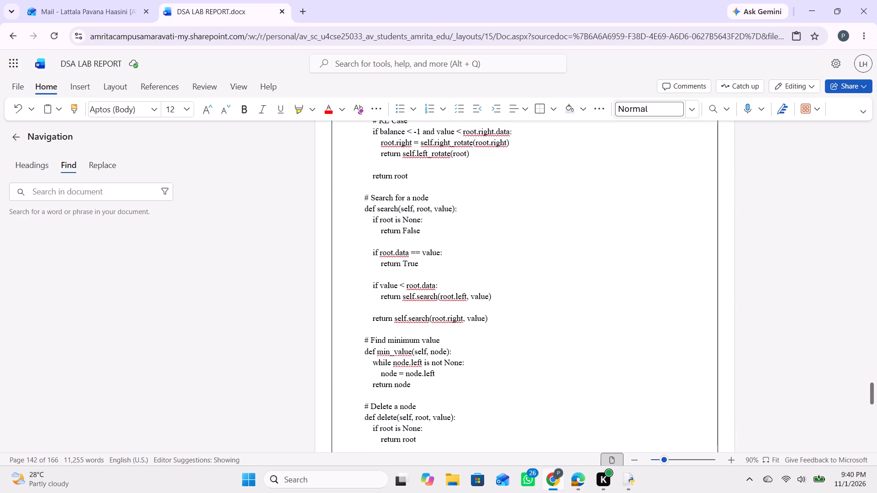
pyautogui.scroll(1, 643, 314)
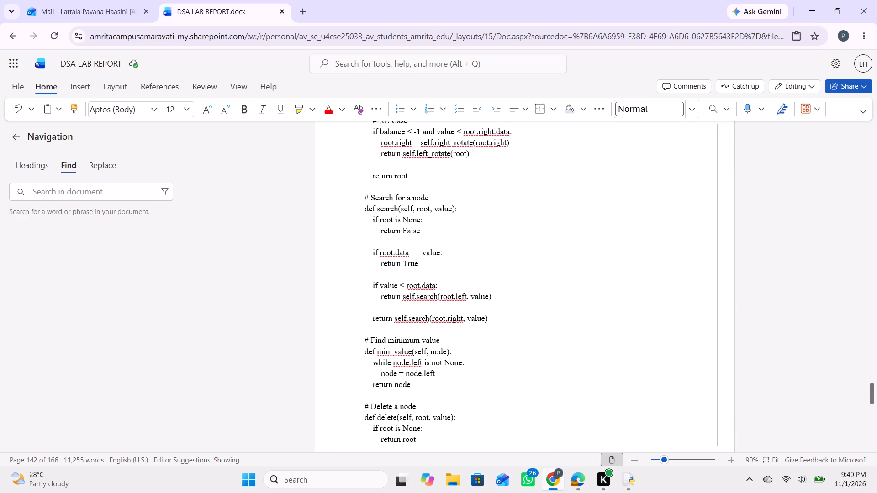
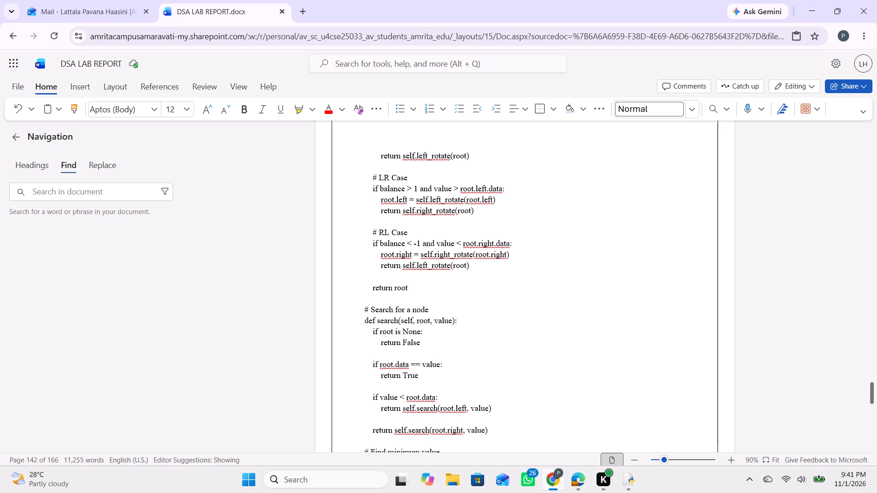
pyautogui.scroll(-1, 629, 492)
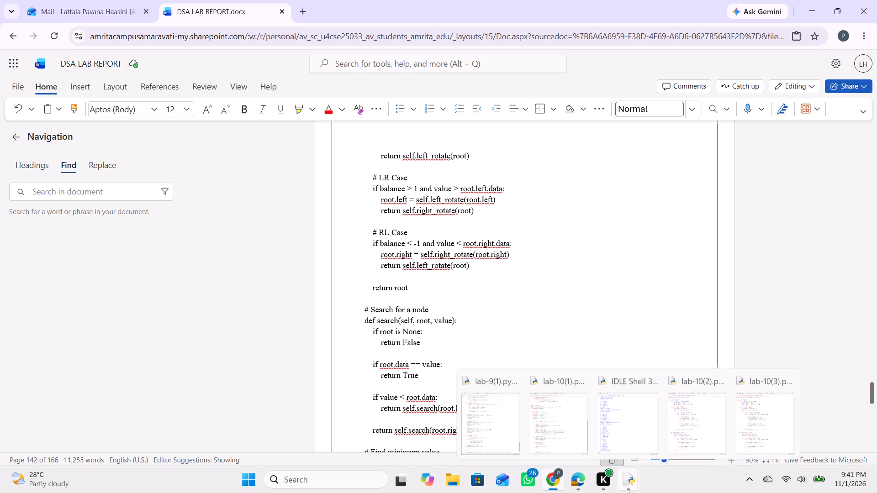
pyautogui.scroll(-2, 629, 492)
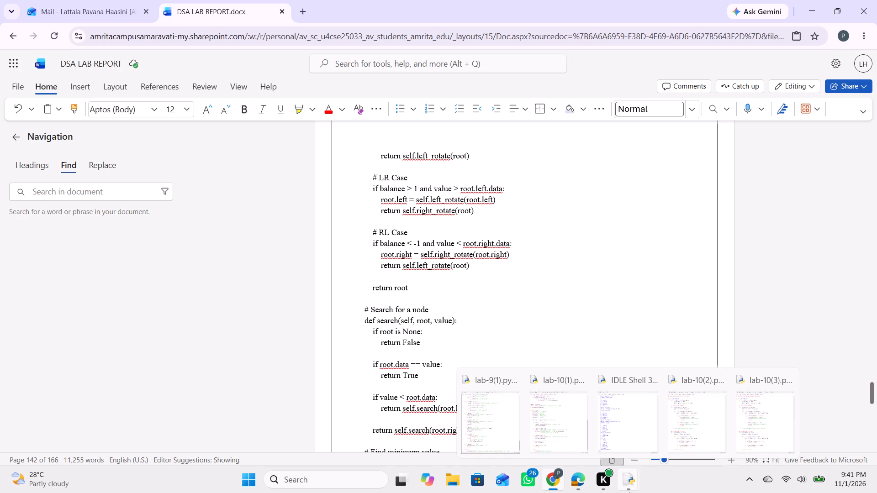
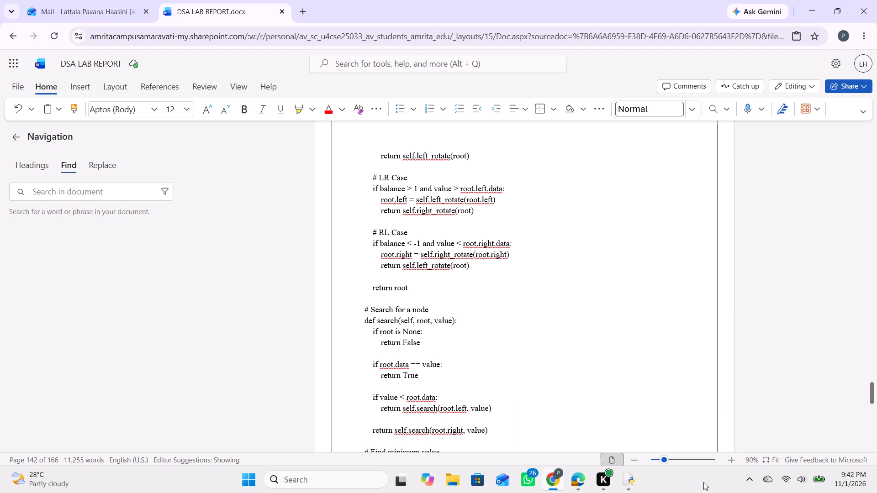
# Review the AVL tree program in the Lab 9 section, going back to the LAB-9 heading and aim.
pyautogui.scroll(-3, 703, 482)
pyautogui.scroll(1, 584, 364)
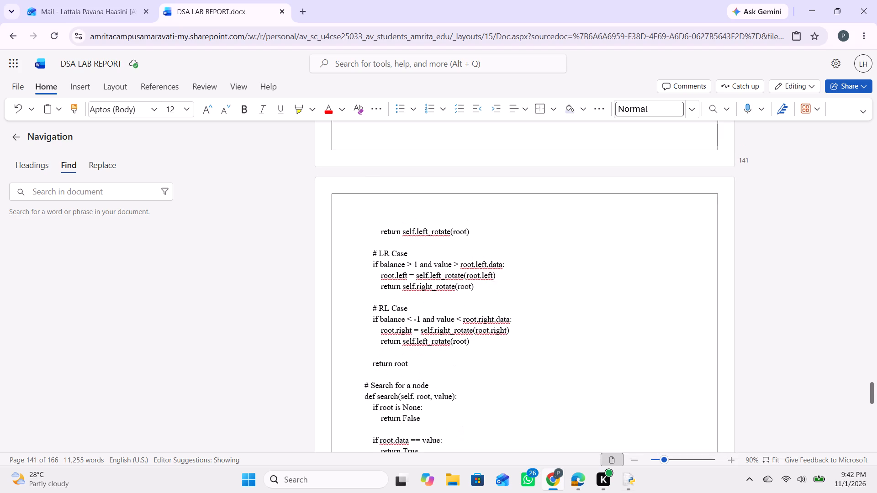
pyautogui.scroll(1, 584, 364)
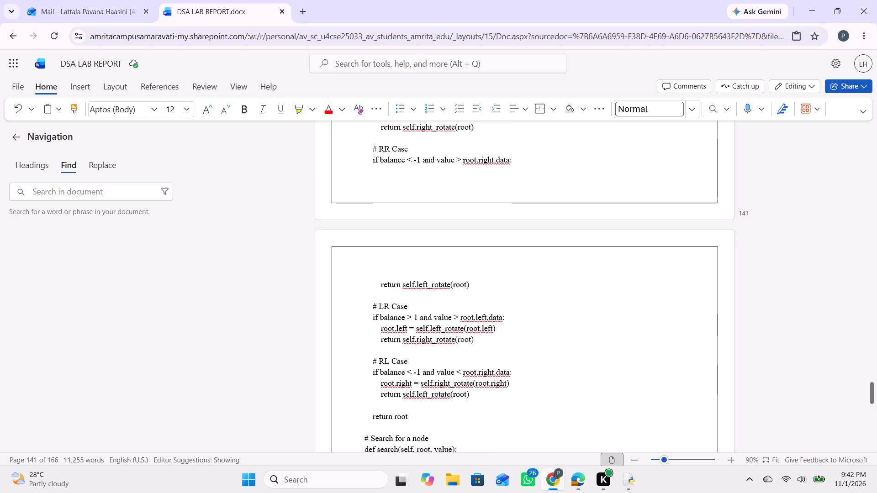
pyautogui.scroll(1, 584, 364)
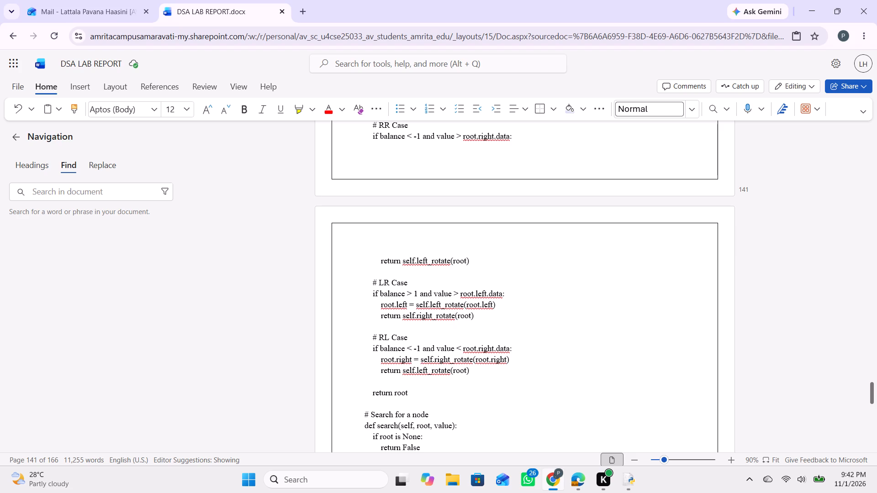
pyautogui.scroll(-1, 692, 220)
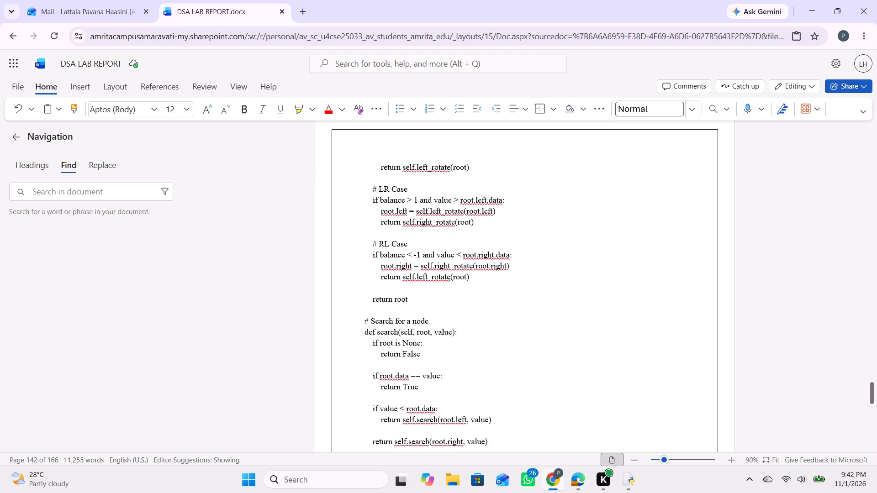
pyautogui.scroll(-1, 692, 220)
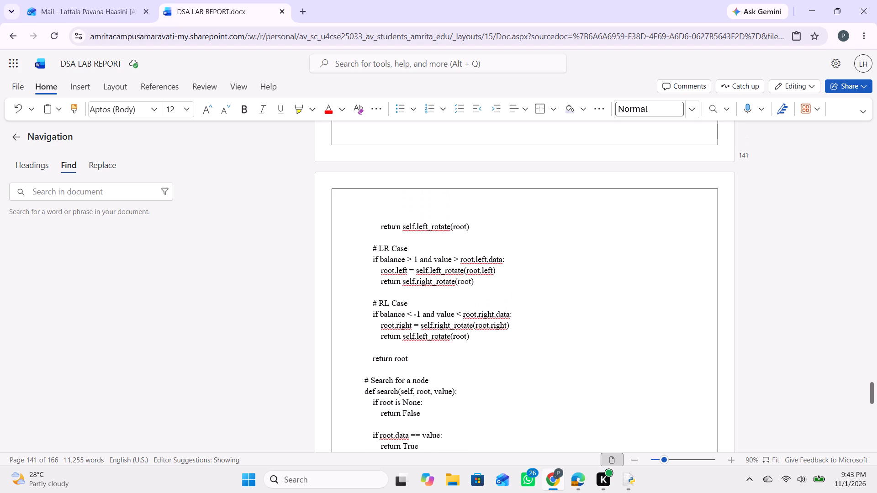
pyautogui.scroll(-1, 692, 220)
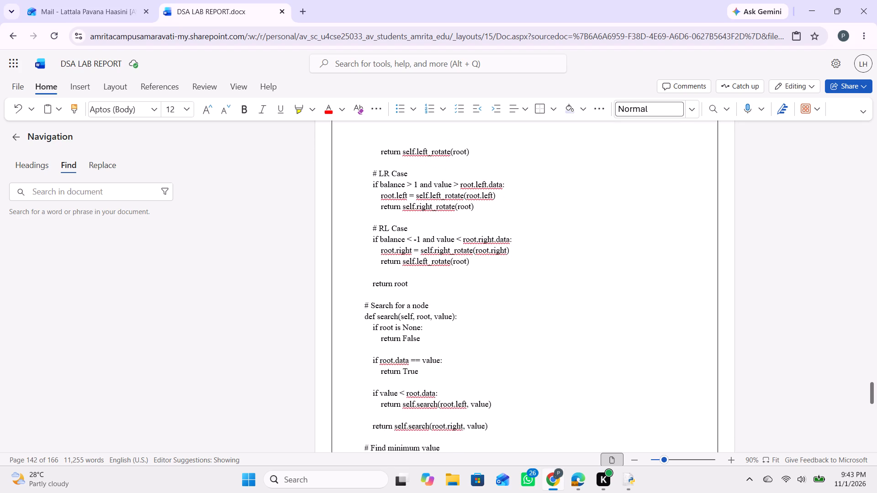
pyautogui.scroll(-1, 692, 220)
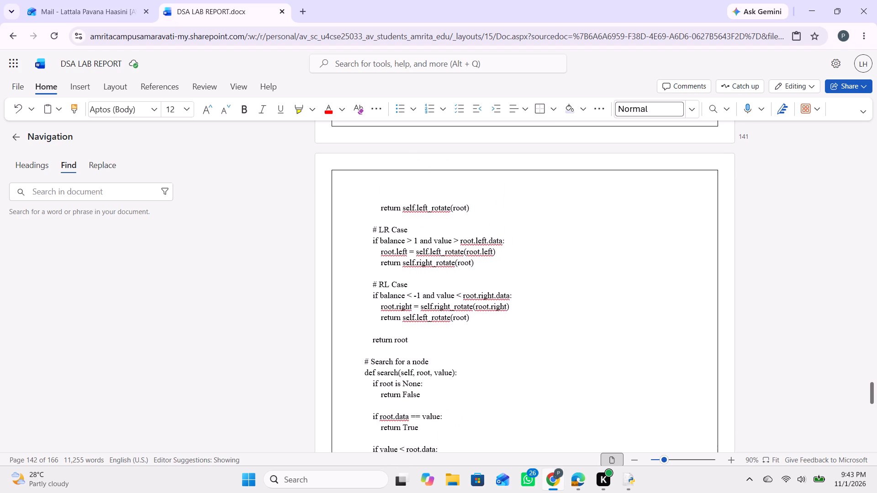
pyautogui.scroll(-1, 692, 220)
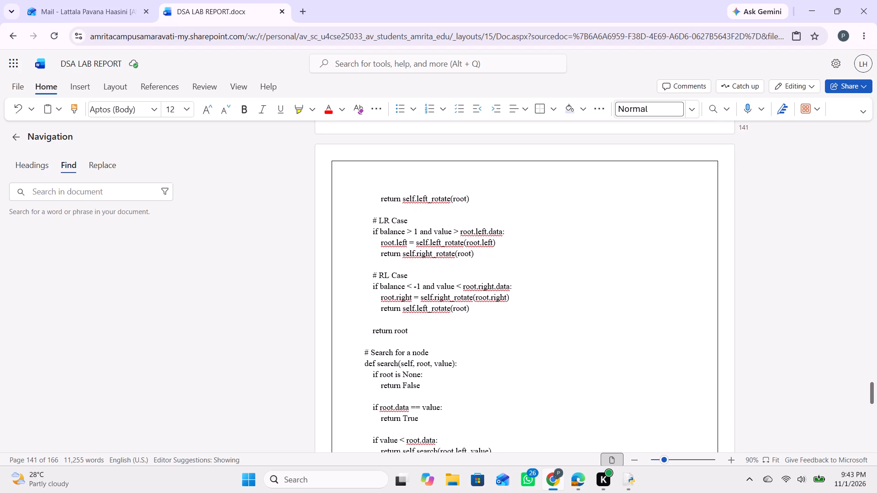
pyautogui.hscroll(-1, 692, 220)
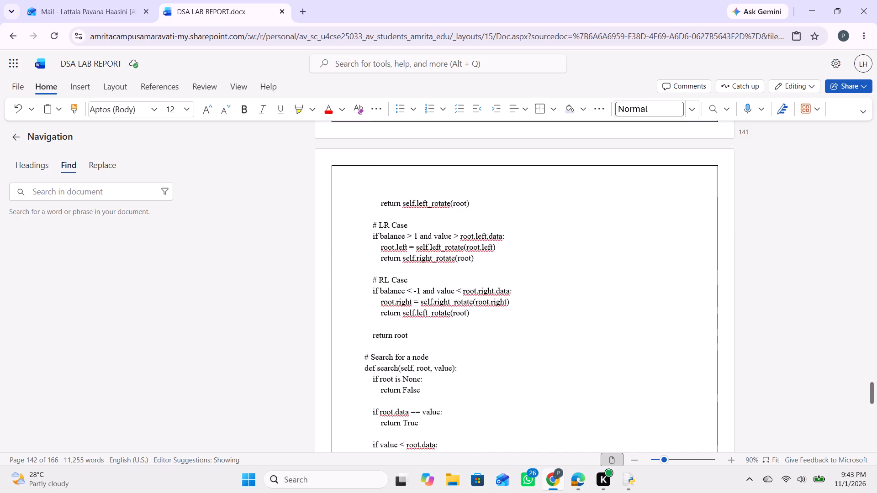
pyautogui.hscroll(-1, 692, 220)
pyautogui.scroll(-2, 666, 152)
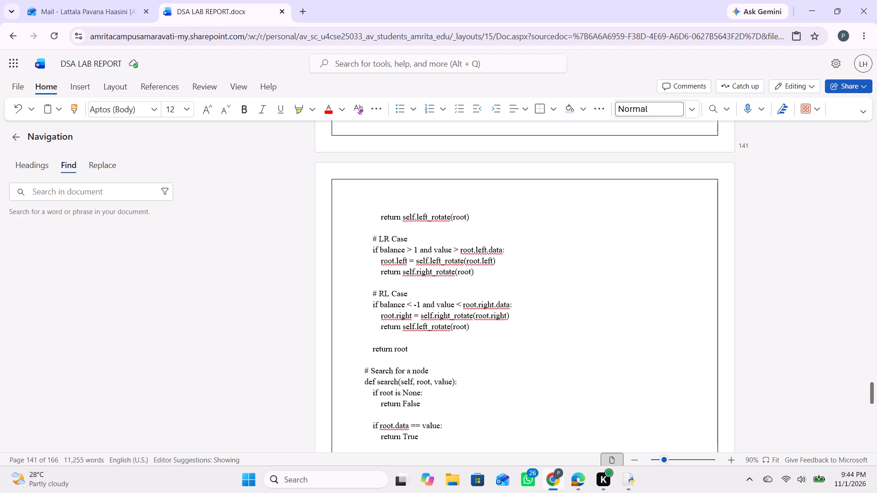
pyautogui.scroll(2, 666, 152)
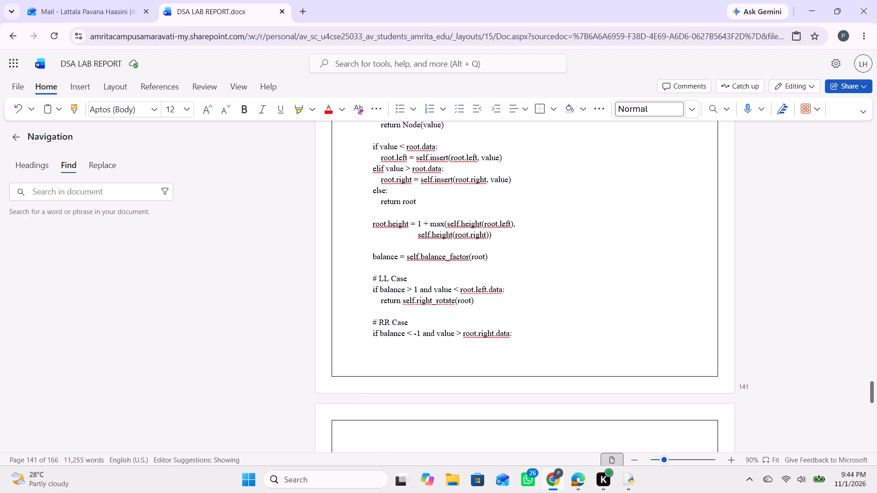
pyautogui.scroll(2, 666, 152)
pyautogui.scroll(-1, 666, 152)
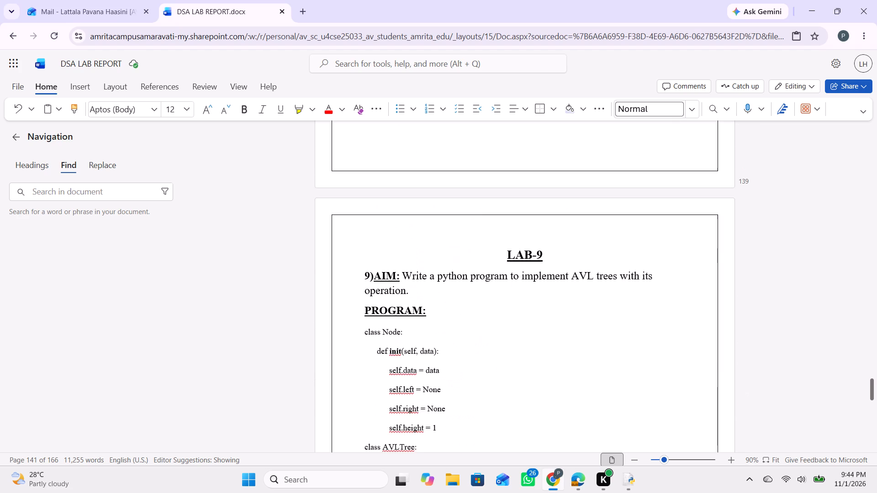
pyautogui.scroll(-2, 666, 152)
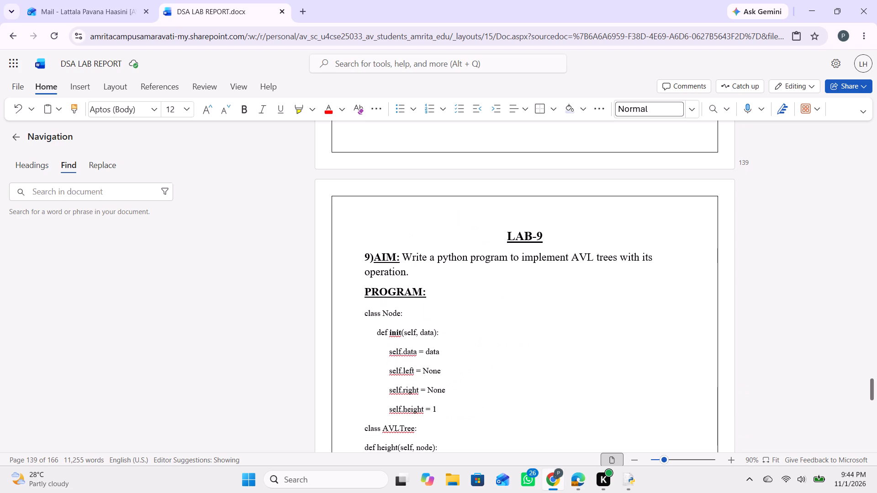
pyautogui.scroll(-2, 666, 152)
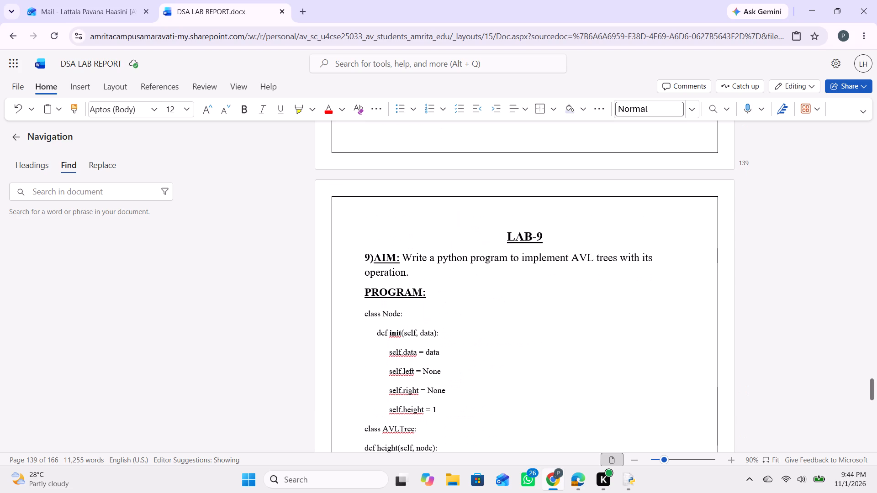
pyautogui.scroll(-1, 666, 152)
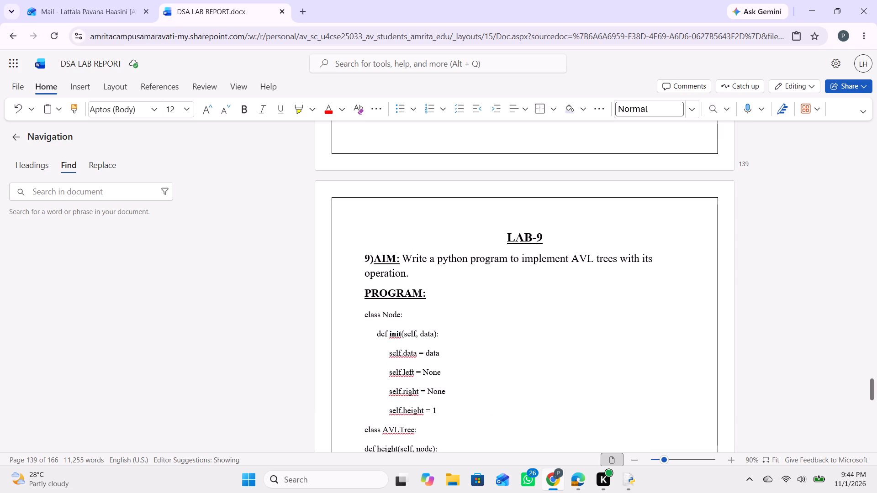
pyautogui.scroll(-1, 666, 152)
# Set the text of the whole Lab 8 error table, including its header row, to font size 14.
pyautogui.scroll(6, 469, 215)
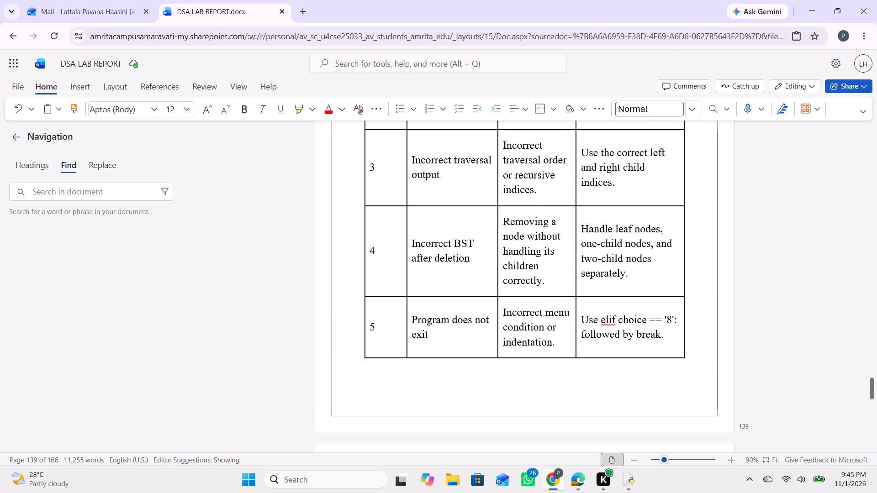
pyautogui.moveTo(667, 336); pyautogui.dragTo(374, 97)
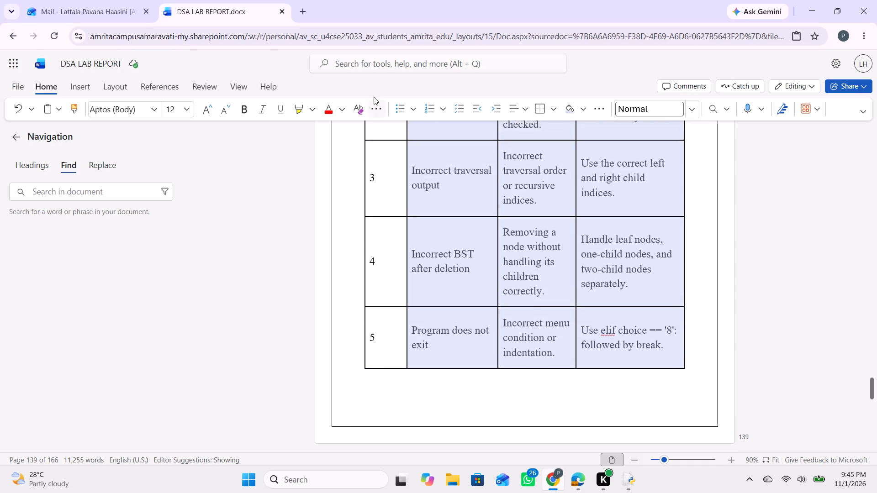
pyautogui.moveTo(374, 97); pyautogui.dragTo(367, 411)
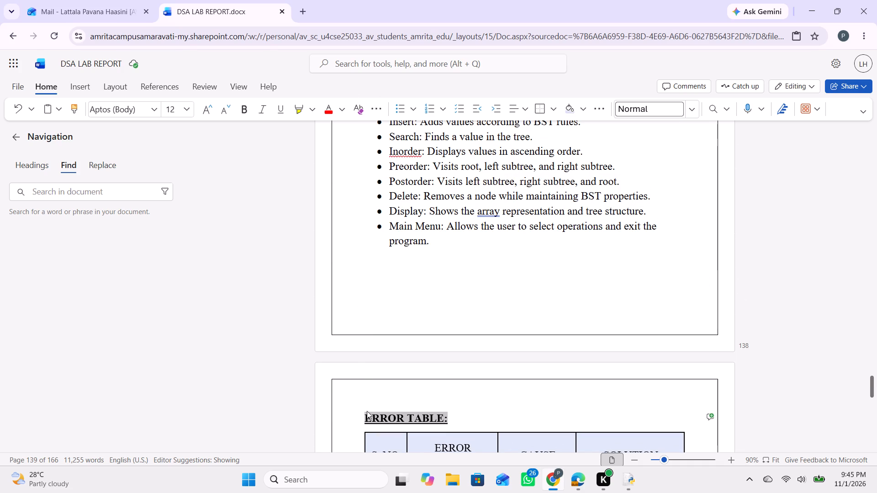
pyautogui.moveTo(367, 411); pyautogui.dragTo(346, 287)
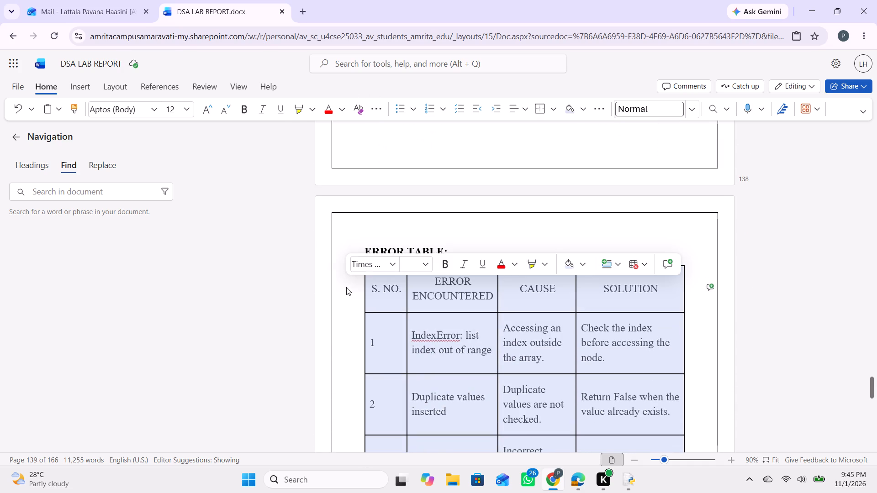
pyautogui.click(426, 265)
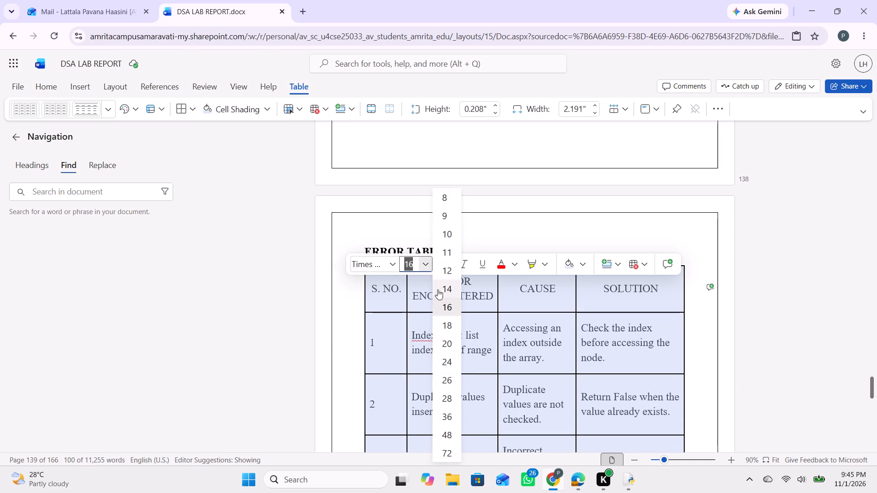
pyautogui.click(442, 288)
pyautogui.scroll(1, 557, 204)
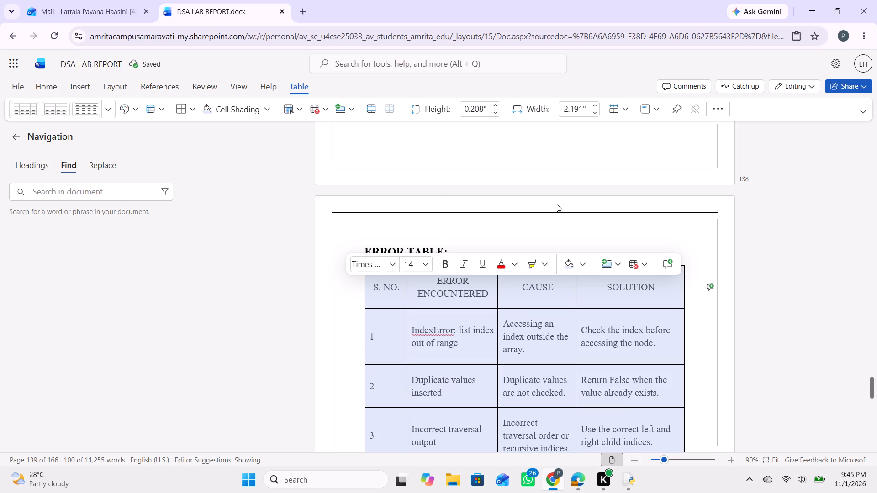
pyautogui.scroll(1, 557, 204)
pyautogui.click(655, 298)
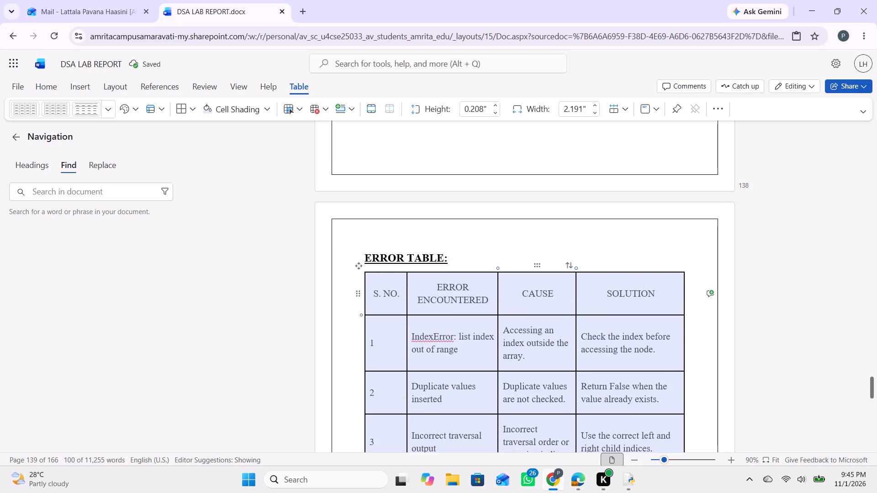
# Set all the bullet points under the Lab 8 EXPLANATION heading to font size 14.
pyautogui.scroll(5, 663, 295)
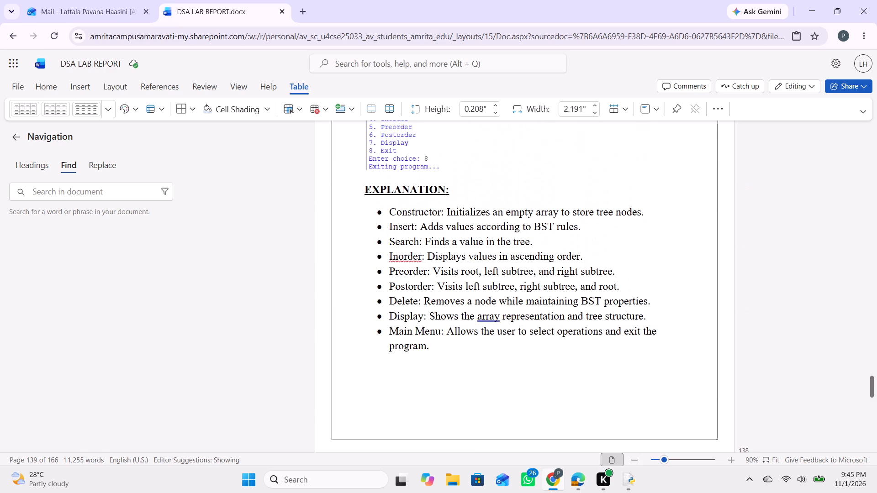
pyautogui.moveTo(484, 353); pyautogui.dragTo(363, 210)
pyautogui.click(441, 184)
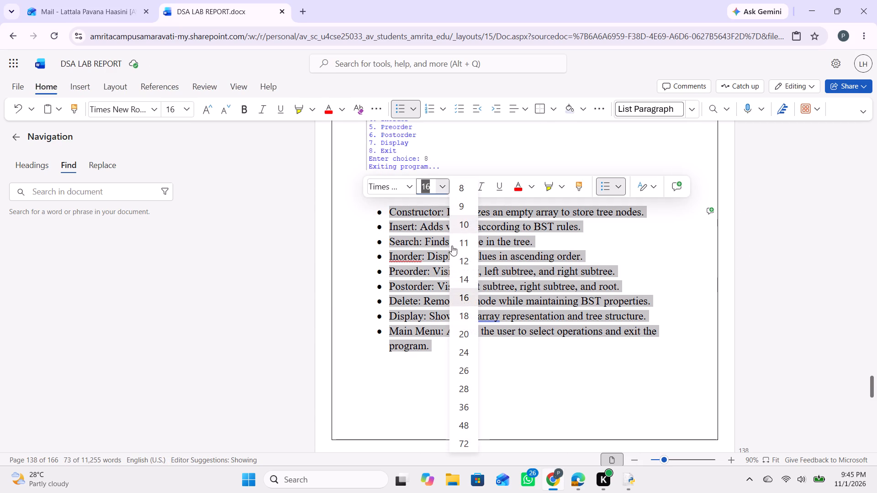
pyautogui.click(456, 278)
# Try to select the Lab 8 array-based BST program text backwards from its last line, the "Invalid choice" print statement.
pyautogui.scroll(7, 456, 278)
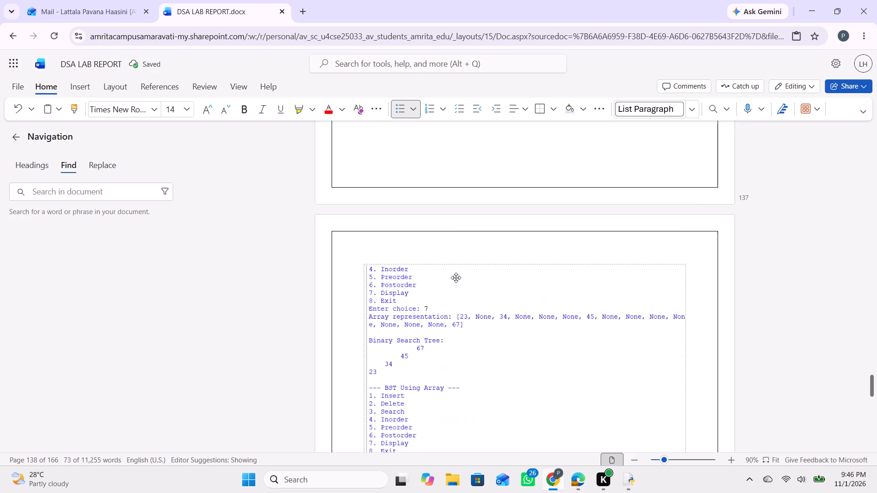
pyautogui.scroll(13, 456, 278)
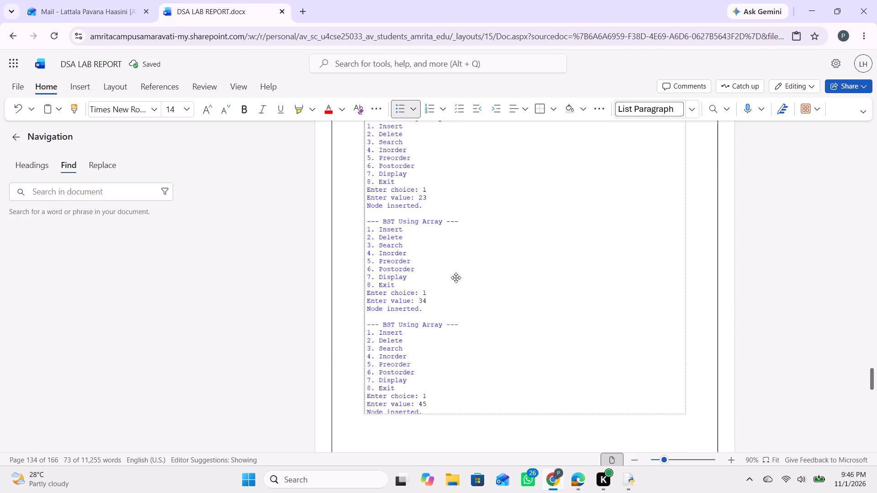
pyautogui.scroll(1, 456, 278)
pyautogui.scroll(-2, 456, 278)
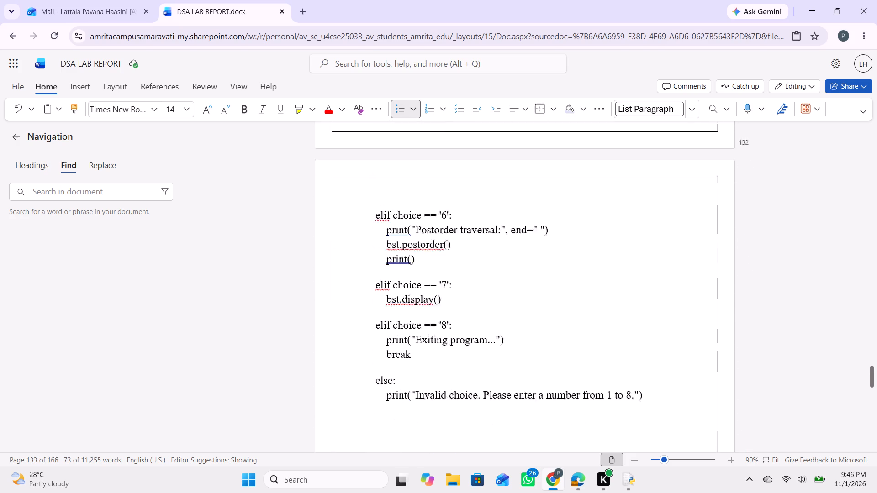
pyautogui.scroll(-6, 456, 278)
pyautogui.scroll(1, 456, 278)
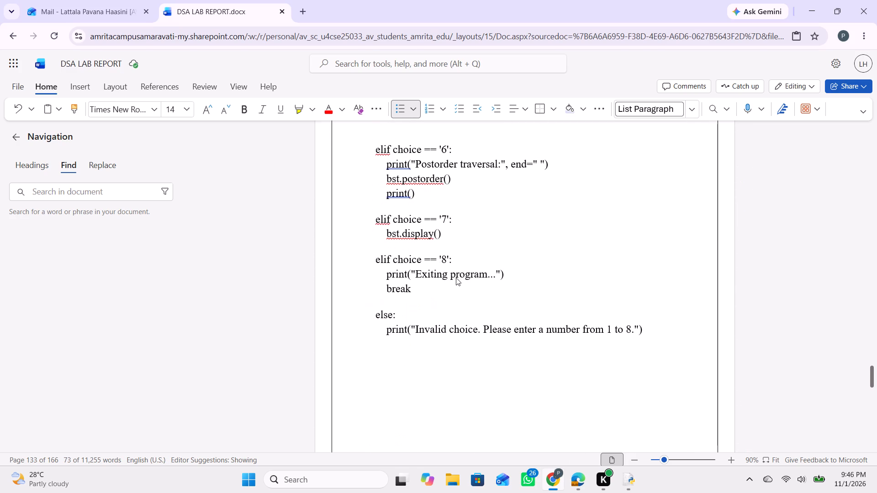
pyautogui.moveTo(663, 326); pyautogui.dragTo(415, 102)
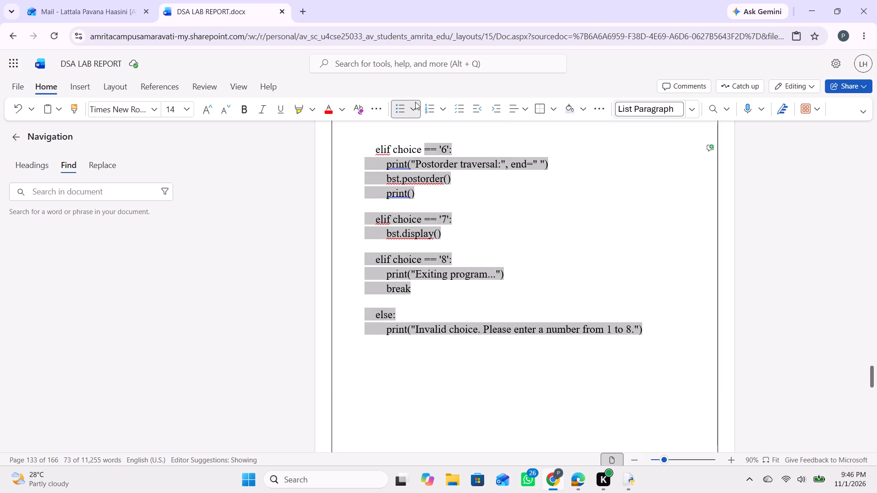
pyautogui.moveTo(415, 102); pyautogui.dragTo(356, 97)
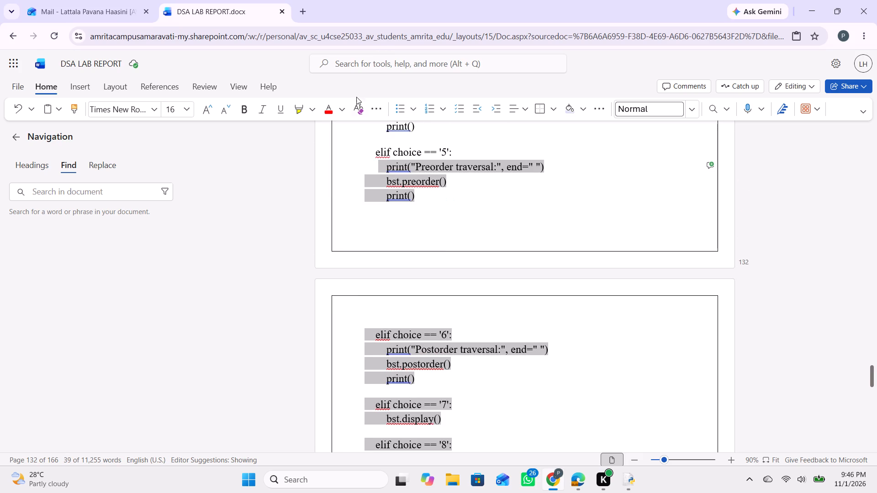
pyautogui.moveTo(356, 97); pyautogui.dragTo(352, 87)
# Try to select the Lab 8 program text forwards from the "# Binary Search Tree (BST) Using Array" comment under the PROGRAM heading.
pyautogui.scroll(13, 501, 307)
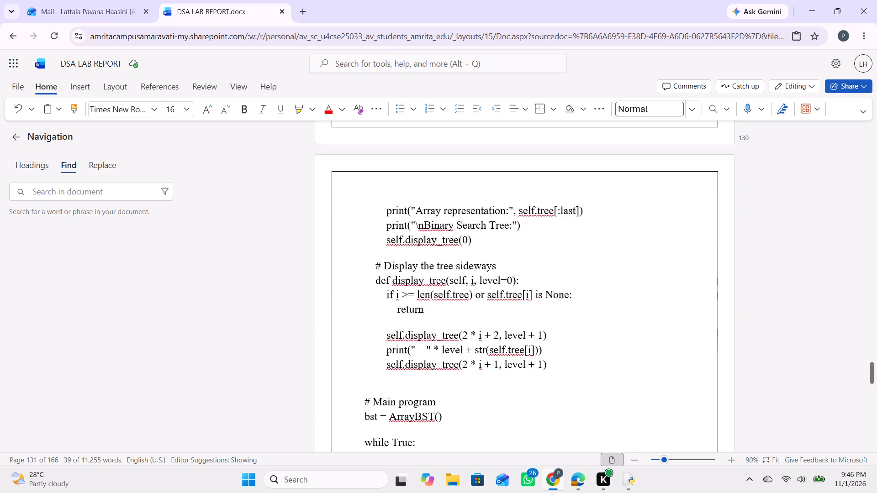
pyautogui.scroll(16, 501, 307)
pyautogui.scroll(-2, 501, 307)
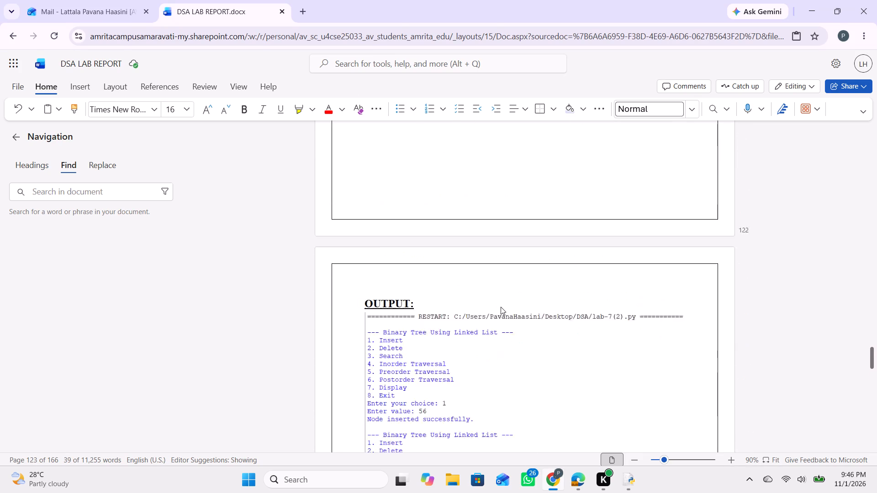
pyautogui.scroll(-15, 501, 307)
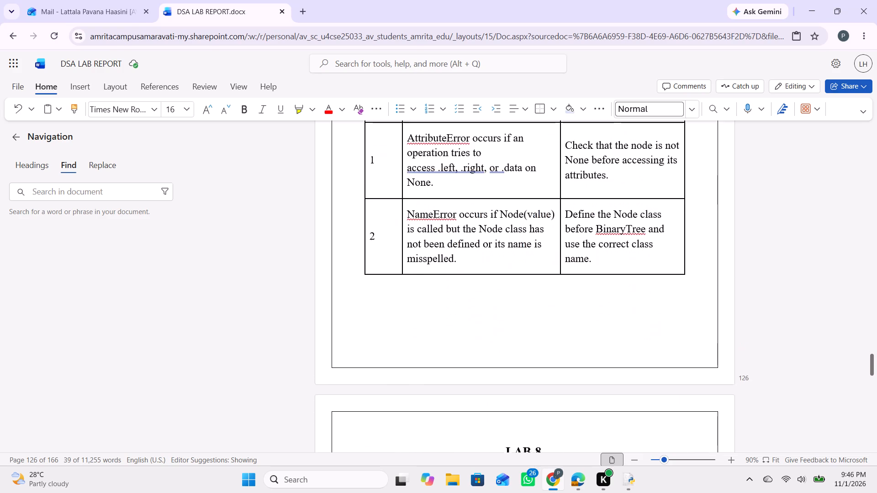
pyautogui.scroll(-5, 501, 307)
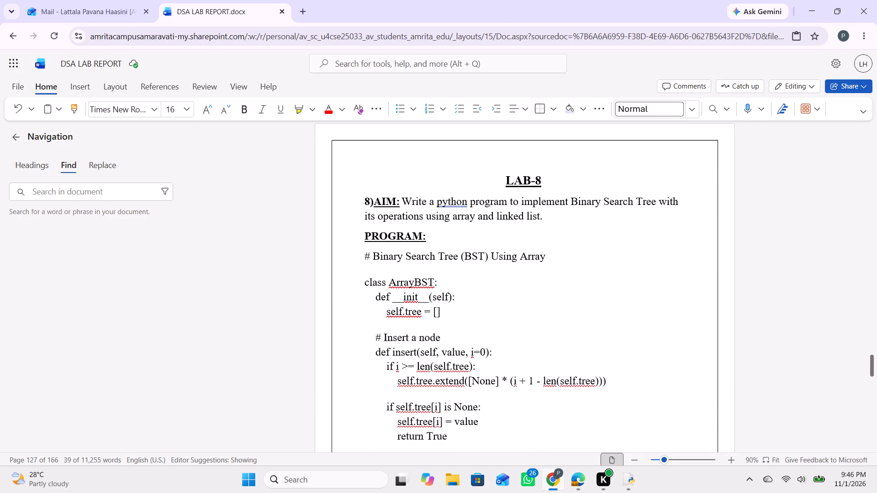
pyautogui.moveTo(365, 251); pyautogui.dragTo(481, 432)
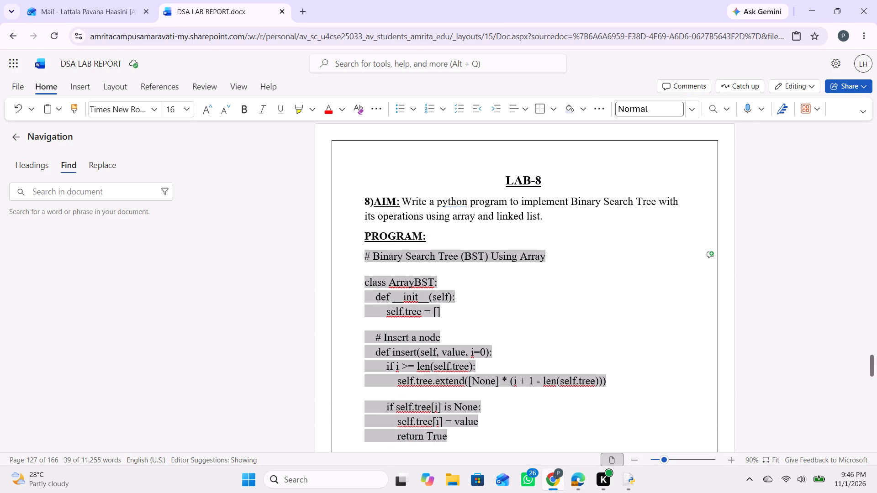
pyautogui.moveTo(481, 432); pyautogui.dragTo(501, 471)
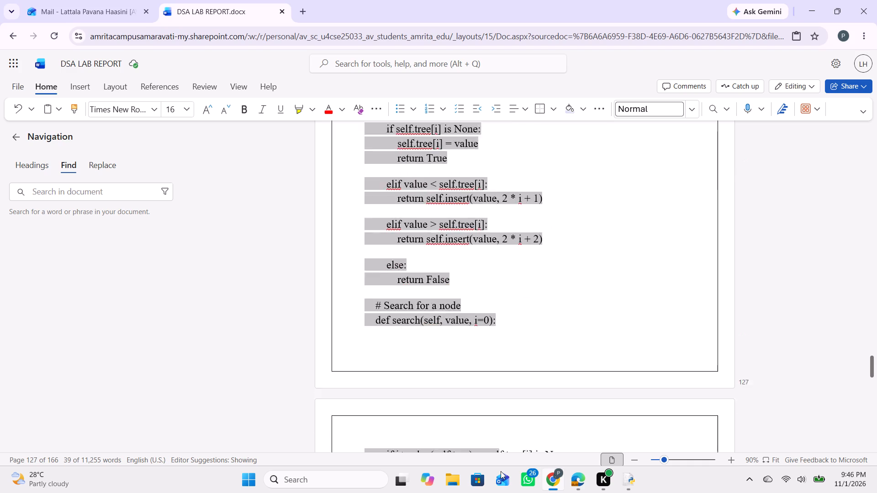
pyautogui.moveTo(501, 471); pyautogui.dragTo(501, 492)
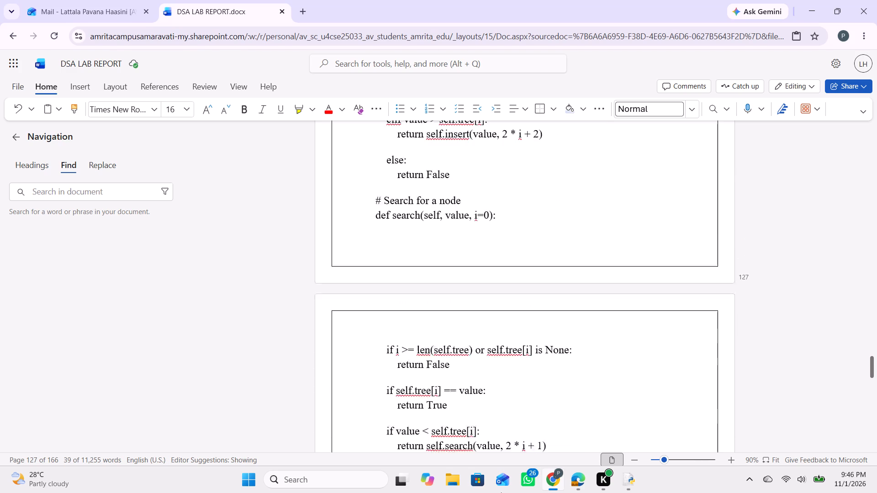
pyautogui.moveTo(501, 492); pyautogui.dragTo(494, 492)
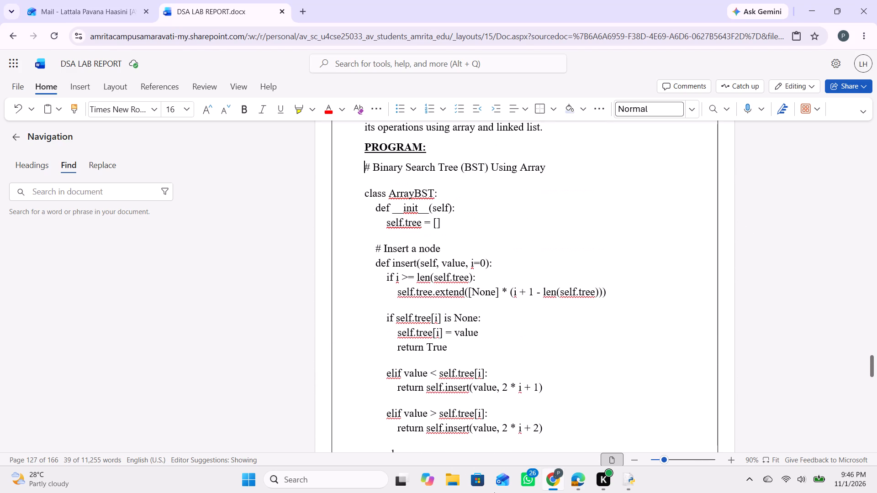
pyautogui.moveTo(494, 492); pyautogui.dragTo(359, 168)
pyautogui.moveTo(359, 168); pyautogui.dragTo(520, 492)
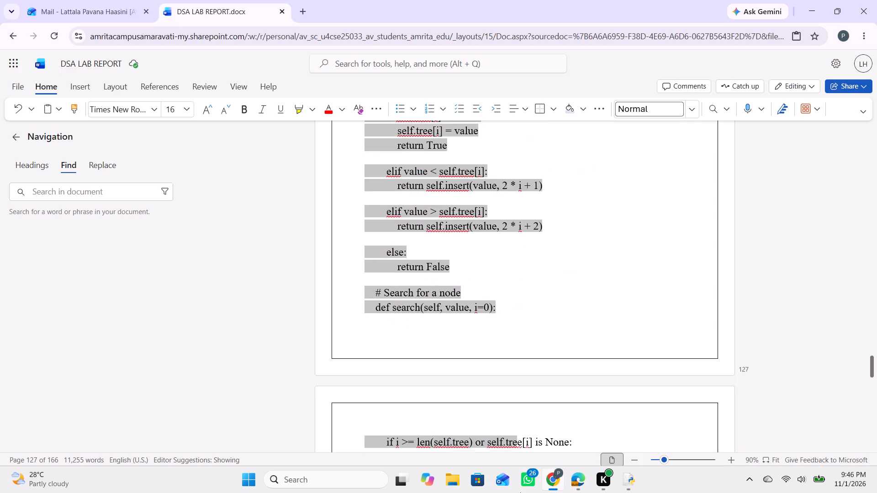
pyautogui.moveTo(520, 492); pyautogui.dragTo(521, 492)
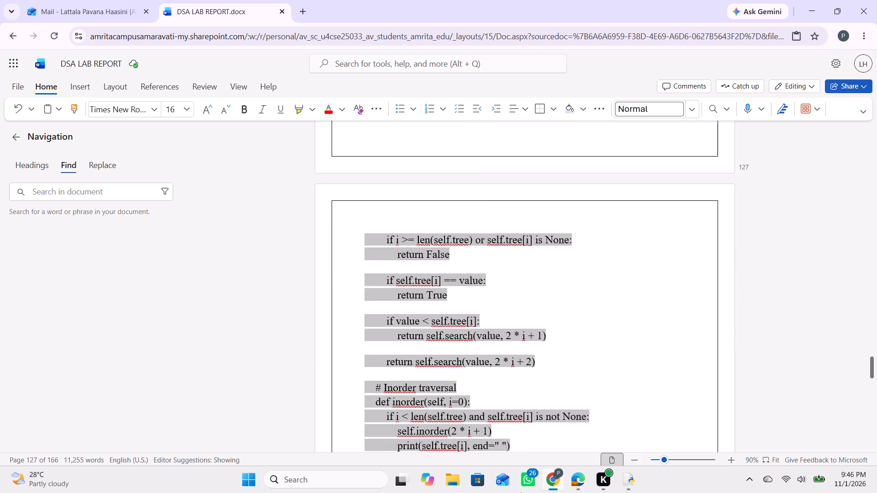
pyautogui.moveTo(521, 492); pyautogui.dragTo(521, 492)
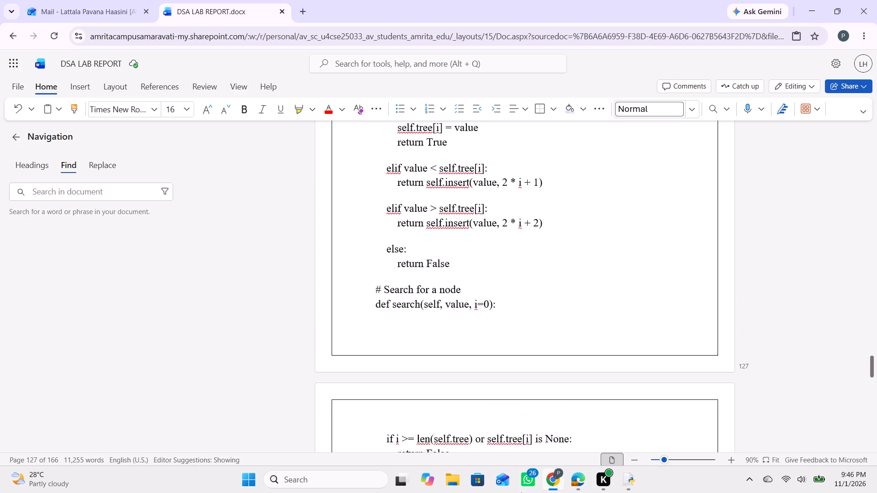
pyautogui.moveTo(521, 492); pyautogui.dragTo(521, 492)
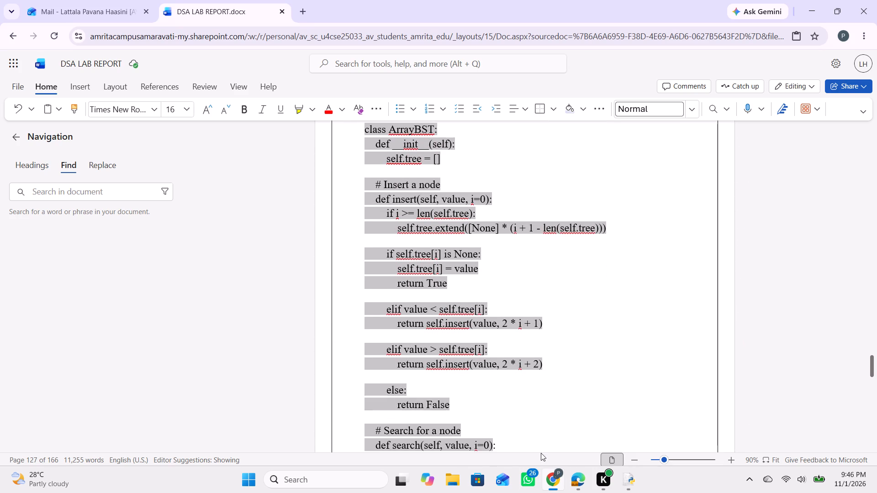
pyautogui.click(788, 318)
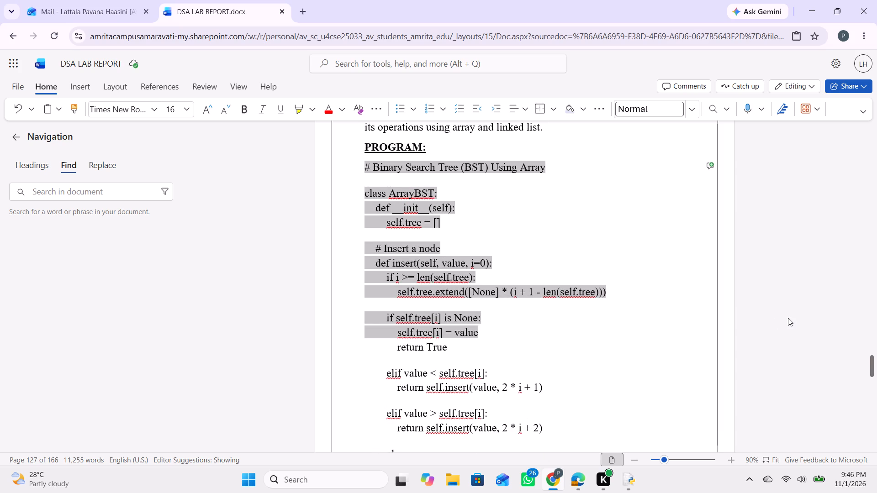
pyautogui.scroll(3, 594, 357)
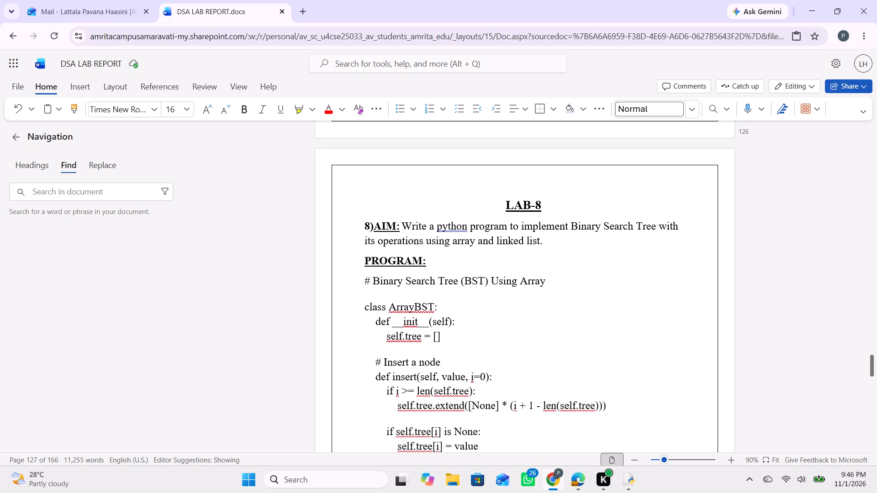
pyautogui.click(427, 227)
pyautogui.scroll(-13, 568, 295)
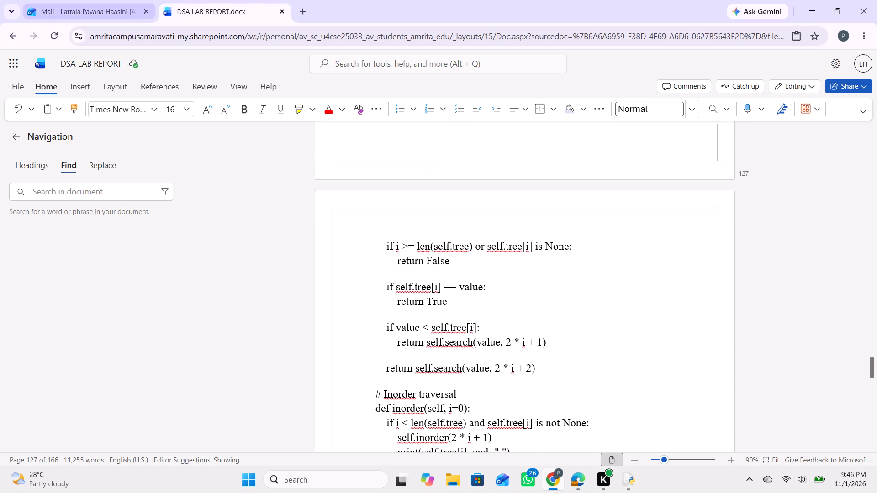
# Switch to the _DSA_25034_ document in Edge and check the font sizes in its hashing section, using Editing mode briefly before restoring Viewing mode.
pyautogui.click(575, 485)
pyautogui.scroll(15, 519, 271)
pyautogui.scroll(8, 519, 271)
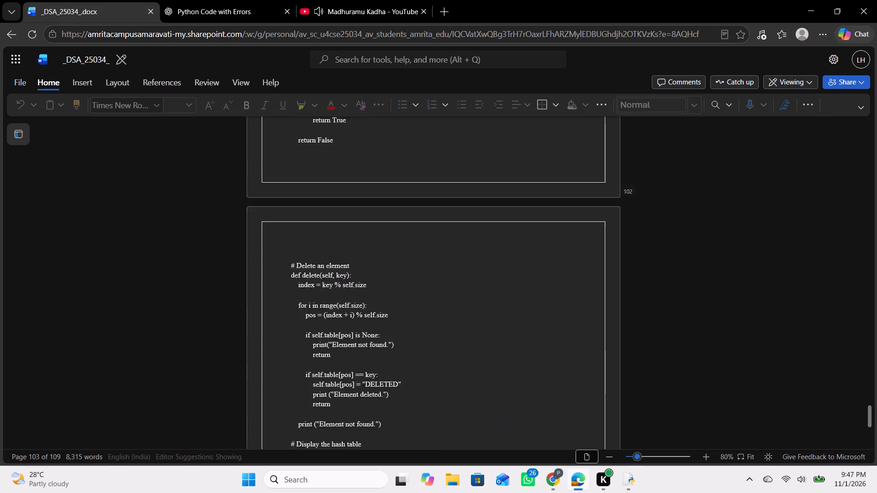
pyautogui.scroll(16, 519, 271)
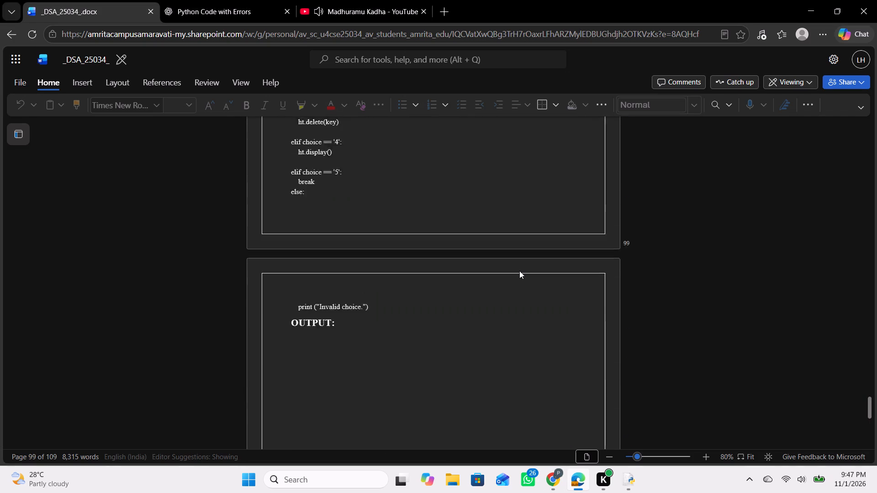
pyautogui.scroll(5, 519, 271)
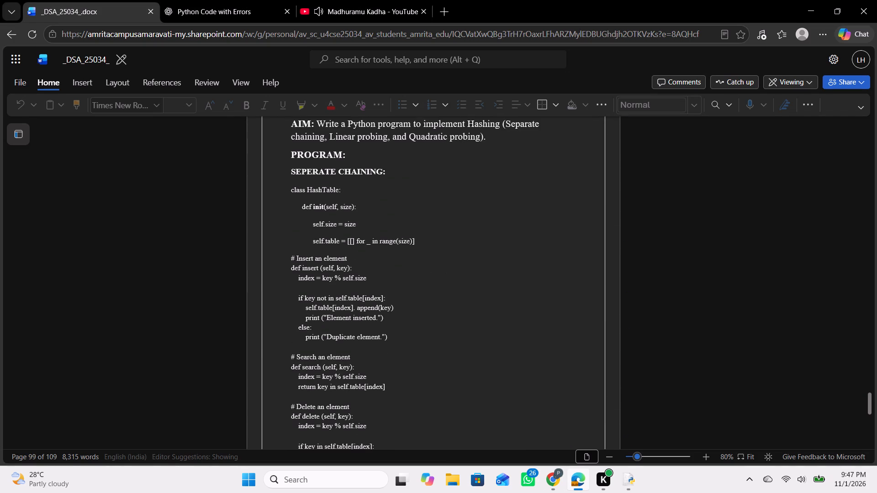
pyautogui.click(440, 138)
pyautogui.moveTo(478, 144); pyautogui.dragTo(401, 129)
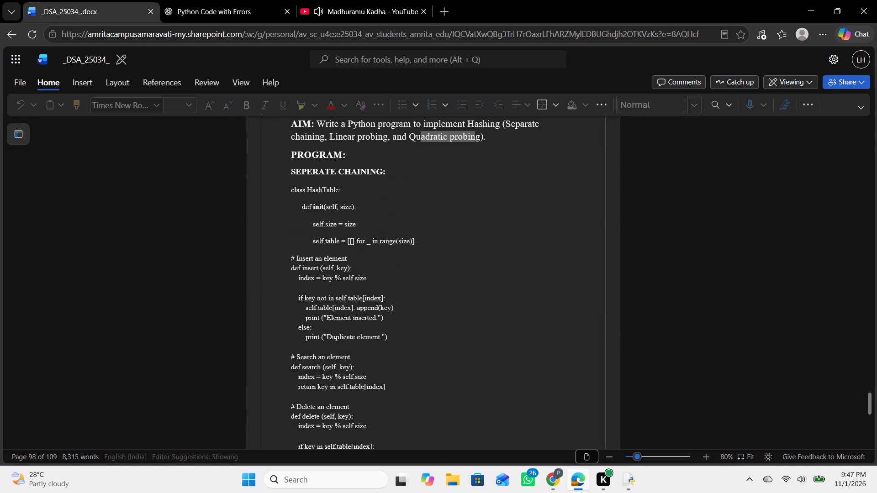
pyautogui.moveTo(401, 129); pyautogui.dragTo(381, 126)
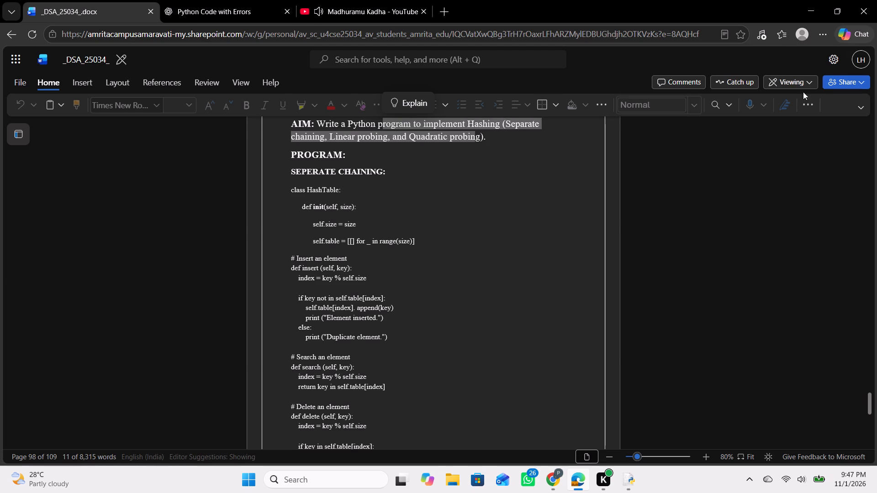
pyautogui.click(793, 80)
pyautogui.click(777, 105)
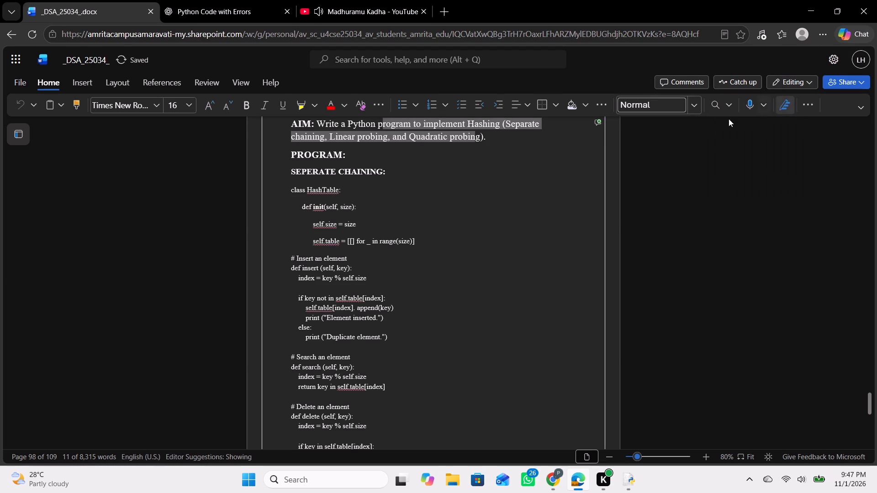
pyautogui.click(757, 171)
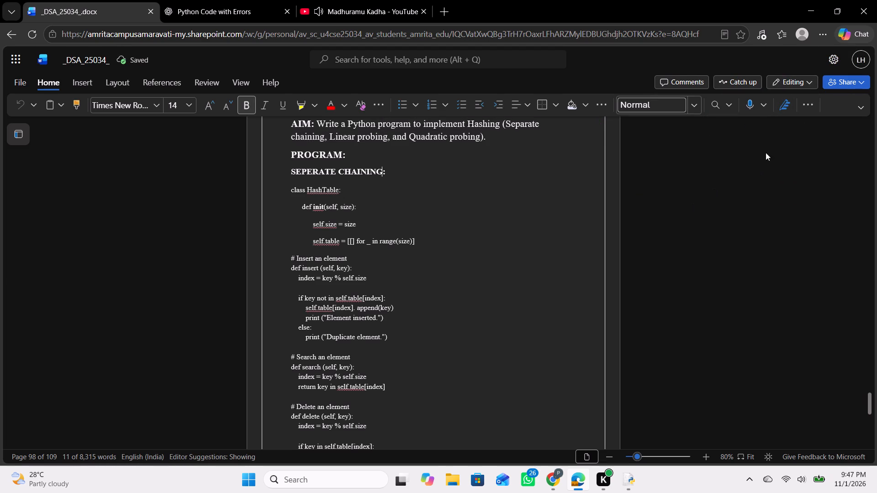
pyautogui.click(782, 82)
pyautogui.click(734, 163)
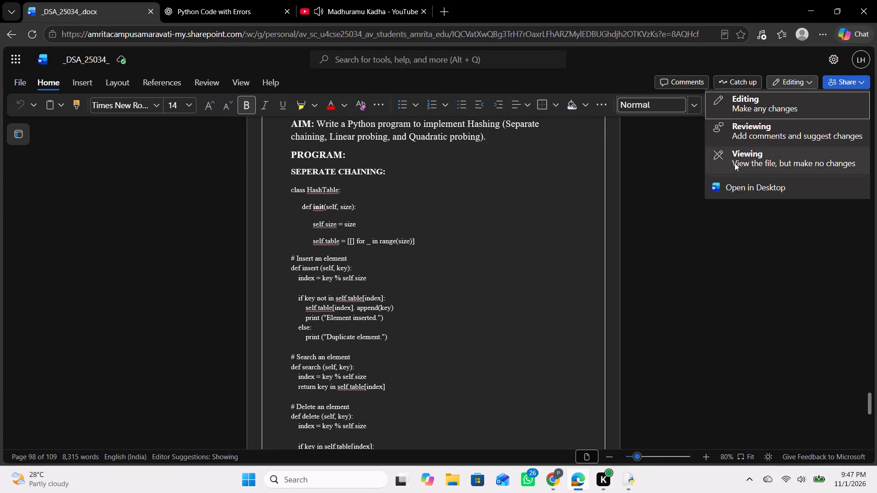
# Back in the DSA LAB REPORT in Chrome, set the Lab 8 array BST program from print("4. Inorder") through the "Invalid choice" line to size 12.
pyautogui.click(550, 481)
pyautogui.scroll(-12, 534, 397)
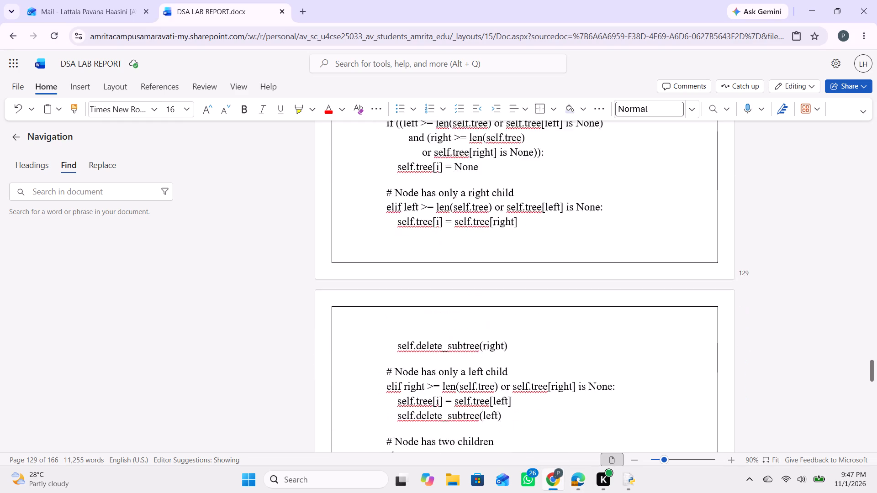
pyautogui.scroll(-10, 534, 397)
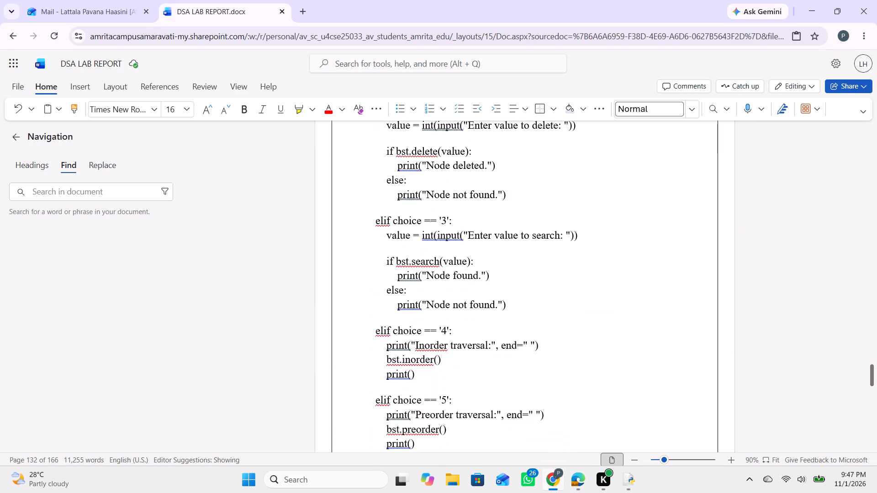
pyautogui.scroll(-7, 464, 372)
pyautogui.scroll(1, 464, 372)
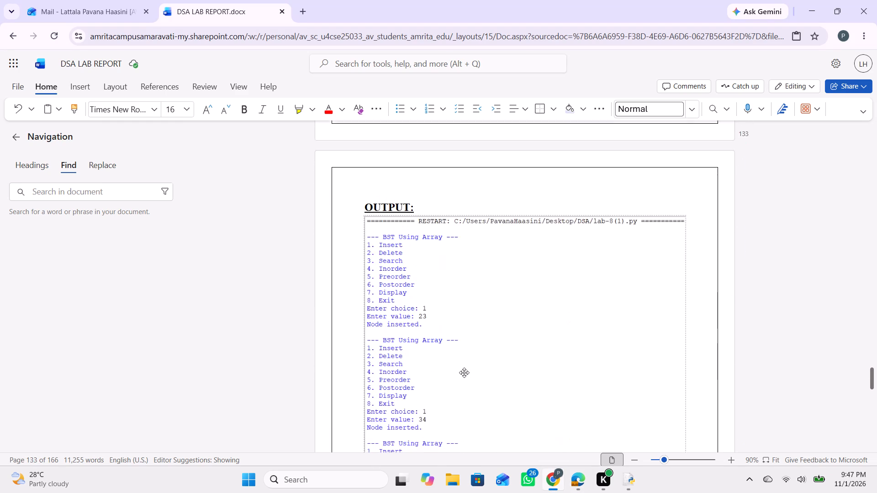
pyautogui.scroll(1, 464, 372)
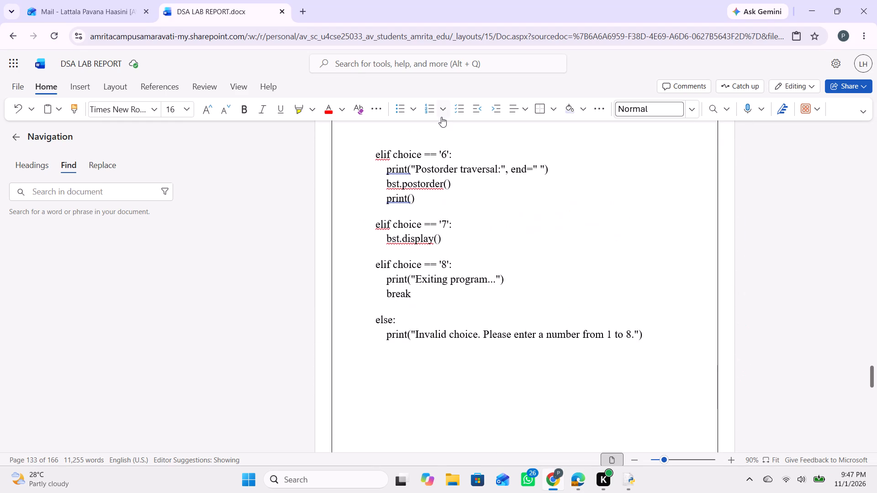
pyautogui.moveTo(656, 329); pyautogui.dragTo(332, 56)
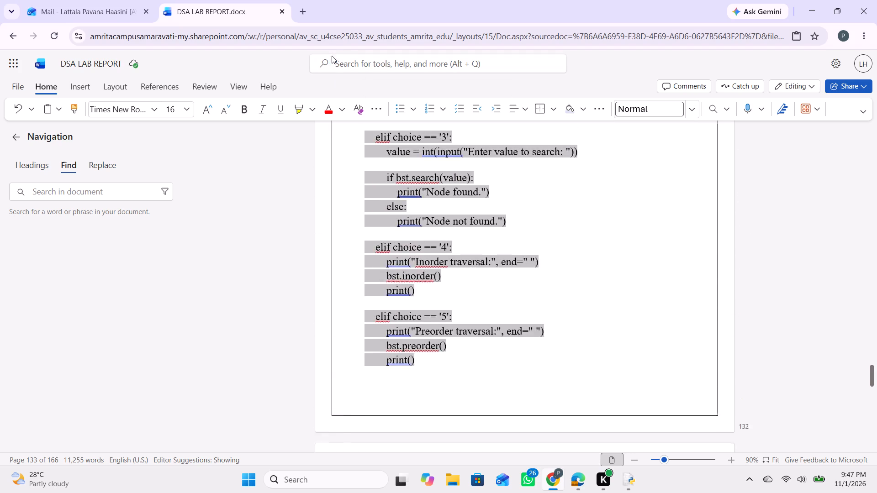
pyautogui.moveTo(332, 56); pyautogui.dragTo(333, 58)
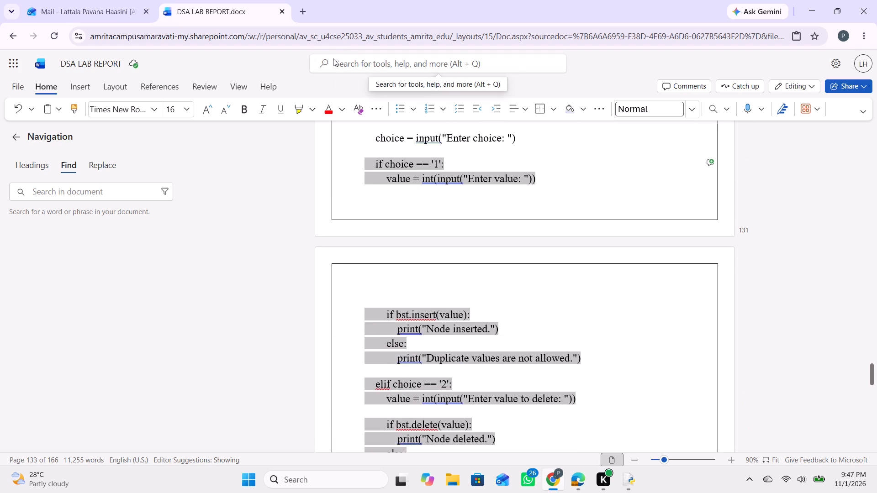
pyautogui.moveTo(333, 58); pyautogui.dragTo(333, 59)
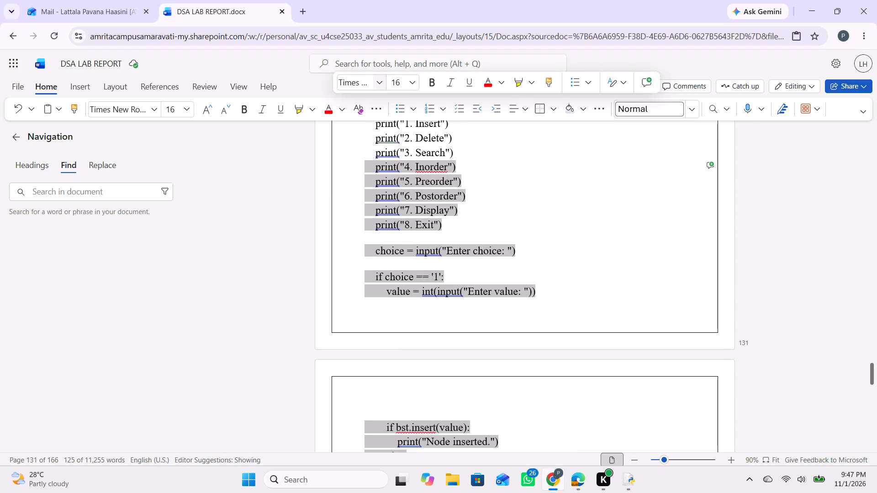
pyautogui.click(410, 83)
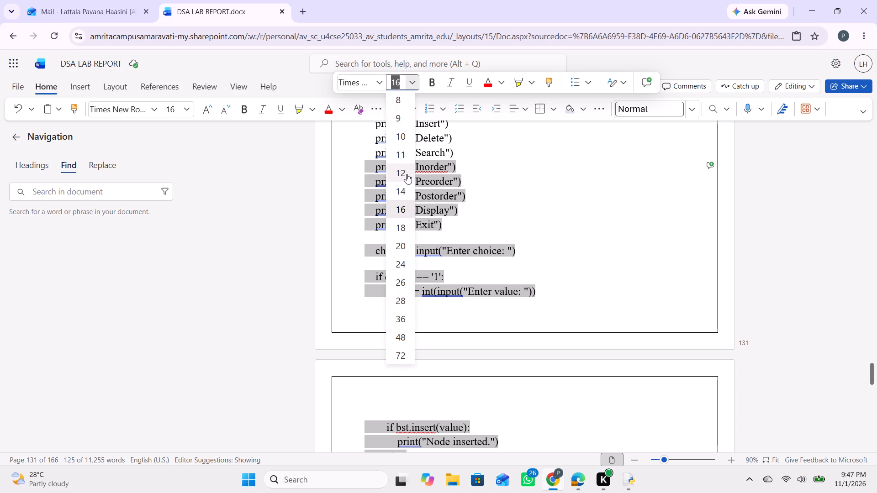
pyautogui.click(407, 174)
# Set the rest of the Lab 8 array BST program, from its opening comment through print("3. Search"), to font size 12.
pyautogui.scroll(3, 407, 174)
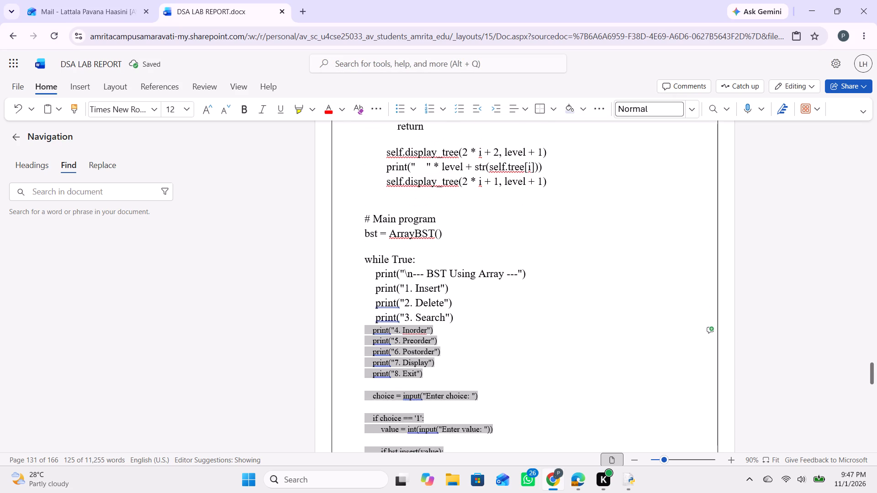
pyautogui.moveTo(463, 321); pyautogui.dragTo(342, 119)
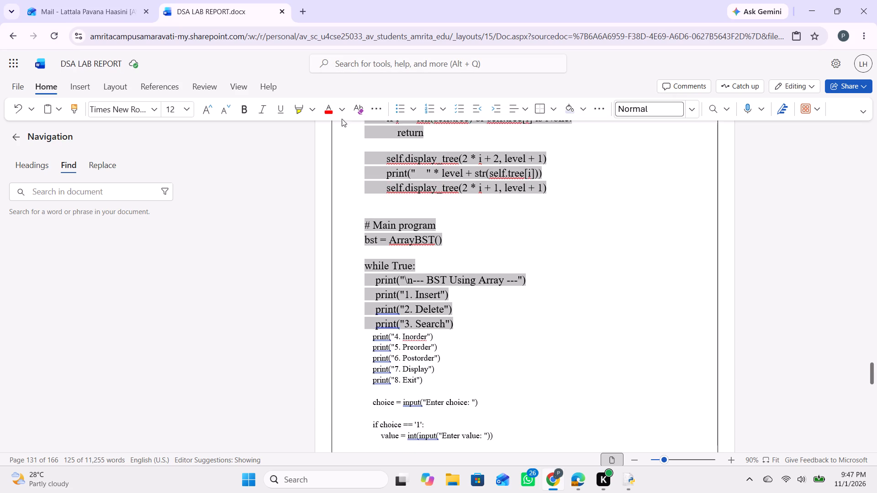
pyautogui.moveTo(342, 119); pyautogui.dragTo(342, 91)
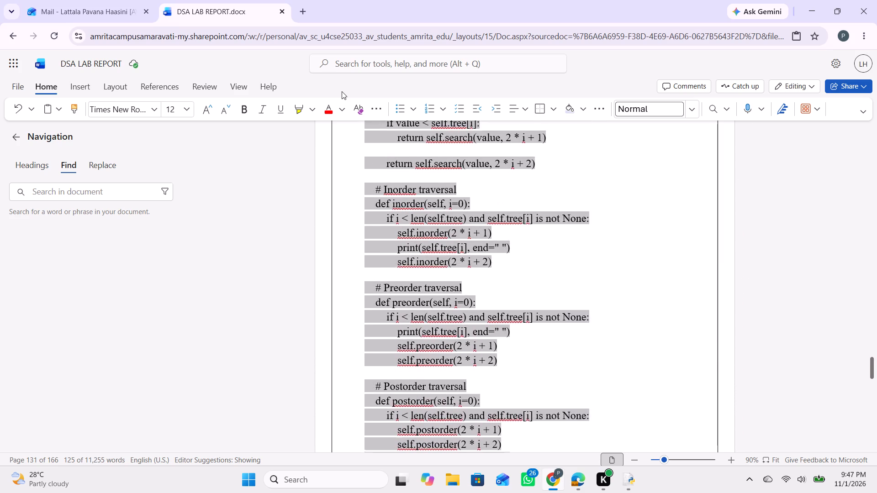
pyautogui.moveTo(342, 91); pyautogui.dragTo(346, 105)
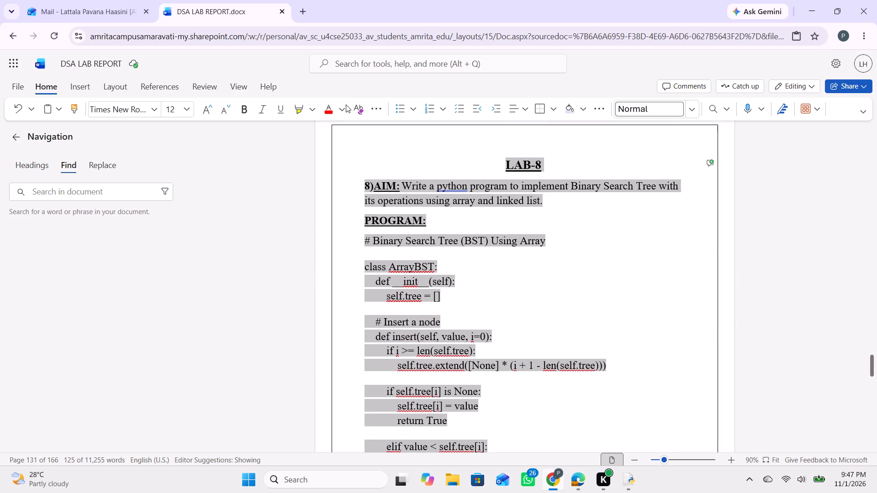
pyautogui.moveTo(346, 105); pyautogui.dragTo(353, 243)
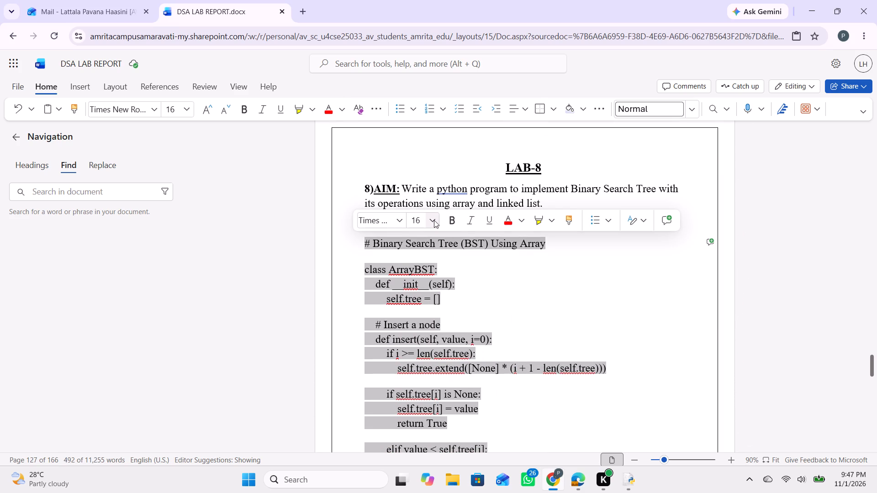
pyautogui.click(434, 220)
pyautogui.click(461, 271)
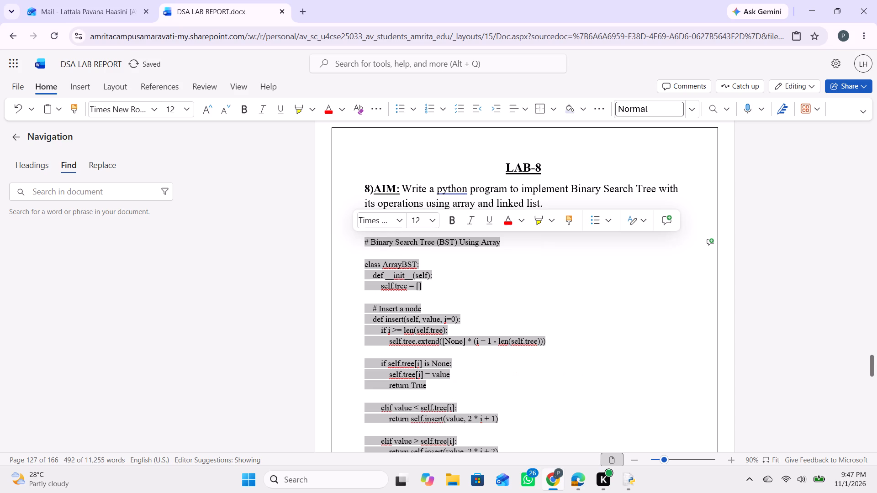
pyautogui.click(555, 288)
# Set all the text in the ERROR TABLE just before the LAB-8 heading to font size 14.
pyautogui.scroll(5, 555, 288)
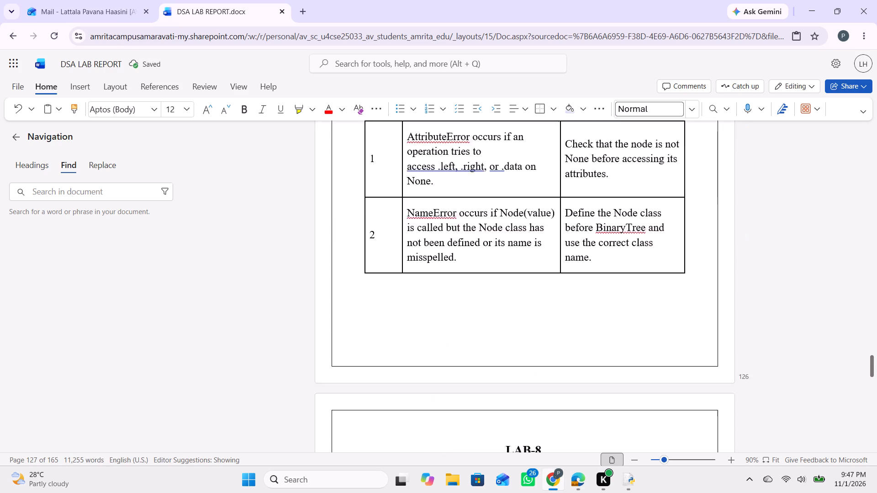
pyautogui.scroll(1, 555, 288)
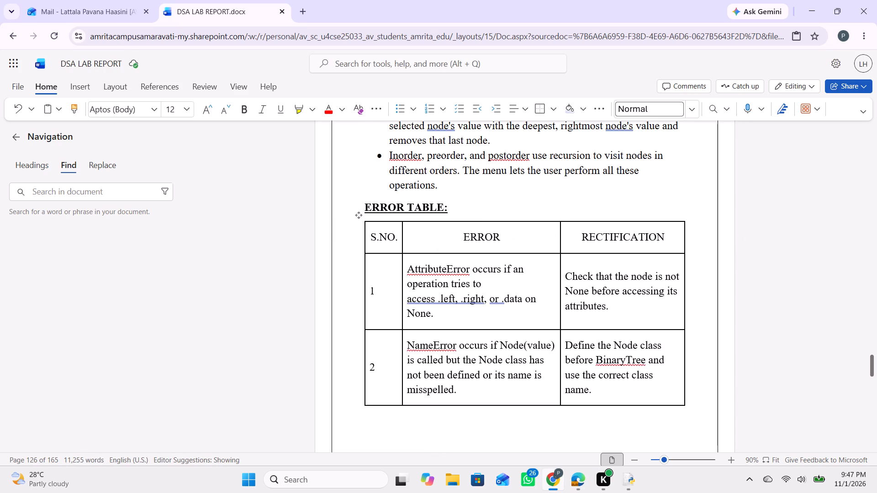
pyautogui.moveTo(671, 391); pyautogui.dragTo(355, 241)
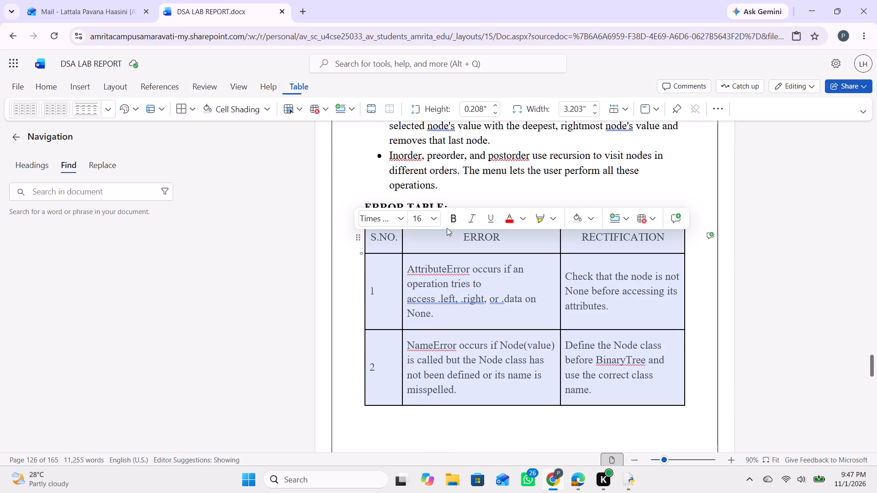
pyautogui.click(436, 215)
pyautogui.click(449, 288)
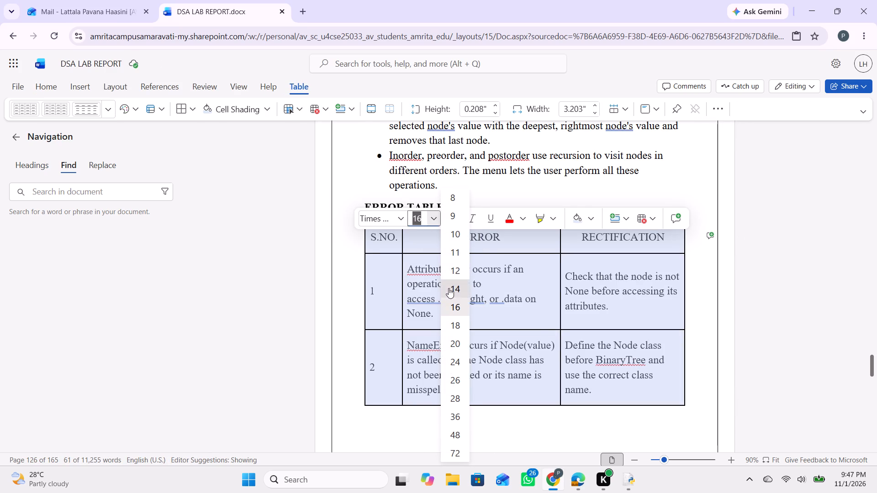
pyautogui.click(611, 398)
# Set the three EXPLANATION bullet points above that Lab 7 error table to font size 14.
pyautogui.scroll(6, 611, 398)
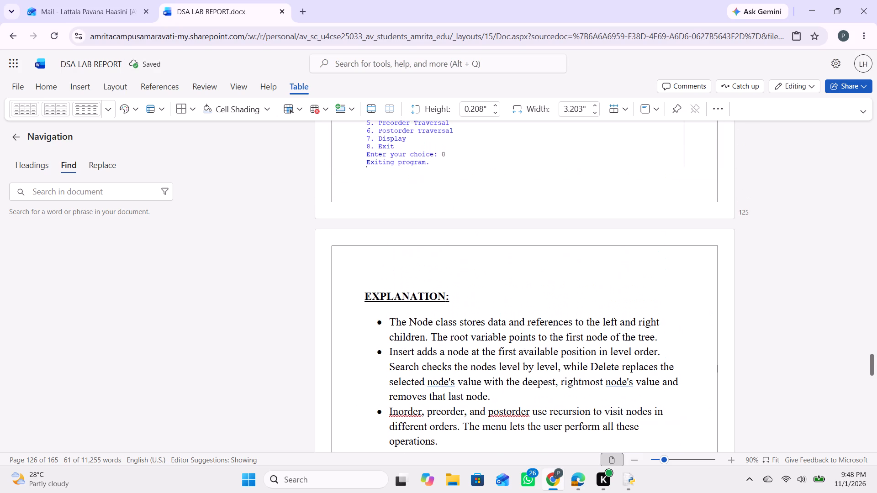
pyautogui.click(655, 429)
pyautogui.moveTo(500, 443); pyautogui.dragTo(377, 314)
pyautogui.click(460, 289)
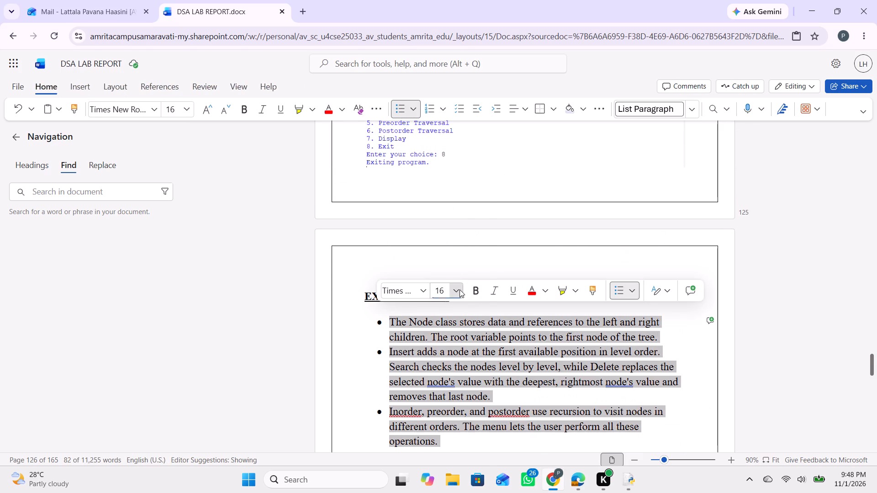
pyautogui.click(488, 288)
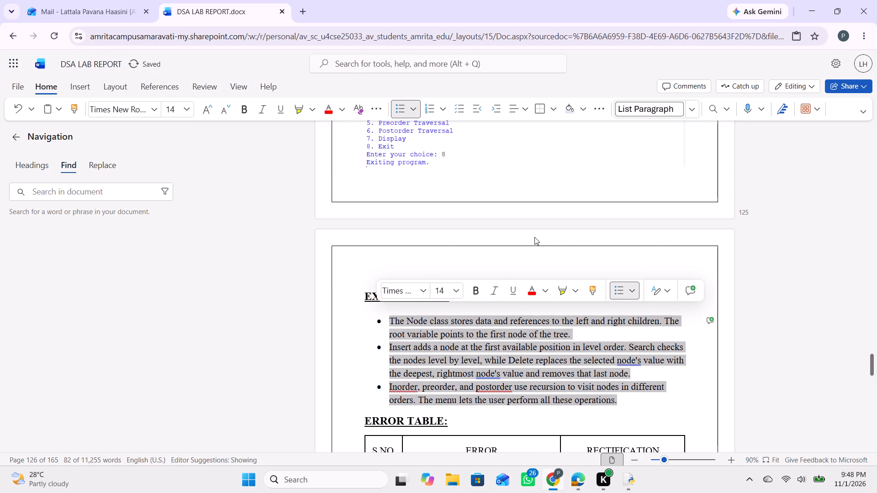
# Format the end of the 7b linked-list program, from print() before bt = BinaryTree() through "Invalid choice.", as Times New Roman size 12.
pyautogui.scroll(15, 534, 237)
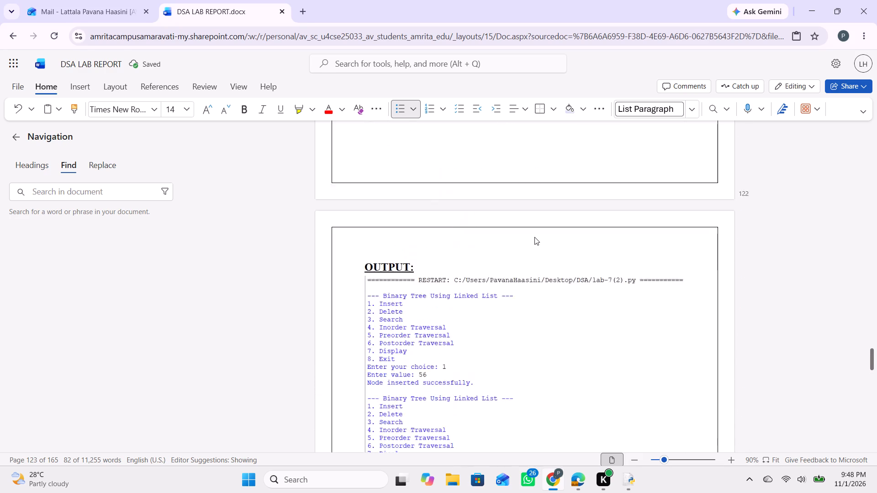
pyautogui.scroll(5, 534, 237)
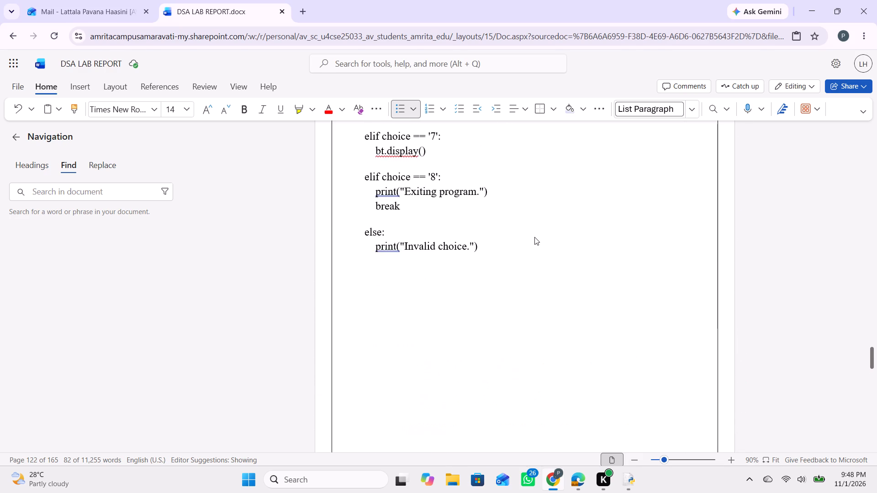
pyautogui.scroll(3, 534, 237)
pyautogui.scroll(-2, 431, 421)
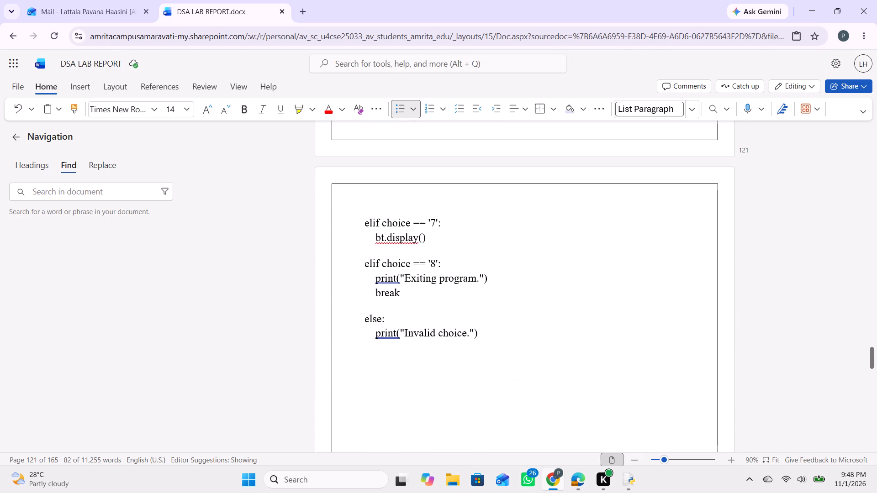
pyautogui.moveTo(490, 337); pyautogui.dragTo(312, 215)
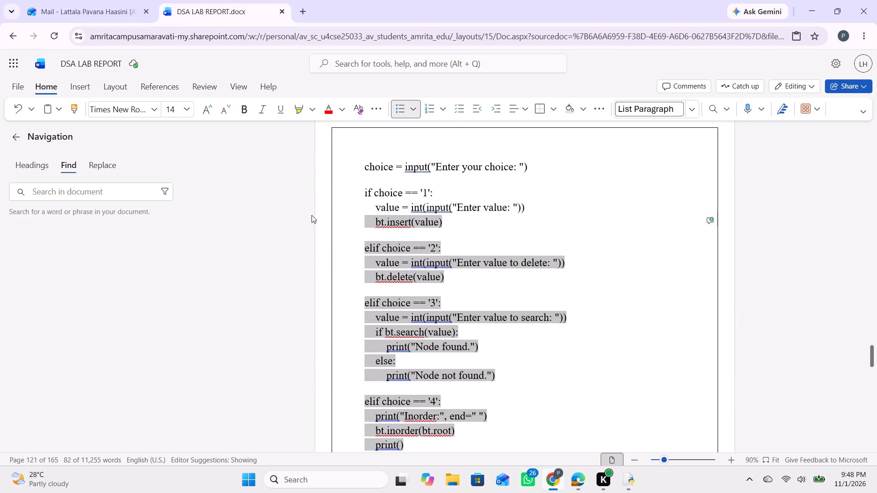
pyautogui.moveTo(312, 215); pyautogui.dragTo(332, 39)
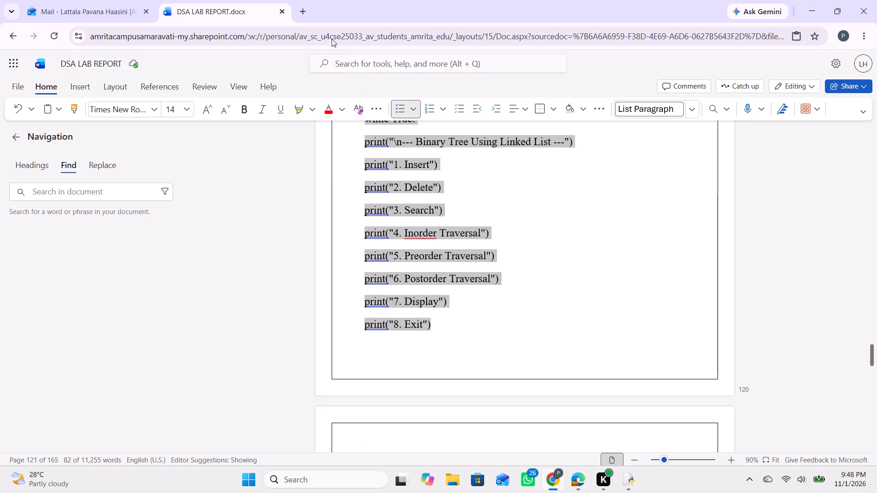
pyautogui.moveTo(332, 39); pyautogui.dragTo(362, 152)
pyautogui.rightClick(368, 164)
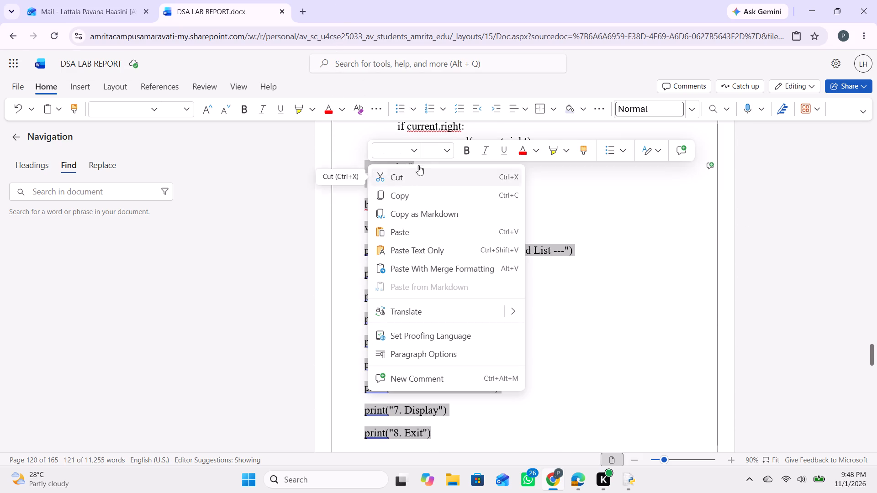
pyautogui.click(446, 152)
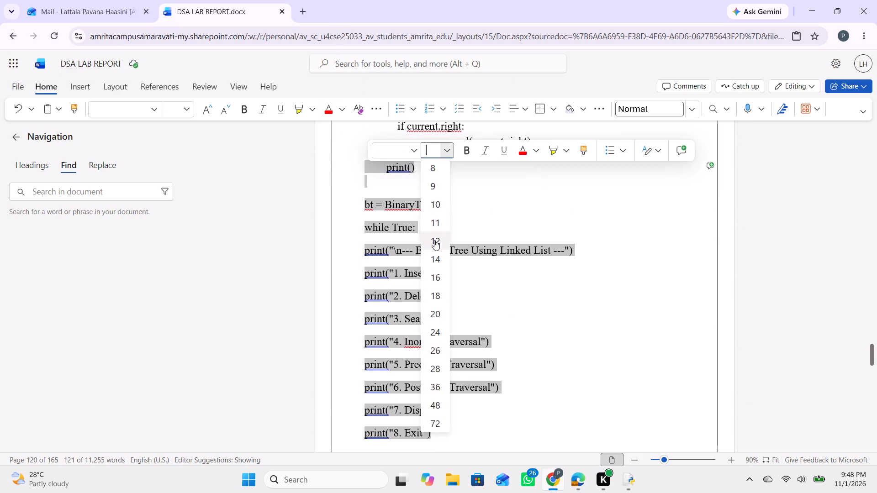
pyautogui.click(434, 240)
pyautogui.click(414, 152)
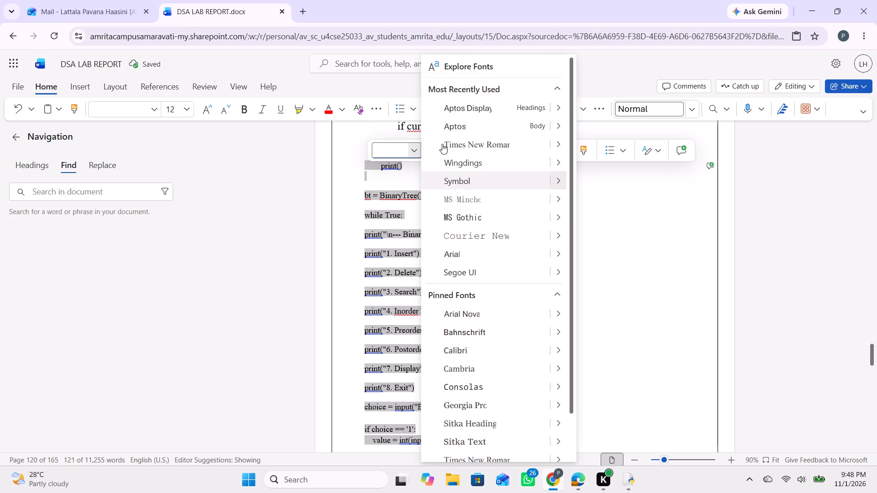
pyautogui.click(449, 144)
pyautogui.click(533, 279)
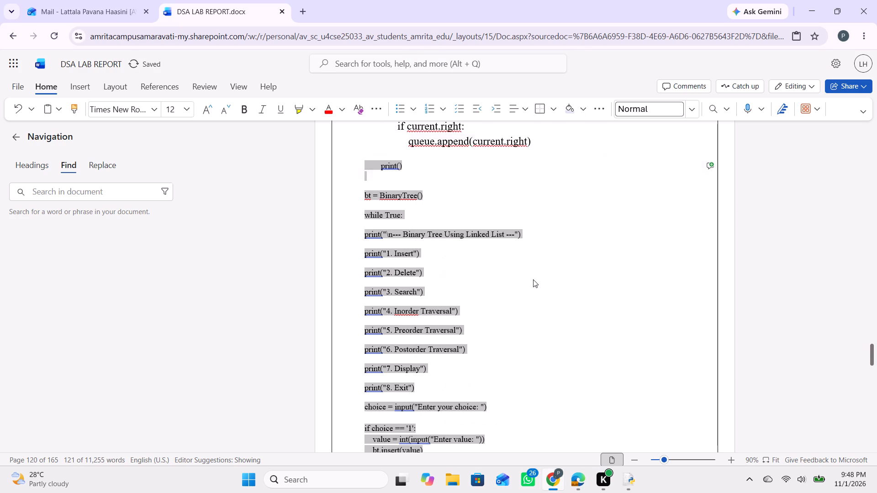
# Set the rest of the 7b linked-list program, from class Node: through the last queue.append(current.right), to font size 12.
pyautogui.scroll(3, 533, 279)
pyautogui.moveTo(544, 305); pyautogui.dragTo(485, 273)
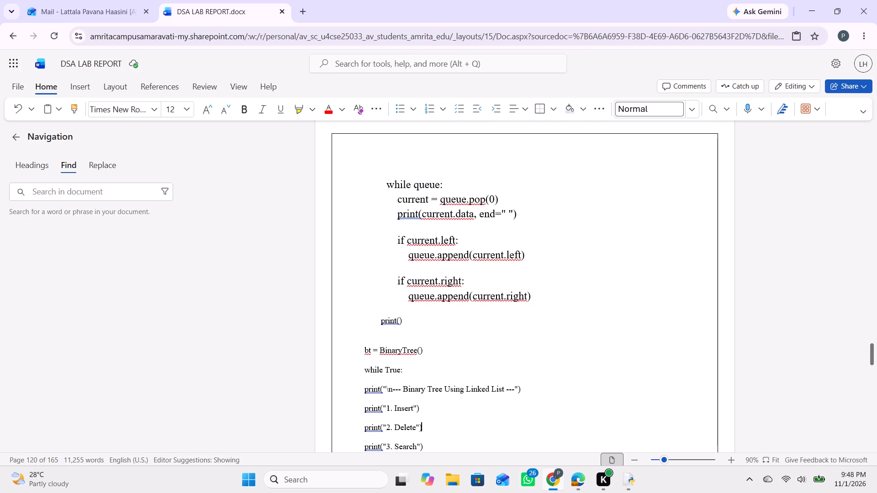
pyautogui.moveTo(535, 299); pyautogui.dragTo(385, 95)
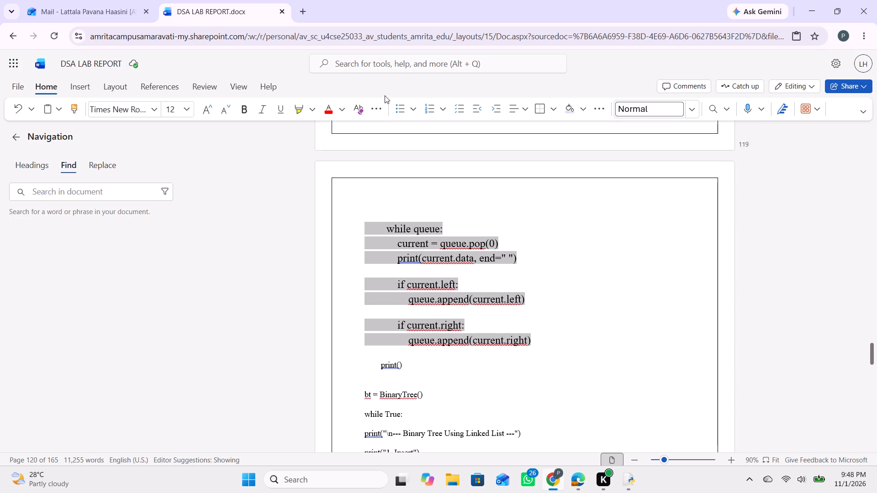
pyautogui.moveTo(385, 95); pyautogui.dragTo(384, 95)
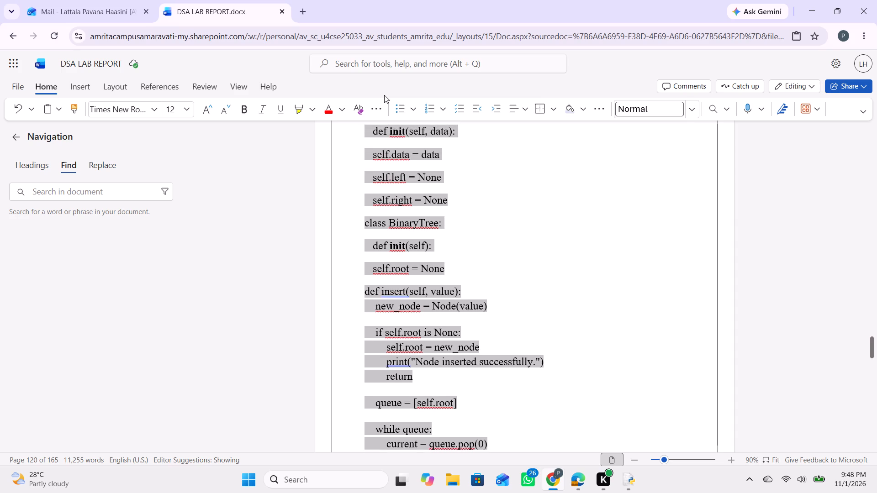
pyautogui.moveTo(384, 95); pyautogui.dragTo(357, 227)
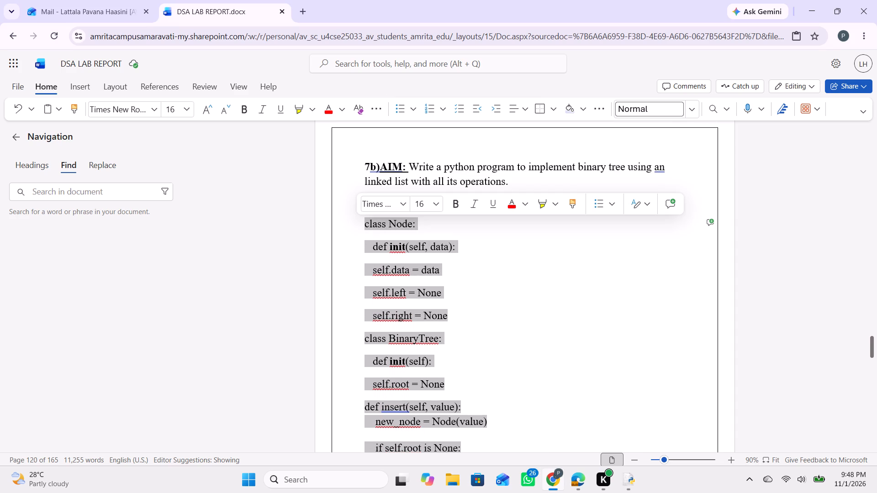
pyautogui.click(436, 204)
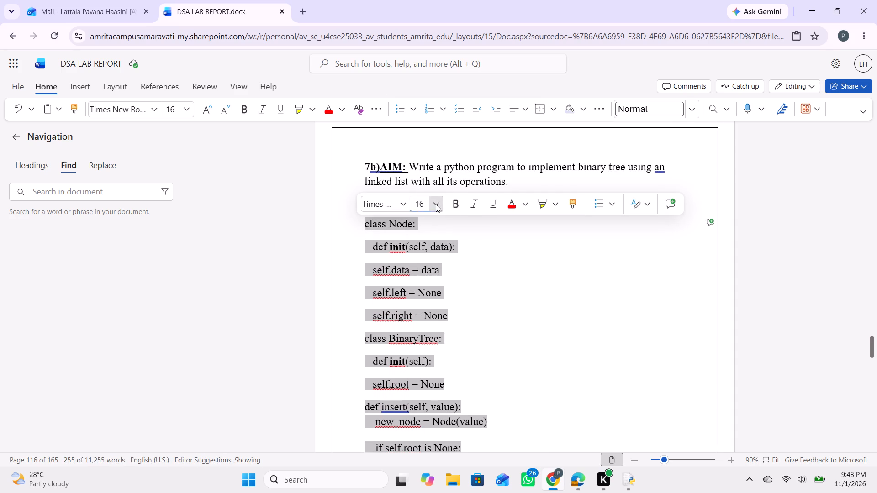
pyautogui.click(454, 268)
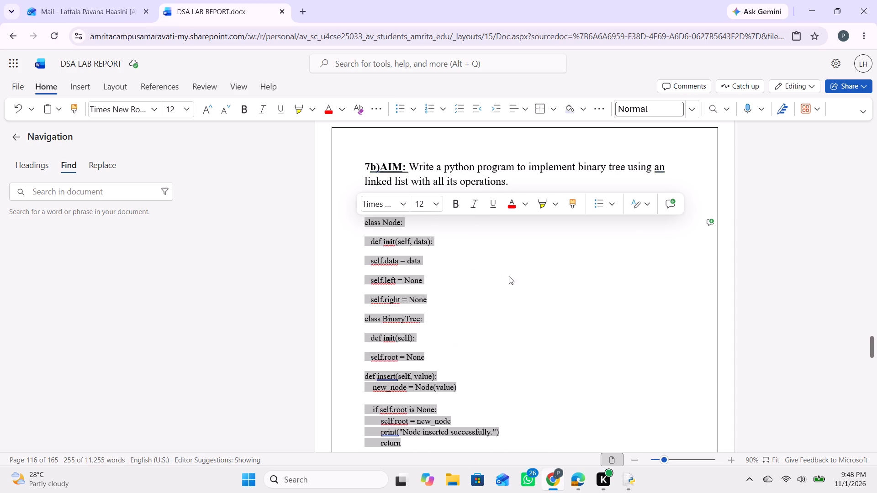
pyautogui.click(535, 293)
pyautogui.scroll(4, 535, 293)
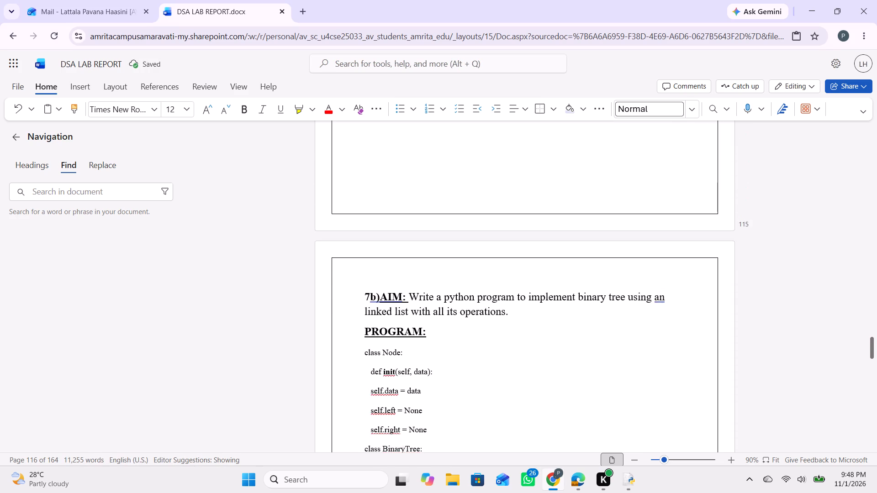
pyautogui.scroll(-5, 535, 293)
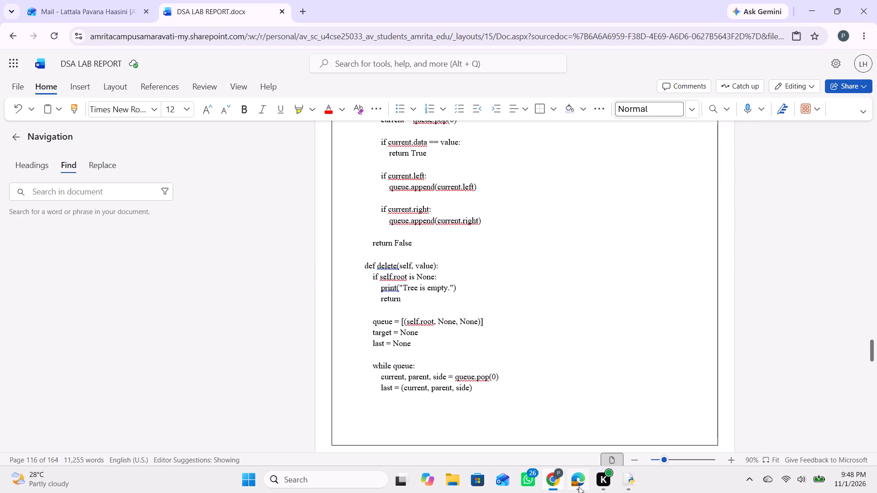
# Switch to the other DSA document in Edge and examine the hashing section's AIM and separate chaining program.
pyautogui.click(579, 487)
pyautogui.scroll(1, 559, 259)
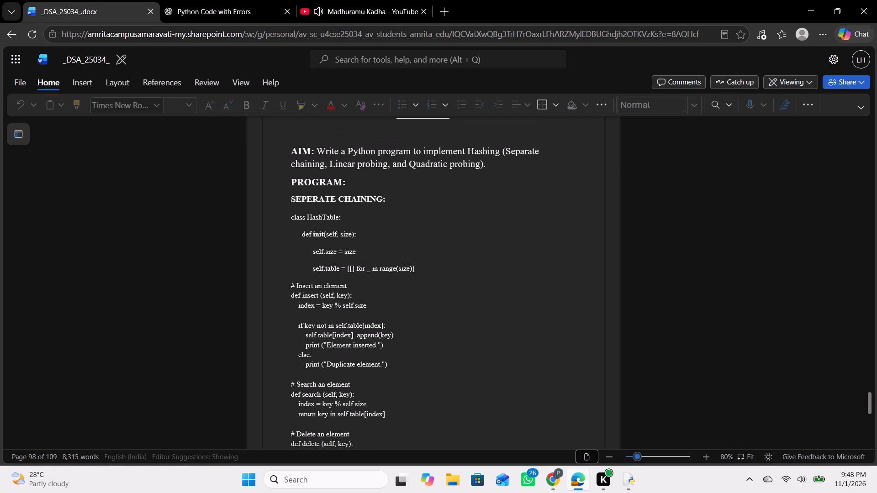
pyautogui.click(489, 166)
pyautogui.scroll(-3, 522, 278)
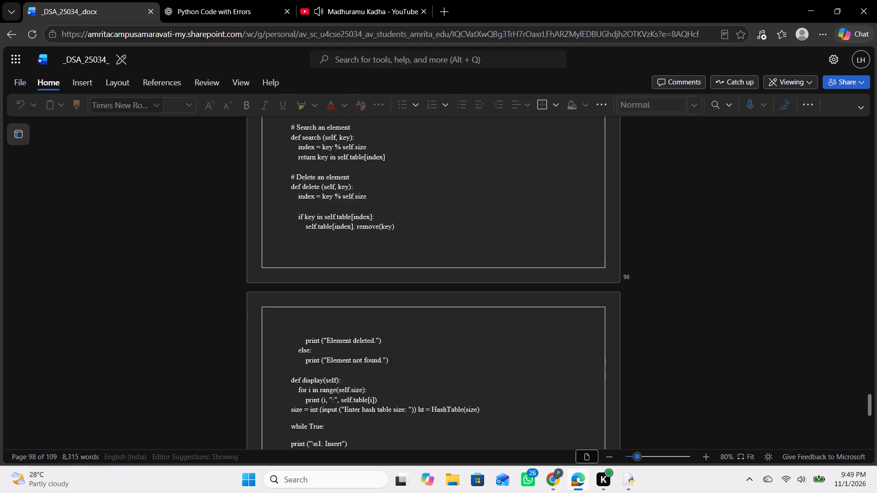
pyautogui.scroll(-4, 522, 278)
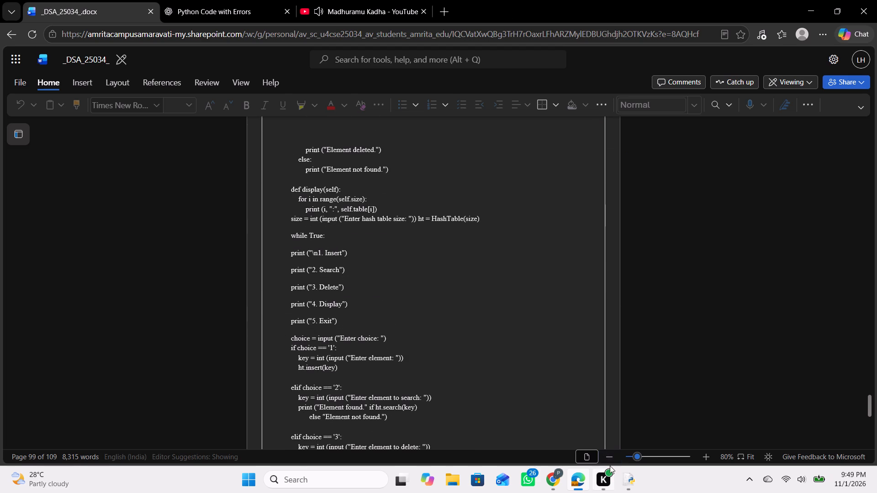
# Return to DSA LAB REPORT in Chrome and set all the text in the 7a ERROR TABLE to font size 14.
pyautogui.click(555, 480)
pyautogui.scroll(1, 523, 339)
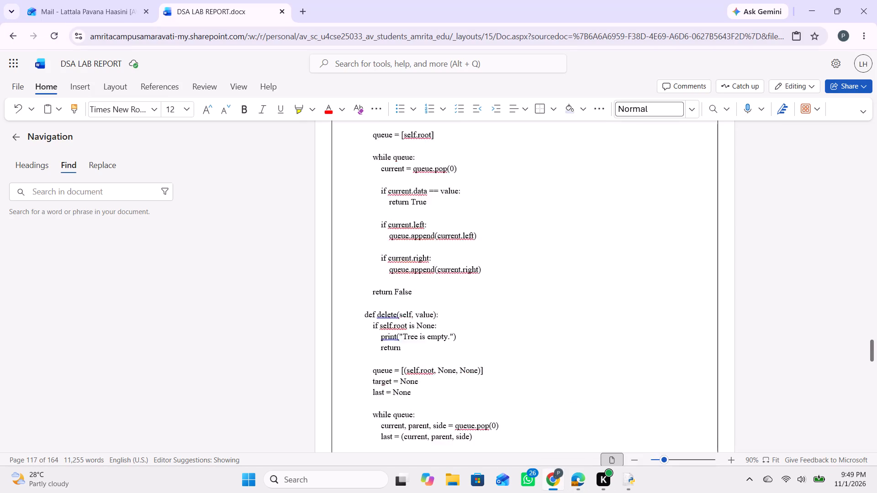
pyautogui.scroll(15, 523, 339)
pyautogui.scroll(-2, 523, 339)
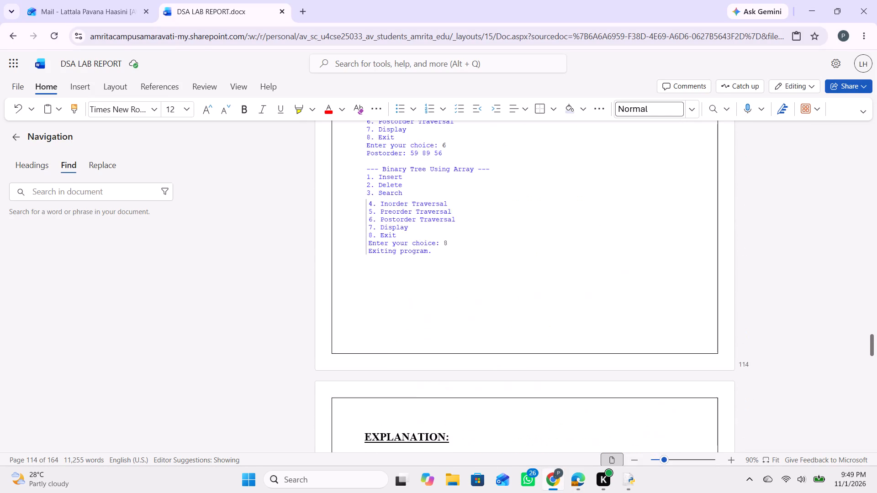
pyautogui.scroll(-3, 523, 339)
pyautogui.scroll(1, 523, 339)
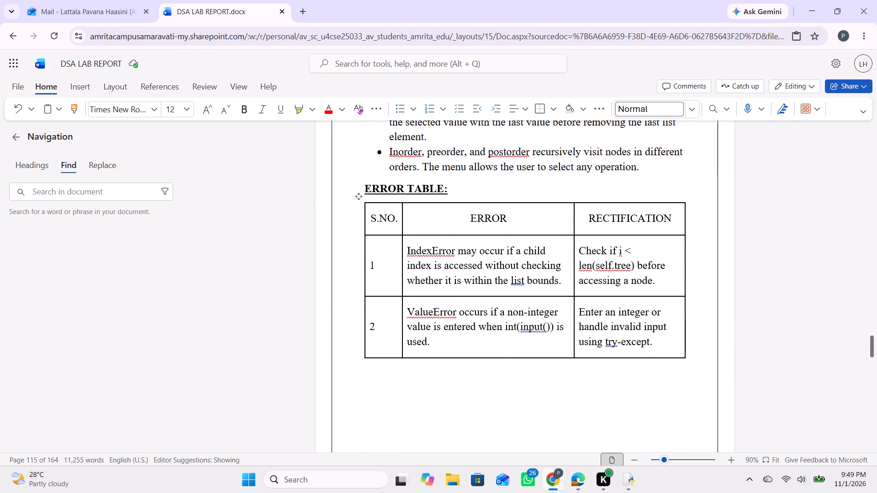
pyautogui.moveTo(673, 352); pyautogui.dragTo(380, 220)
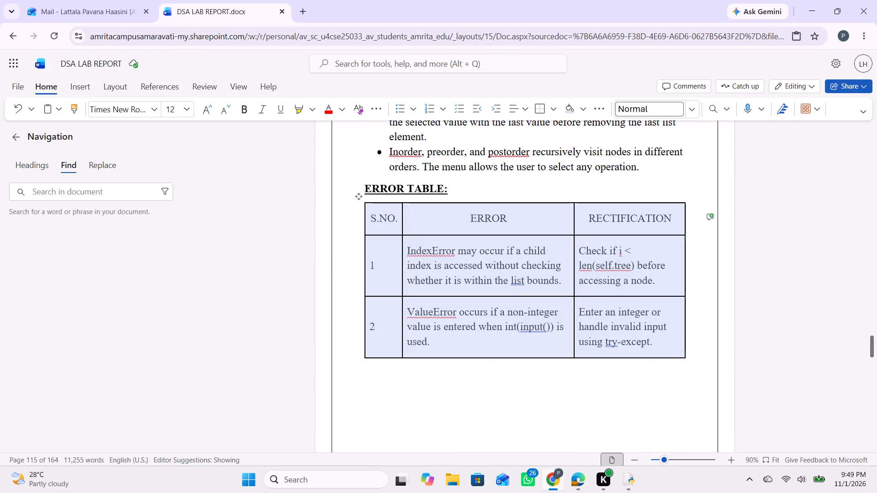
pyautogui.moveTo(380, 220); pyautogui.dragTo(380, 220)
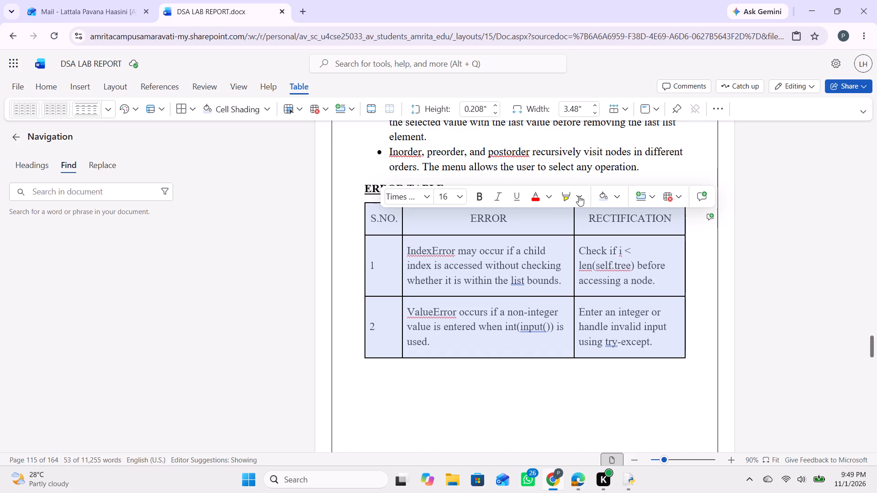
pyautogui.click(458, 196)
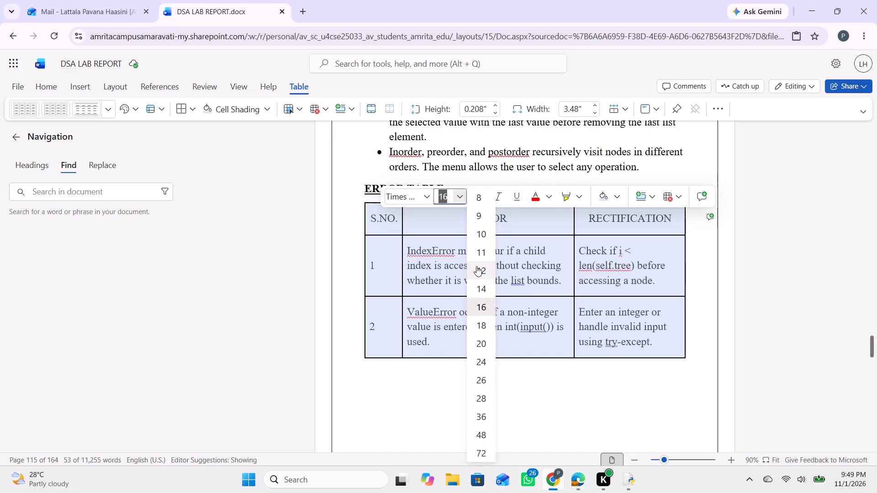
pyautogui.click(482, 285)
pyautogui.click(797, 292)
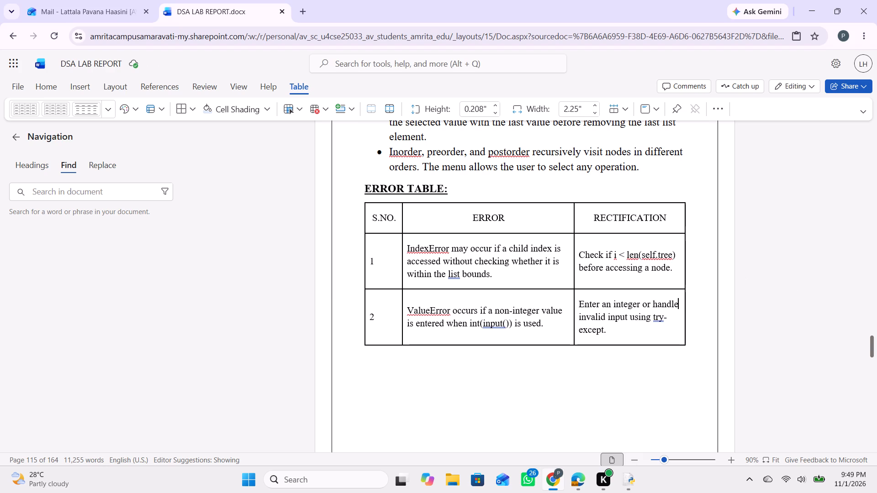
# Set the three EXPLANATION bullet points above the 7a error table to font size 14.
pyautogui.scroll(2, 592, 252)
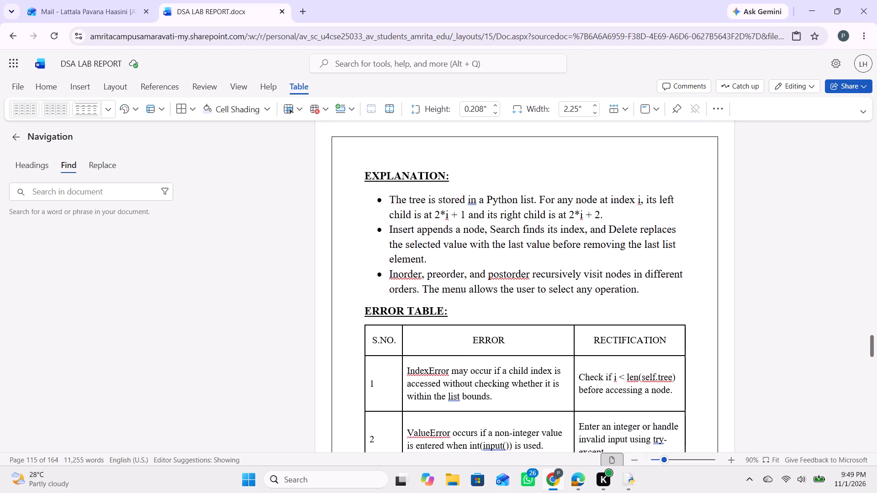
pyautogui.moveTo(670, 291); pyautogui.dragTo(367, 192)
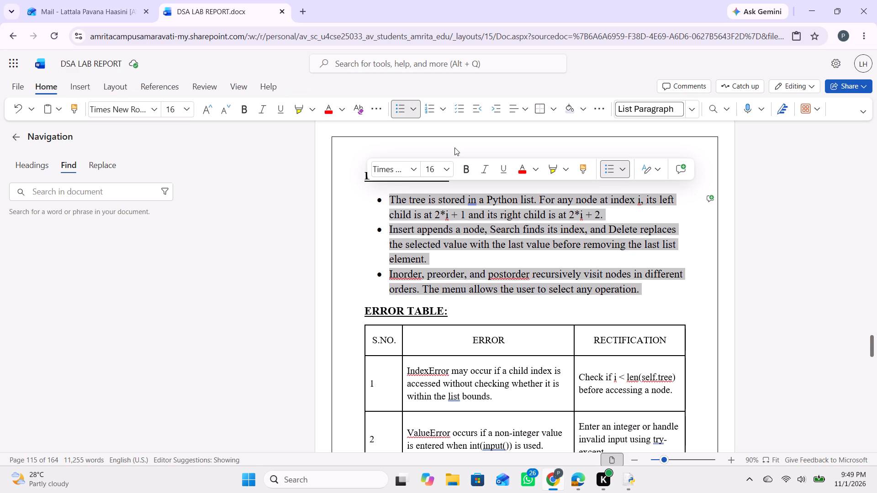
pyautogui.click(447, 164)
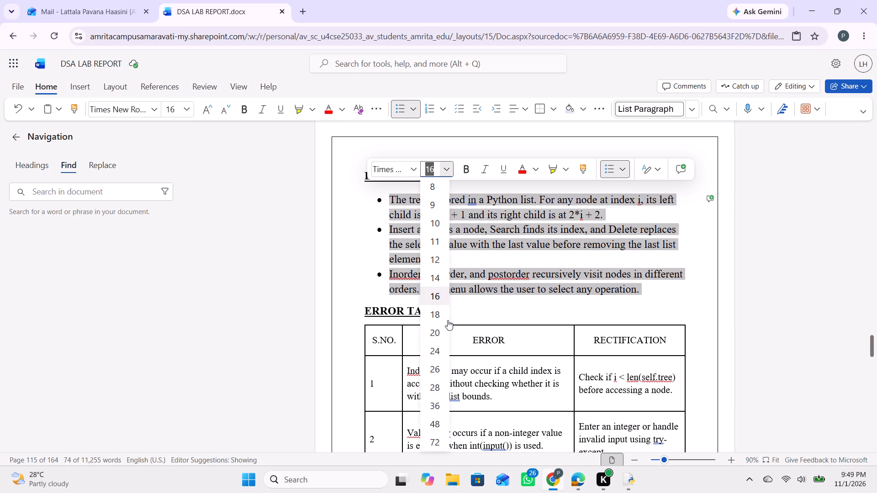
pyautogui.click(440, 274)
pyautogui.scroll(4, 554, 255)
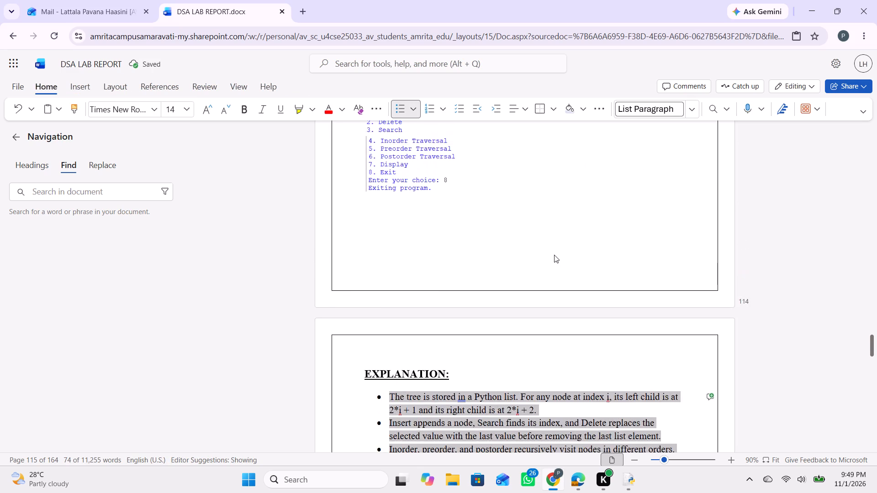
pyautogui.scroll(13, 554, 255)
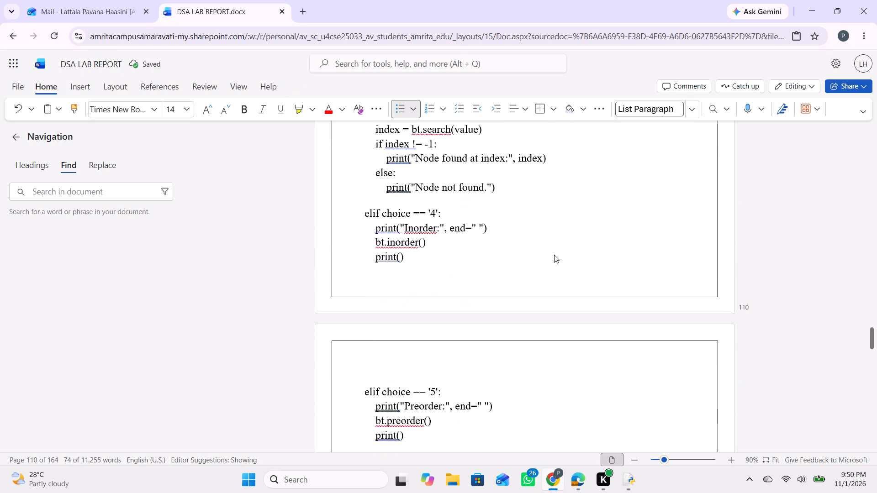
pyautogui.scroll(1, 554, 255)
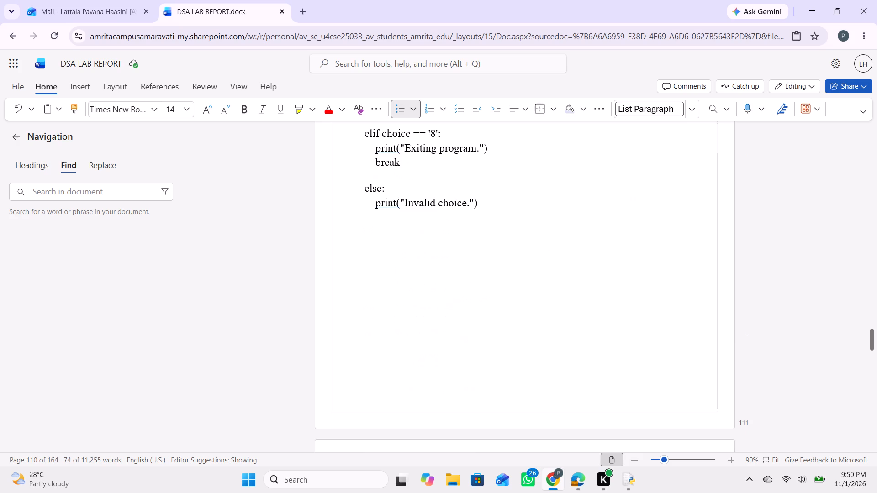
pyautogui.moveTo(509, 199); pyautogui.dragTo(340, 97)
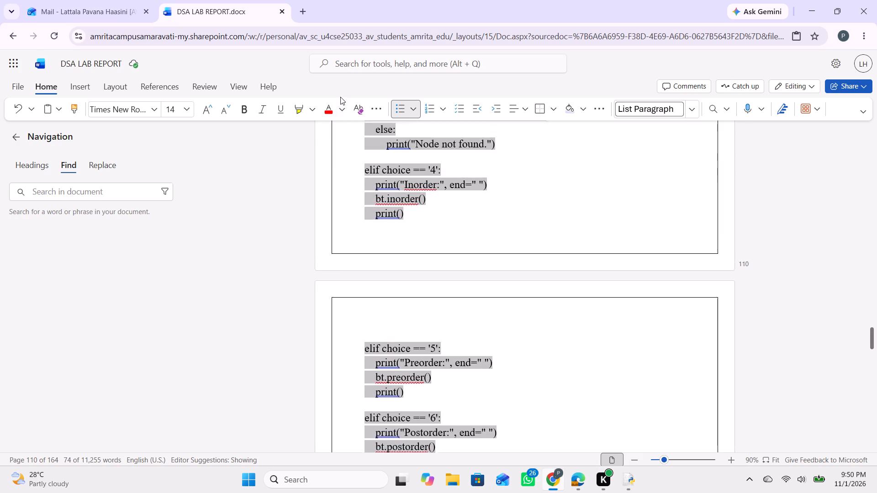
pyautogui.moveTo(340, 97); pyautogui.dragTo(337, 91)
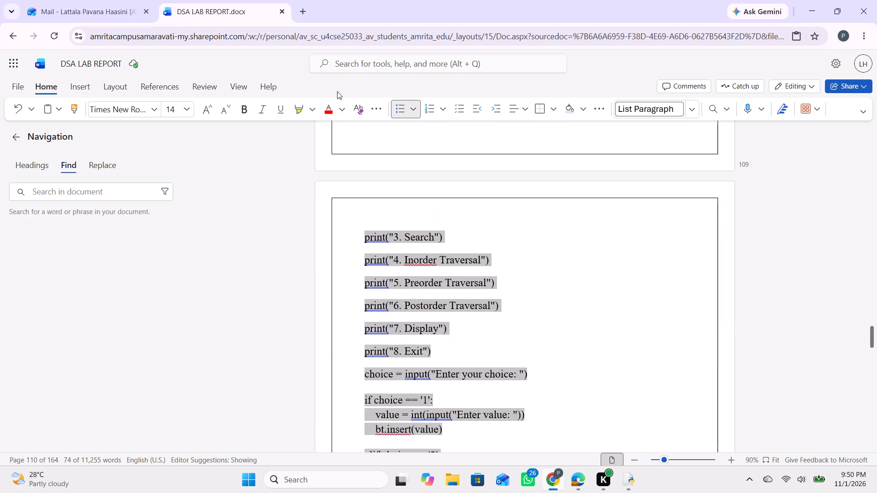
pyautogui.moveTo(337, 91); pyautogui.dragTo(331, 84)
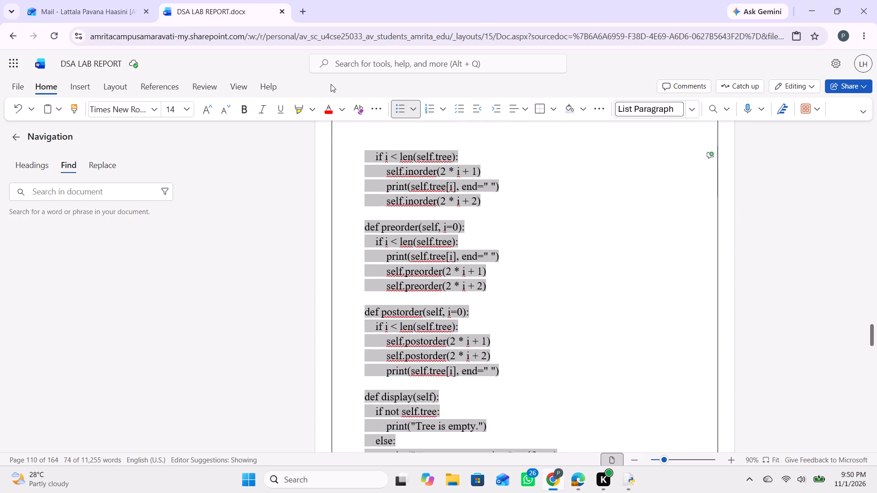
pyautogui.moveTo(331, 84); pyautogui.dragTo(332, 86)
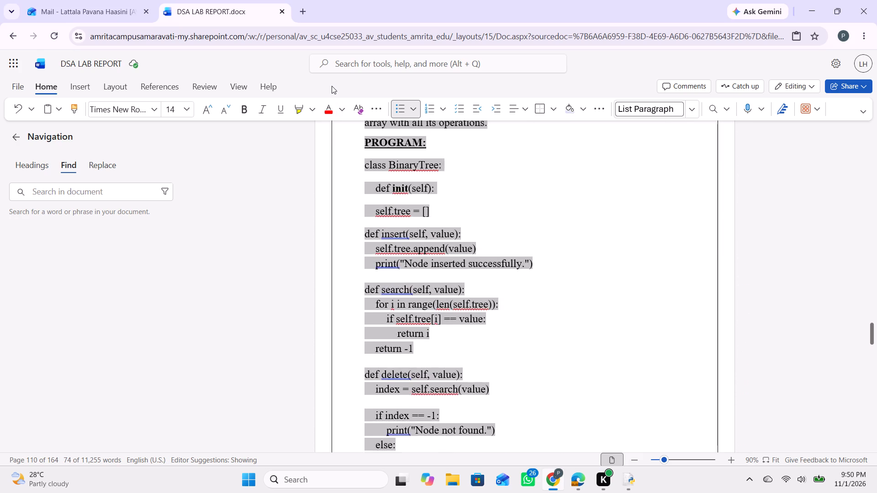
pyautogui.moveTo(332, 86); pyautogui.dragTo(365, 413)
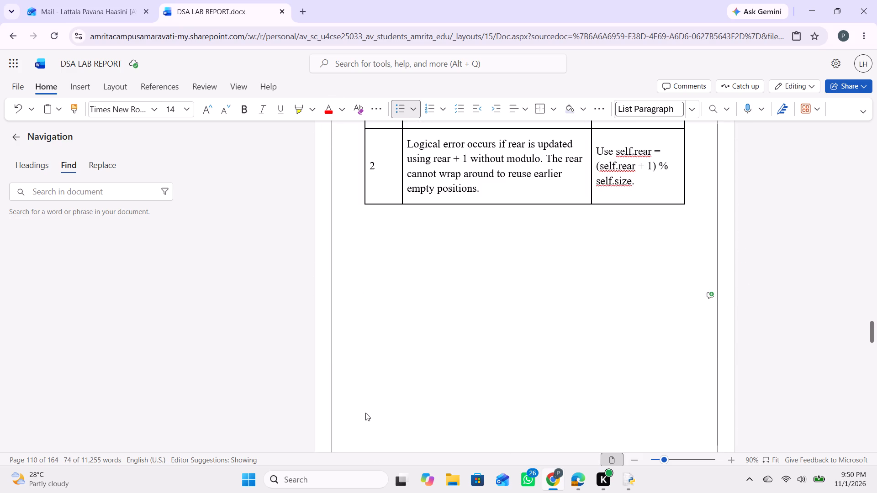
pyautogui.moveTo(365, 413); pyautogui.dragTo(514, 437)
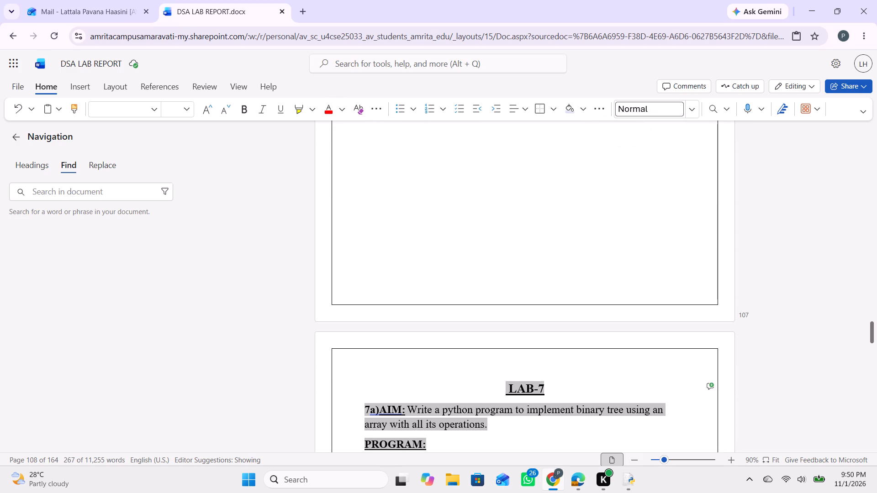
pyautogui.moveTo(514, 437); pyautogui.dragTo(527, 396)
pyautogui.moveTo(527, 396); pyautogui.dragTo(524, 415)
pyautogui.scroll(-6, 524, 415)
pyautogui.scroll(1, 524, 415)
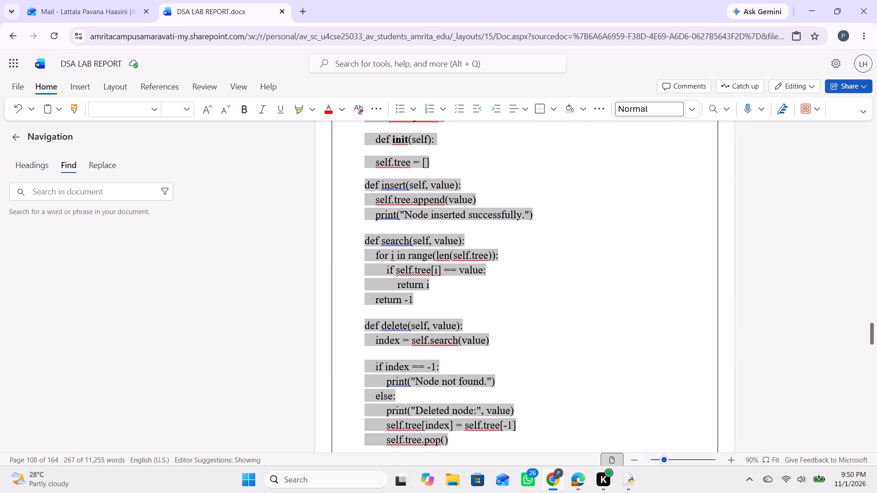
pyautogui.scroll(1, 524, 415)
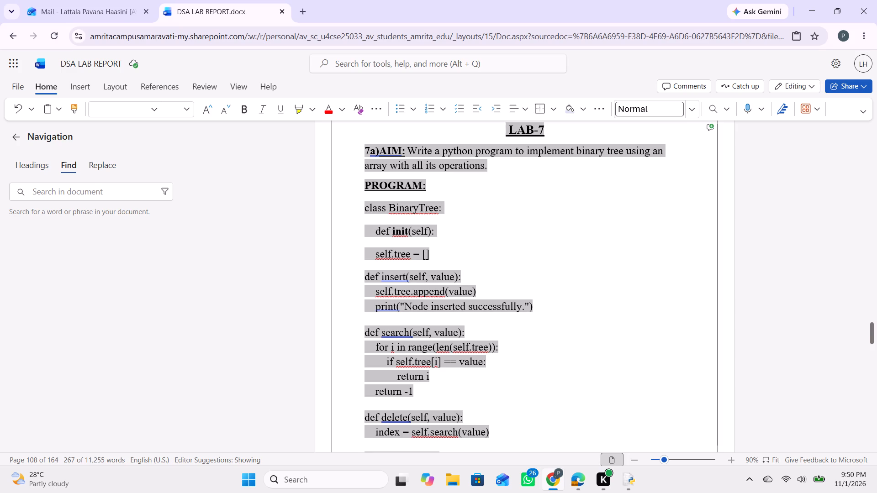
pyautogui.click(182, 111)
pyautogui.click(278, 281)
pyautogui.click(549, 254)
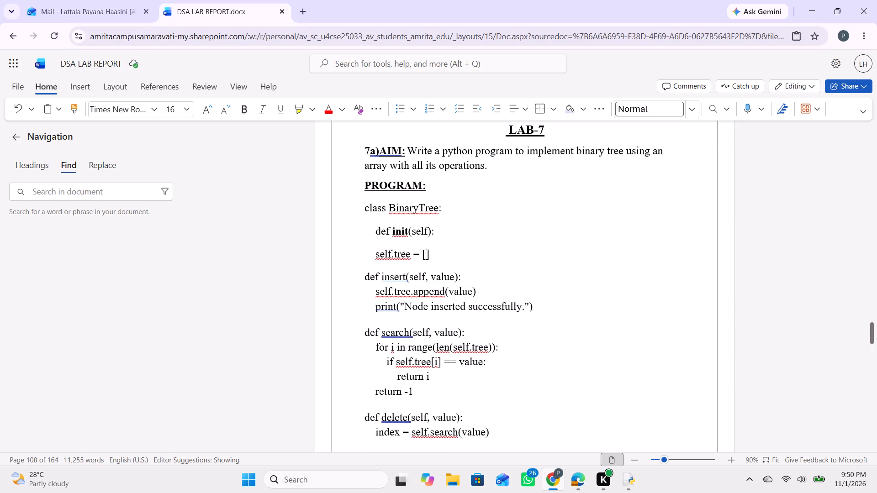
# Set the 7a program from class BinaryTree: through print("Node not found.") in the delete function to font size 12.
pyautogui.moveTo(363, 210); pyautogui.dragTo(541, 363)
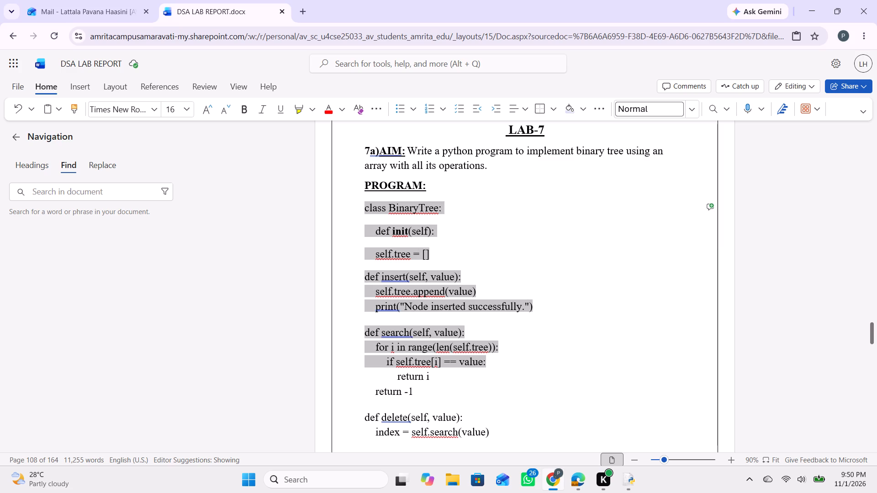
pyautogui.moveTo(541, 363); pyautogui.dragTo(533, 492)
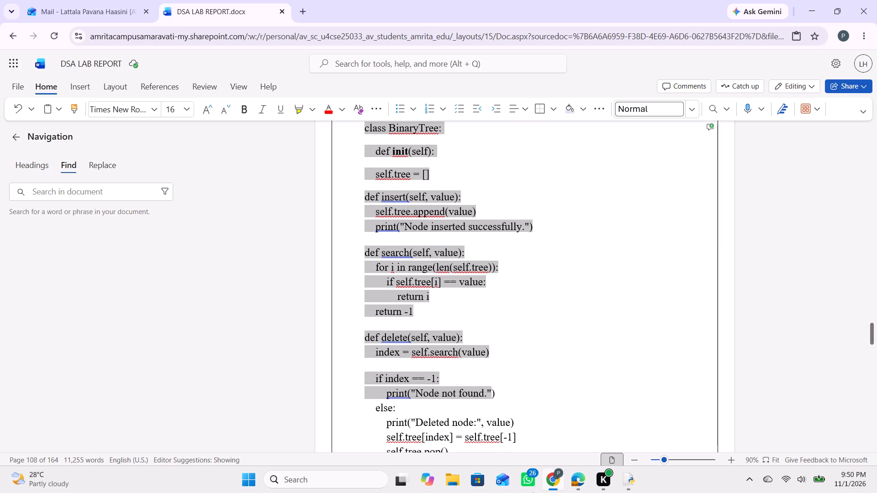
pyautogui.moveTo(533, 492); pyautogui.dragTo(530, 469)
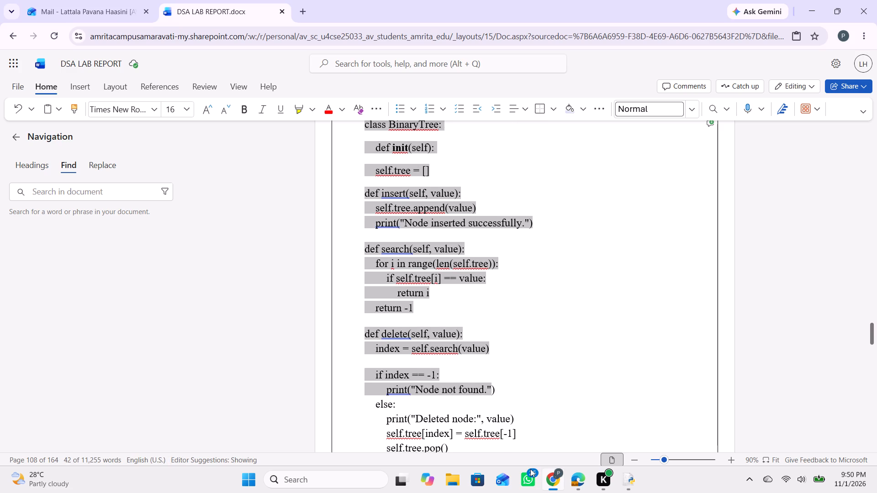
pyautogui.moveTo(530, 469); pyautogui.dragTo(534, 492)
pyautogui.rightClick(506, 379)
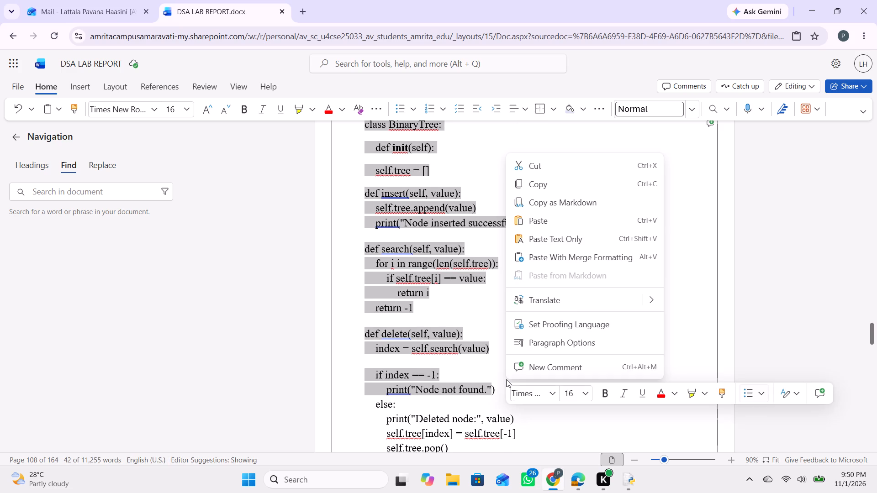
pyautogui.click(581, 396)
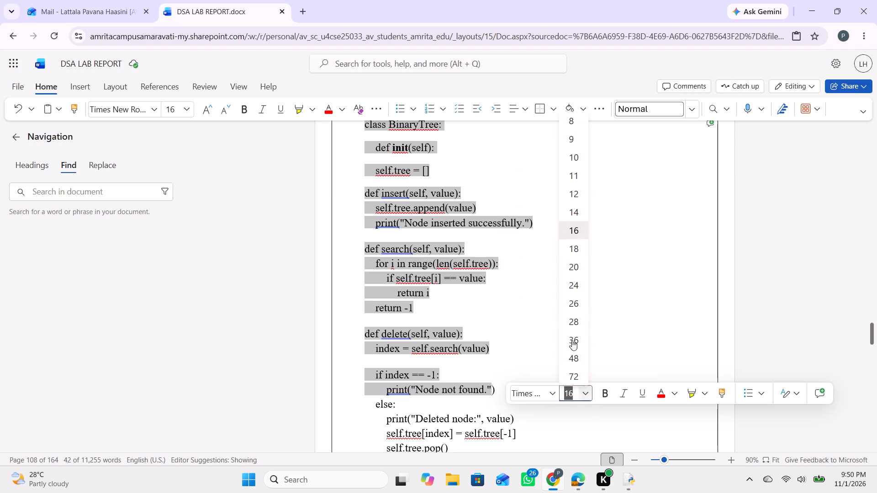
pyautogui.click(580, 192)
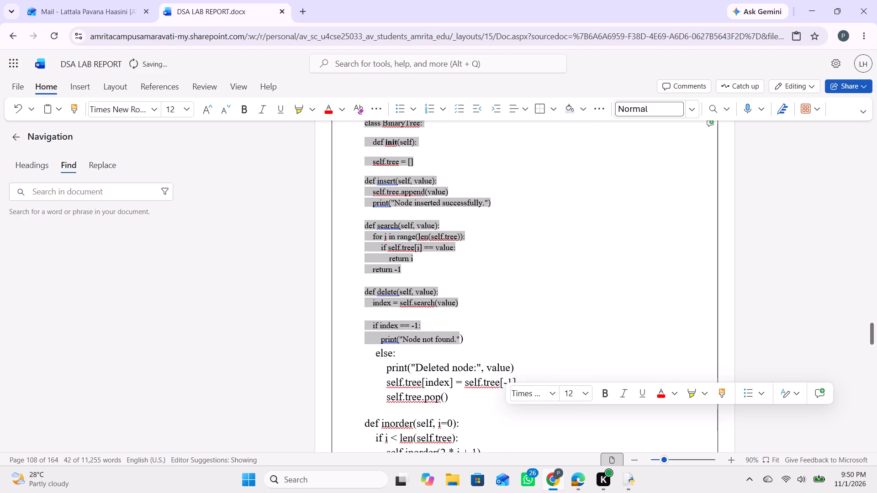
# Set the 7a program from the delete function's else: branch through bt.inorder() under elif choice == '4' to font size 12.
pyautogui.click(463, 341)
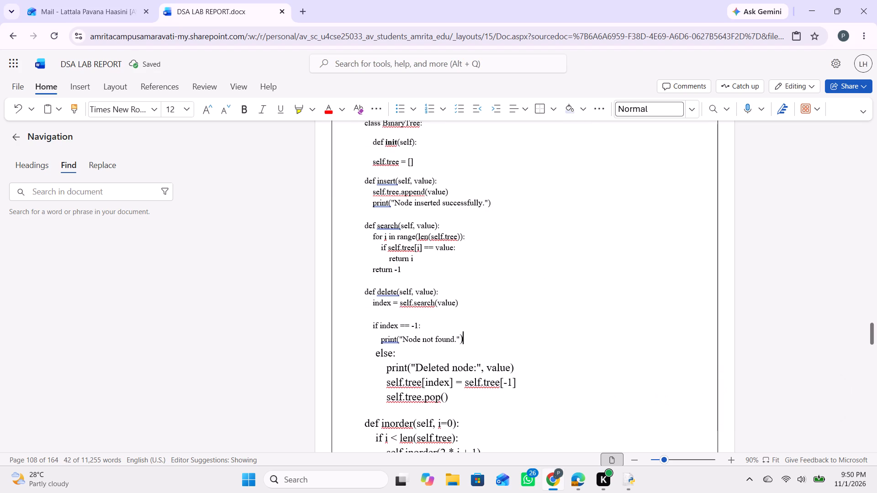
pyautogui.moveTo(460, 337); pyautogui.dragTo(500, 486)
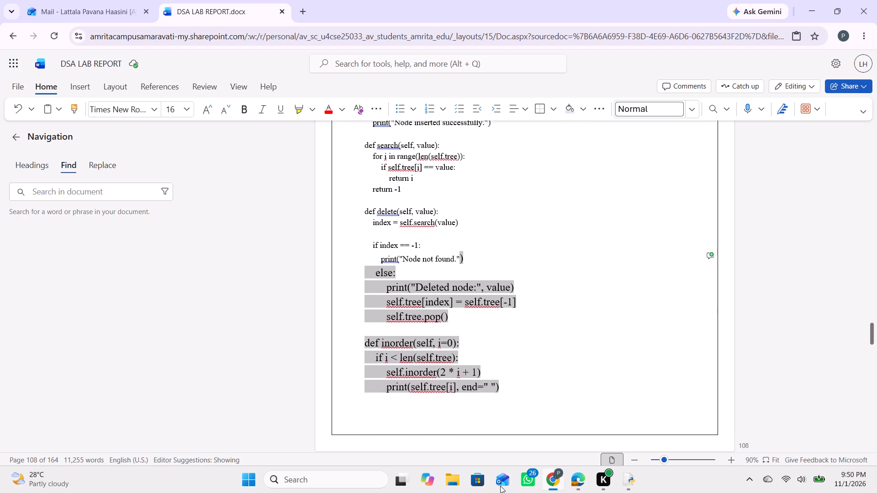
pyautogui.moveTo(500, 486); pyautogui.dragTo(504, 492)
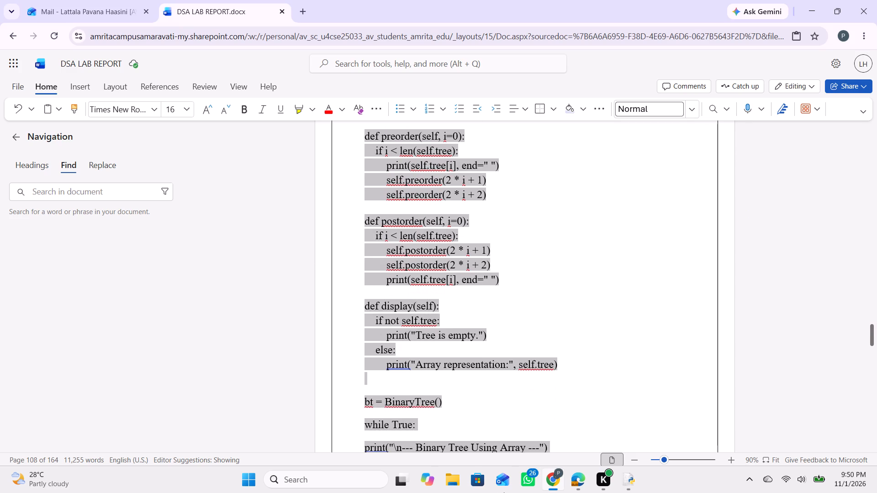
pyautogui.moveTo(504, 492); pyautogui.dragTo(505, 492)
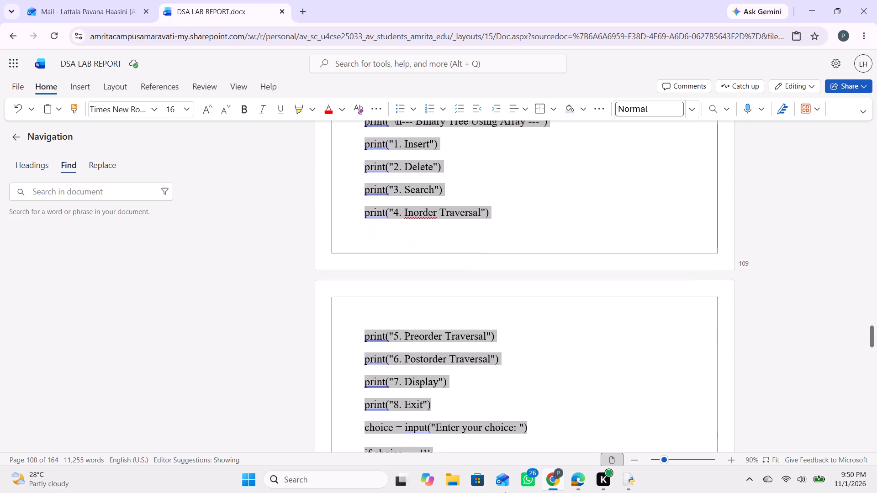
pyautogui.moveTo(505, 492); pyautogui.dragTo(504, 492)
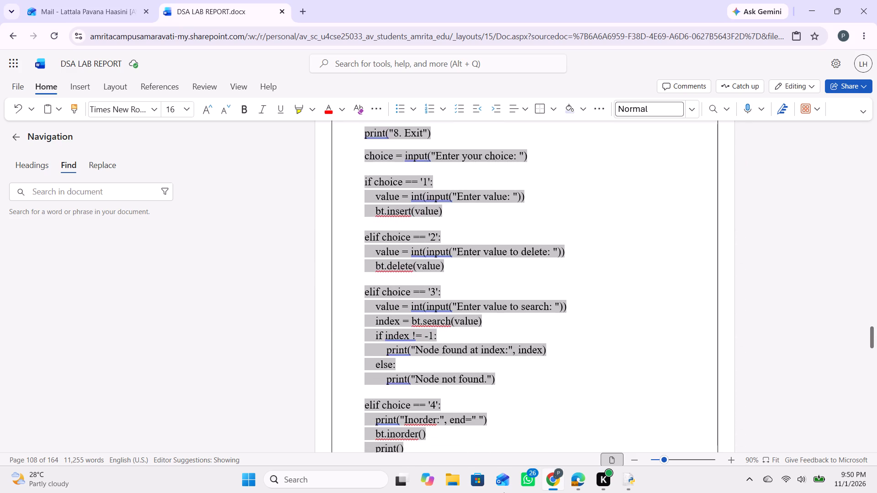
pyautogui.moveTo(504, 492); pyautogui.dragTo(504, 492)
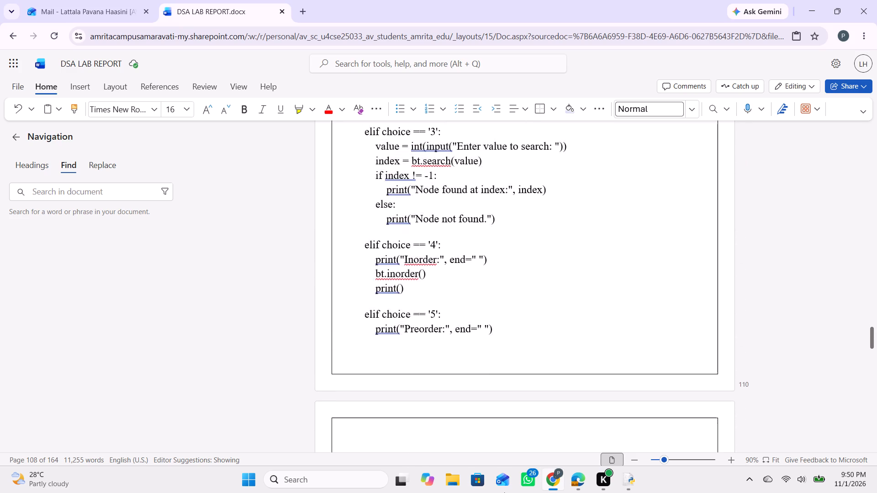
pyautogui.moveTo(504, 492); pyautogui.dragTo(505, 492)
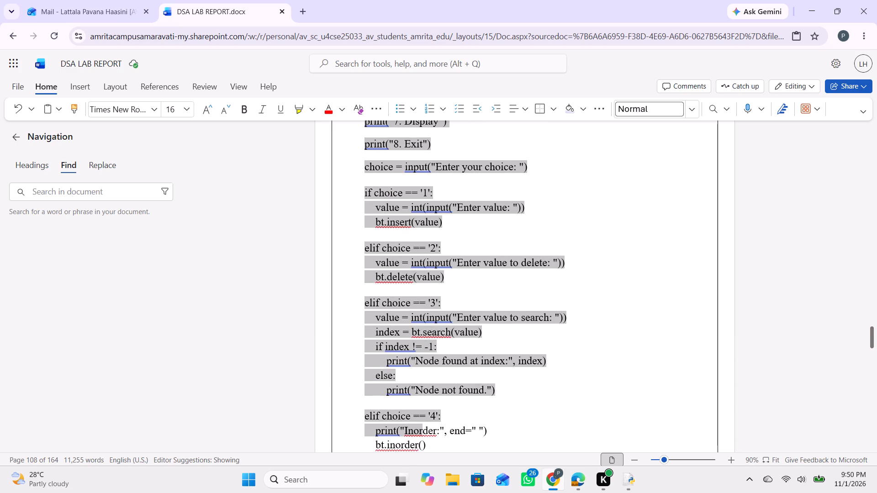
pyautogui.rightClick(486, 444)
pyautogui.click(565, 415)
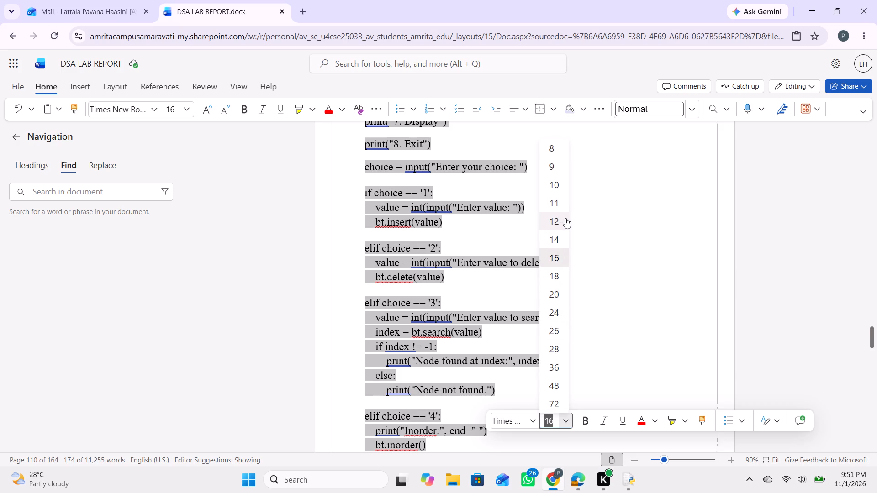
pyautogui.click(565, 218)
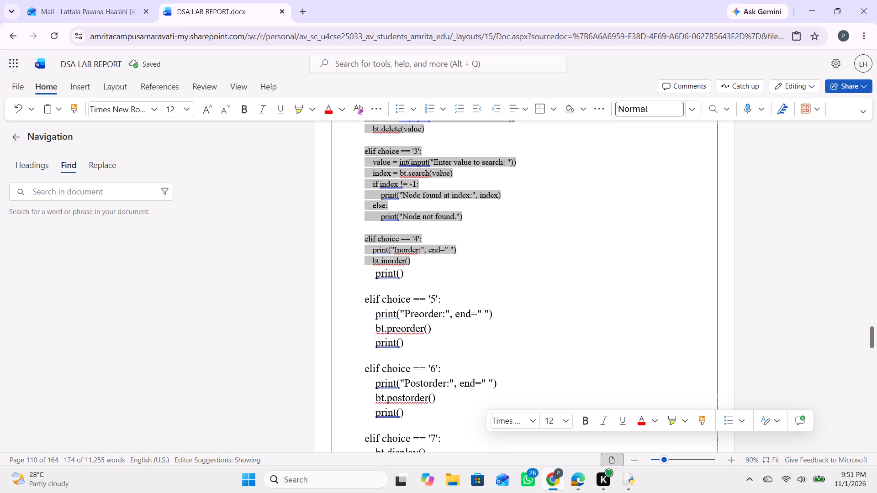
# Set the rest of the 7a program, from print() under elif choice == '4' through print("Invalid choice."), to font size 12.
pyautogui.moveTo(370, 280); pyautogui.dragTo(398, 431)
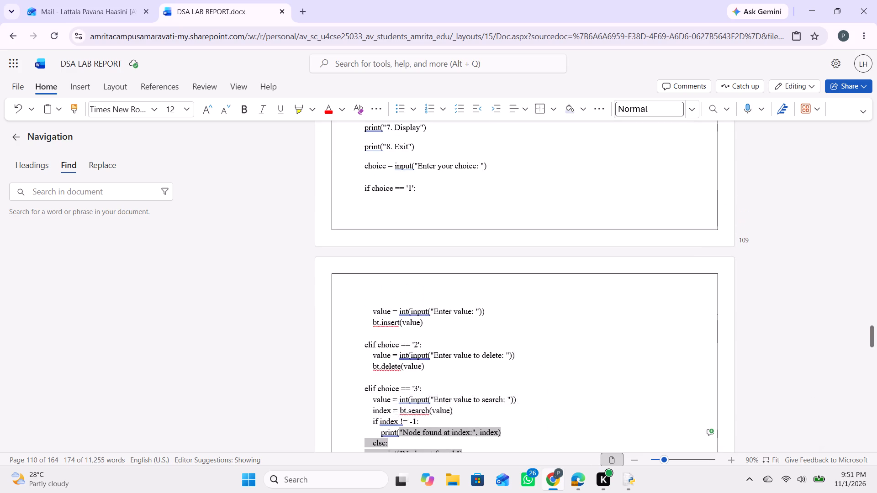
pyautogui.scroll(-5, 398, 431)
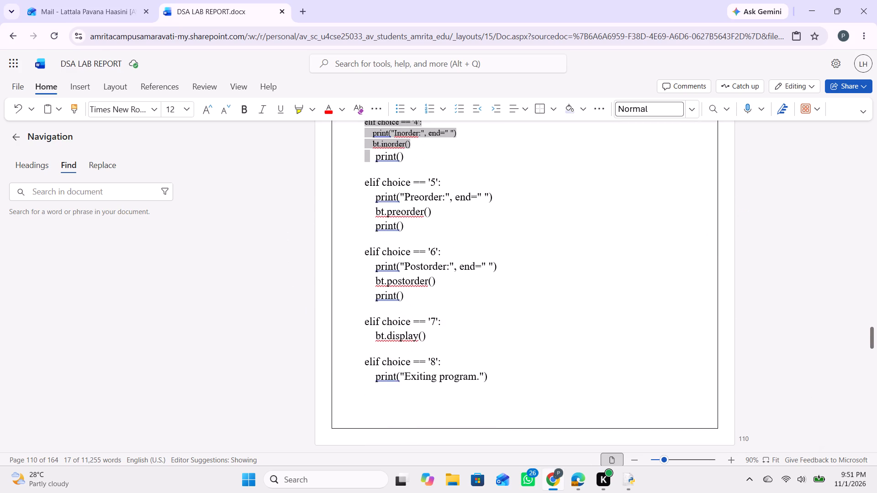
pyautogui.click(379, 156)
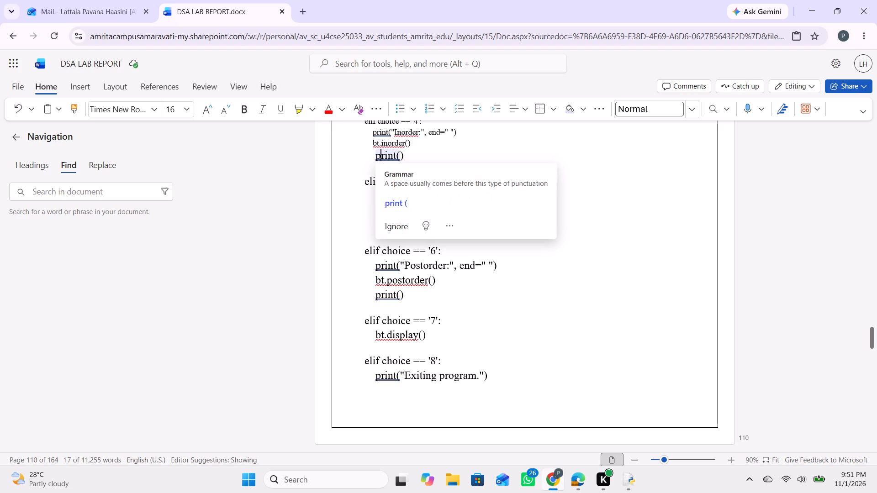
pyautogui.press('Left')
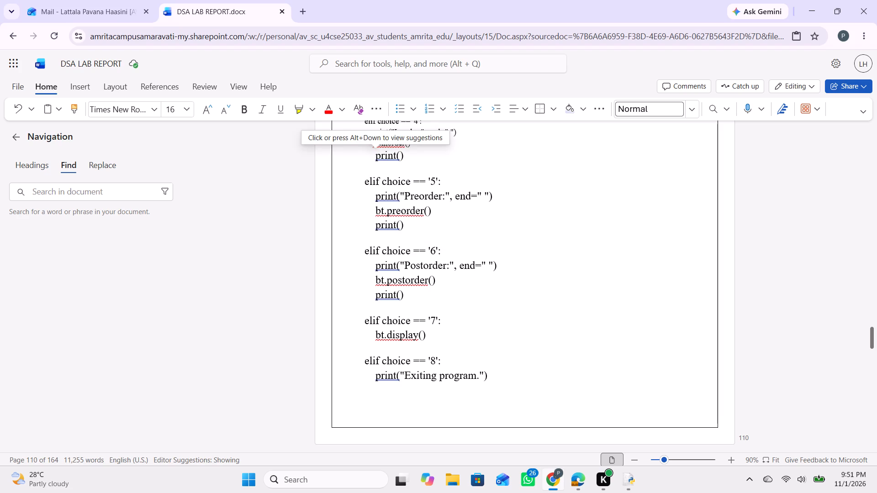
pyautogui.moveTo(376, 161); pyautogui.dragTo(483, 491)
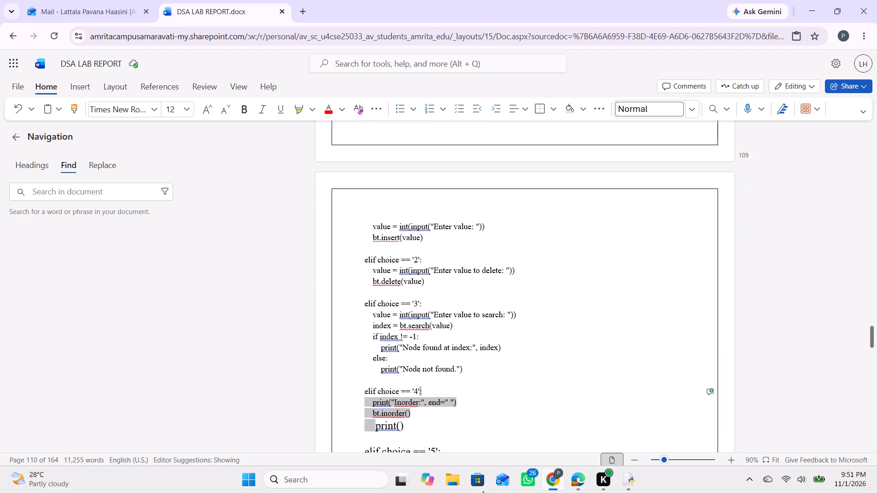
pyautogui.moveTo(483, 491); pyautogui.dragTo(484, 492)
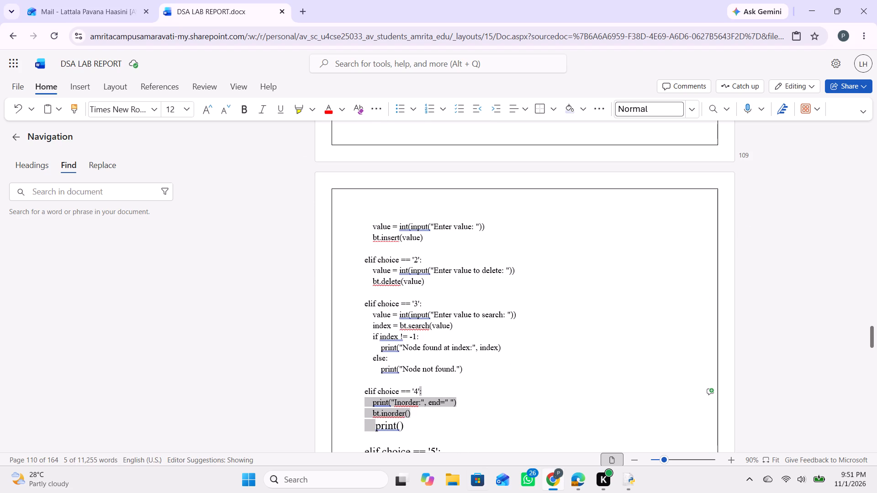
pyautogui.click(574, 387)
pyautogui.scroll(-12, 574, 387)
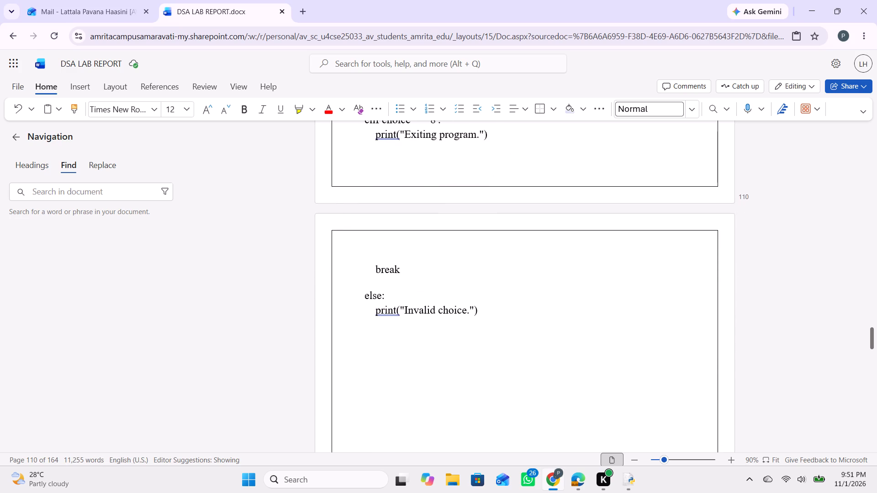
pyautogui.moveTo(491, 309); pyautogui.dragTo(289, 278)
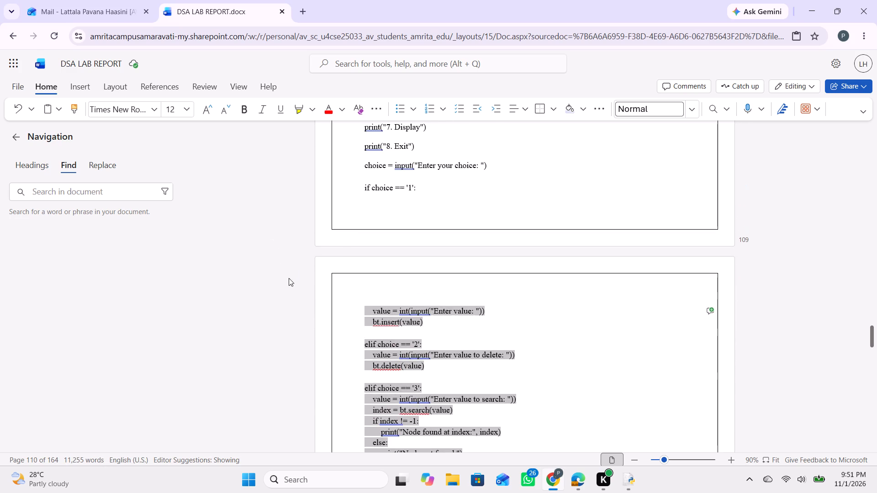
pyautogui.moveTo(289, 278); pyautogui.dragTo(309, 404)
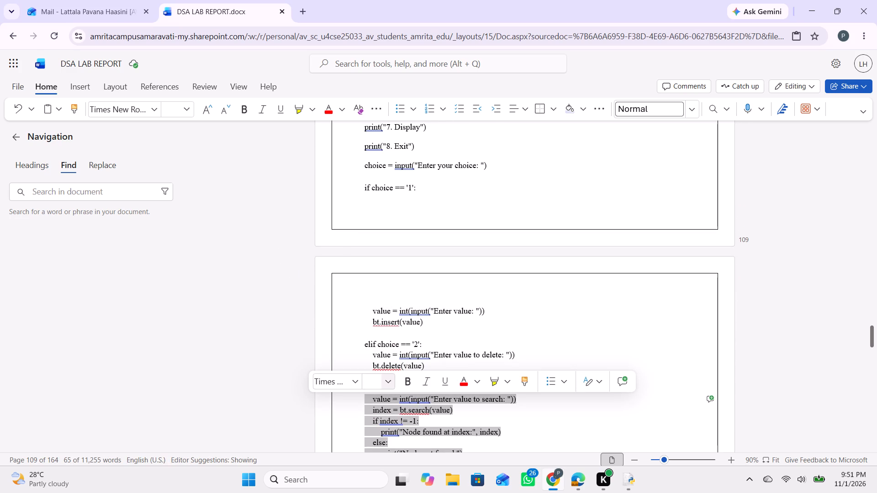
pyautogui.click(380, 382)
pyautogui.write('12')
pyautogui.press('Return')
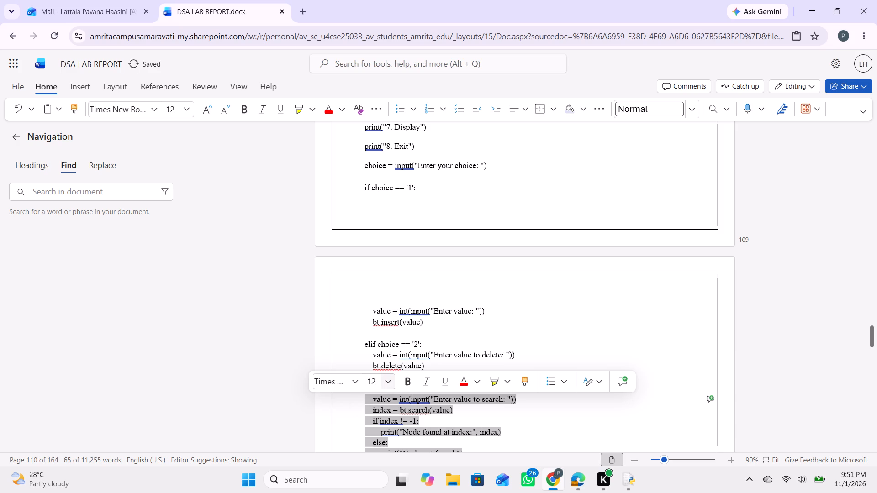
pyautogui.click(587, 415)
# Delete the blank page and the extra empty lines between the end of the 7a program and its OUTPUT heading.
pyautogui.scroll(-7, 587, 415)
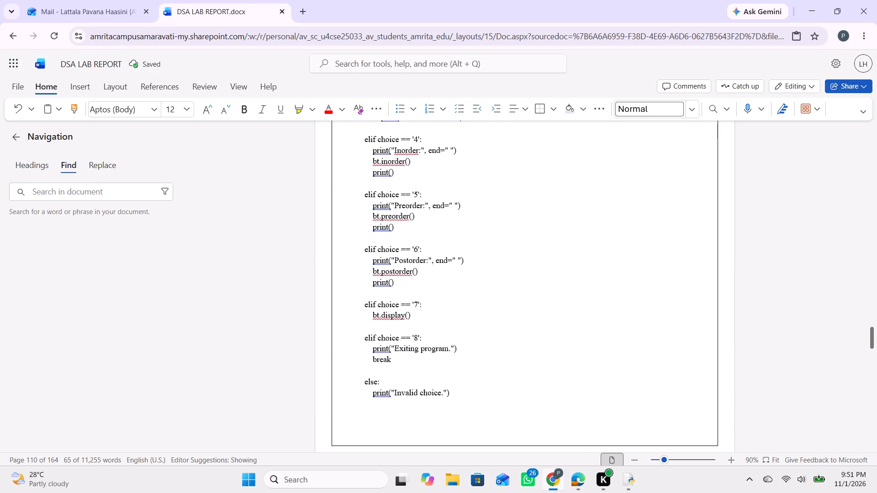
pyautogui.scroll(-8, 587, 415)
pyautogui.scroll(2, 587, 415)
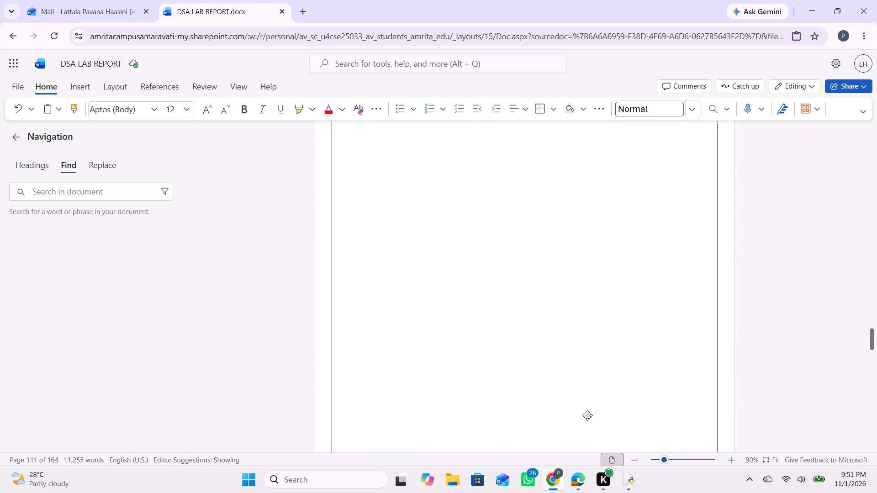
pyautogui.scroll(2, 587, 415)
pyautogui.scroll(-8, 587, 415)
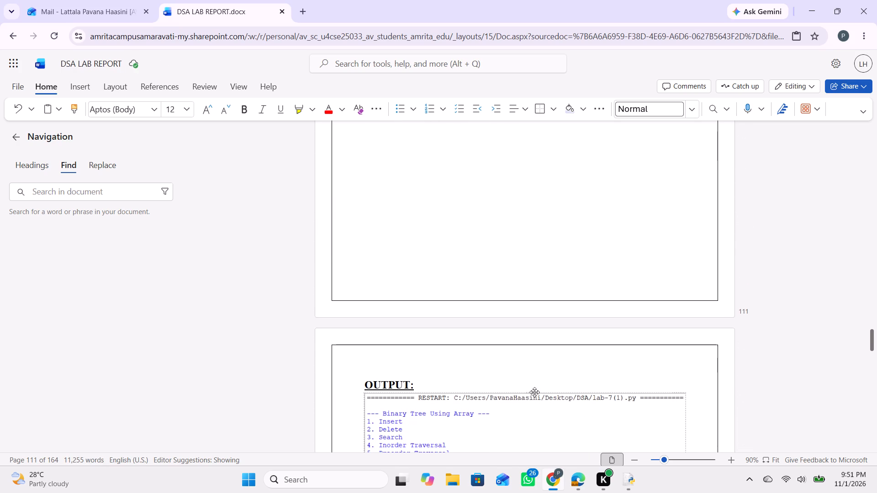
pyautogui.click(353, 392)
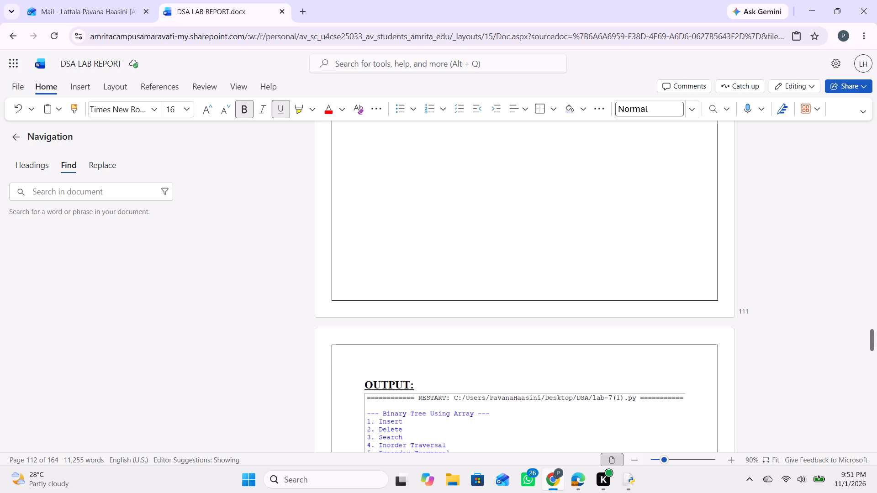
pyautogui.press('BackSpace')
pyautogui.scroll(1, 353, 392)
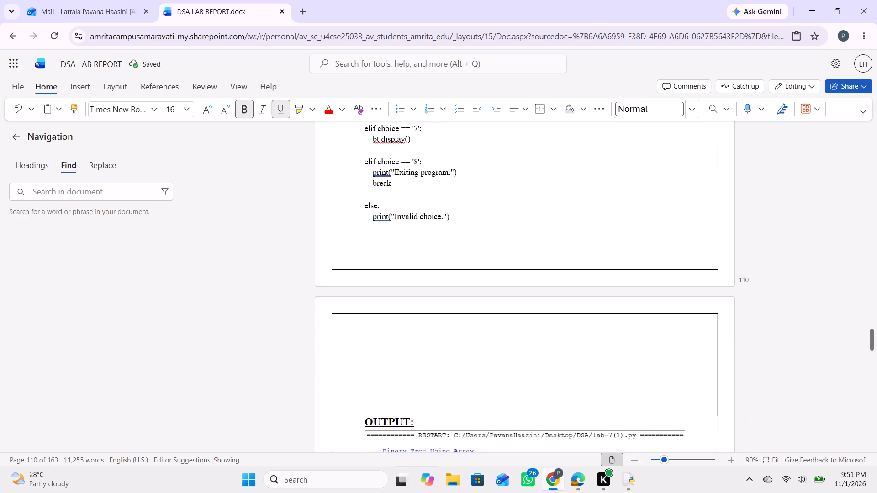
pyautogui.press('BackSpace')
pyautogui.press('BackSpace')
pyautogui.press('BackSpace')
pyautogui.press('BackSpace')
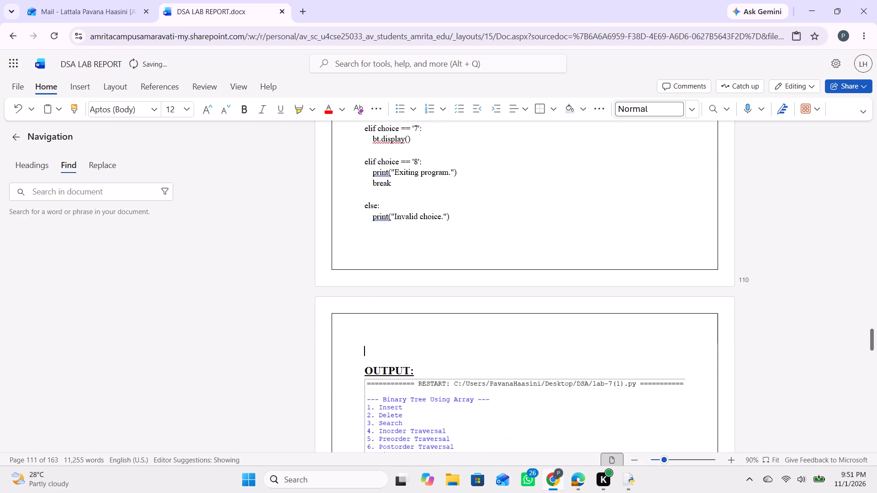
# Set all the text in the 6c circular queue ERROR TABLE, just before LAB-7, to font size 14.
pyautogui.scroll(13, 353, 392)
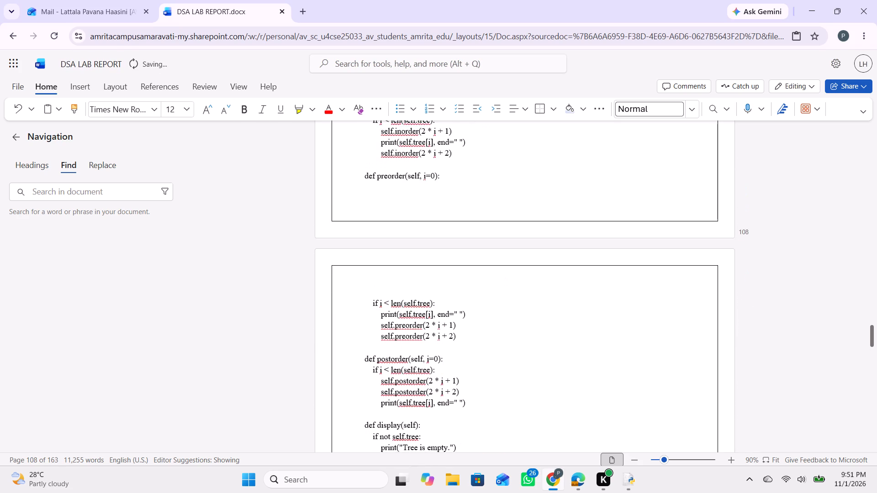
pyautogui.scroll(10, 353, 392)
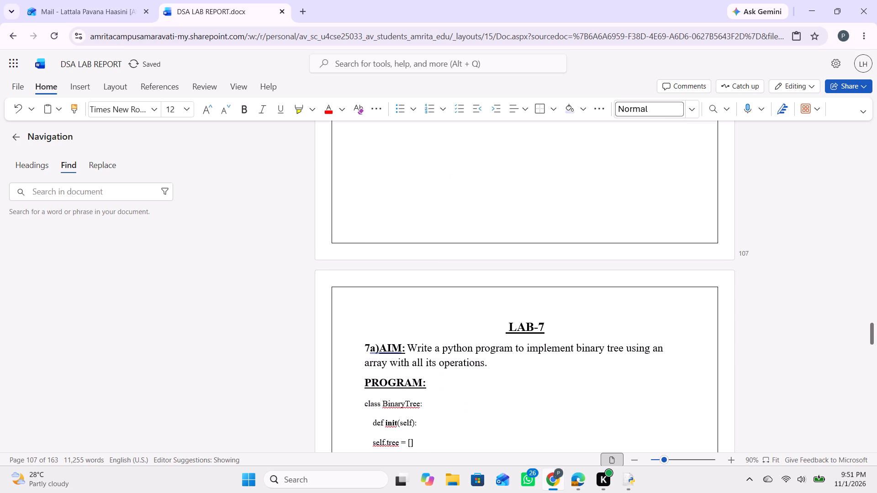
pyautogui.scroll(8, 353, 392)
pyautogui.scroll(-5, 353, 392)
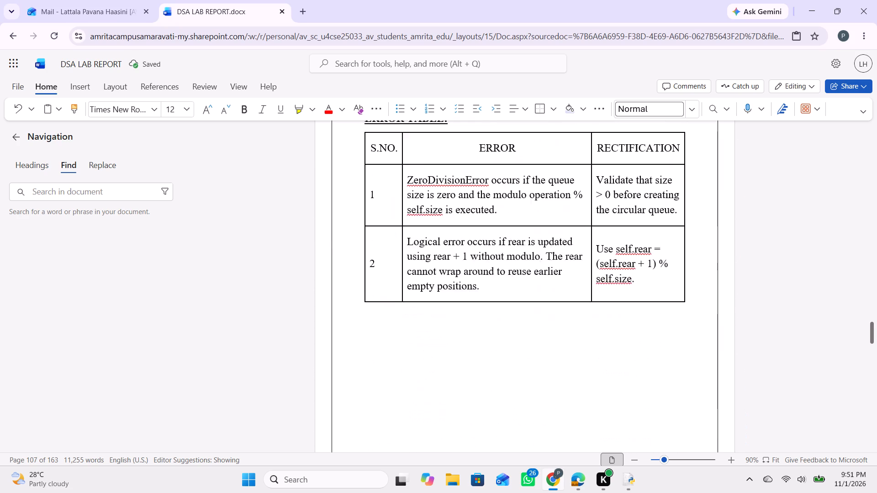
pyautogui.scroll(-1, 353, 392)
pyautogui.moveTo(659, 294); pyautogui.dragTo(371, 157)
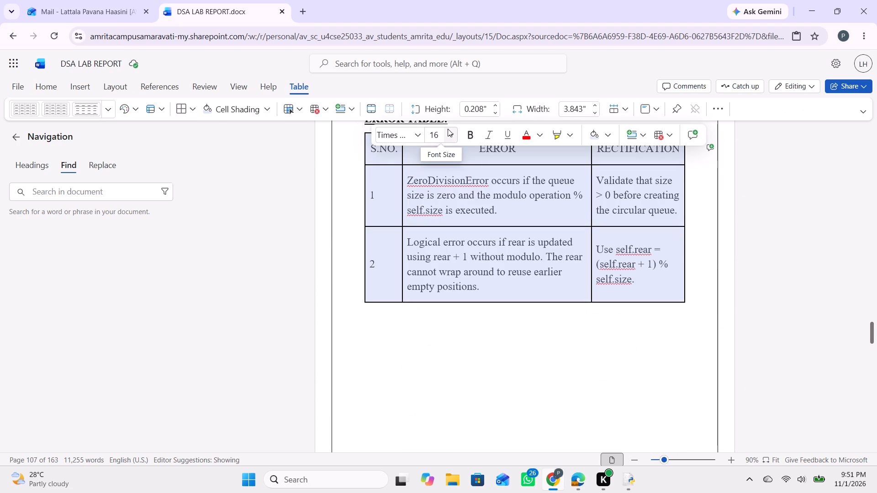
pyautogui.click(442, 138)
pyautogui.press('BackSpace')
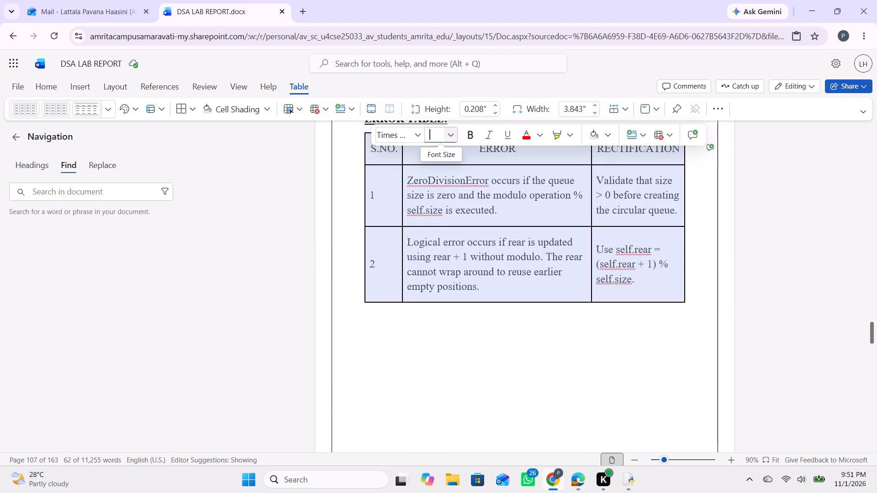
pyautogui.press('1')
pyautogui.press('4')
pyautogui.press('Return')
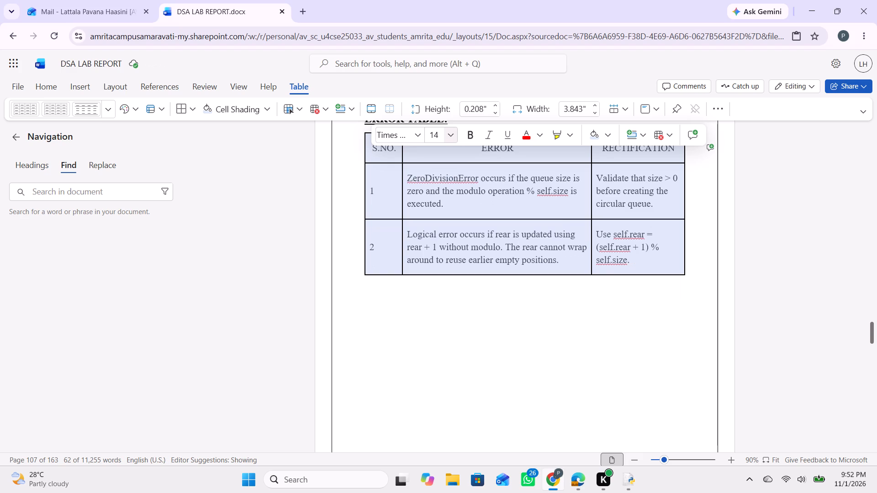
pyautogui.click(572, 413)
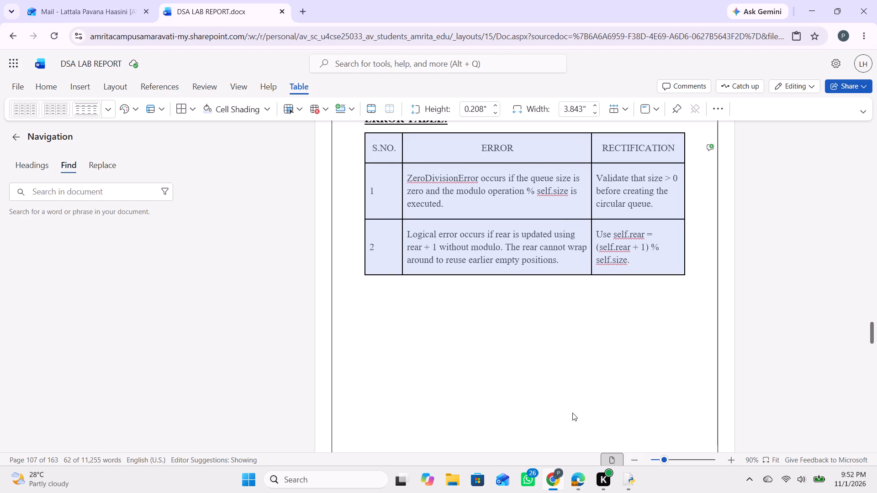
pyautogui.click(571, 334)
# Set the three EXPLANATION bullet points about the circular queue in 6c to font size 14.
pyautogui.scroll(2, 571, 334)
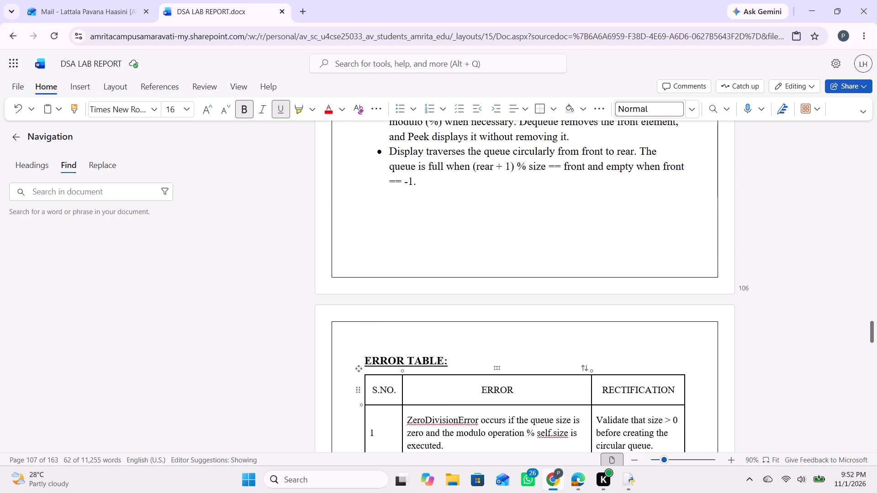
pyautogui.scroll(3, 571, 334)
pyautogui.moveTo(441, 337); pyautogui.dragTo(362, 270)
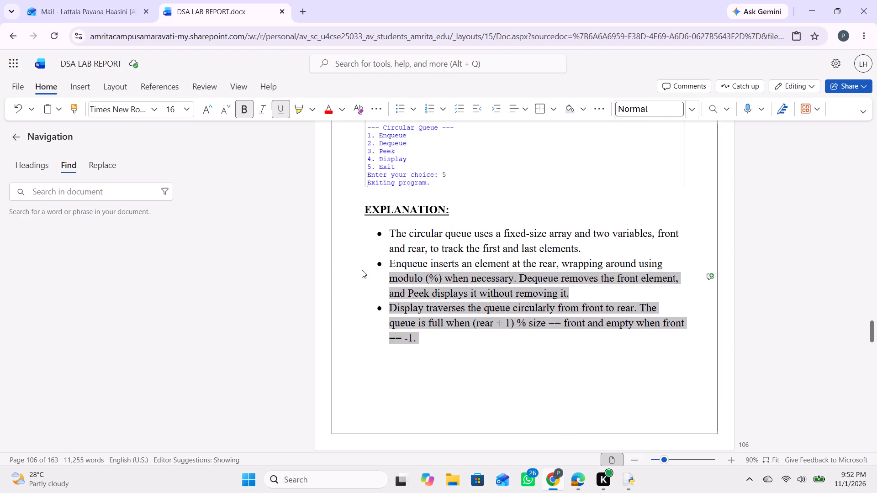
pyautogui.moveTo(362, 270); pyautogui.dragTo(357, 232)
pyautogui.click(442, 209)
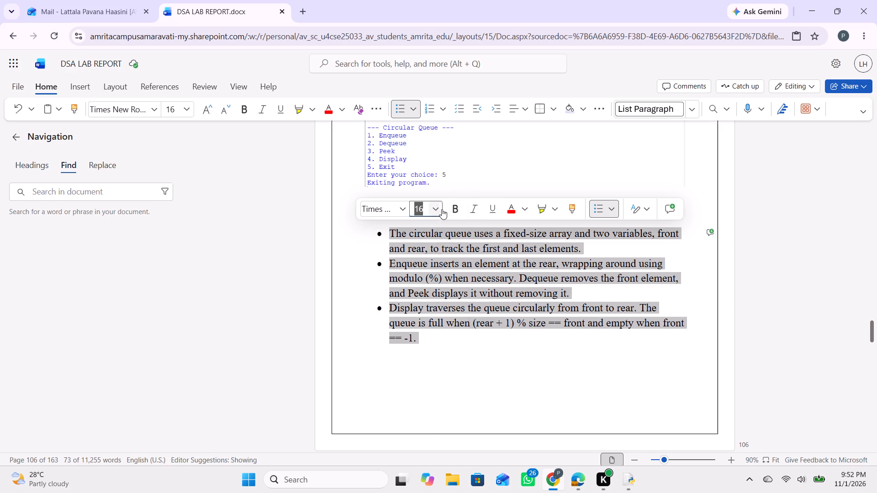
pyautogui.click(455, 291)
# Insert a line break directly before the 6c ERROR TABLE heading to push it down.
pyautogui.hscroll(1, 455, 291)
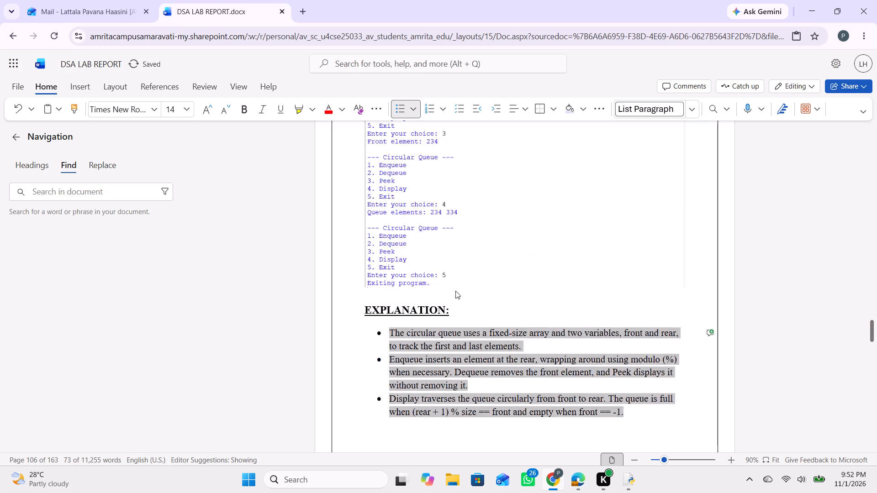
pyautogui.hscroll(1, 455, 291)
pyautogui.click(354, 318)
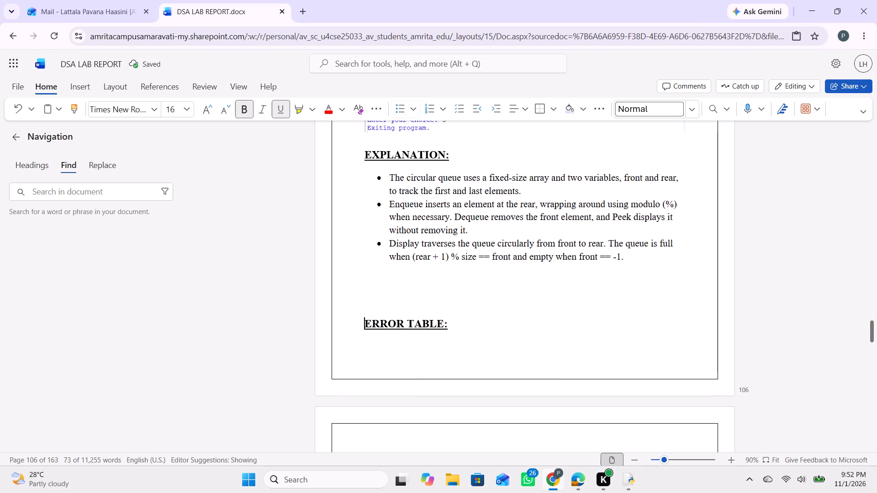
pyautogui.press('Return')
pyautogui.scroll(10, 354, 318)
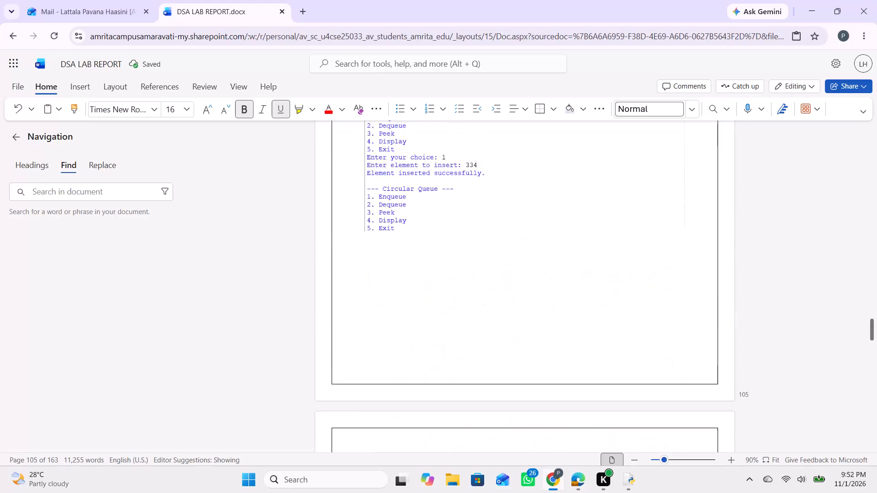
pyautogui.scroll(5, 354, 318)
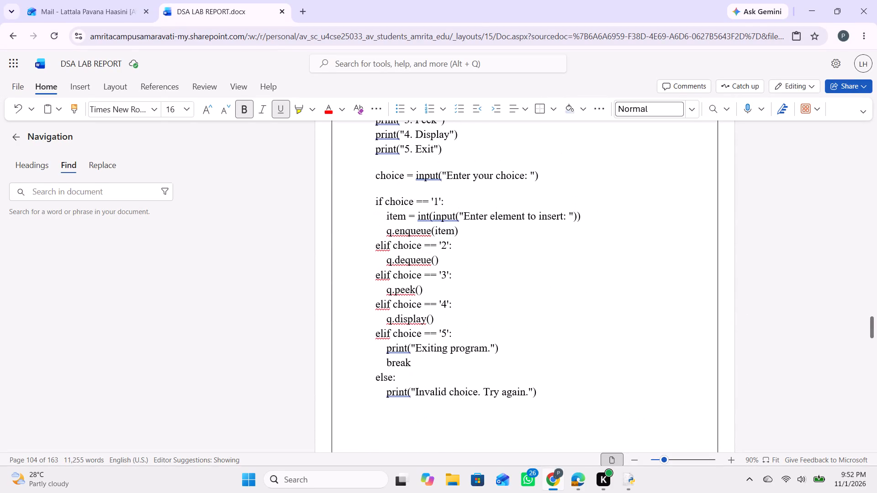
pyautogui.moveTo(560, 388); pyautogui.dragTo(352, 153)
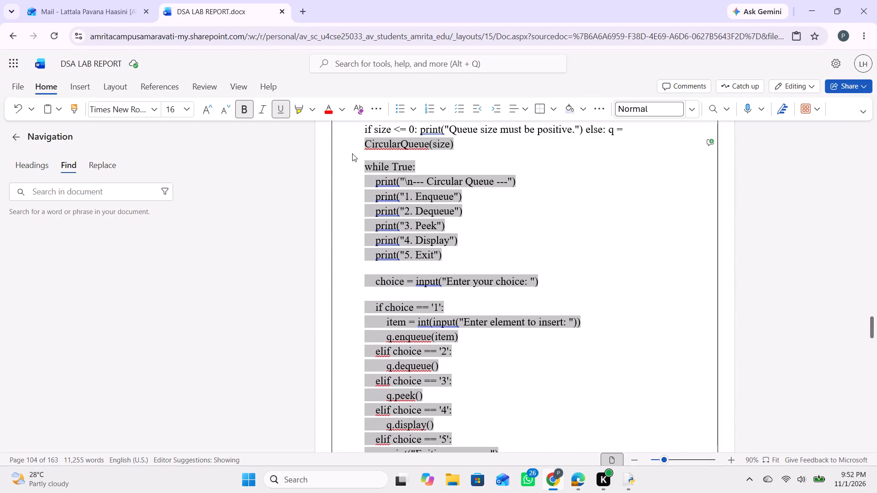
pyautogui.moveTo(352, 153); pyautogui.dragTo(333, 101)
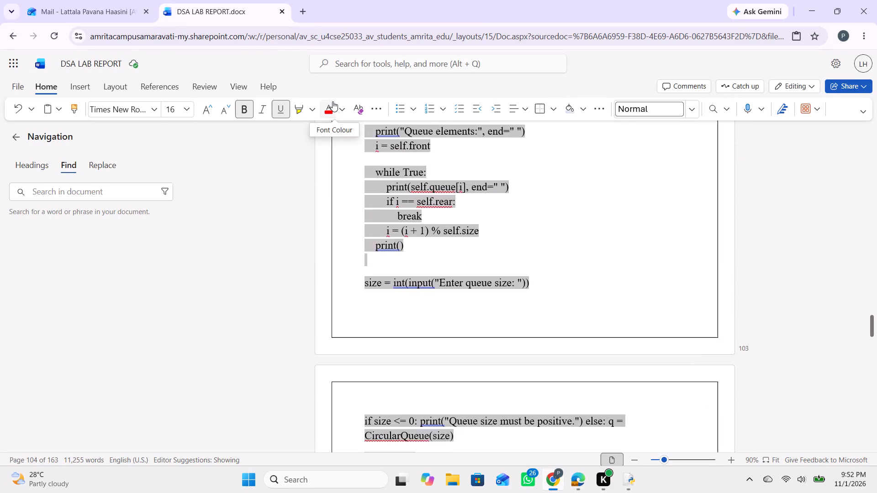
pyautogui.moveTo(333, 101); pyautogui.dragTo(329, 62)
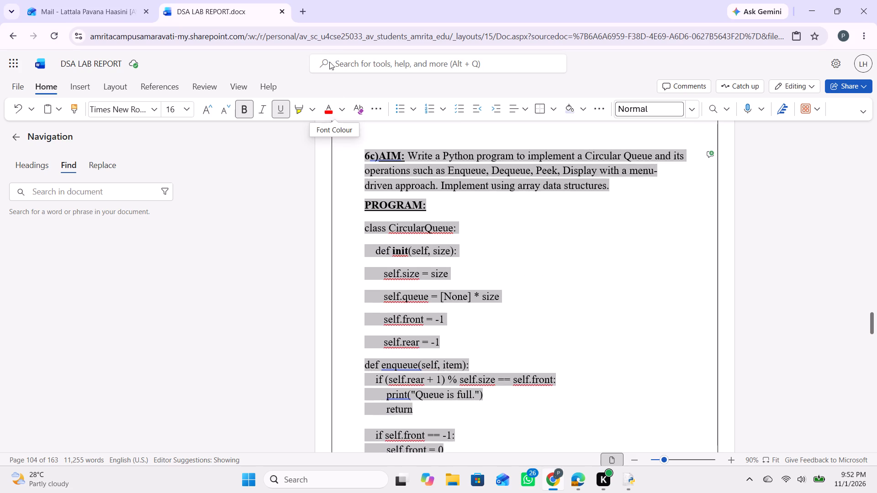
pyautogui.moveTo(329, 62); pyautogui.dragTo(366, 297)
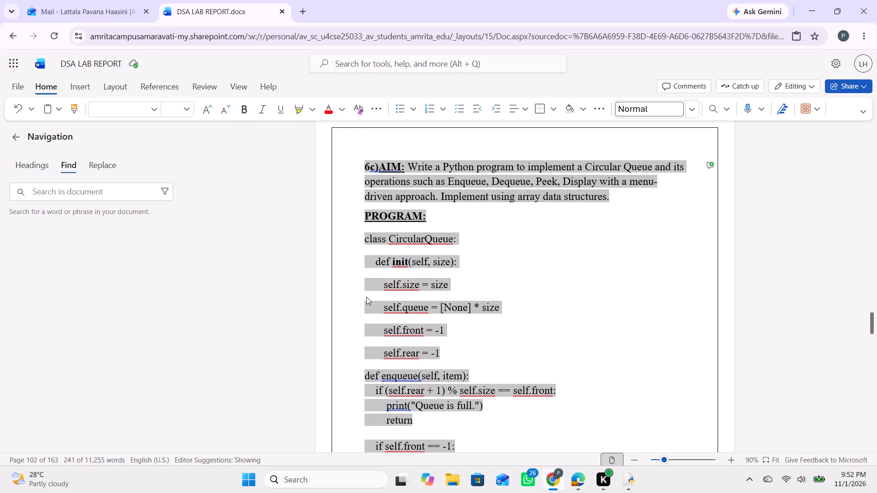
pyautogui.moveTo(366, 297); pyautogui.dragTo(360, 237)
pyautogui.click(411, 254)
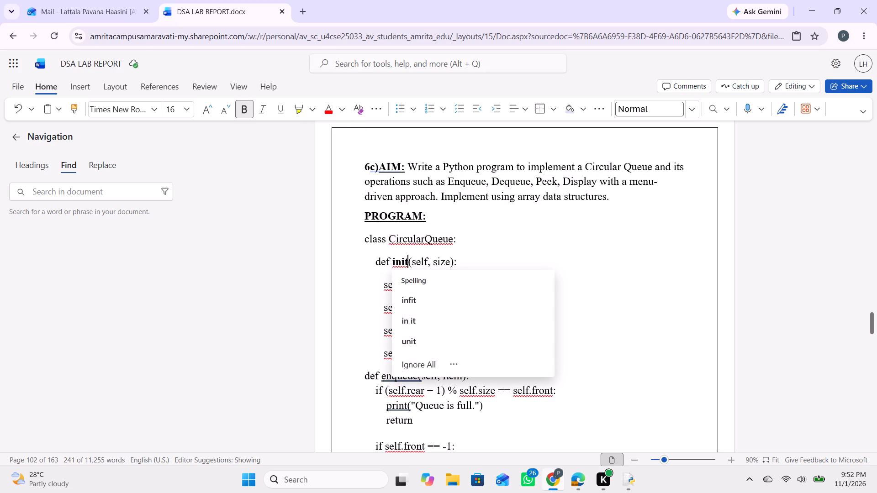
# Set the 6c program text from "class CircularQueue:" through the first return in dequeue to font size 12.
pyautogui.moveTo(361, 242); pyautogui.dragTo(450, 440)
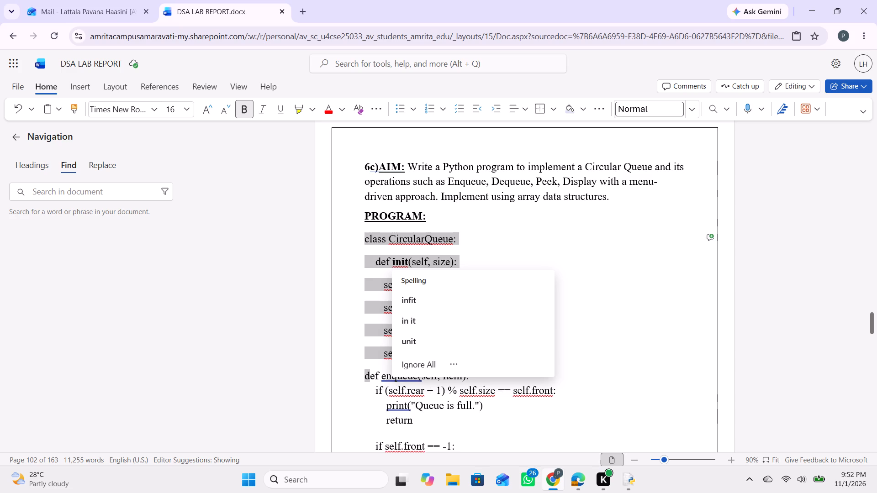
pyautogui.moveTo(450, 440); pyautogui.dragTo(423, 431)
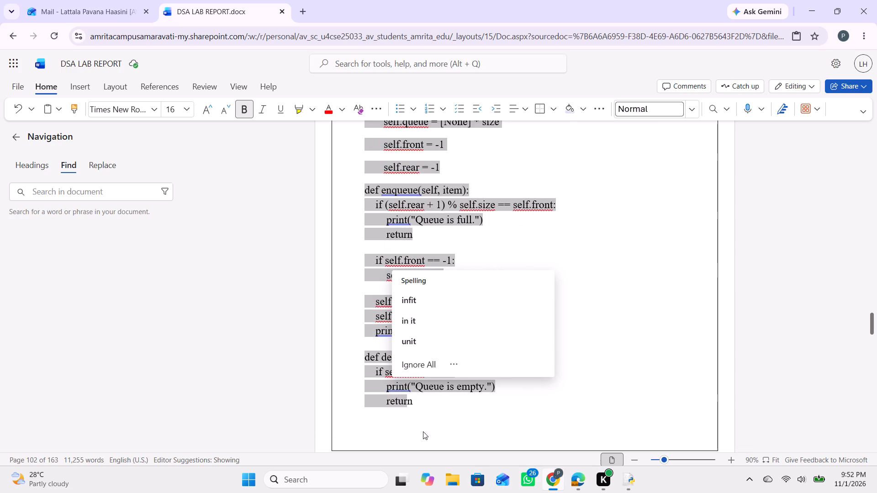
pyautogui.moveTo(423, 431); pyautogui.dragTo(432, 400)
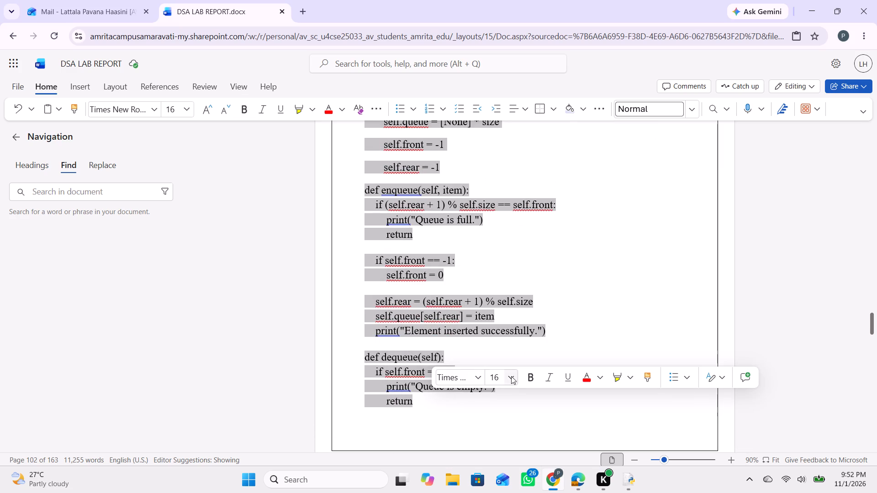
pyautogui.click(516, 375)
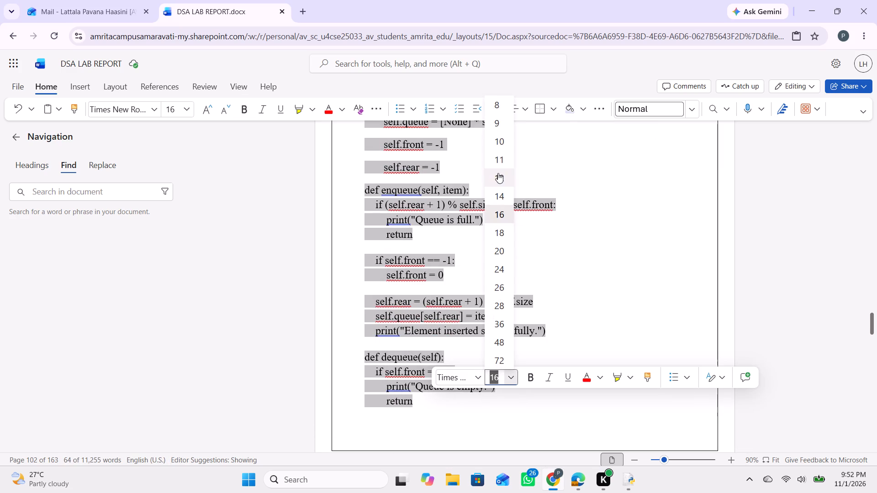
pyautogui.click(498, 173)
# Set the 6c program lines from the "Deleted element:" print through the "Enter your choice:" input line to font size 12.
pyautogui.scroll(-2, 498, 173)
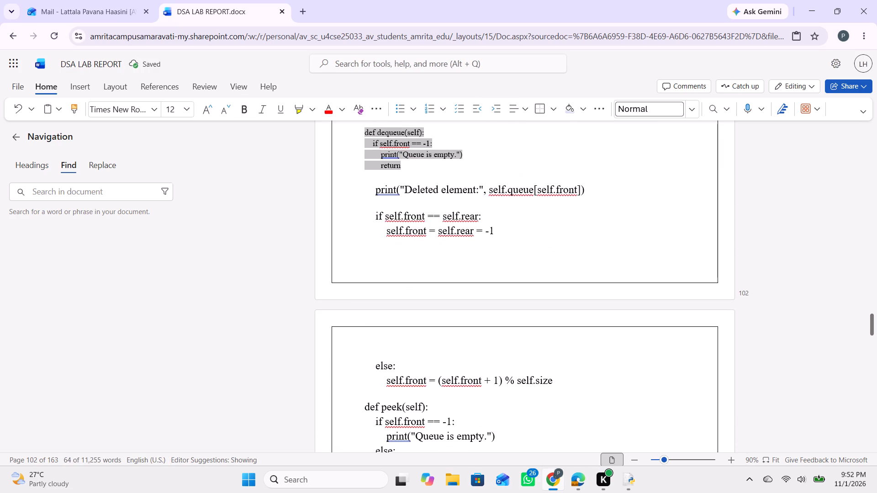
pyautogui.moveTo(368, 186); pyautogui.dragTo(510, 492)
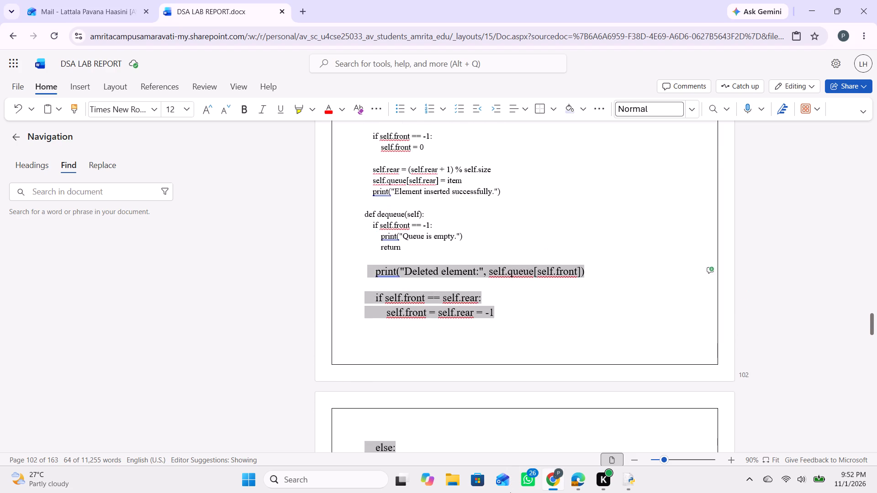
pyautogui.moveTo(510, 492); pyautogui.dragTo(507, 492)
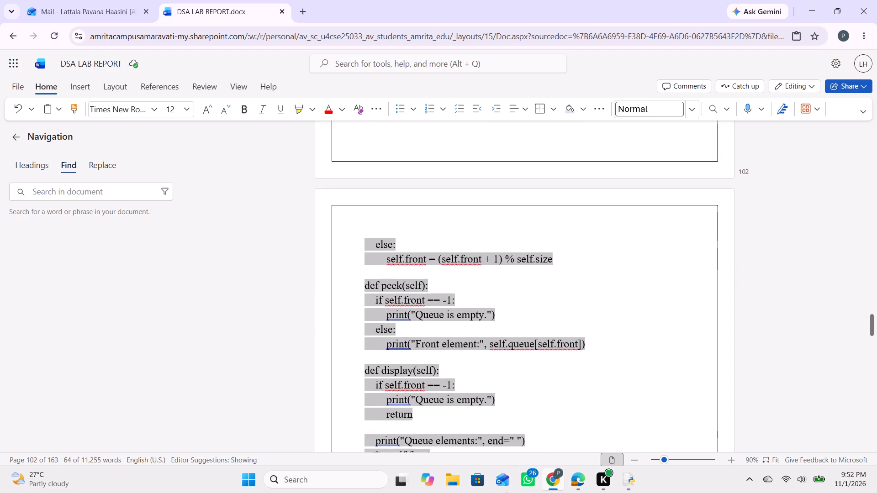
pyautogui.moveTo(507, 492); pyautogui.dragTo(506, 492)
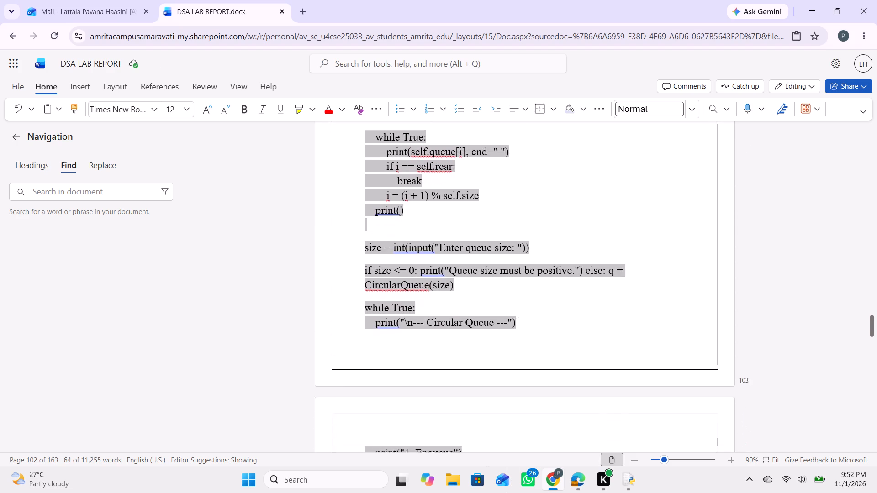
pyautogui.moveTo(506, 492); pyautogui.dragTo(505, 492)
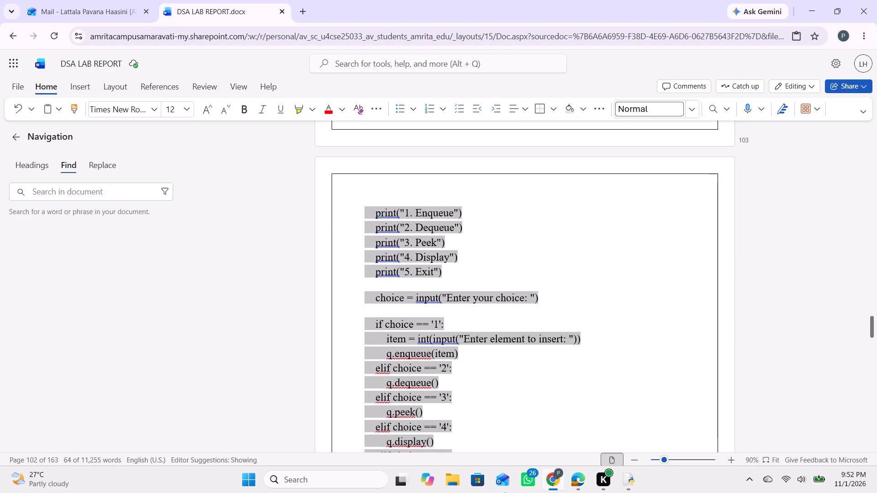
pyautogui.moveTo(505, 492); pyautogui.dragTo(510, 492)
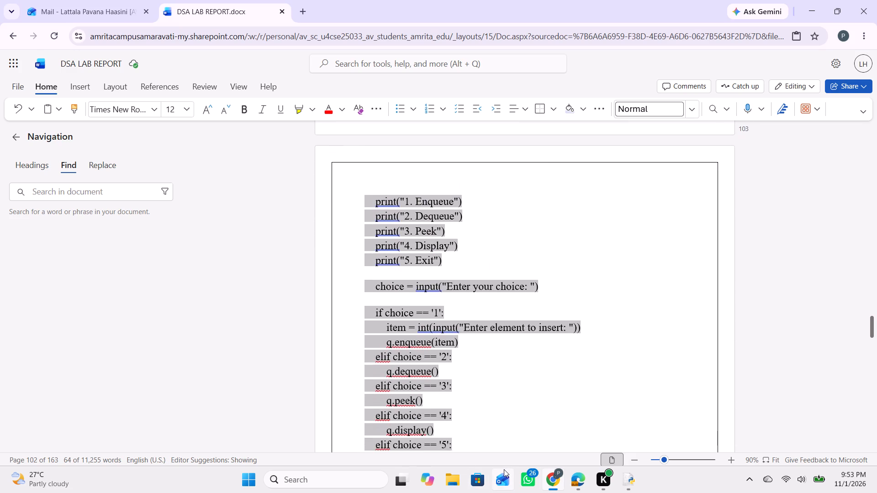
pyautogui.scroll(-5, 504, 469)
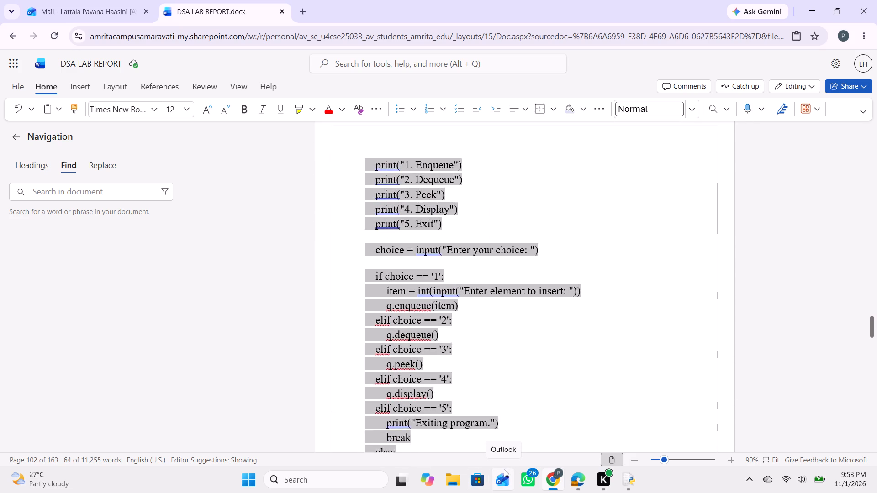
pyautogui.scroll(-1, 504, 469)
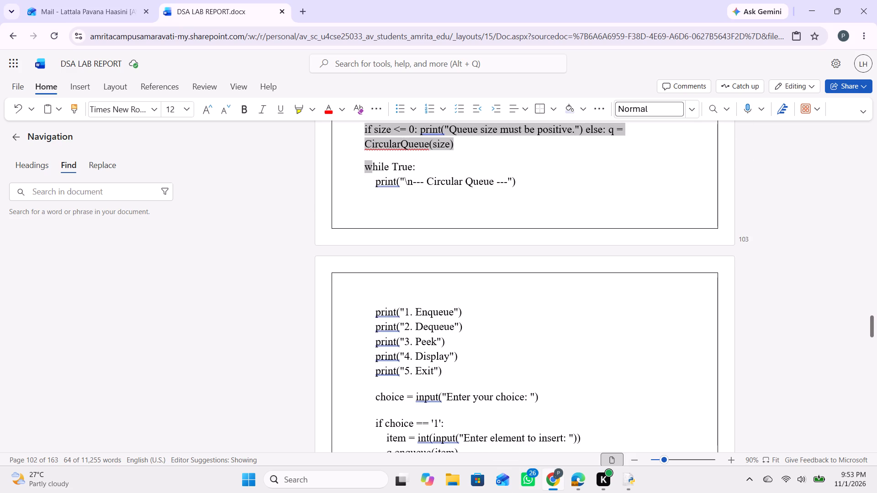
pyautogui.rightClick(572, 399)
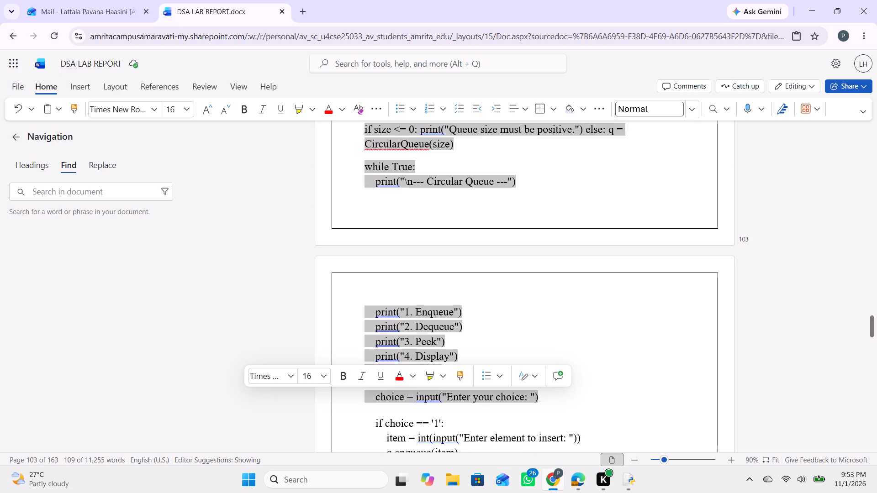
pyautogui.click(328, 374)
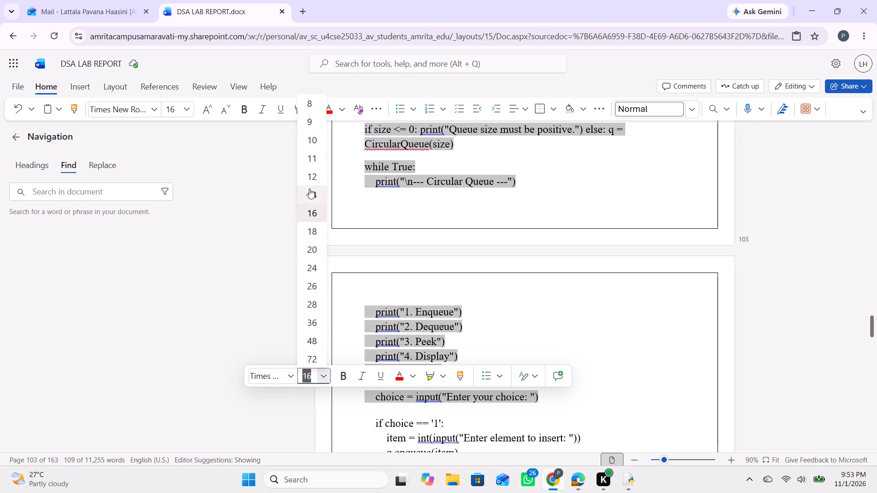
pyautogui.click(312, 177)
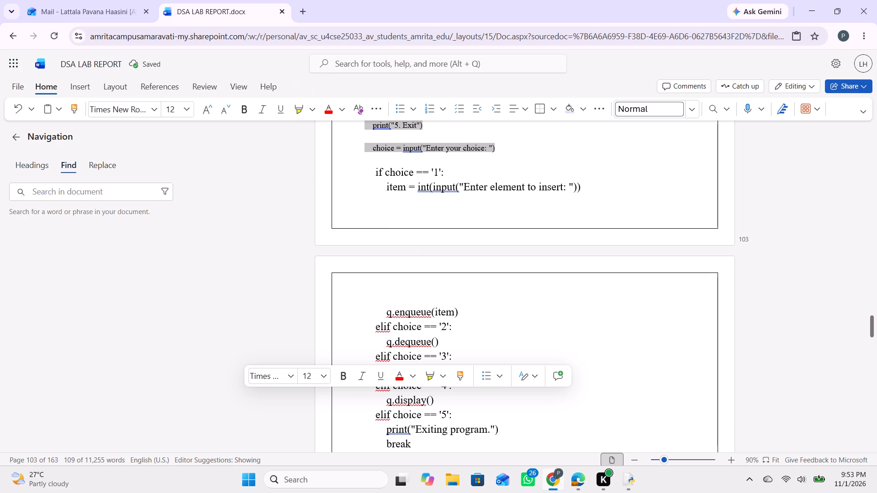
# Set the 6c program's menu branches from "if choice == '1':" through "elif choice == '4':" to font size 12.
pyautogui.moveTo(372, 170); pyautogui.dragTo(532, 390)
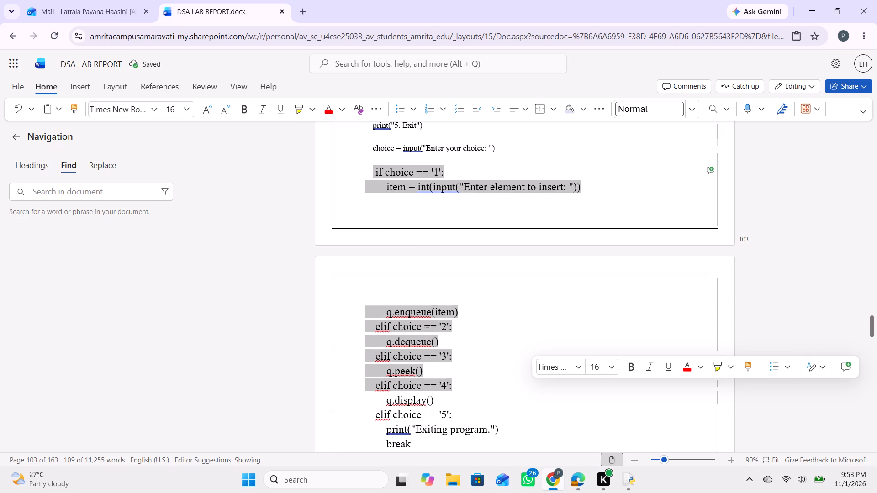
pyautogui.click(614, 371)
pyautogui.click(602, 166)
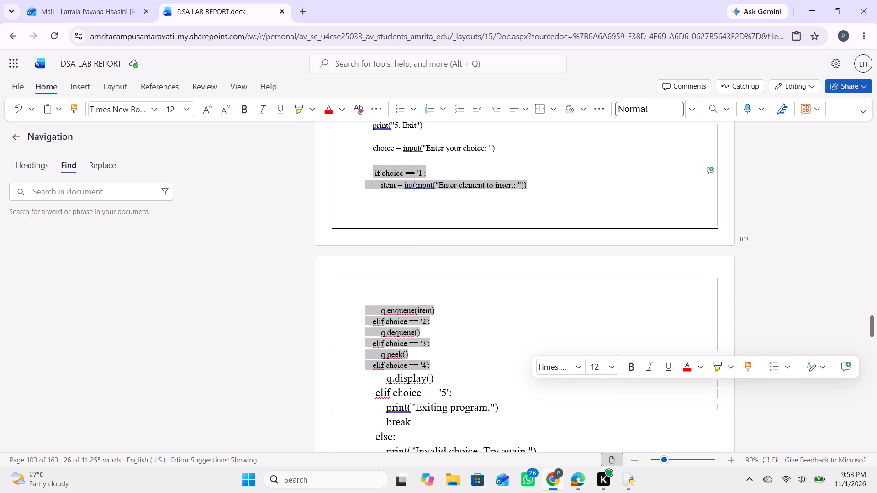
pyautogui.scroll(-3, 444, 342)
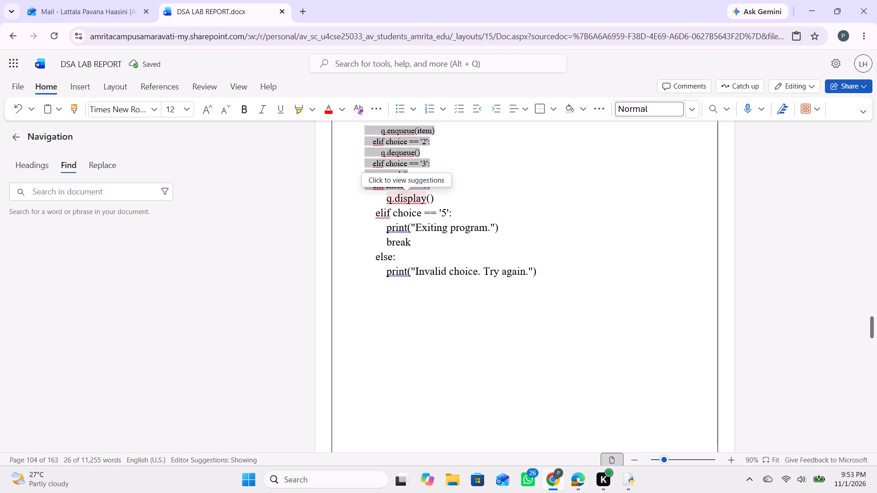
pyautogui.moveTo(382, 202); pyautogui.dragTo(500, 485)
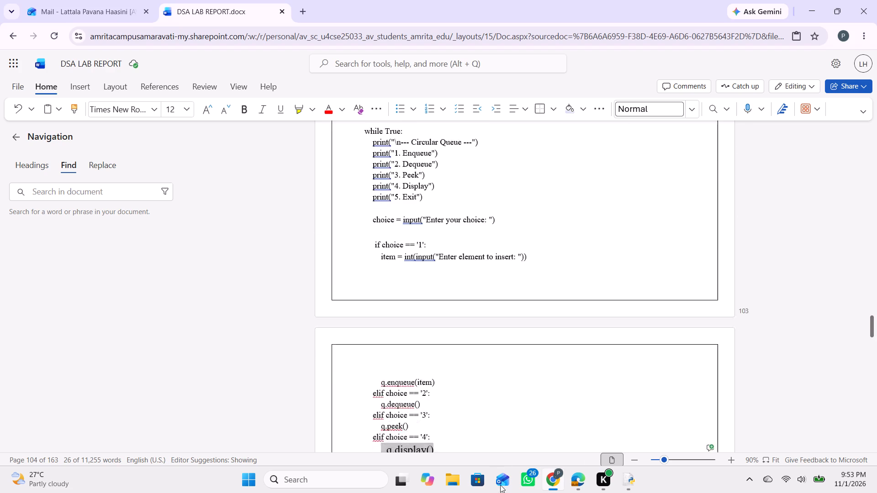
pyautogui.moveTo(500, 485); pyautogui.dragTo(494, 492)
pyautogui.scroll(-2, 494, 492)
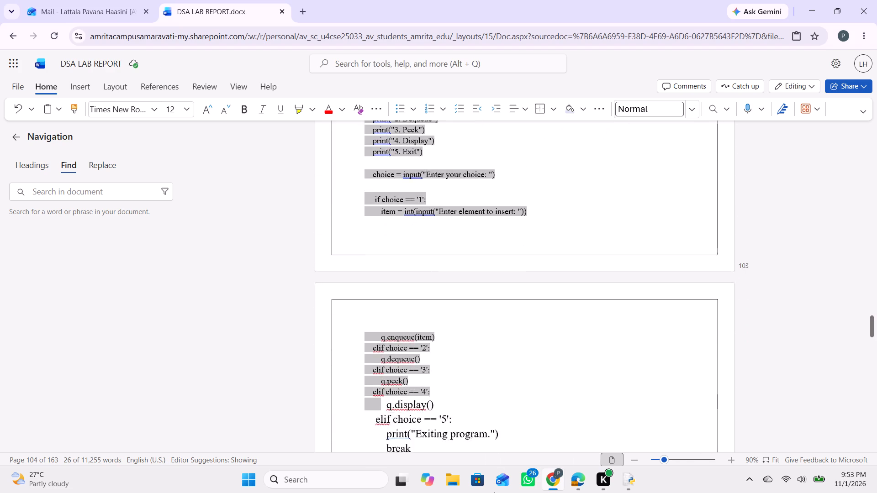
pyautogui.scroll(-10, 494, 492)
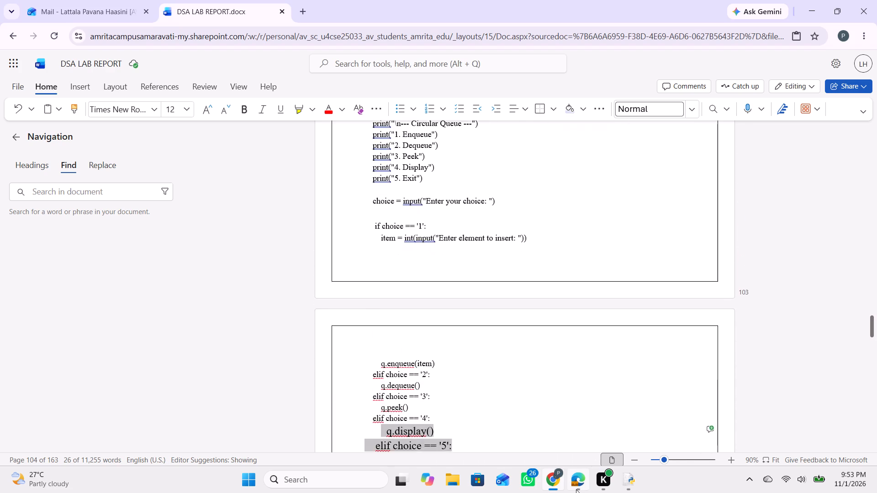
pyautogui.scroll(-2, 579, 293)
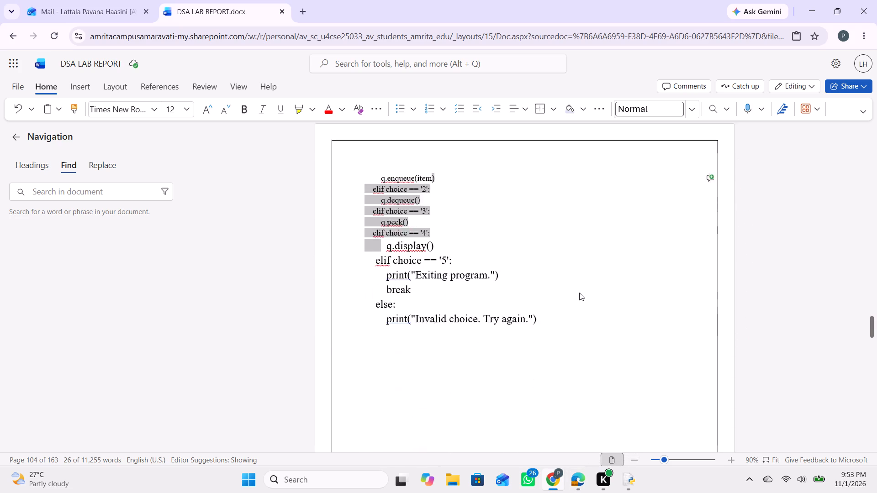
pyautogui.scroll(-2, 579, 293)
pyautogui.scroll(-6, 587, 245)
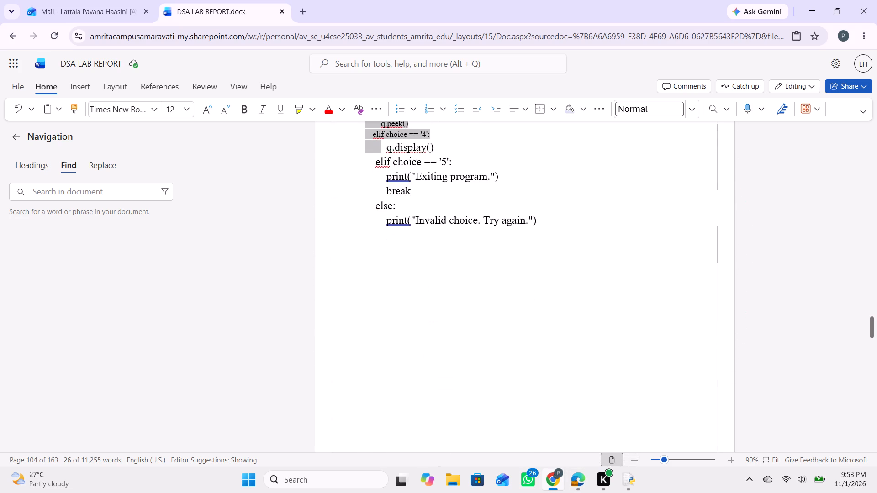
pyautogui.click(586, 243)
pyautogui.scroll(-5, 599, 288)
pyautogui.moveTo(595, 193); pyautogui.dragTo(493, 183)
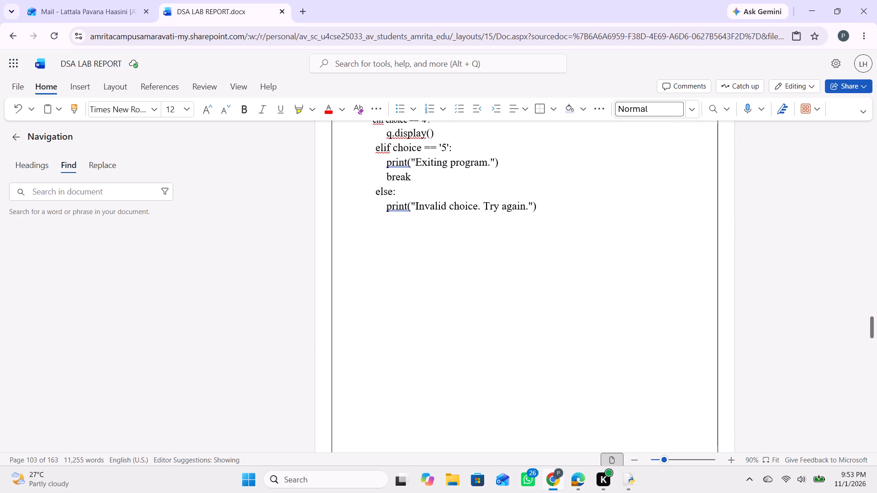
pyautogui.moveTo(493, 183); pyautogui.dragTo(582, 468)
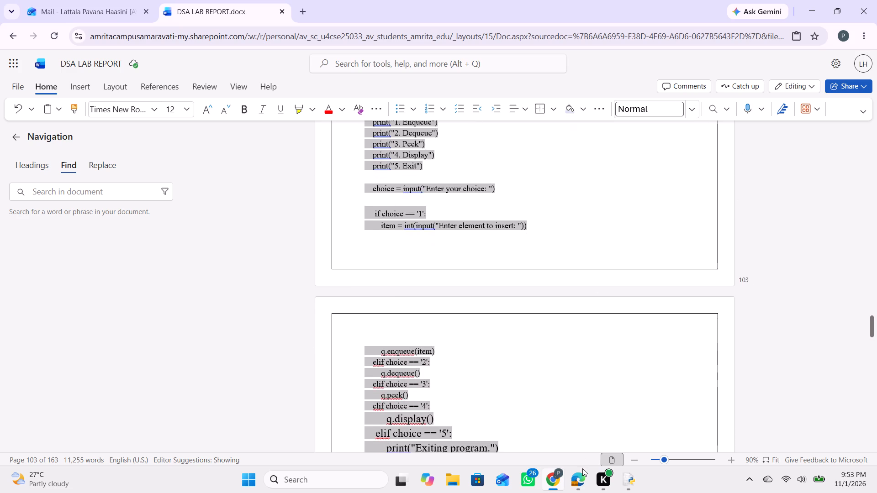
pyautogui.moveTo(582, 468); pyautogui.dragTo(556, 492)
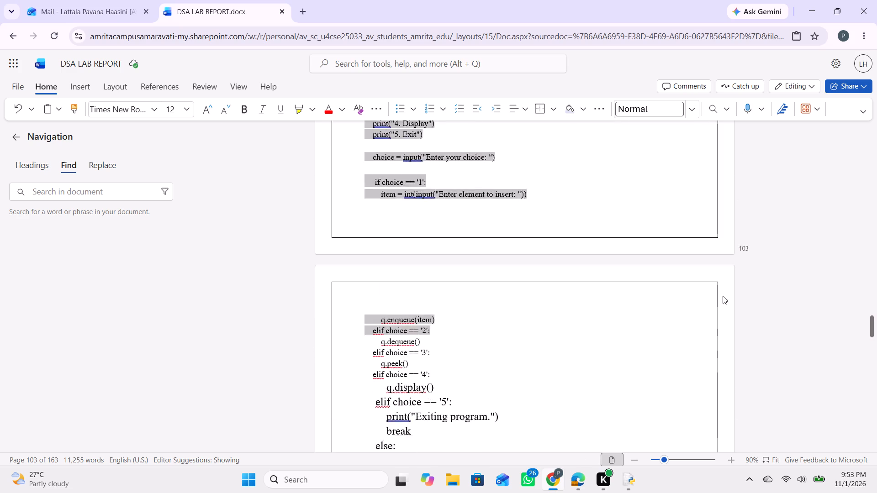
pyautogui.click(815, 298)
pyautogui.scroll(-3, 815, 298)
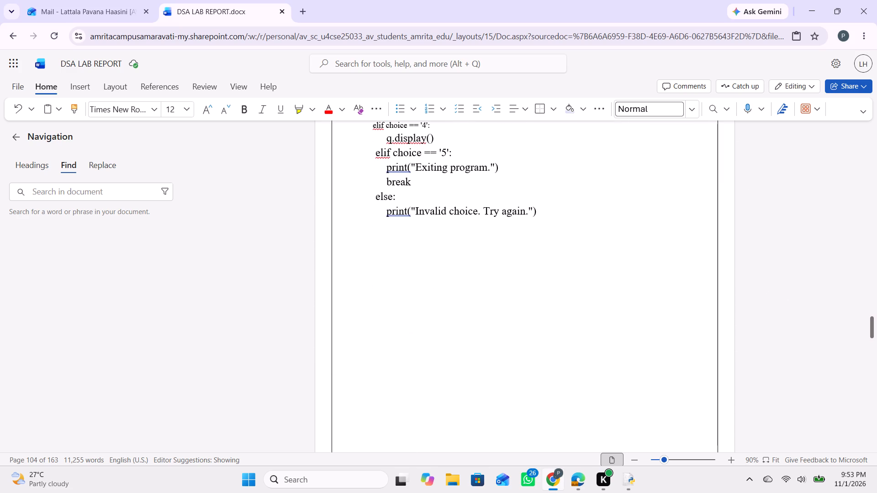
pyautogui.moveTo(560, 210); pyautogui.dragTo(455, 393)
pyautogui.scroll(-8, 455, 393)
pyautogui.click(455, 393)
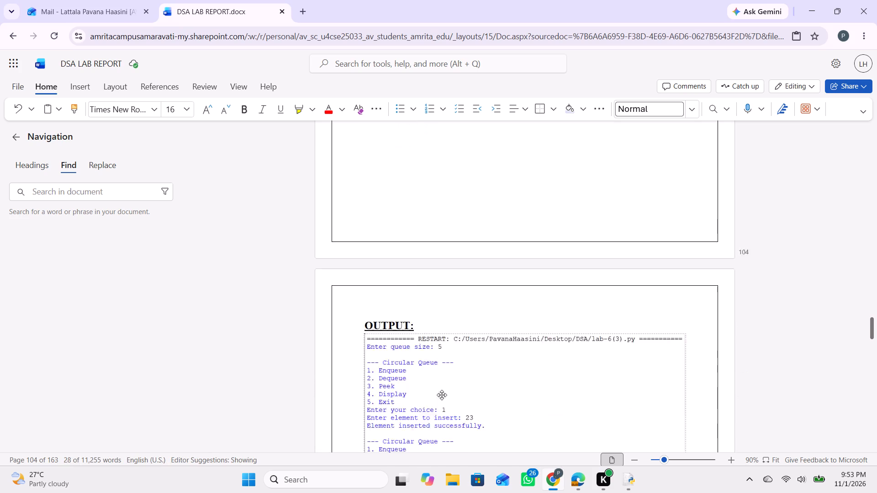
# Remove the break before the 6c OUTPUT heading so the heading directly follows the program's last line.
pyautogui.click(353, 132)
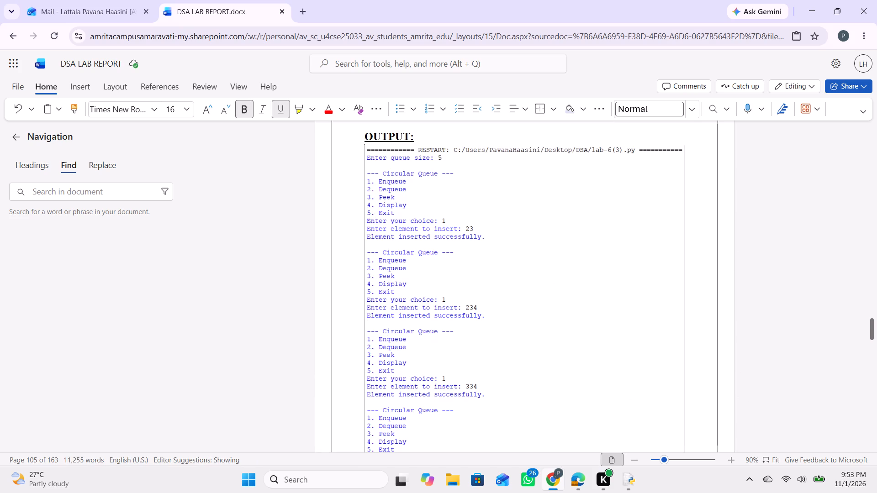
pyautogui.press('BackSpace')
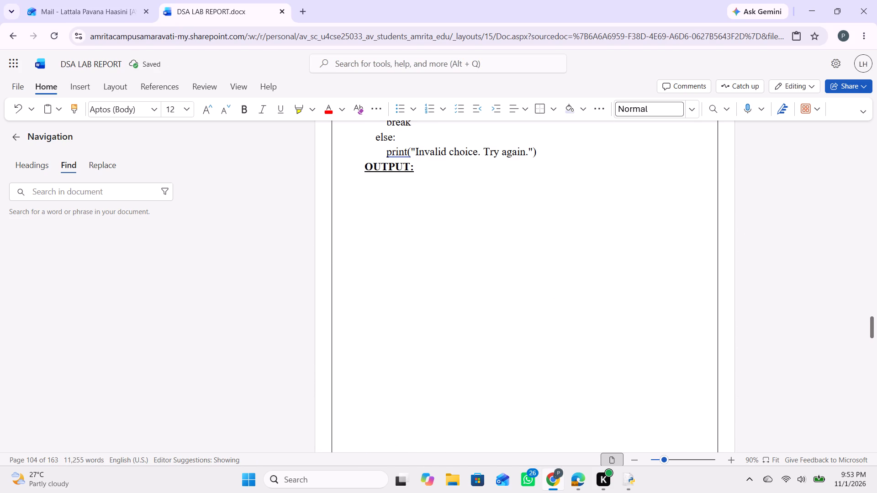
# Set the 6c program's closing lines from q.display() through the "Invalid choice. Try again." print to font size 12.
pyautogui.scroll(3, 410, 182)
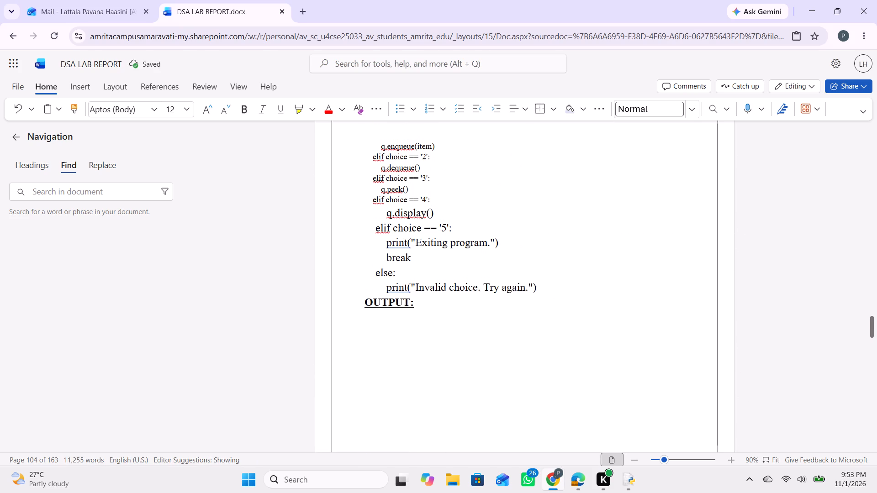
pyautogui.moveTo(547, 294); pyautogui.dragTo(542, 292)
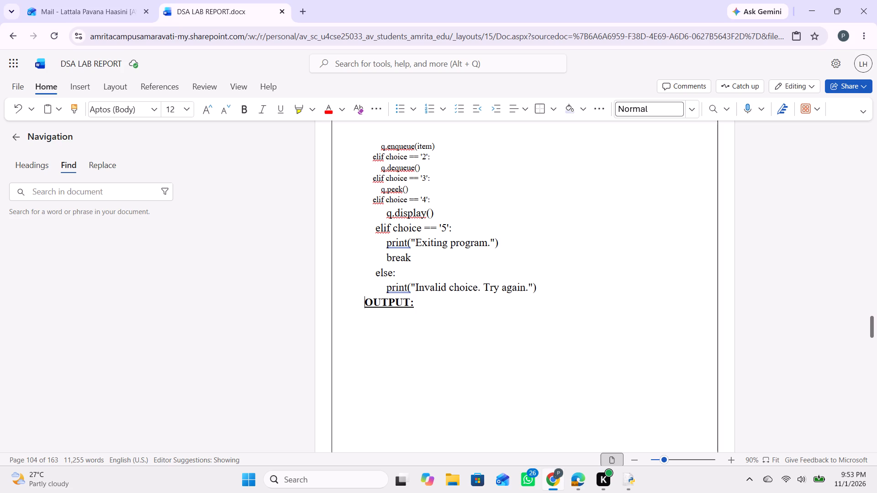
pyautogui.moveTo(542, 292); pyautogui.dragTo(373, 220)
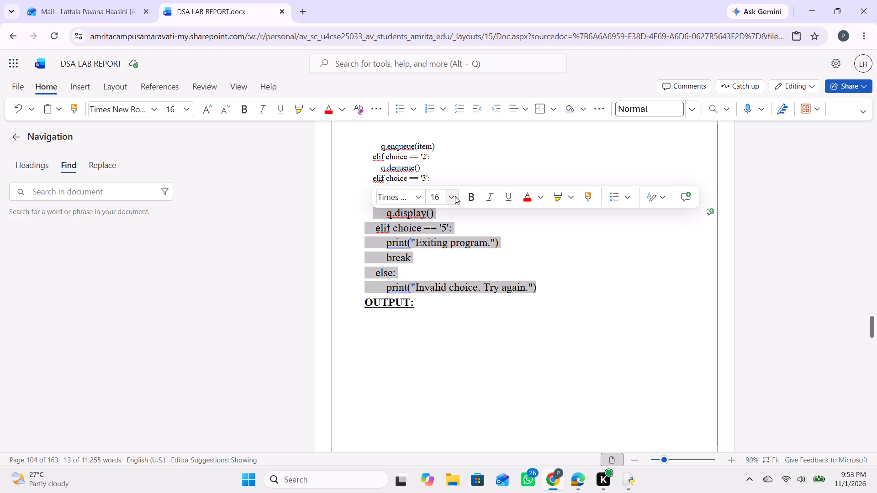
pyautogui.click(453, 196)
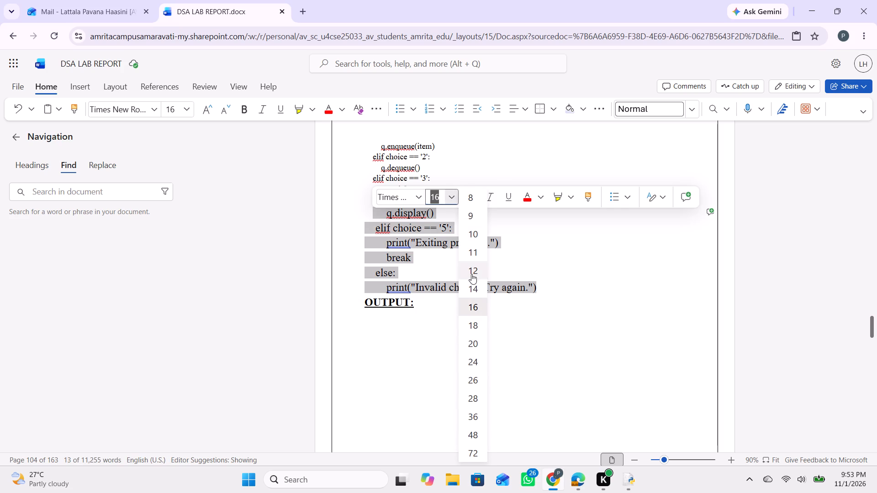
pyautogui.click(471, 272)
pyautogui.click(364, 320)
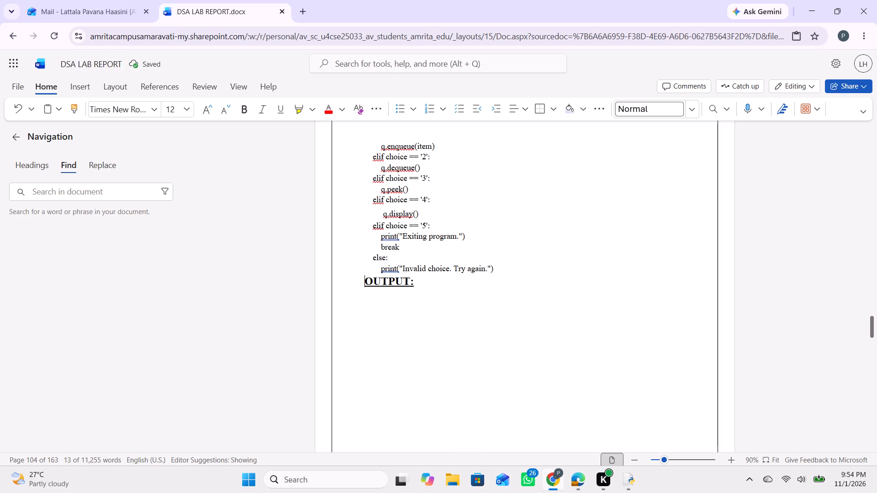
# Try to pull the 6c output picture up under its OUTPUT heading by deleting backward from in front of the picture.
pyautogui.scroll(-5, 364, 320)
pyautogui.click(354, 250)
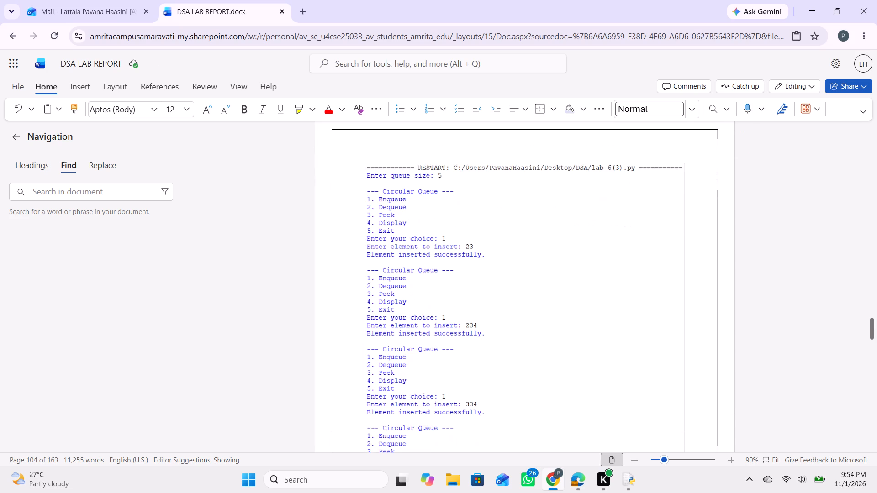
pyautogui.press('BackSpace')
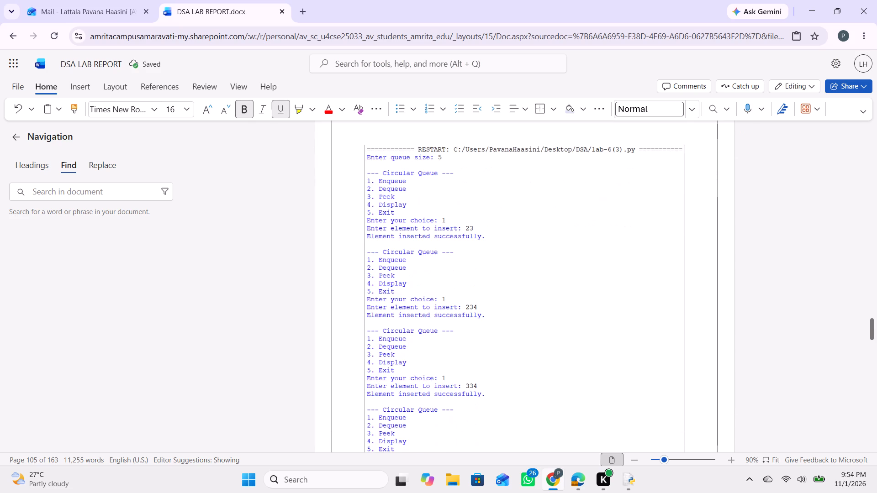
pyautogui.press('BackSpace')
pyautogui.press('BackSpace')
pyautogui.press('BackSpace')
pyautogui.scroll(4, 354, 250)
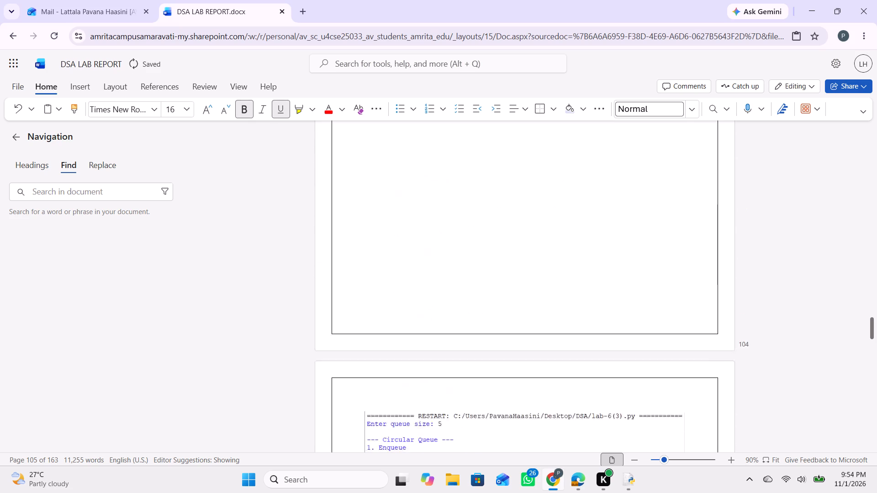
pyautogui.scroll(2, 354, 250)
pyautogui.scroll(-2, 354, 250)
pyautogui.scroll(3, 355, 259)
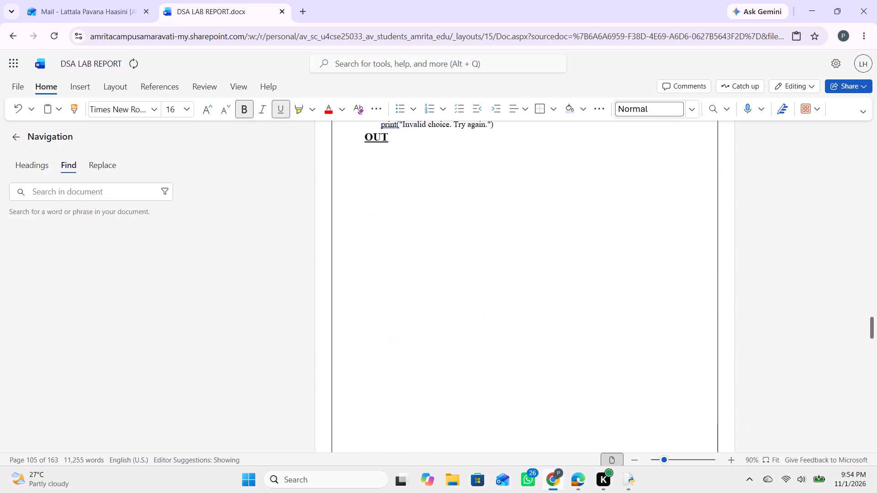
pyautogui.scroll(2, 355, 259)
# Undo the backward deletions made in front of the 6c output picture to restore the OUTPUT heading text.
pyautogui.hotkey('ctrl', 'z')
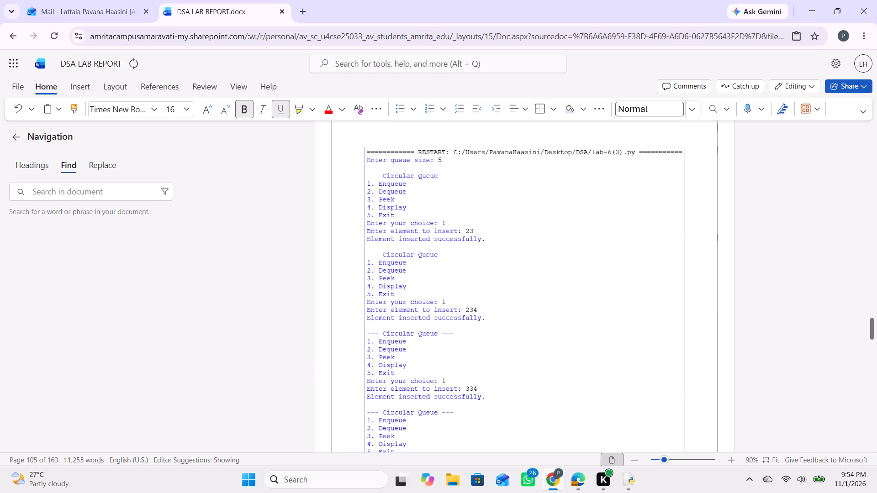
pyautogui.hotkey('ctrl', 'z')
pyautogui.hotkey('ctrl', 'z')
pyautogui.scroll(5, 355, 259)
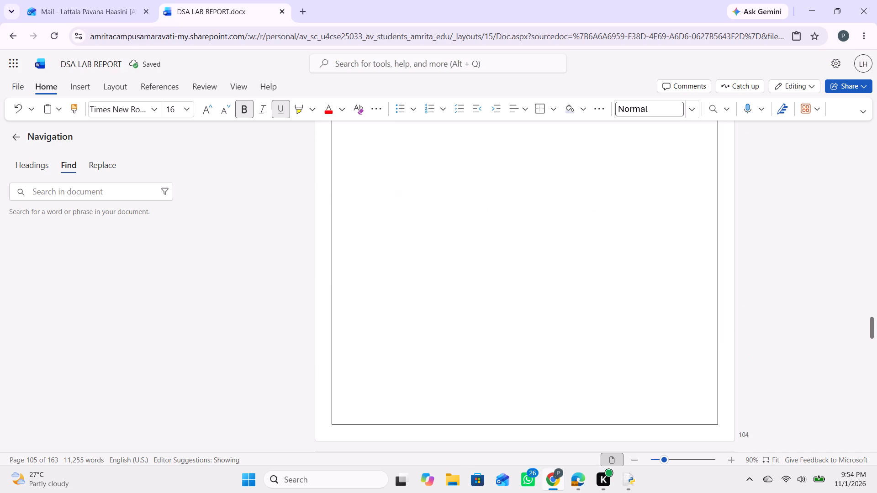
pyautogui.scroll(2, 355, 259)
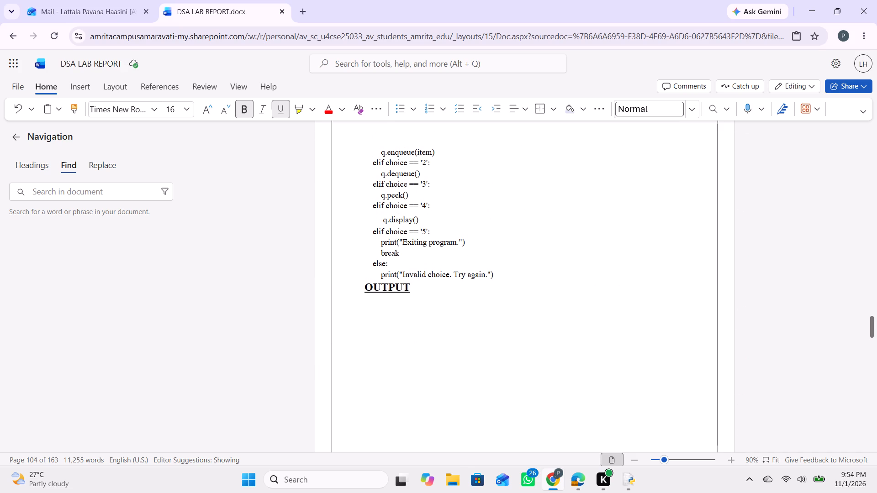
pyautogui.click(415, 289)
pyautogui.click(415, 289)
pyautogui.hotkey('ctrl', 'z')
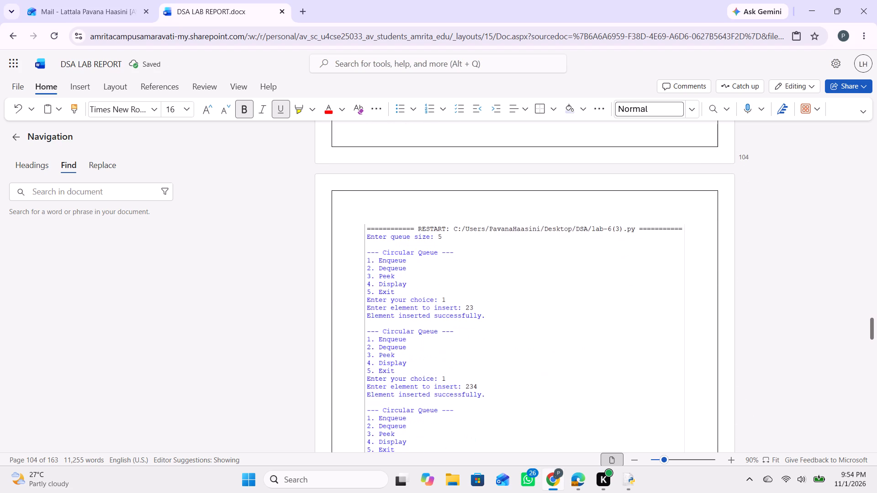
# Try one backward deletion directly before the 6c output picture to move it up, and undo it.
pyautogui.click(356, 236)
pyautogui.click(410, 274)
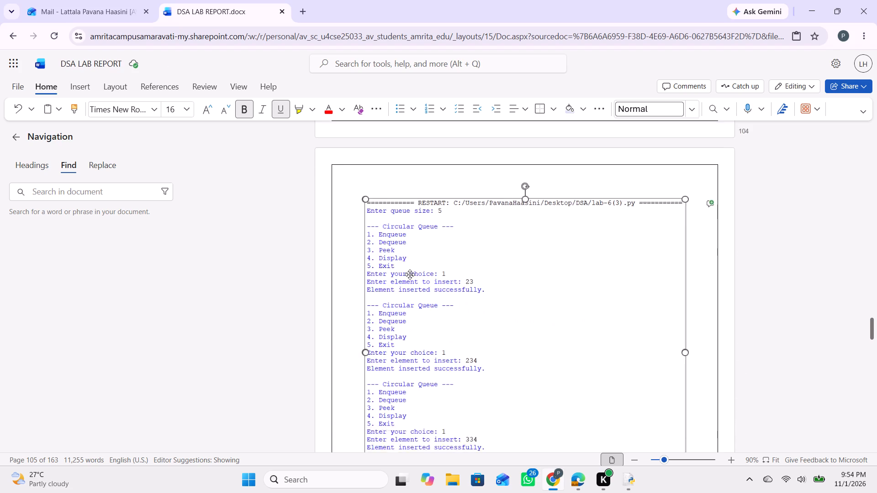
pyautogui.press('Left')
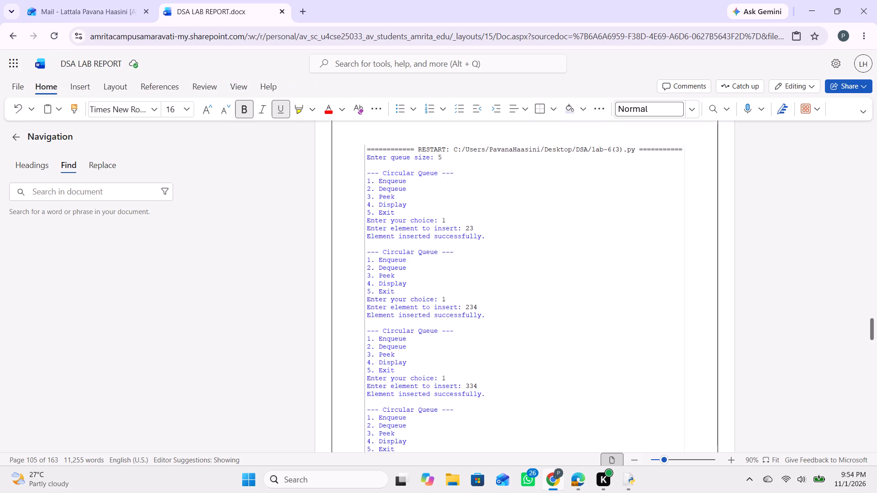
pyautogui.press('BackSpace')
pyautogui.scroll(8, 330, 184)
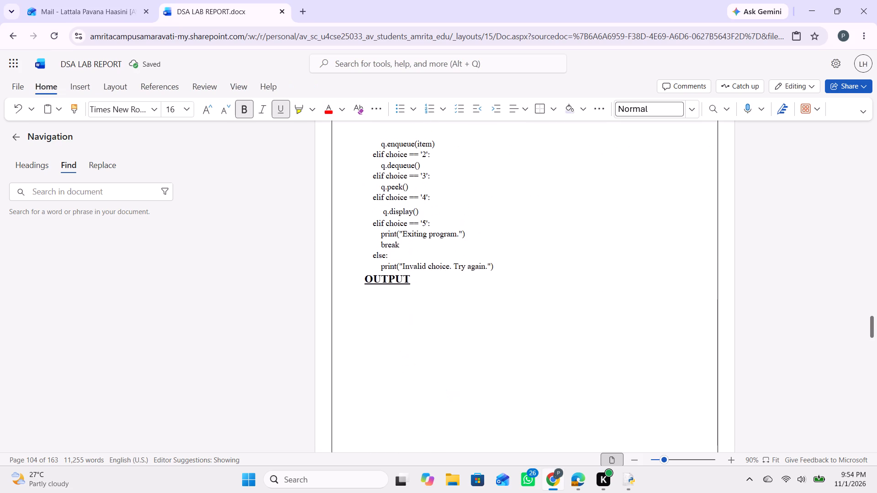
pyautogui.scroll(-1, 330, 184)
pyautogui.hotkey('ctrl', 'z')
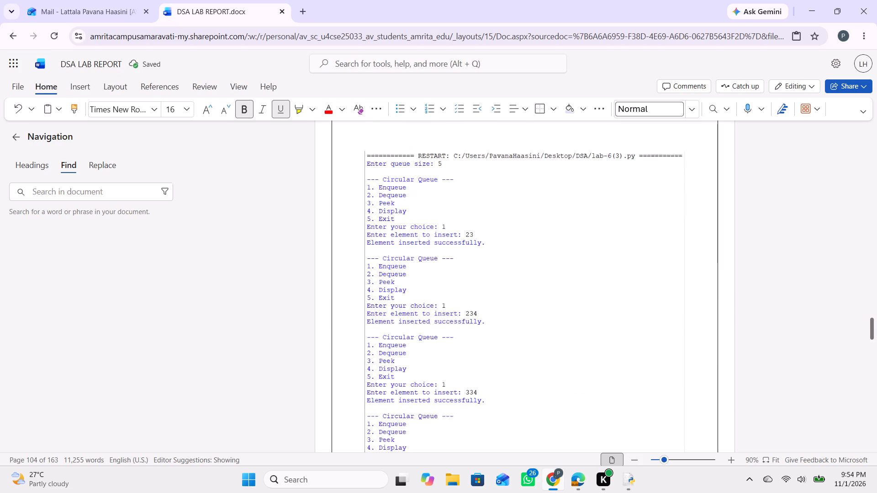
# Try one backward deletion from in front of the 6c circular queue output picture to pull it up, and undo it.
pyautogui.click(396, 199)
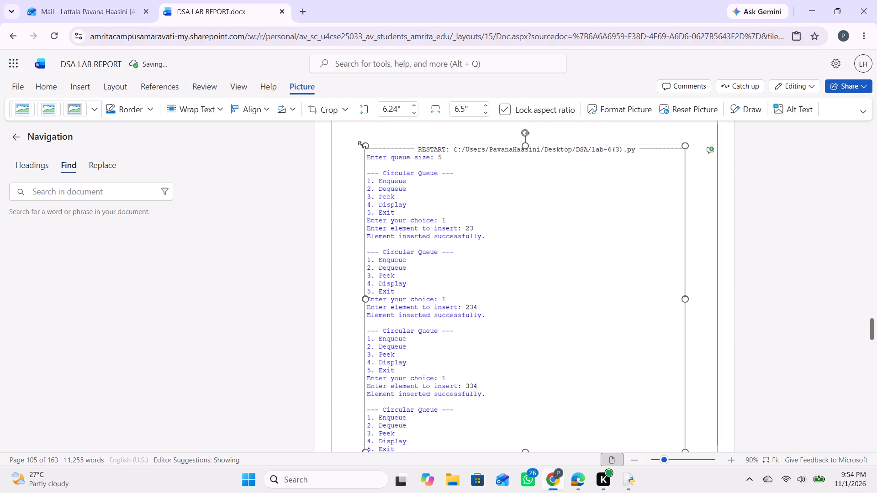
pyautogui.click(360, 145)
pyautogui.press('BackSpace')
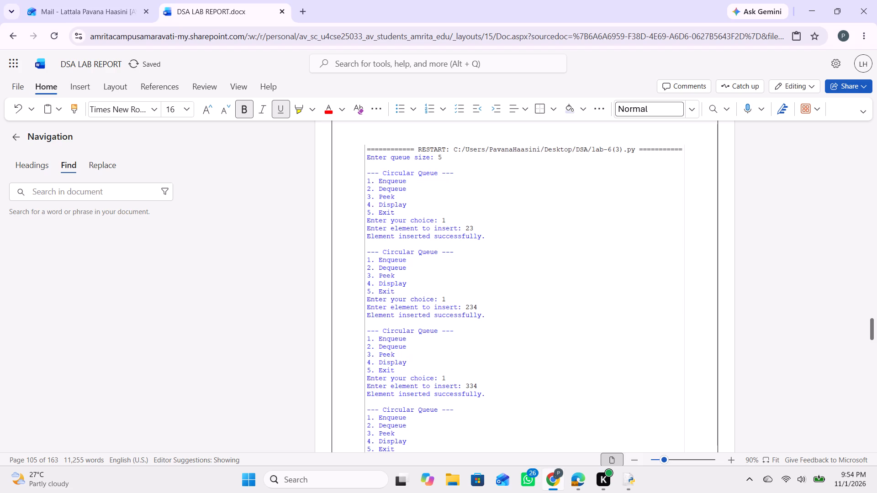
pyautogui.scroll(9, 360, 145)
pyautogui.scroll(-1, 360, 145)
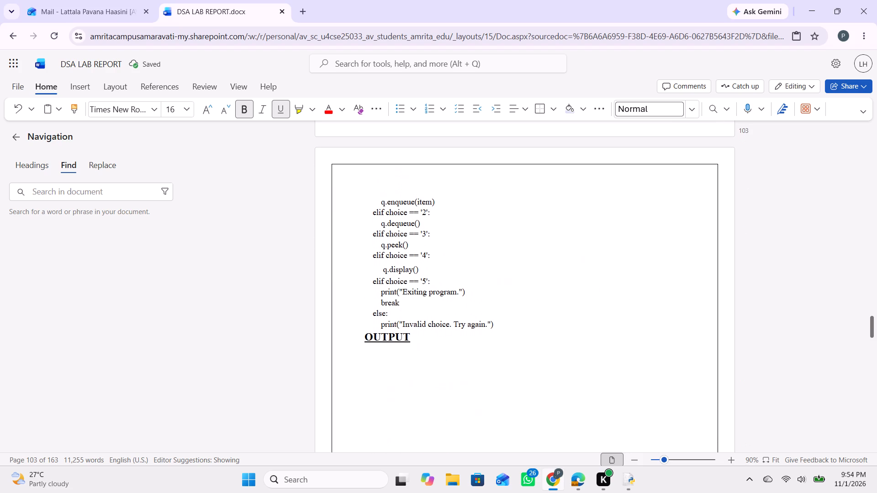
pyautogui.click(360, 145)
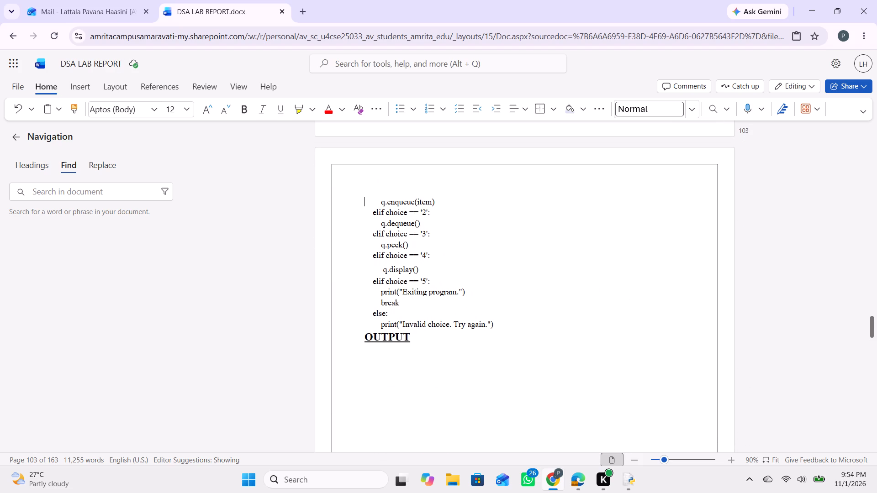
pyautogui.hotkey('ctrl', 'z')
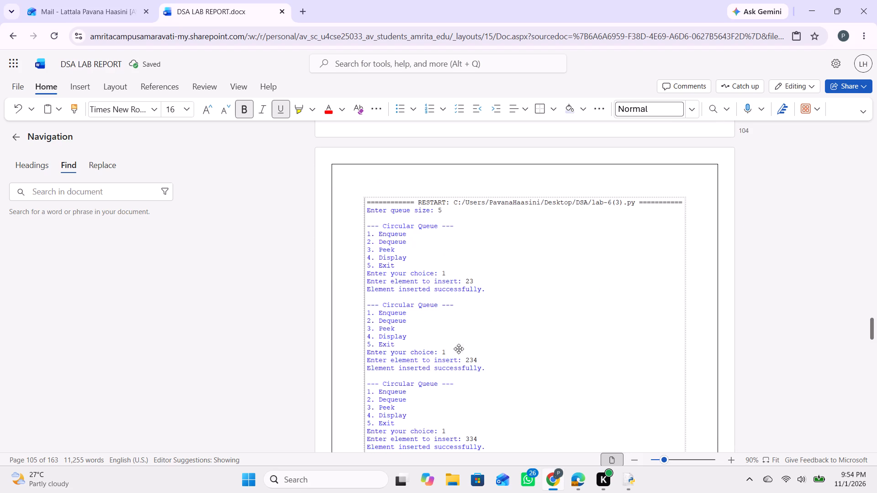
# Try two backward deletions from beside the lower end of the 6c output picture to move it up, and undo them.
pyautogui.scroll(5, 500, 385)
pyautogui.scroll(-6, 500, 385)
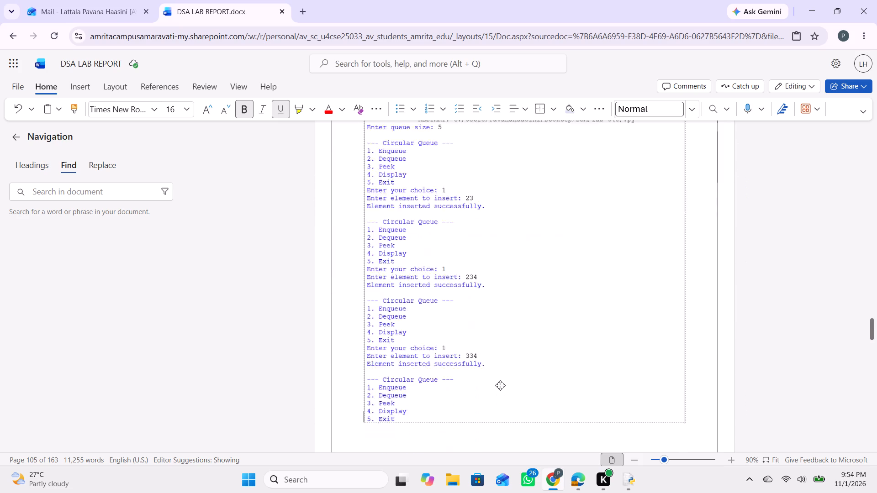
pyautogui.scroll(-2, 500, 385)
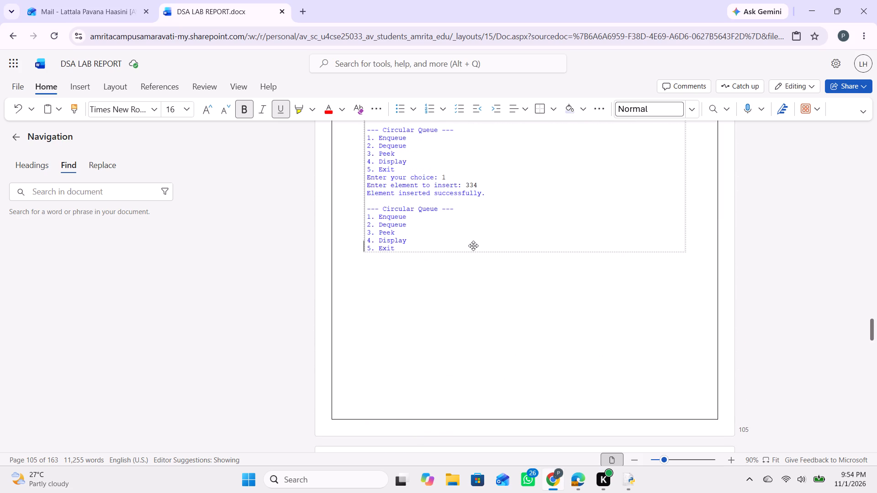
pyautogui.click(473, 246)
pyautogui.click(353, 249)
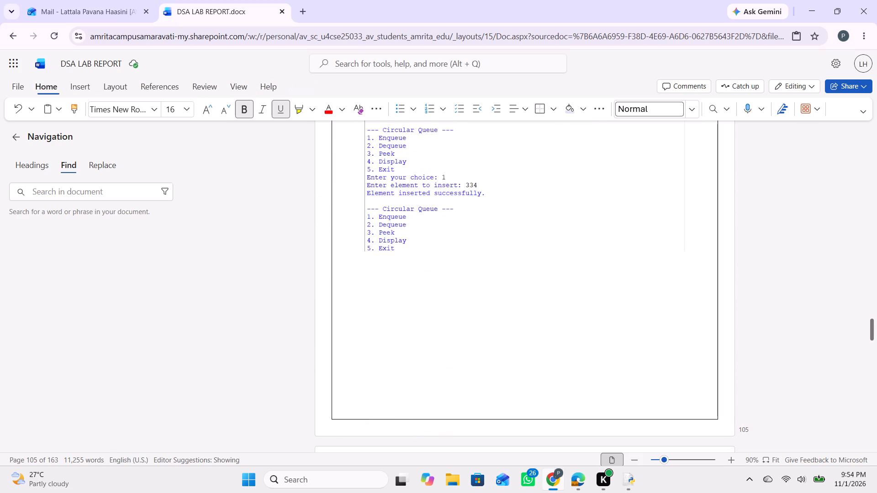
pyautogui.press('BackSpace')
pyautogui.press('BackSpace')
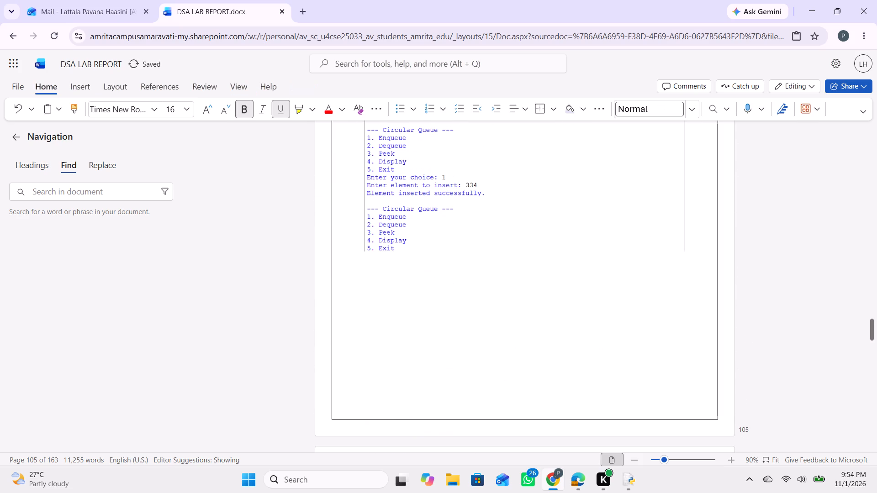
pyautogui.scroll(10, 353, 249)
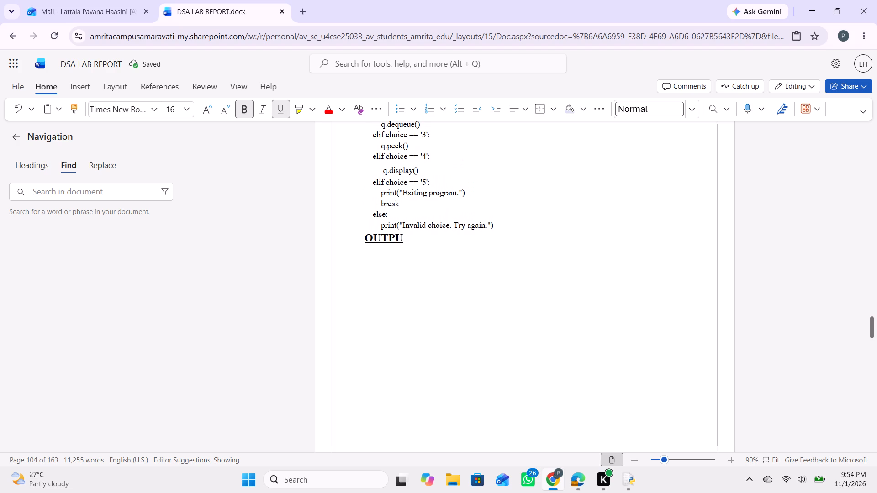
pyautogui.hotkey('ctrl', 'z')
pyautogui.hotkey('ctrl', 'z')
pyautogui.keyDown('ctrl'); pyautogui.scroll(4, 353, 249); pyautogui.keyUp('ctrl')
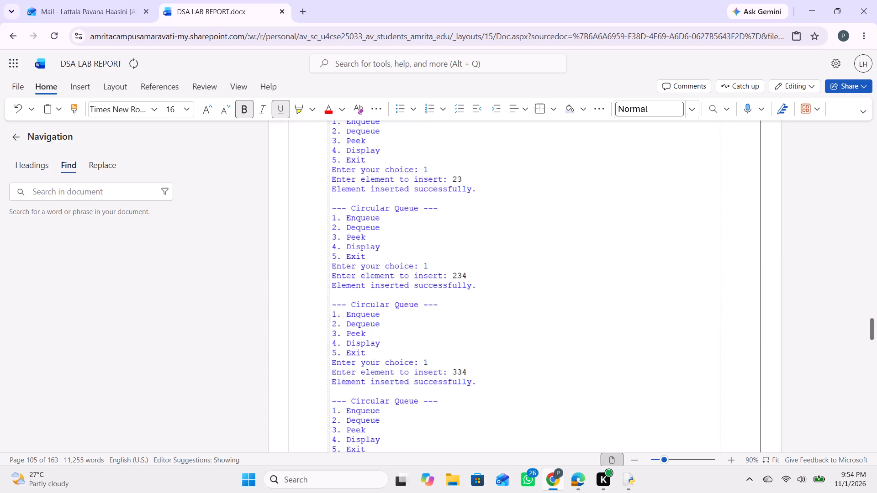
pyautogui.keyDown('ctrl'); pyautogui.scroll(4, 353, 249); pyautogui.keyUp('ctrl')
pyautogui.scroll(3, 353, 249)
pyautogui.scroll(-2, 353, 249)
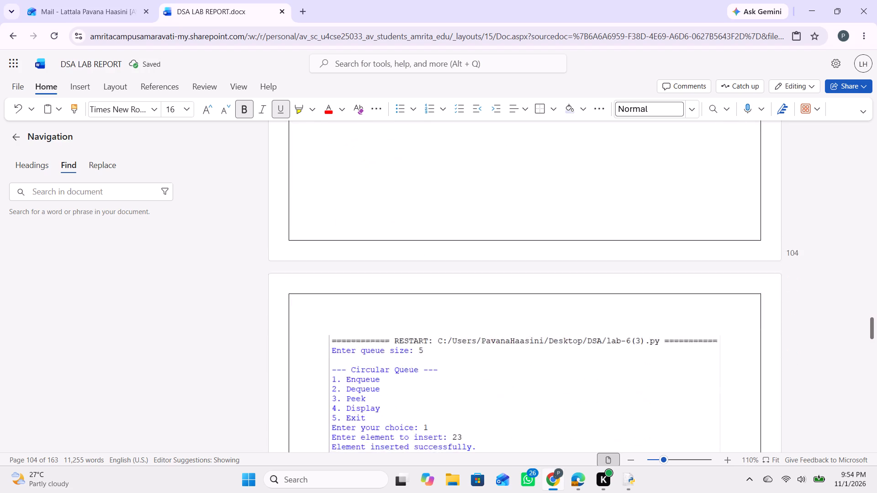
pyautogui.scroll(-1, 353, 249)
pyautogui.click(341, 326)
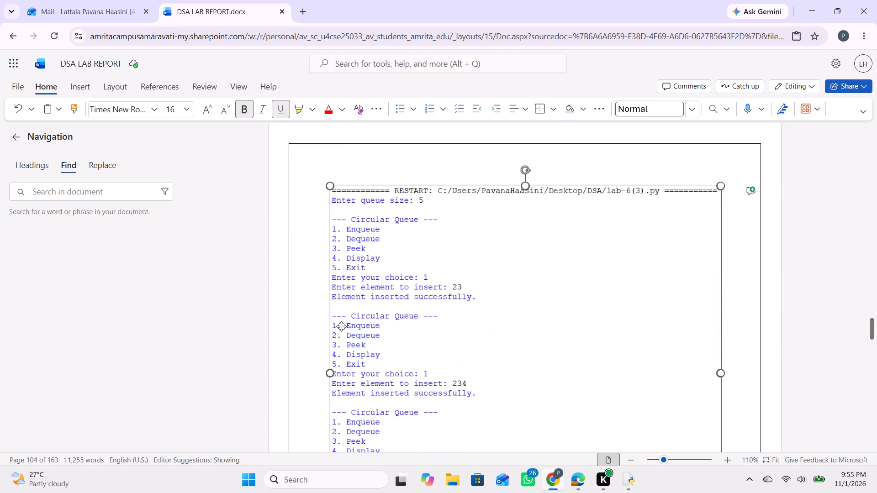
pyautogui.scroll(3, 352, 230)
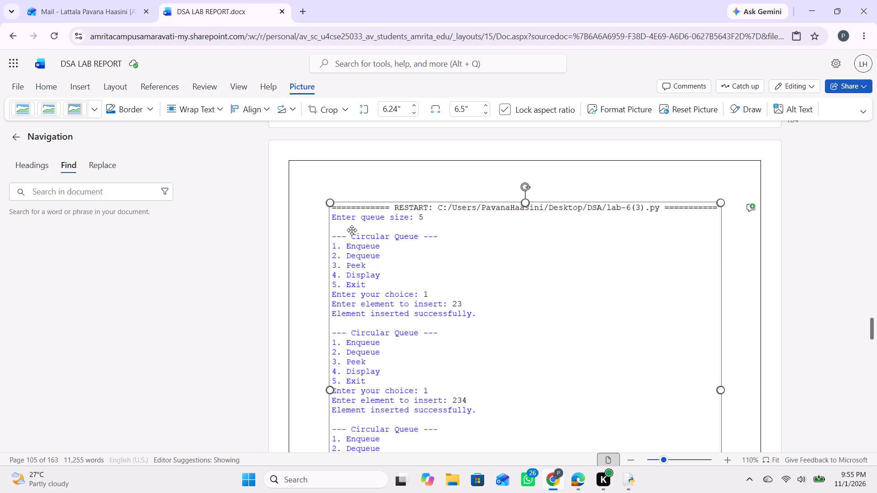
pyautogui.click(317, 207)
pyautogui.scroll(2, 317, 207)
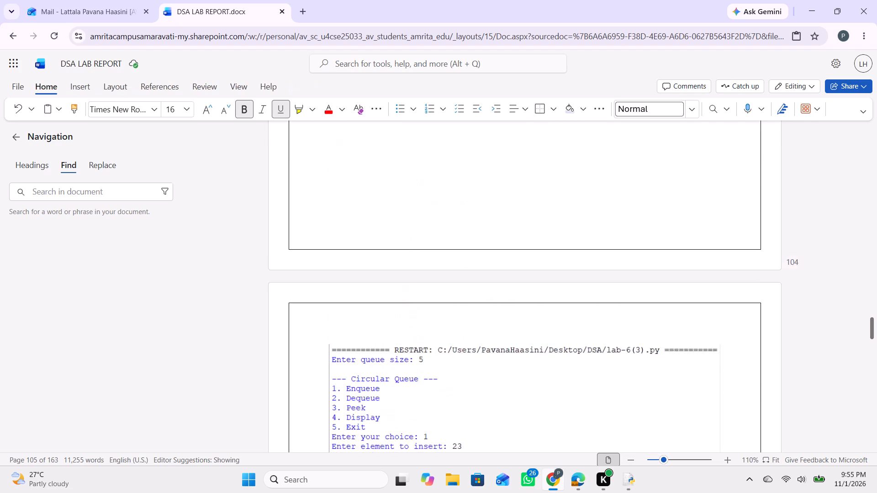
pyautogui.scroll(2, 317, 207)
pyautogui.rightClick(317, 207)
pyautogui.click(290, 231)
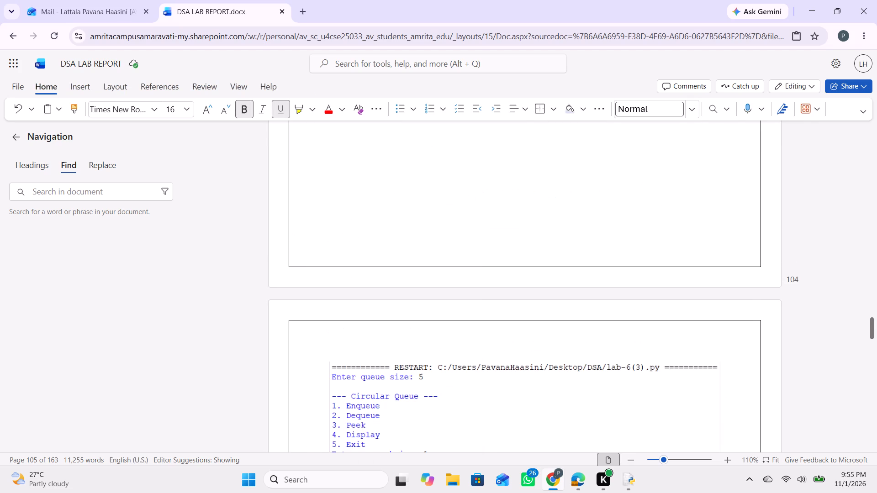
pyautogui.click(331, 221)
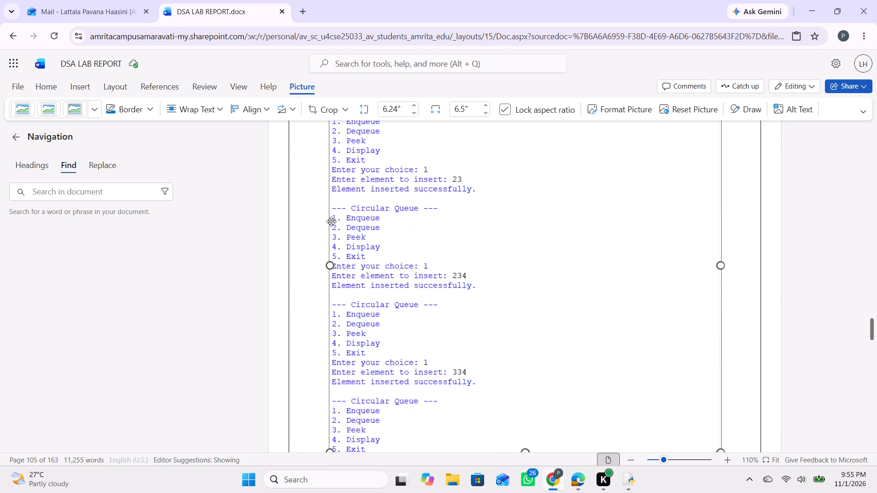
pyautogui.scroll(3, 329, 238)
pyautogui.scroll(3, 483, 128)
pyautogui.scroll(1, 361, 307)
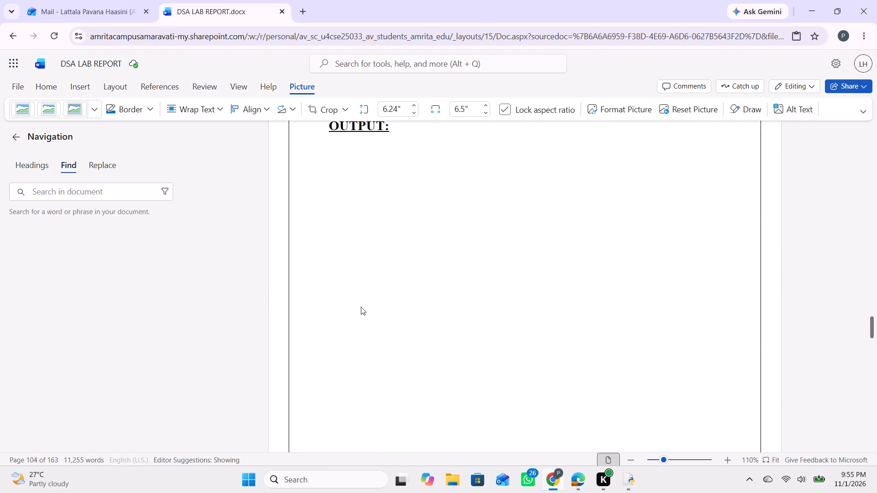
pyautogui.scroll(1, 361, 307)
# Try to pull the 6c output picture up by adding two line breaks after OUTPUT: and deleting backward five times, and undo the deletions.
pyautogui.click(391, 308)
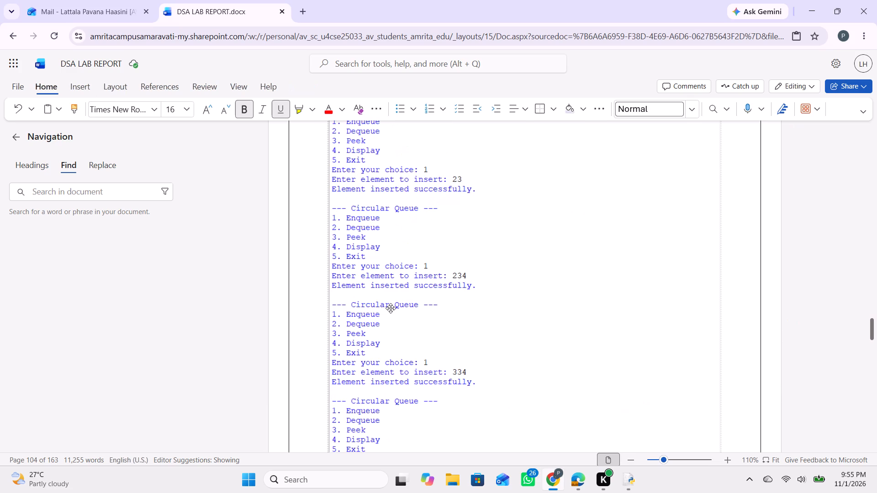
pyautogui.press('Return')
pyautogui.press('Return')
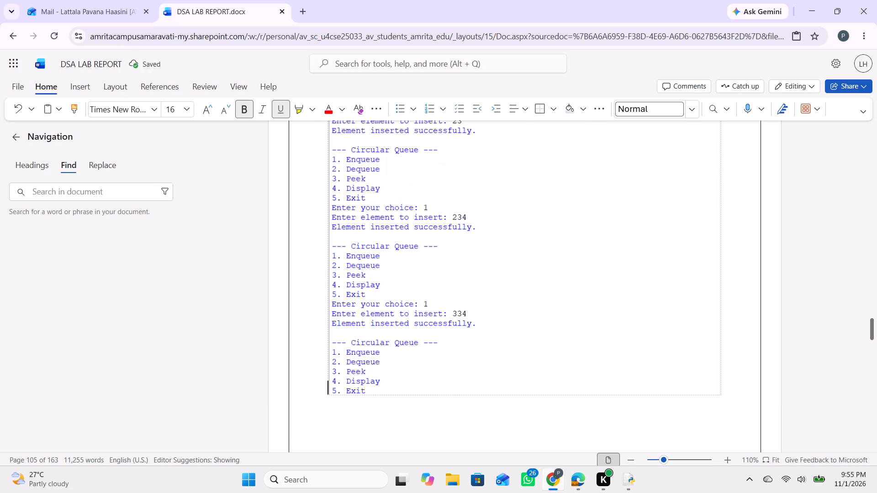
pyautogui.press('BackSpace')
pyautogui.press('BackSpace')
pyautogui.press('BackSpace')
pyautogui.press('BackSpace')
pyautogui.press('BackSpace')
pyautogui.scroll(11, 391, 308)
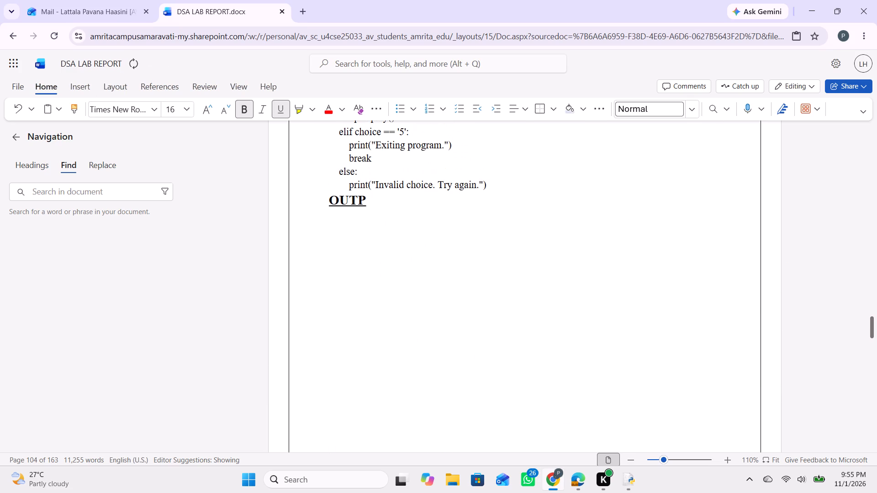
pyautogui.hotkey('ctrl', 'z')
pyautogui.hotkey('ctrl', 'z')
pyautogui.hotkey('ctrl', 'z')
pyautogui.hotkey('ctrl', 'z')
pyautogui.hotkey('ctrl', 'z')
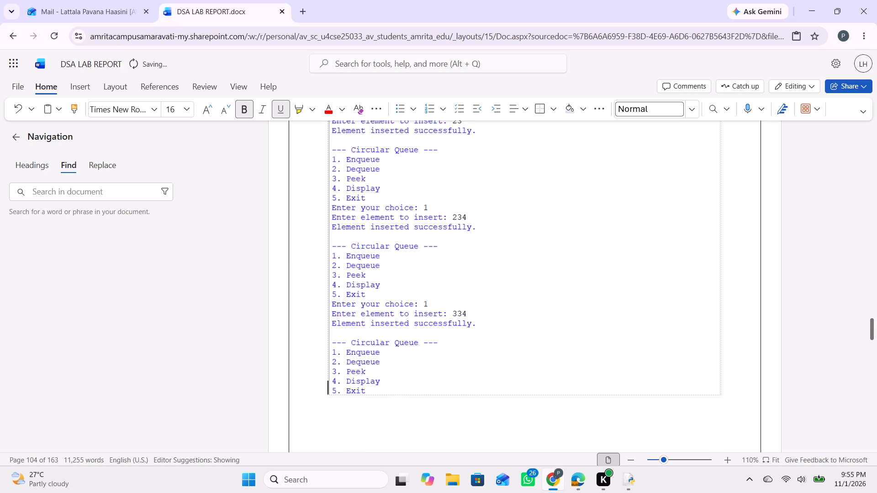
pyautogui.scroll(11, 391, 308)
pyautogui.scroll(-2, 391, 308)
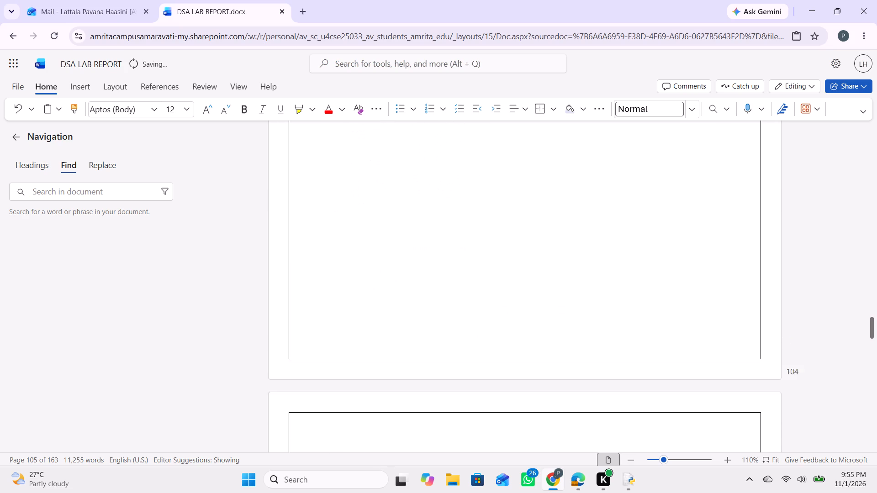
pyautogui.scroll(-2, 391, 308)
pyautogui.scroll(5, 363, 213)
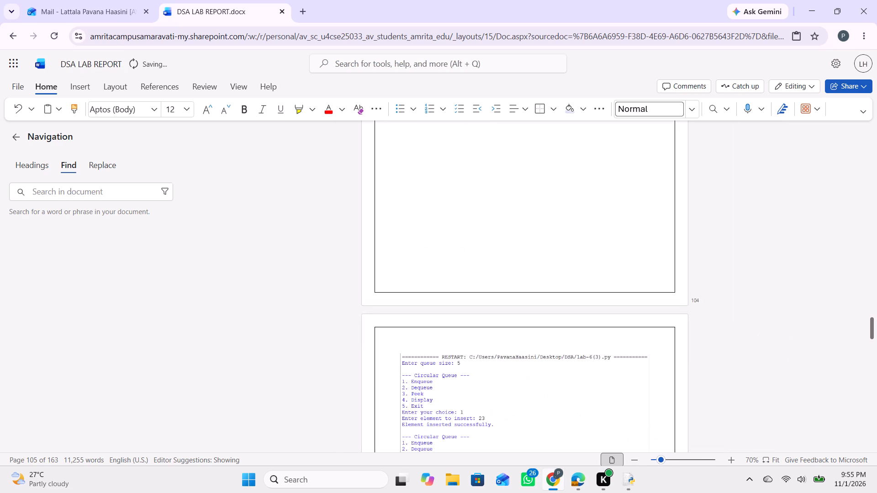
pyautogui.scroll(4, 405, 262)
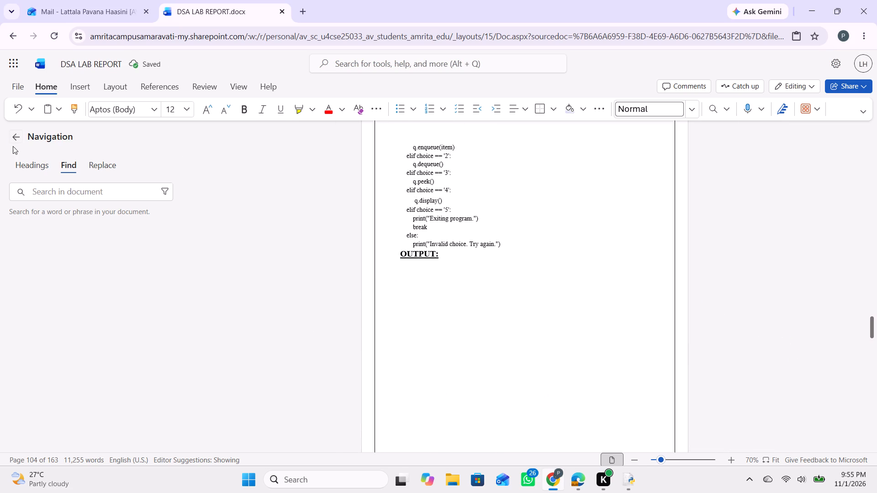
# Close the navigation pane and set the page zoom to 90%.
pyautogui.click(11, 142)
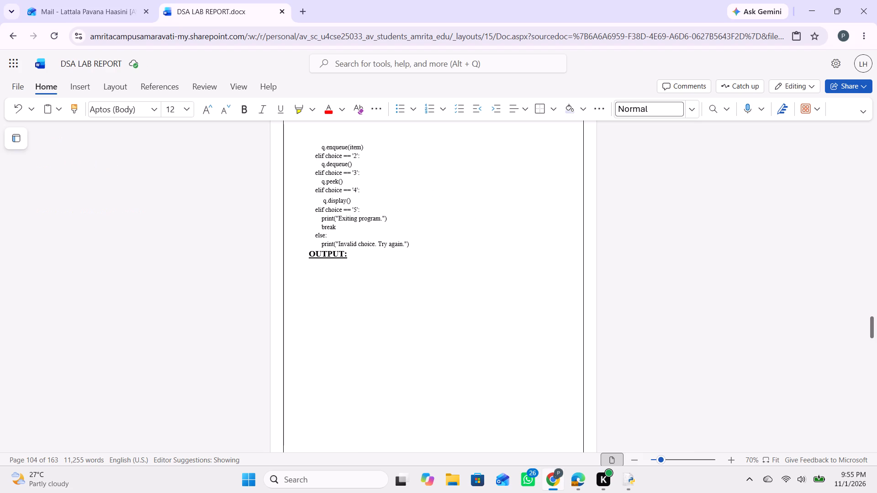
pyautogui.click(726, 461)
pyautogui.click(726, 461)
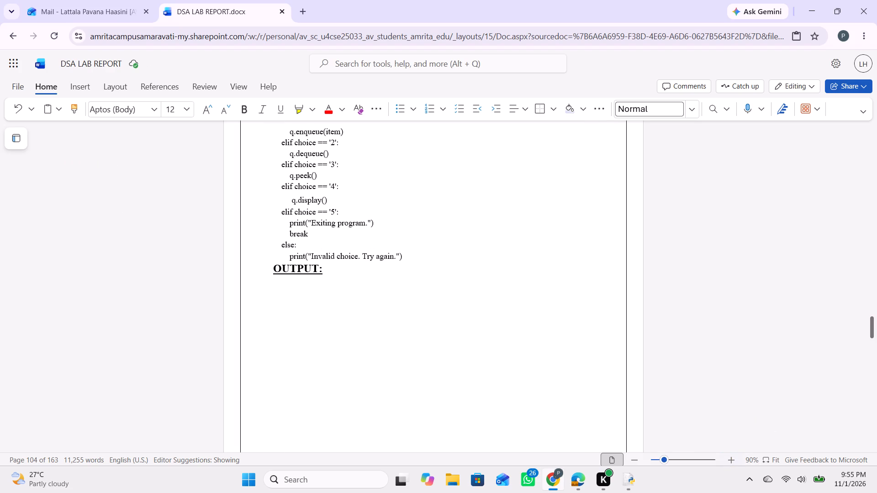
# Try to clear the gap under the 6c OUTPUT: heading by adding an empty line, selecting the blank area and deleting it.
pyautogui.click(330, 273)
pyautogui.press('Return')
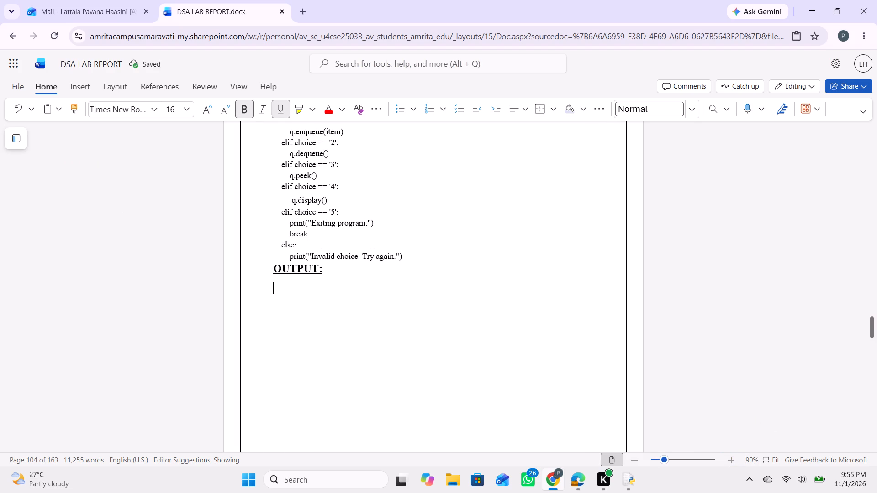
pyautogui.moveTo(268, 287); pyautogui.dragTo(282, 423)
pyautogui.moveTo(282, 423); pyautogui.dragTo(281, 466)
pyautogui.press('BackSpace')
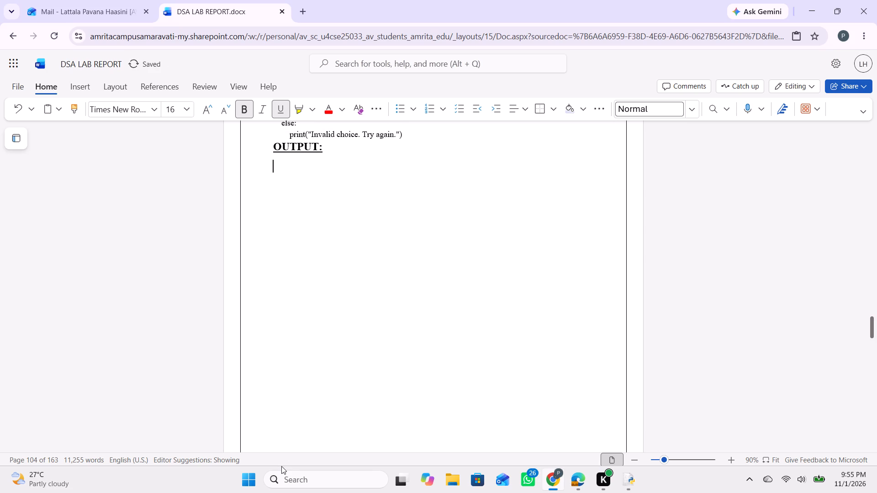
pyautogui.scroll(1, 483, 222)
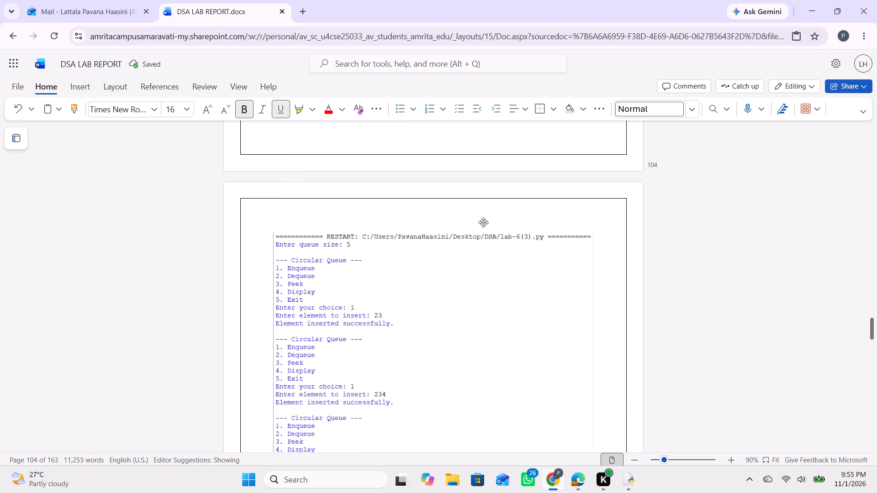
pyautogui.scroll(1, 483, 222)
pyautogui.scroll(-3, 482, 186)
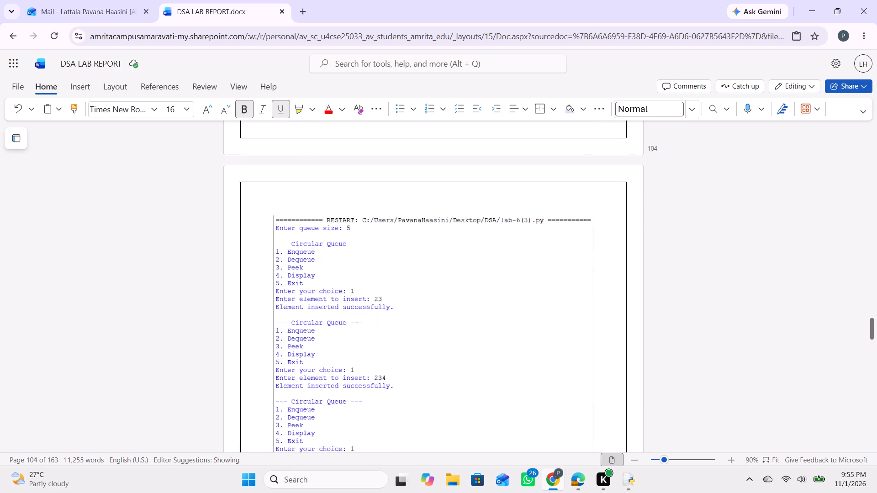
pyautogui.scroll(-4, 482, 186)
# Shrink the 6c circular queue output picture proportionally to about two thirds of its size.
pyautogui.click(482, 186)
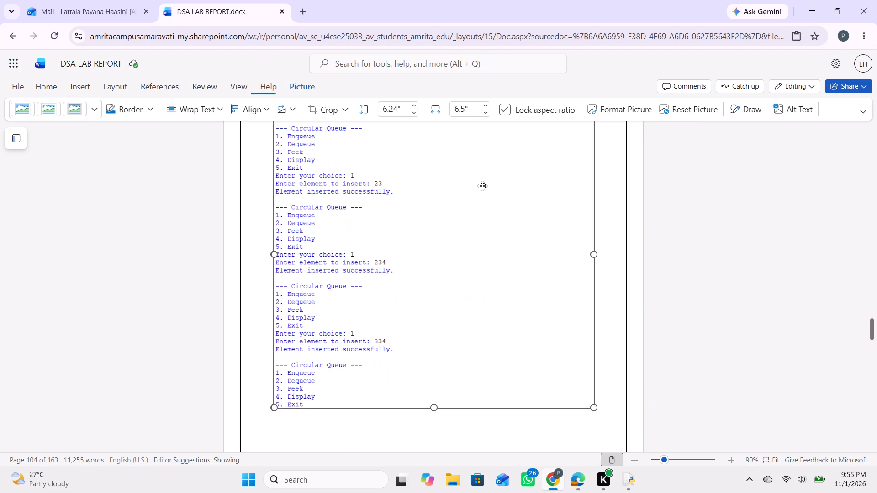
pyautogui.moveTo(594, 407); pyautogui.dragTo(466, 307)
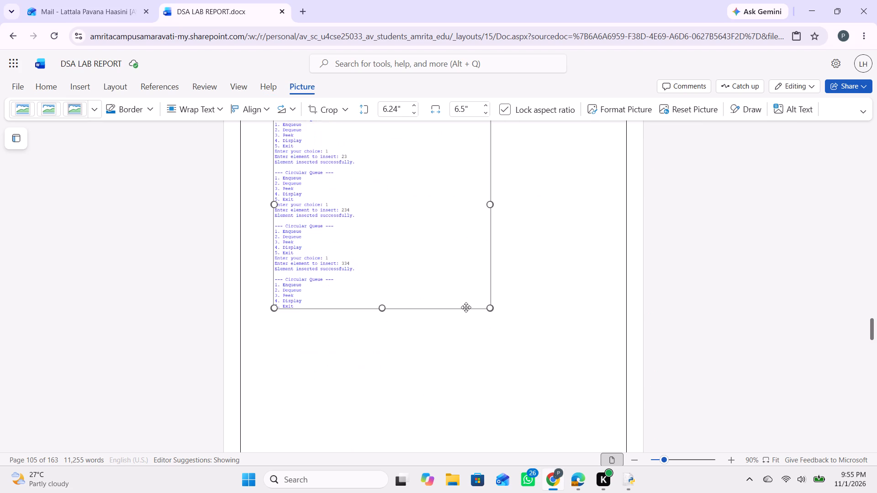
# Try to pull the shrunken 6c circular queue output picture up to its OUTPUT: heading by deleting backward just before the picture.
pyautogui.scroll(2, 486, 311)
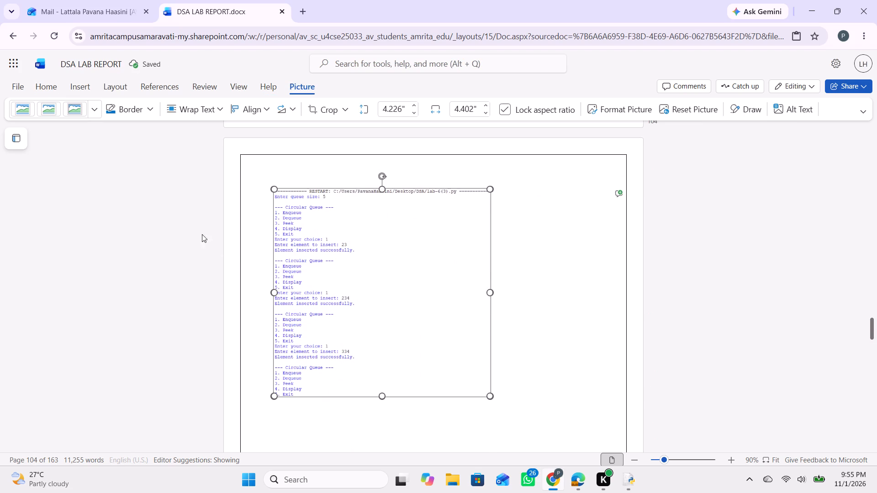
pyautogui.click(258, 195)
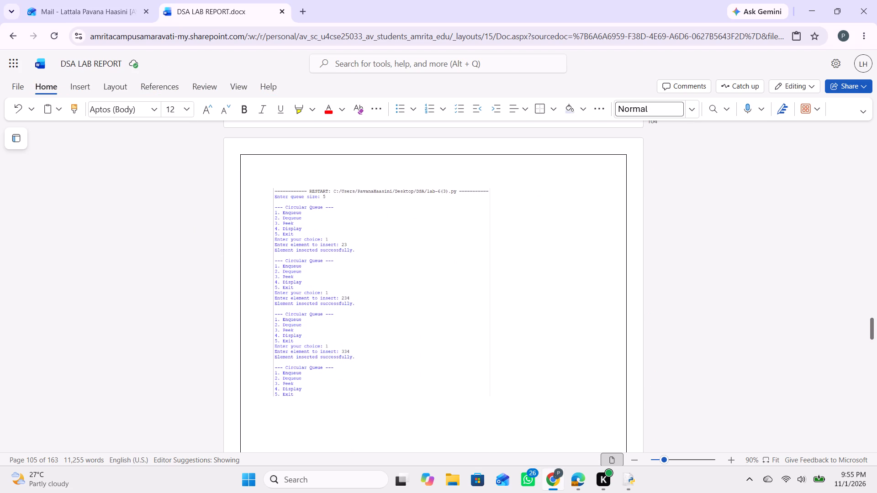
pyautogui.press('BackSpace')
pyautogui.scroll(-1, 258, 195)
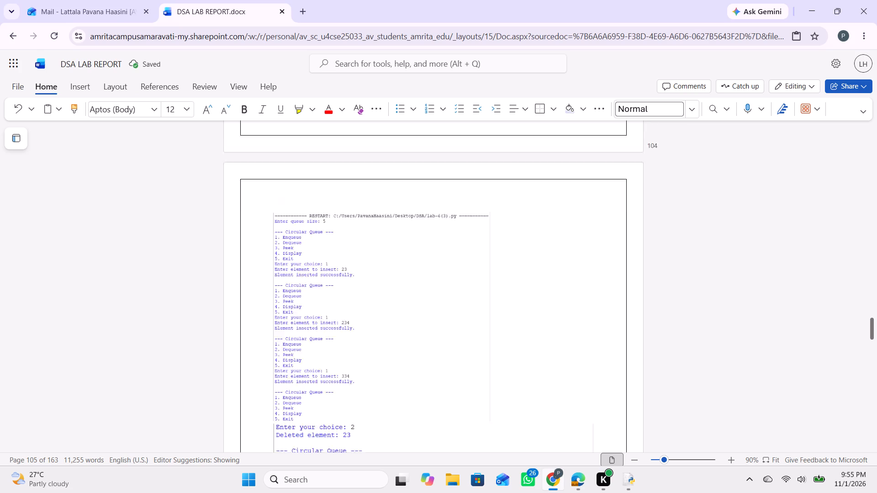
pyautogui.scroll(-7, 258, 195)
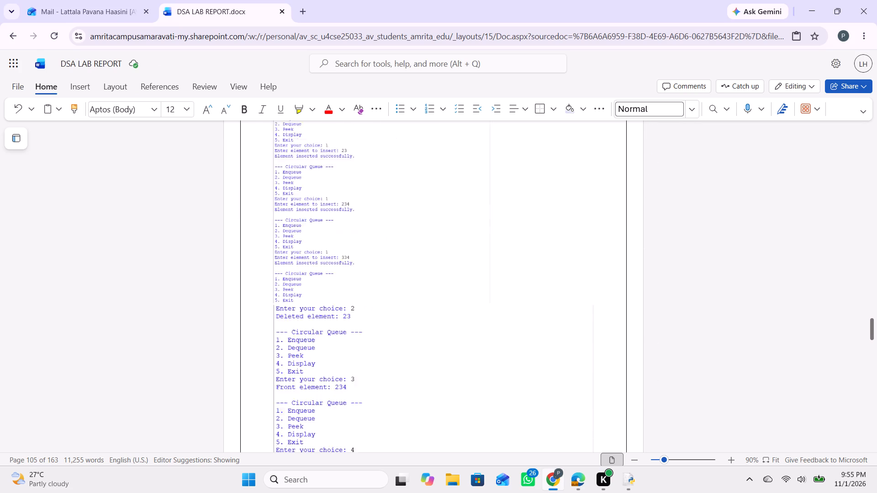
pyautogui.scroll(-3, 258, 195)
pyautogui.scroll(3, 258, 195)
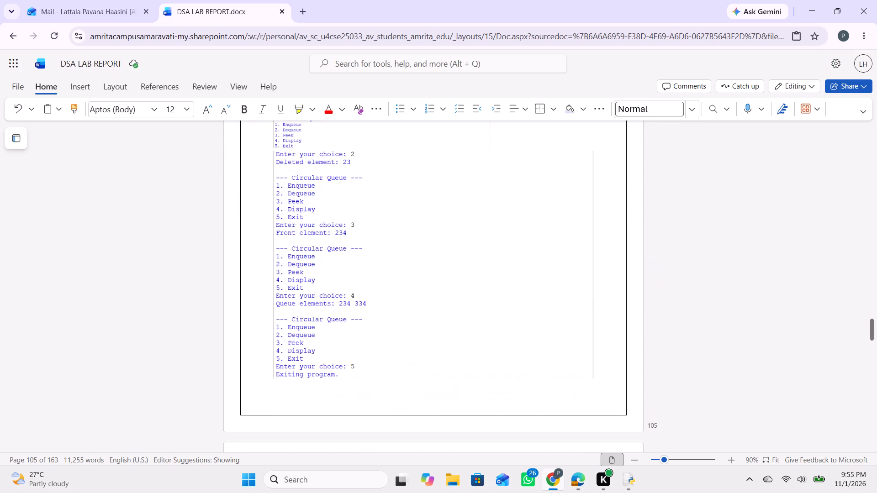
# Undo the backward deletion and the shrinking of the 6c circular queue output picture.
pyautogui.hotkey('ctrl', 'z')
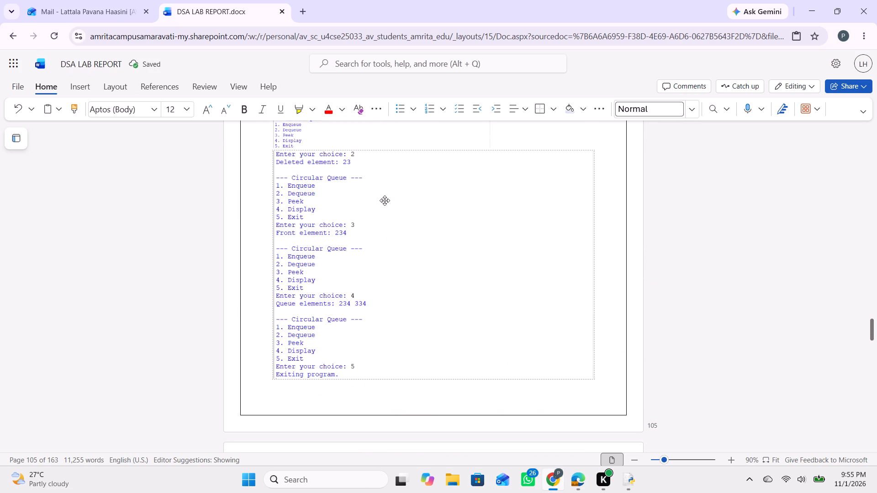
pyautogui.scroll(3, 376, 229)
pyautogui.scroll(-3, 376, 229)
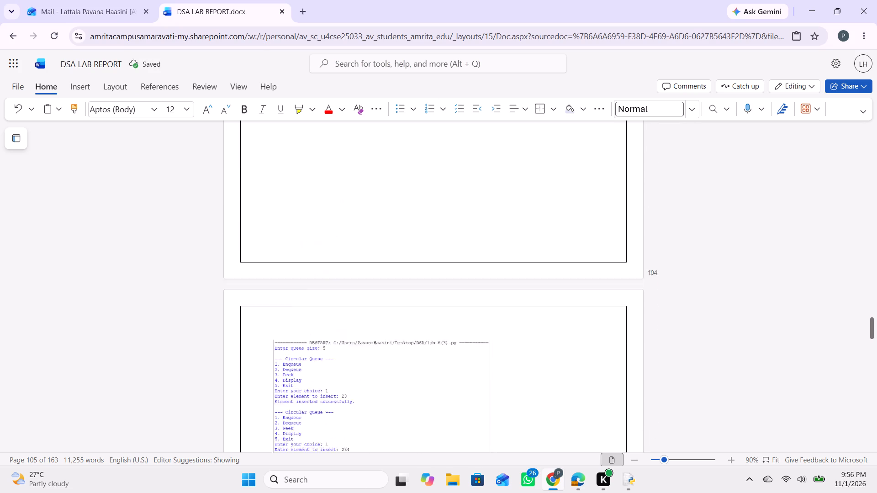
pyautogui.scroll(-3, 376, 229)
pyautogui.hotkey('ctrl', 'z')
# Insert an empty line above the 6c OUTPUT: heading, after the program's last print statement.
pyautogui.scroll(1, 376, 229)
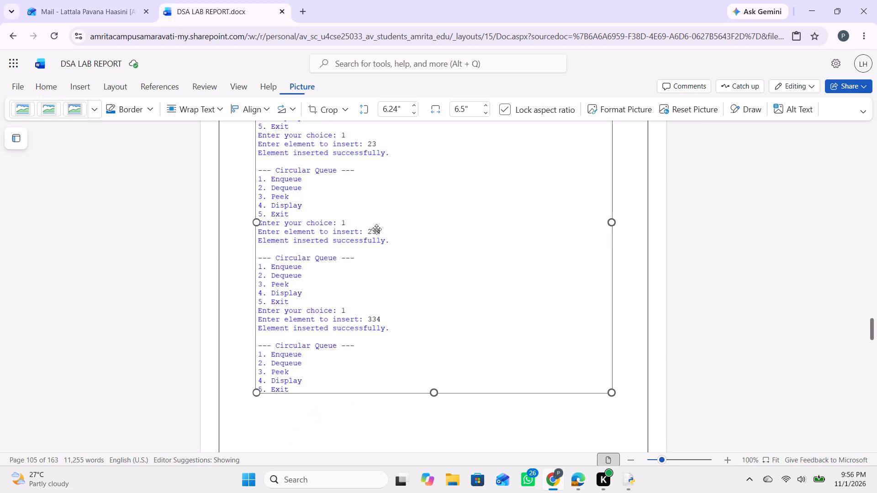
pyautogui.scroll(4, 376, 229)
pyautogui.scroll(-11, 376, 215)
pyautogui.scroll(1, 376, 215)
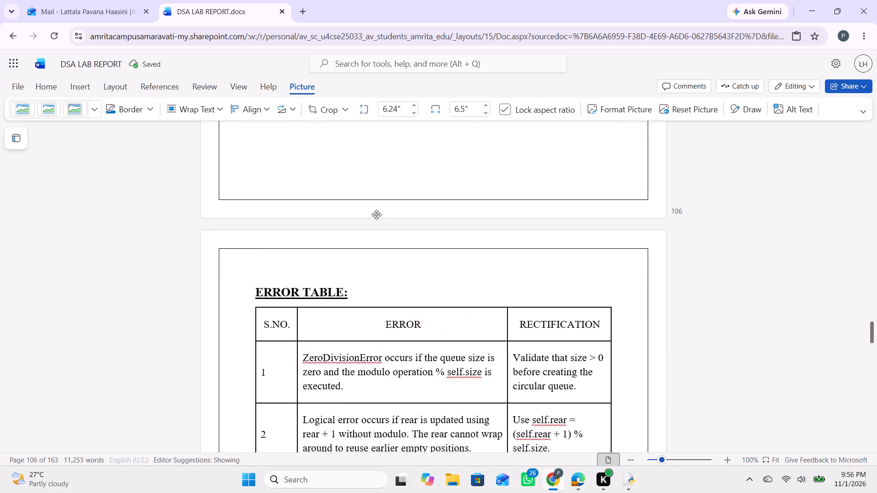
pyautogui.scroll(8, 376, 215)
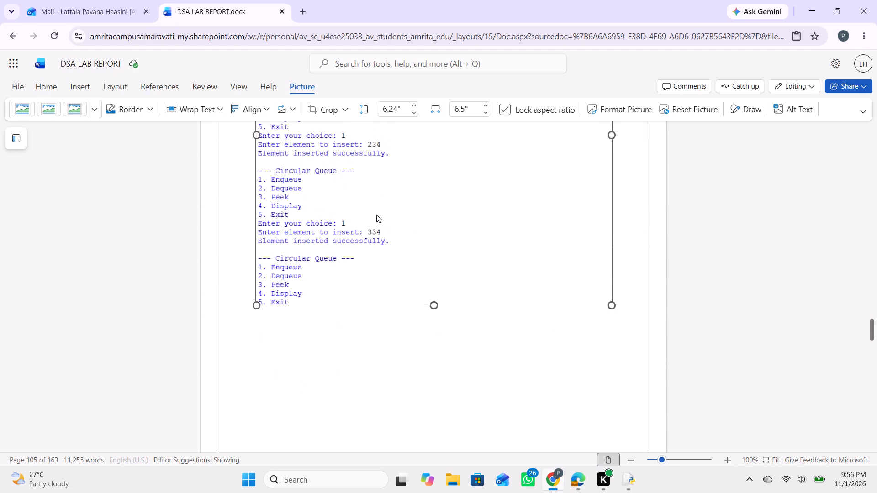
pyautogui.scroll(9, 376, 215)
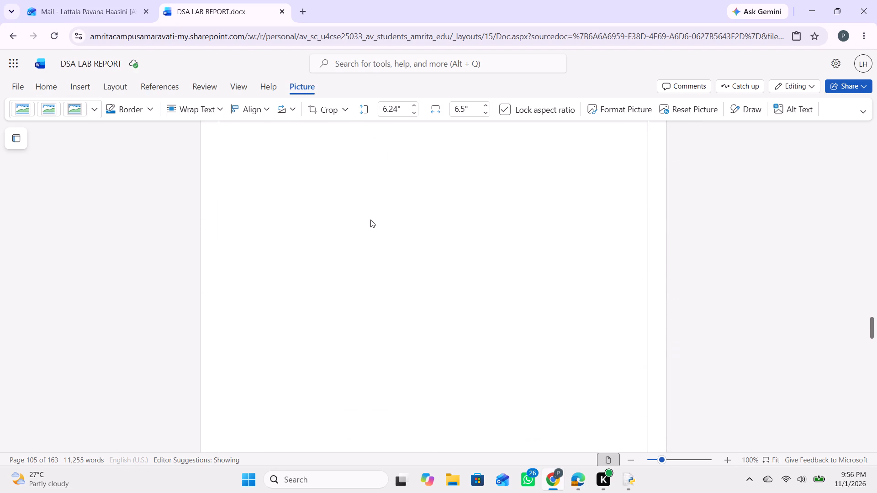
pyautogui.scroll(1, 370, 220)
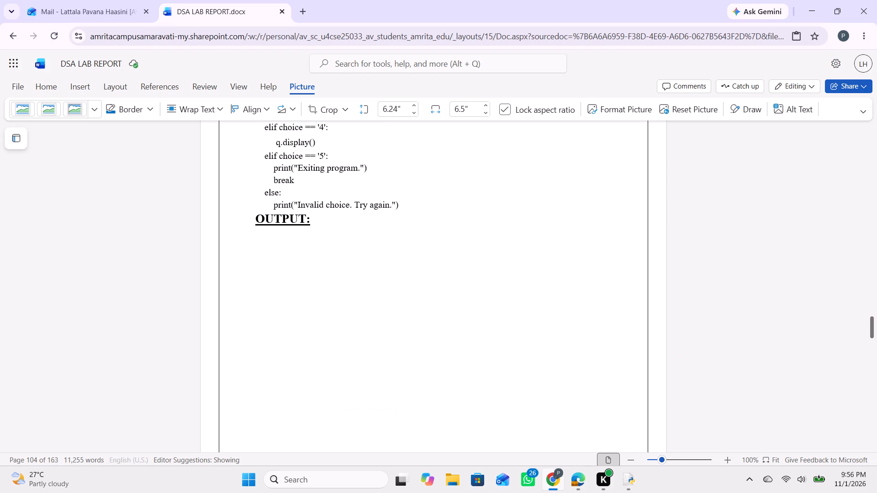
pyautogui.click(251, 215)
pyautogui.press('Return')
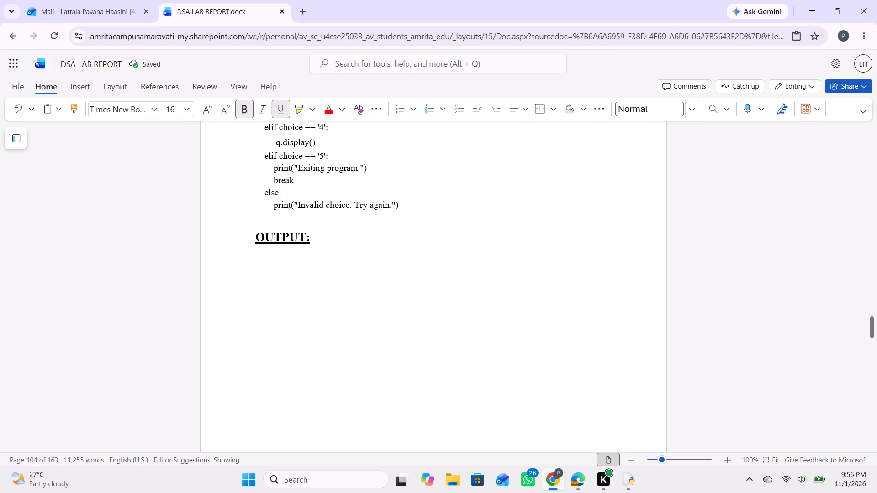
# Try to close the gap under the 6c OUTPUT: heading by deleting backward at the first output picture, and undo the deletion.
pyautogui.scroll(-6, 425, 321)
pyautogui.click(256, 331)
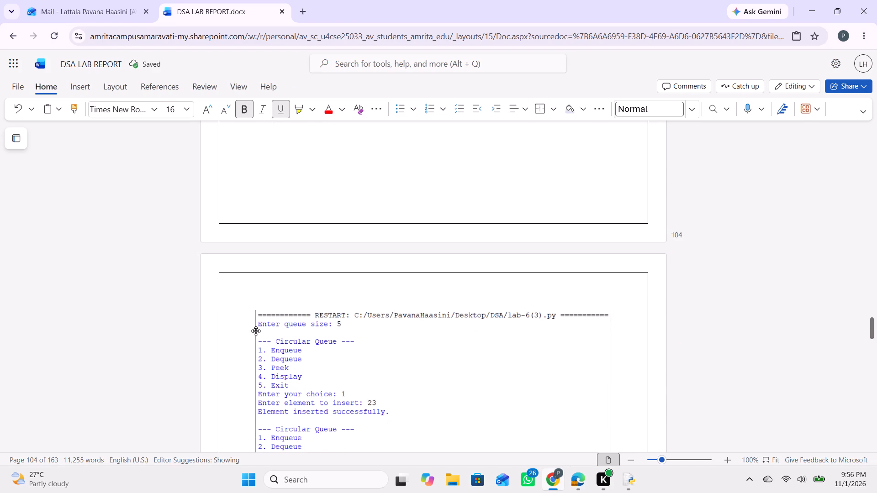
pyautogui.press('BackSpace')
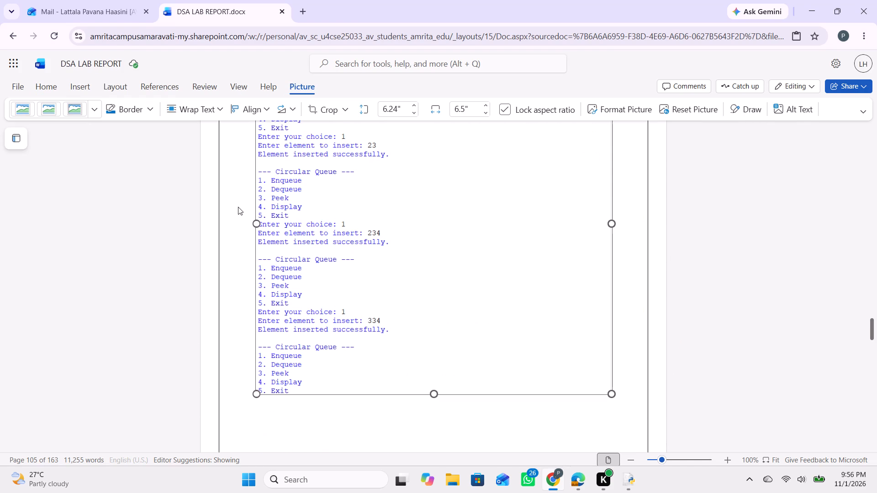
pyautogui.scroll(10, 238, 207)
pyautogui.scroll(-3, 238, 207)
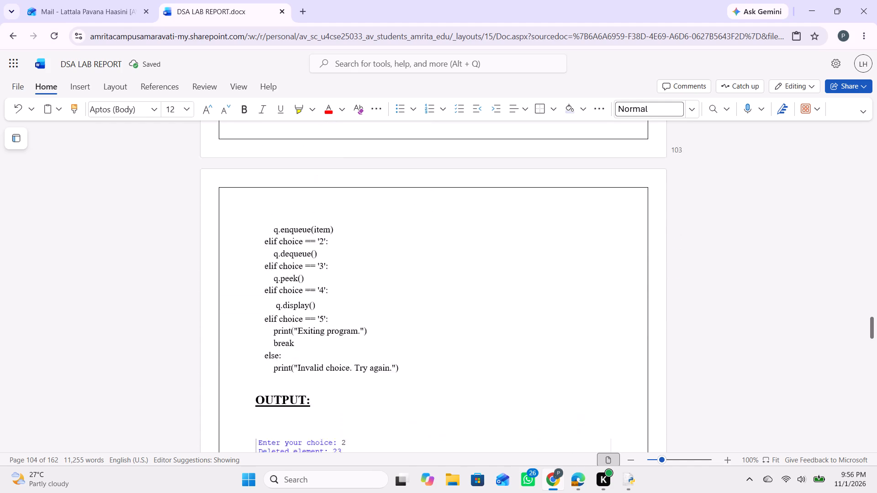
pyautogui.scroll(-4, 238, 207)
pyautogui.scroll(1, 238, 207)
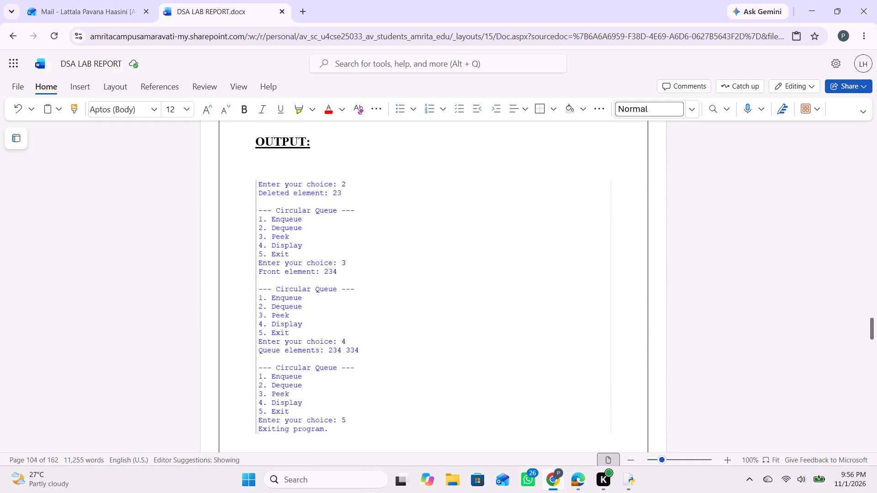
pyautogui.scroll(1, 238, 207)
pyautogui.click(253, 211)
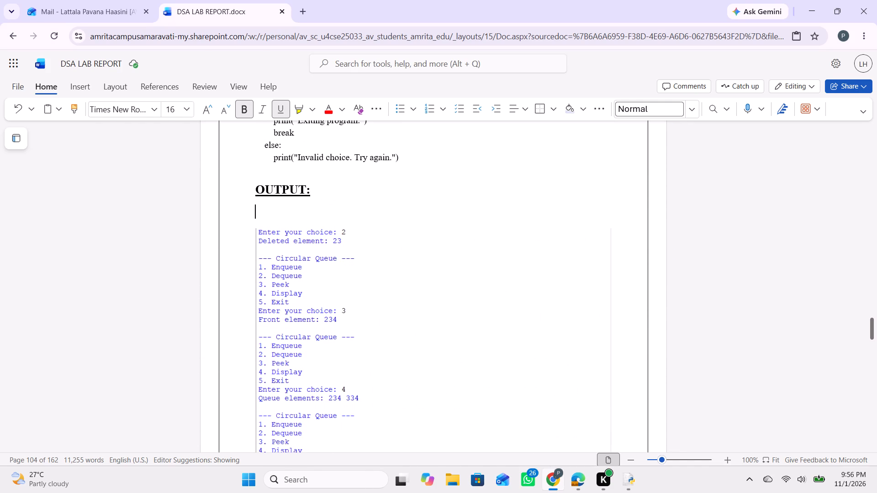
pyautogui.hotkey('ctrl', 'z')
# Copy the first 6c output picture, delete it, and paste it on the blank line under the OUTPUT: heading.
pyautogui.rightClick(352, 308)
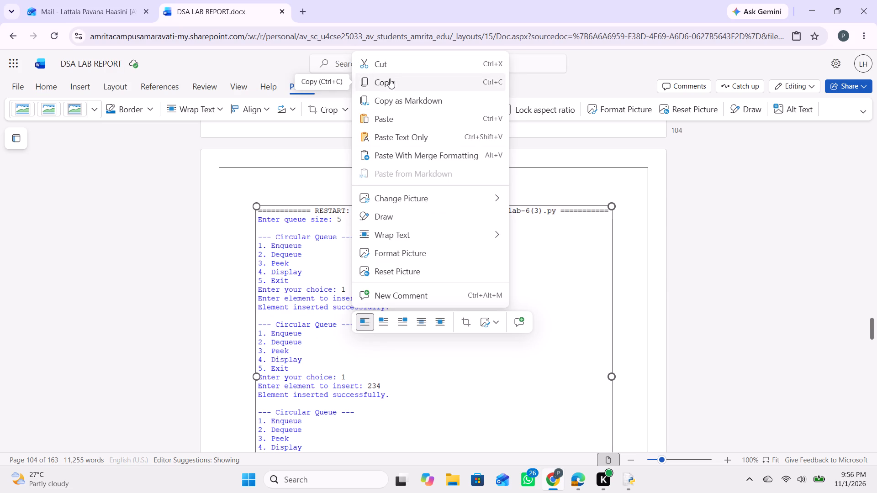
pyautogui.click(389, 79)
pyautogui.press('BackSpace')
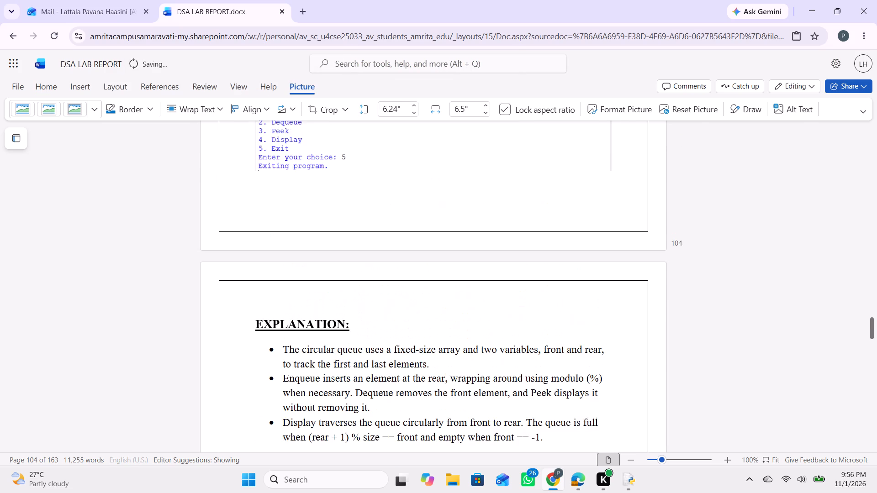
pyautogui.scroll(7, 251, 340)
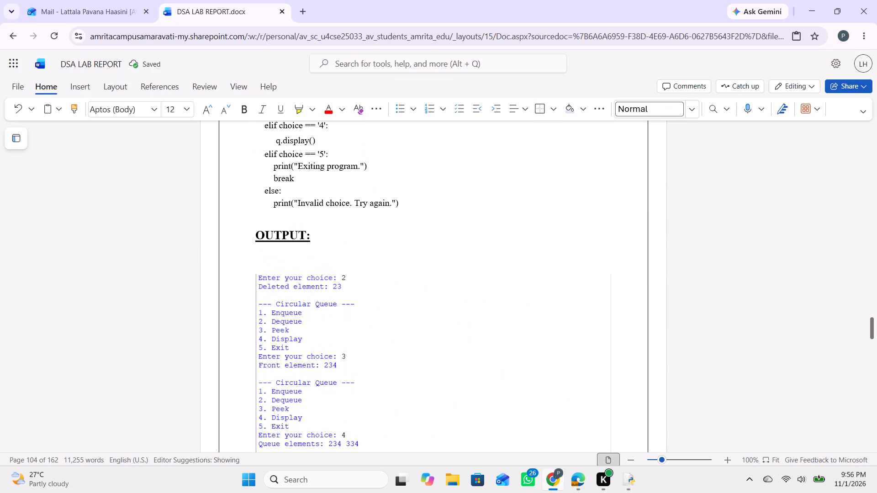
pyautogui.click(257, 257)
pyautogui.rightClick(257, 257)
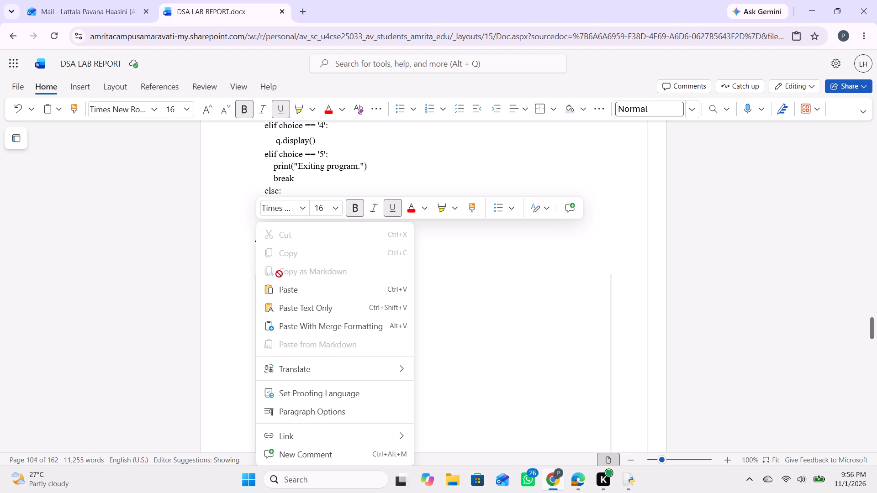
pyautogui.click(282, 288)
# Set all text in the preceding queue lab's ERROR TABLE, from the ERROR/CAUSE/SOLUTION header to Queue underflow, to size 14.
pyautogui.scroll(4, 282, 288)
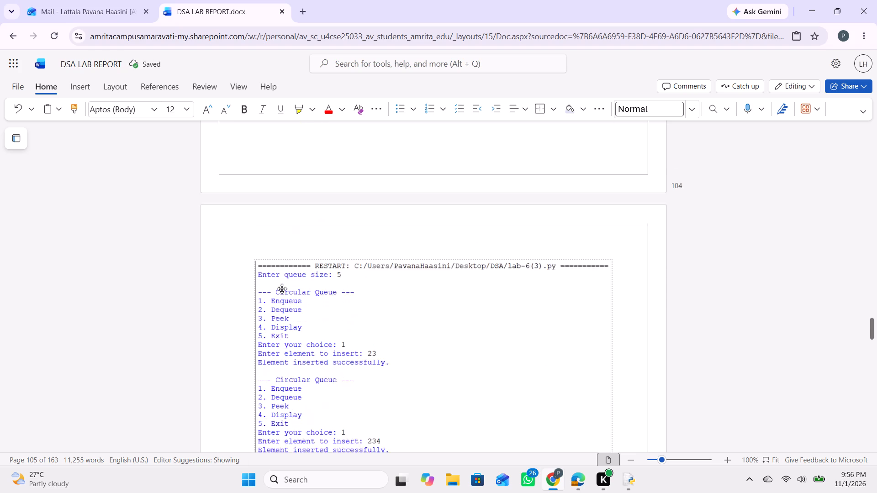
pyautogui.scroll(12, 282, 288)
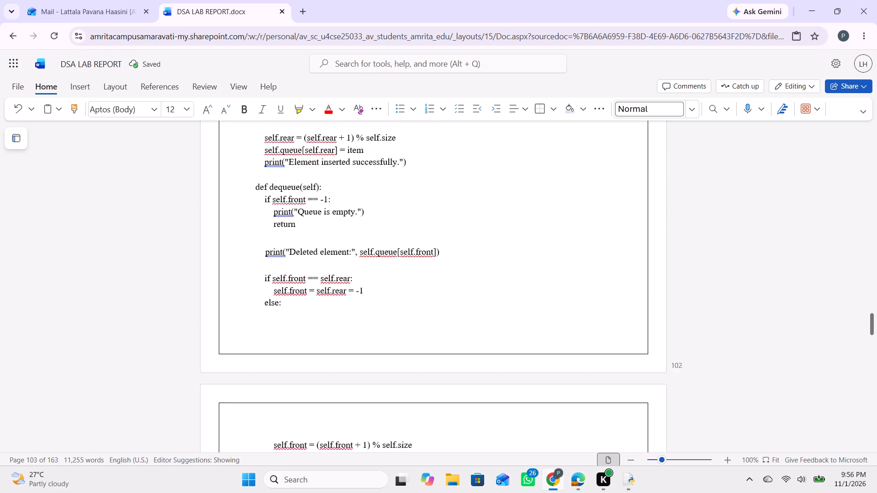
pyautogui.scroll(2, 282, 288)
pyautogui.hscroll(1, 282, 288)
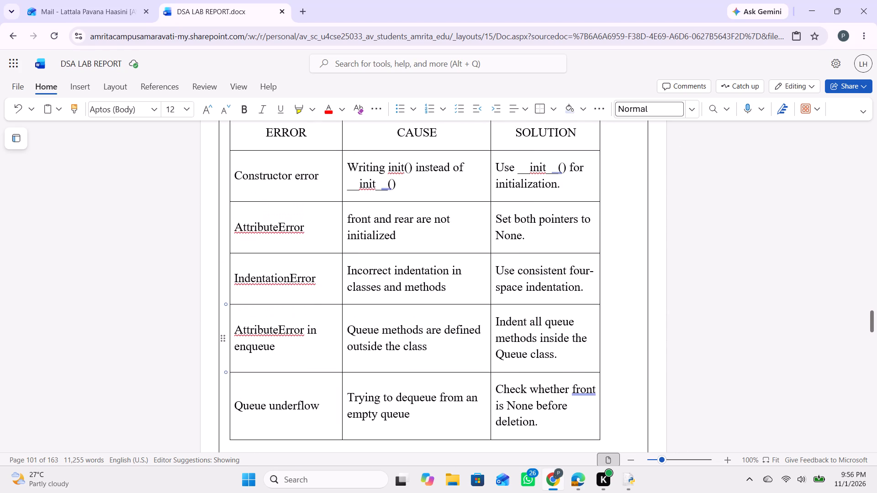
pyautogui.hscroll(1, 282, 288)
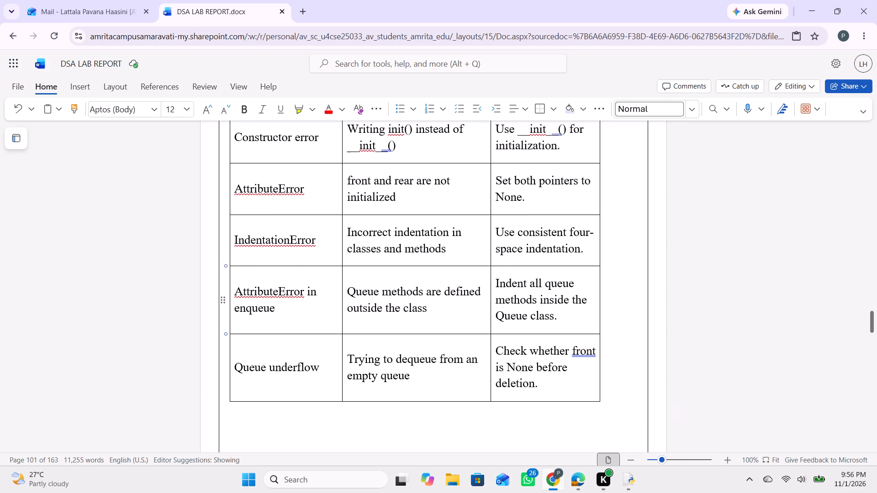
pyautogui.hscroll(1, 282, 288)
pyautogui.scroll(1, 282, 288)
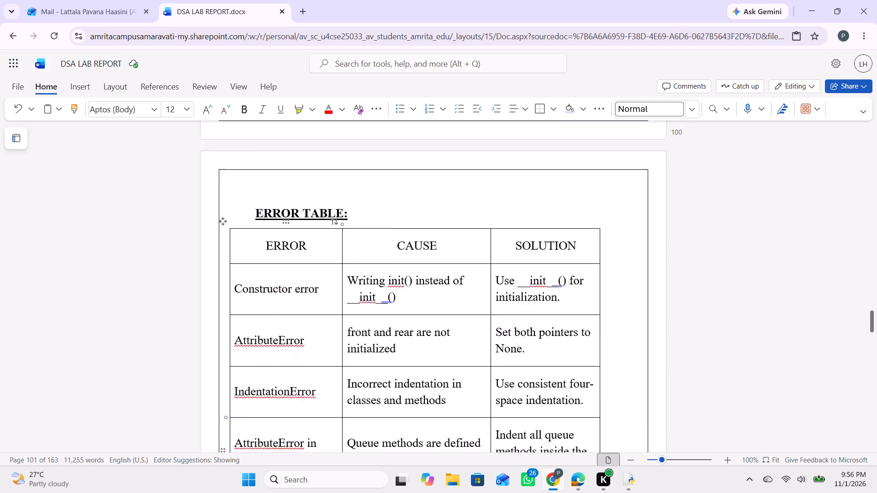
pyautogui.scroll(1, 282, 288)
pyautogui.scroll(-8, 282, 288)
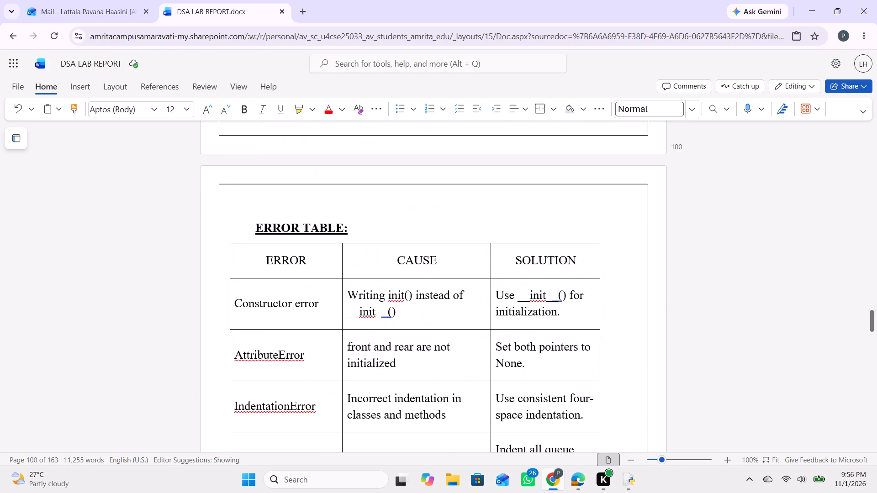
pyautogui.scroll(-5, 282, 288)
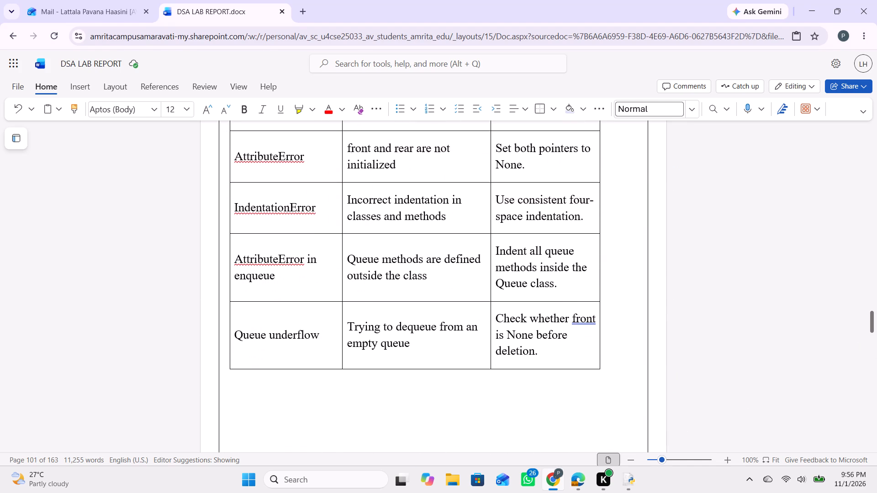
pyautogui.moveTo(569, 354); pyautogui.dragTo(188, 70)
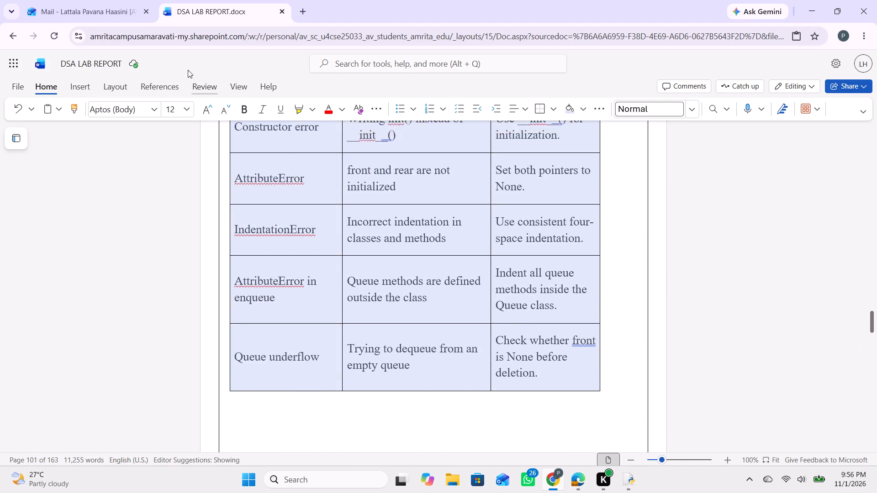
pyautogui.moveTo(188, 70); pyautogui.dragTo(221, 333)
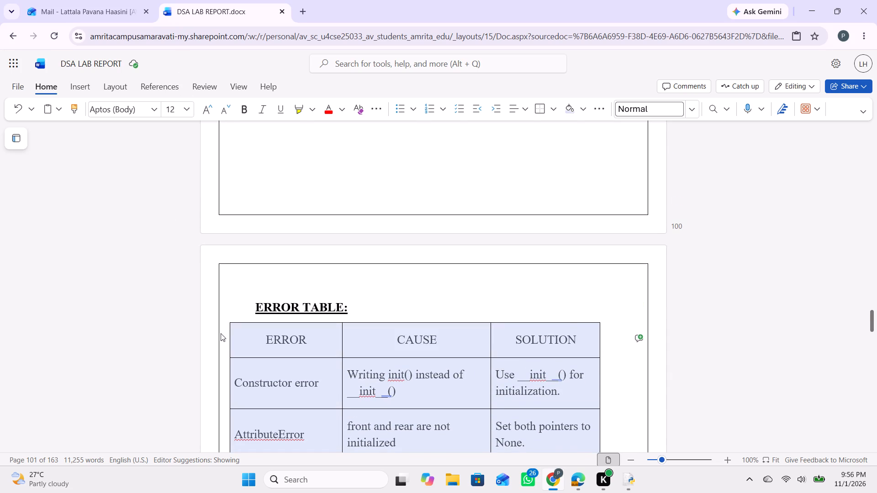
pyautogui.click(302, 311)
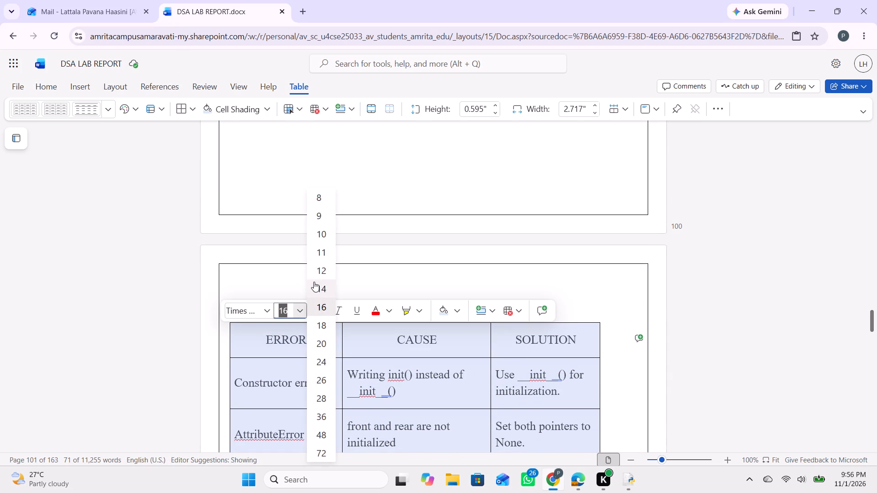
pyautogui.click(314, 285)
# Set the 6b EXPLANATION bullets, from Node Class to Main Program, to font size 14.
pyautogui.scroll(4, 314, 285)
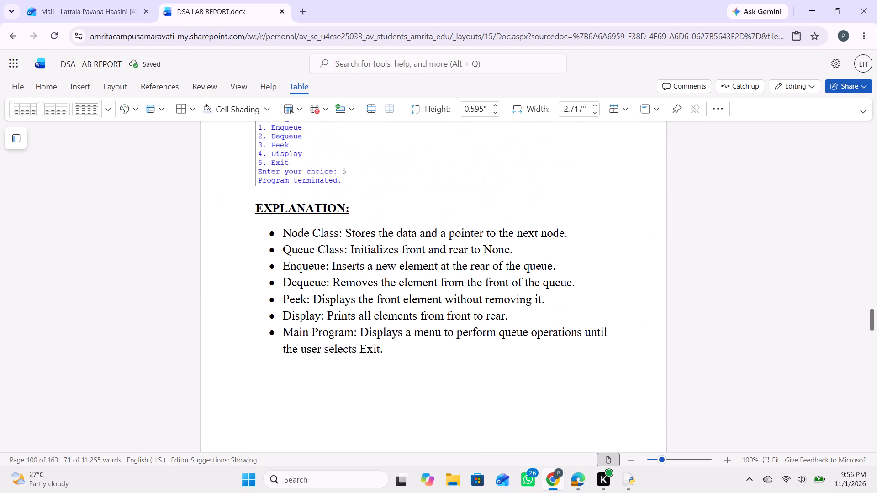
pyautogui.scroll(1, 314, 285)
pyautogui.moveTo(397, 354); pyautogui.dragTo(211, 242)
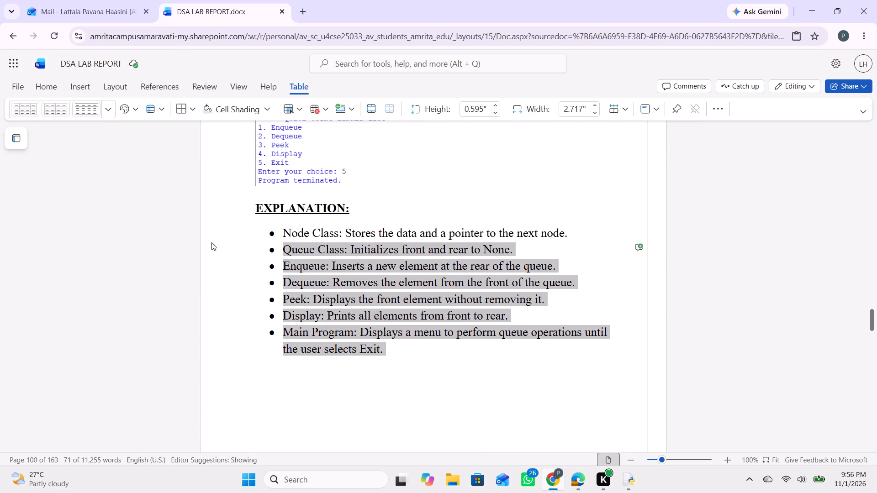
pyautogui.moveTo(211, 242); pyautogui.dragTo(210, 229)
pyautogui.click(293, 205)
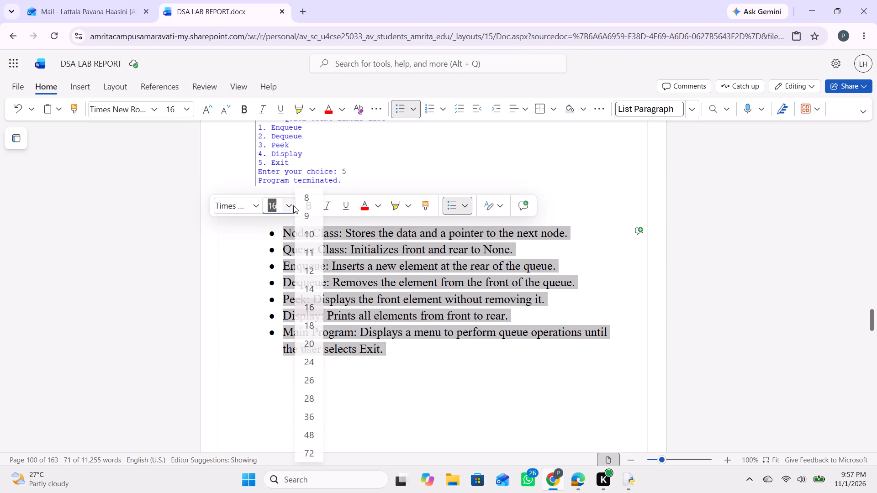
pyautogui.click(303, 284)
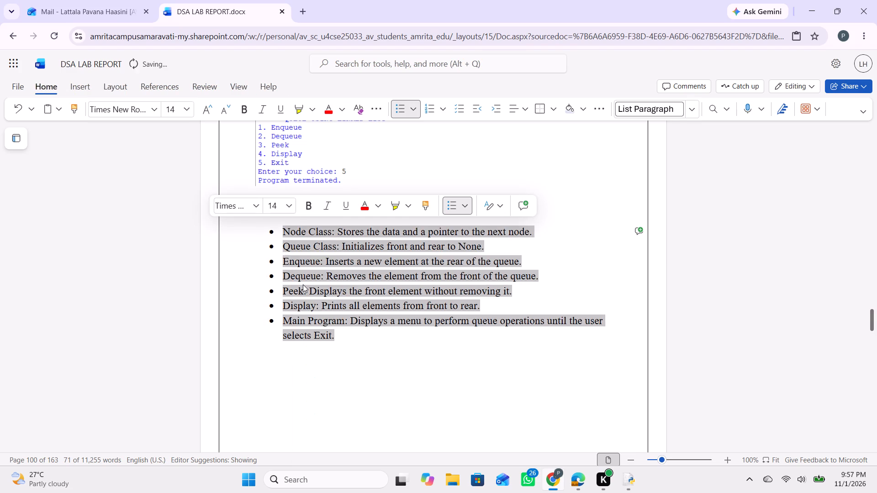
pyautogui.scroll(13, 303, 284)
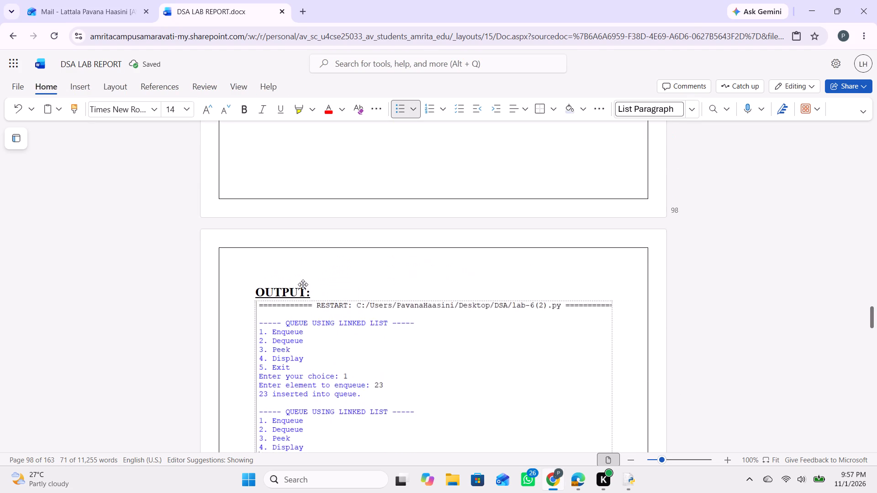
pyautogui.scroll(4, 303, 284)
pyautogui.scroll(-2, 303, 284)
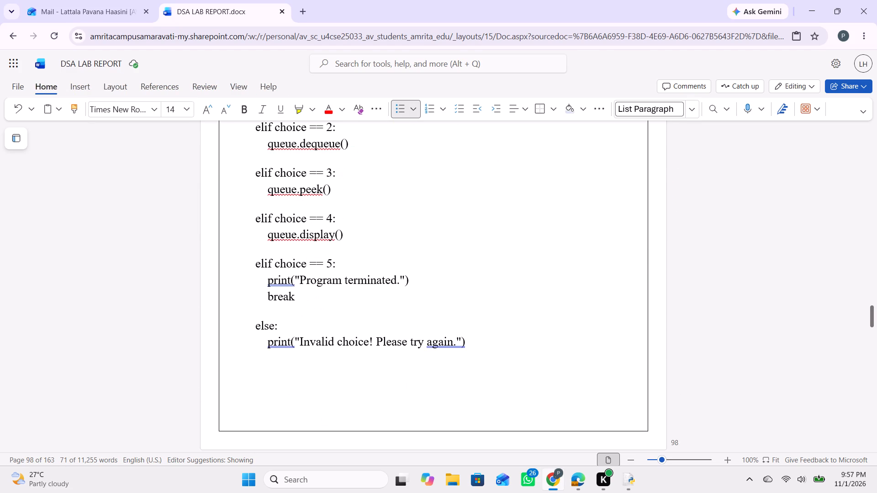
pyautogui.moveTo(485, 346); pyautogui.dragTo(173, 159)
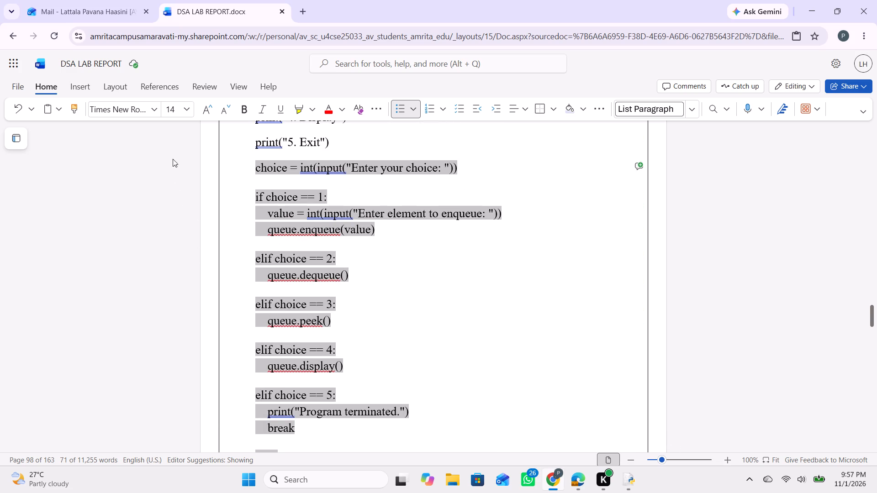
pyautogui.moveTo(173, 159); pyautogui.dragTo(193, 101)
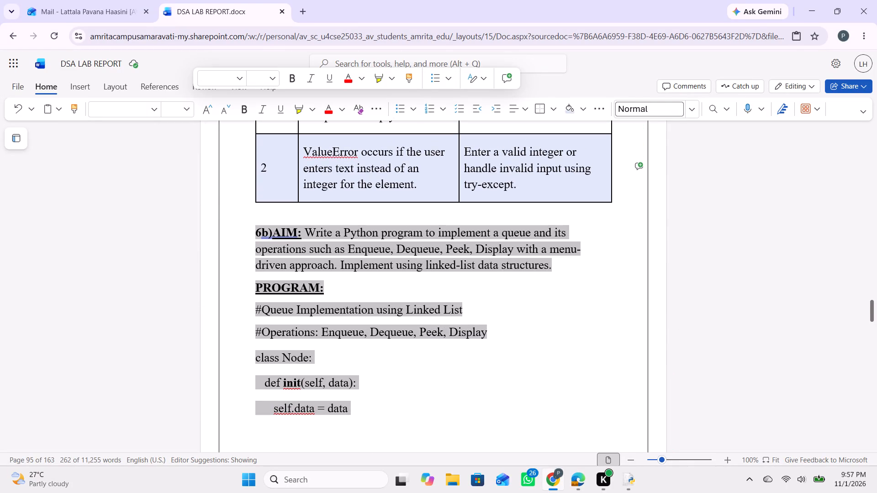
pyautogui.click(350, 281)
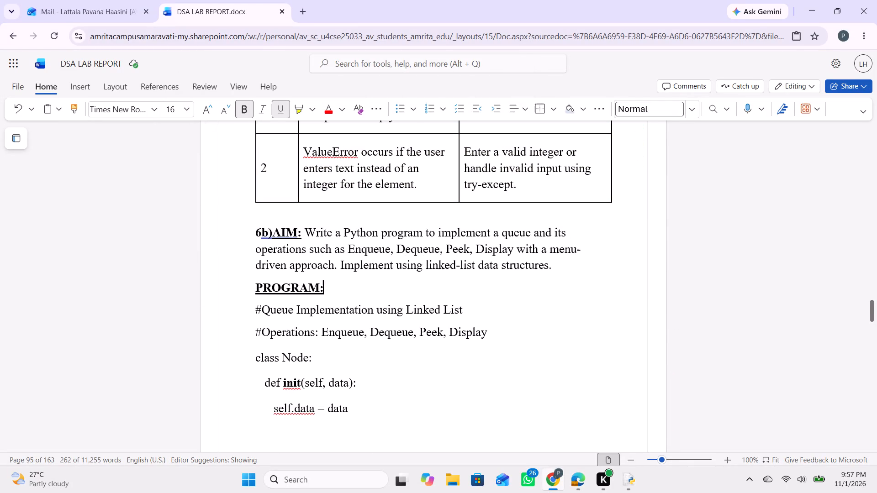
# Set the 6b program's first part, from the #Queue Implementation comment to the dequeue function's return line, to font size 12.
pyautogui.moveTo(256, 307); pyautogui.dragTo(380, 468)
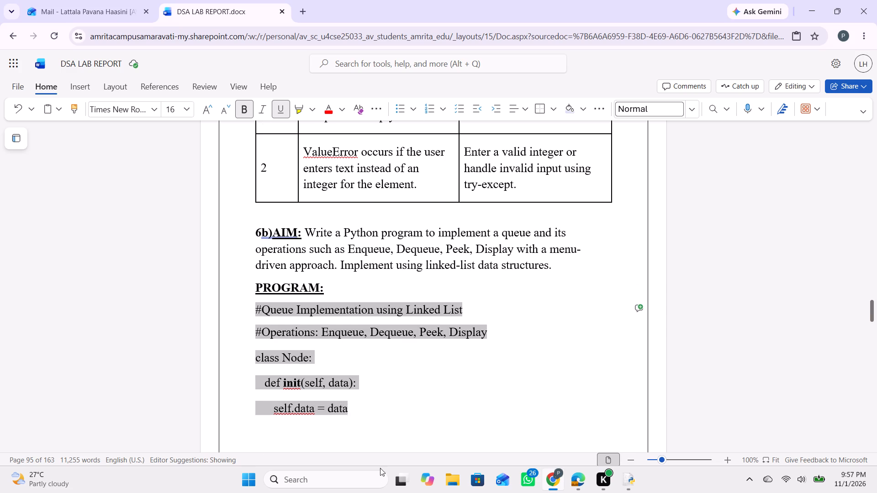
pyautogui.moveTo(380, 468); pyautogui.dragTo(385, 492)
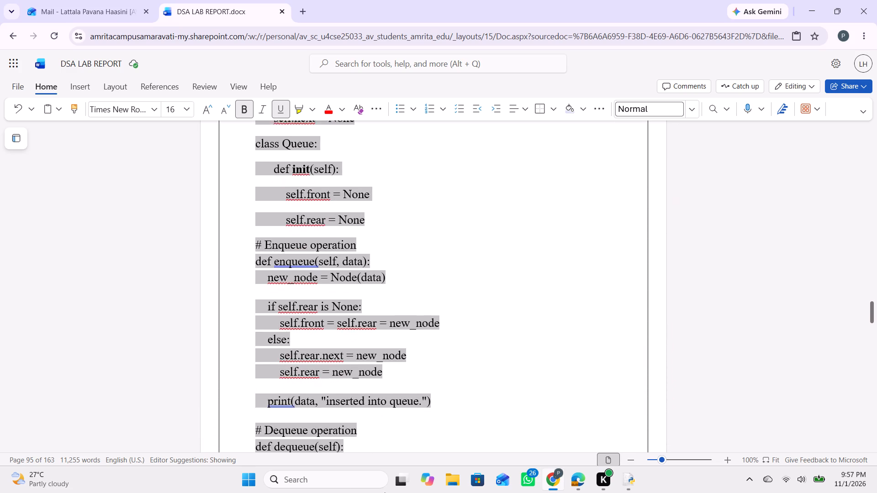
pyautogui.moveTo(385, 492); pyautogui.dragTo(384, 492)
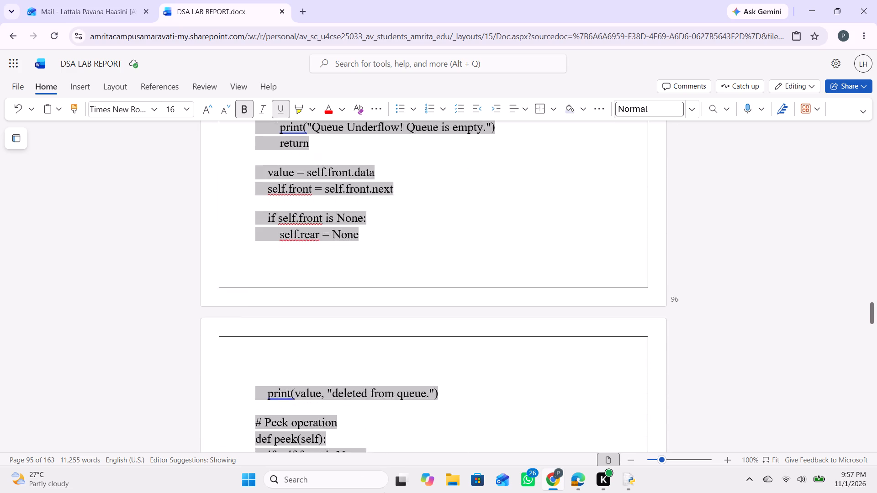
pyautogui.moveTo(384, 492); pyautogui.dragTo(387, 492)
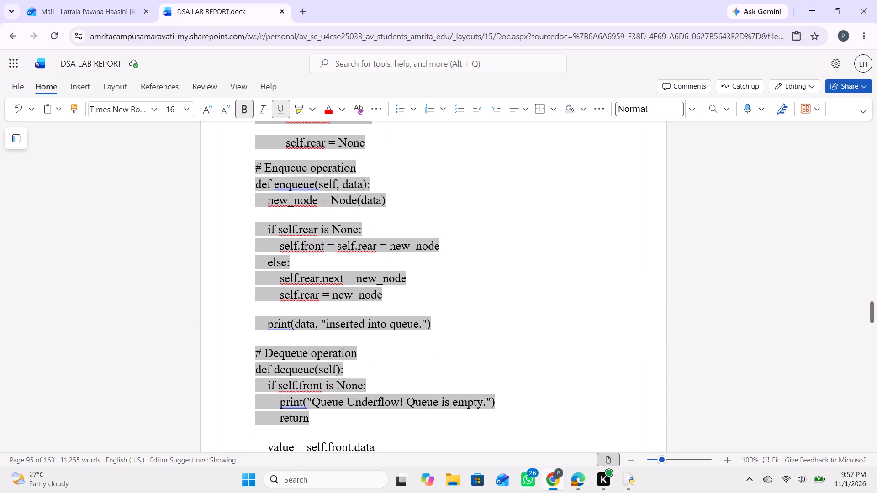
pyautogui.rightClick(434, 416)
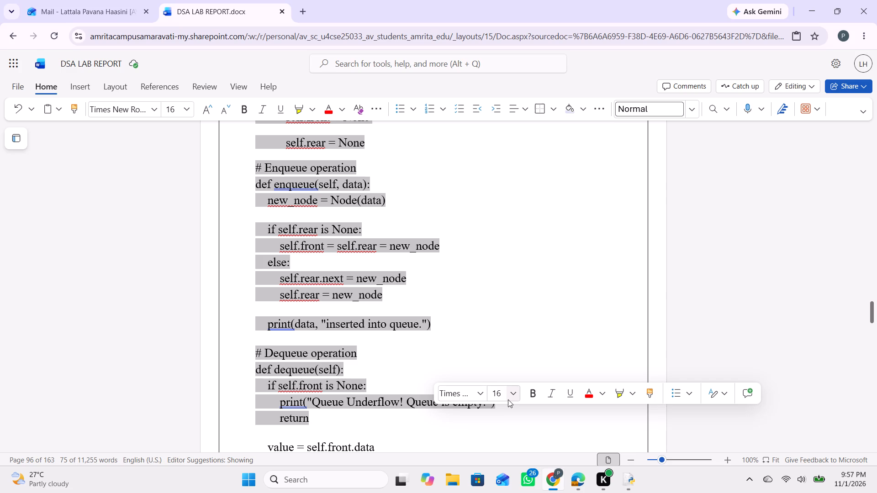
pyautogui.click(508, 398)
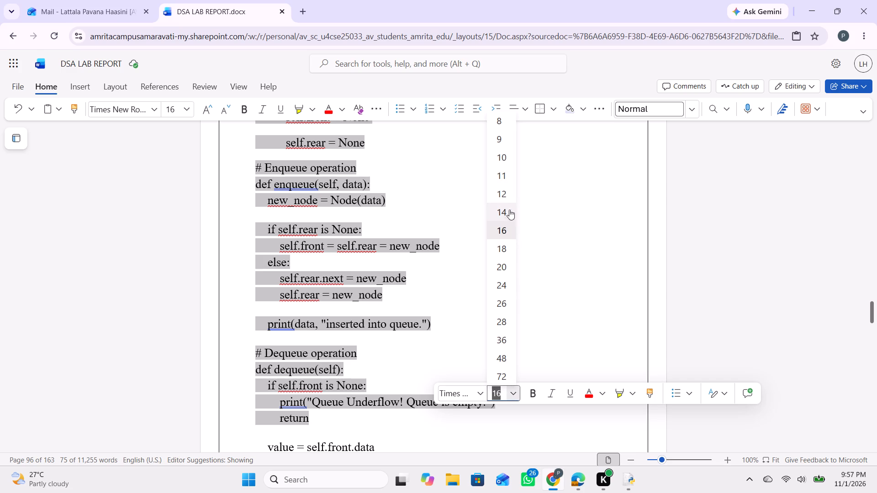
pyautogui.click(506, 189)
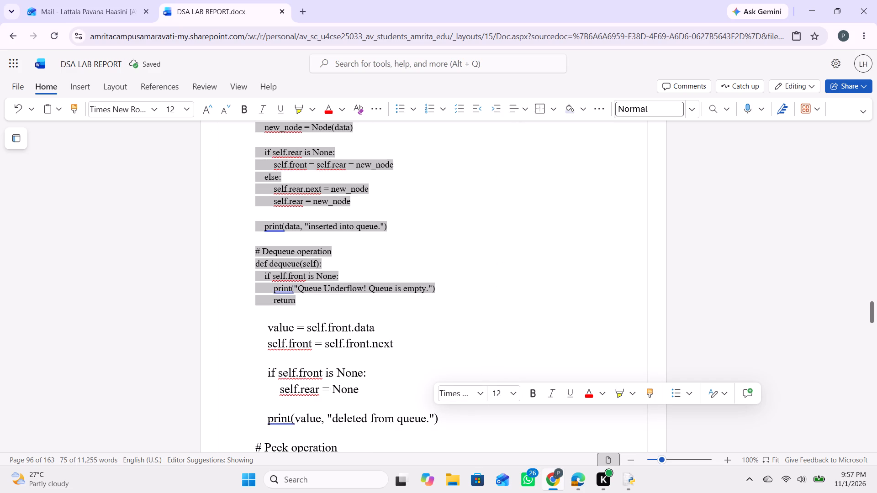
# Set the 6b program lines from value = self.front.data to print("1. Enqueue") to font size 12.
pyautogui.moveTo(265, 323); pyautogui.dragTo(390, 492)
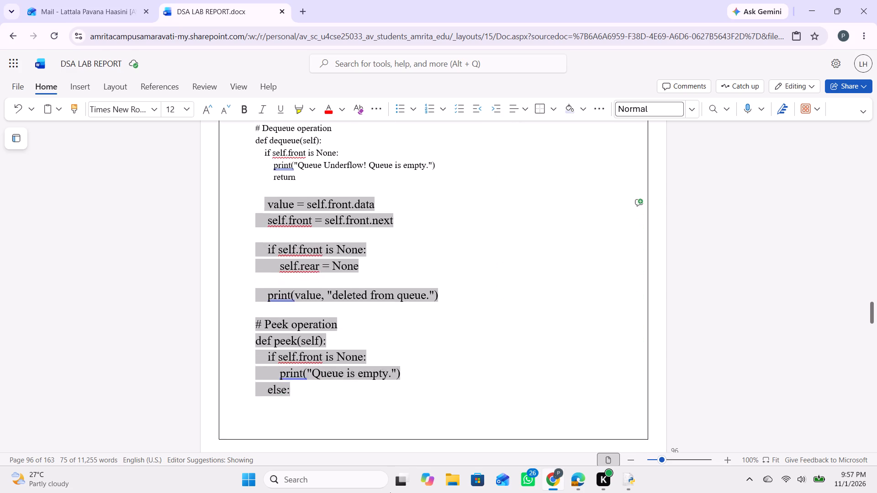
pyautogui.moveTo(390, 492); pyautogui.dragTo(390, 492)
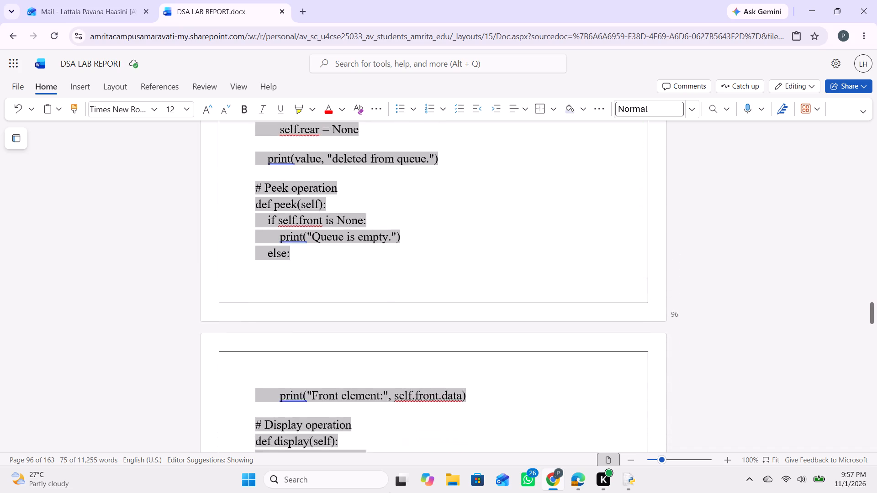
pyautogui.moveTo(390, 492); pyautogui.dragTo(392, 492)
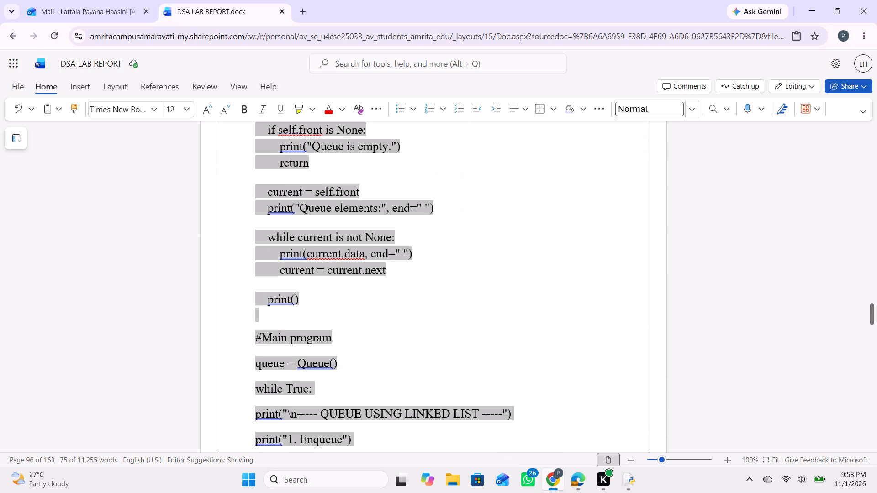
pyautogui.rightClick(519, 446)
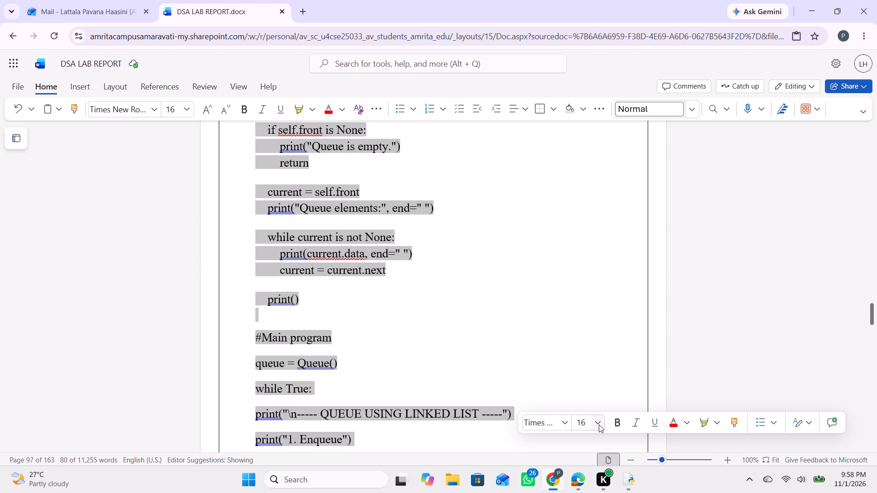
pyautogui.click(599, 425)
pyautogui.click(582, 222)
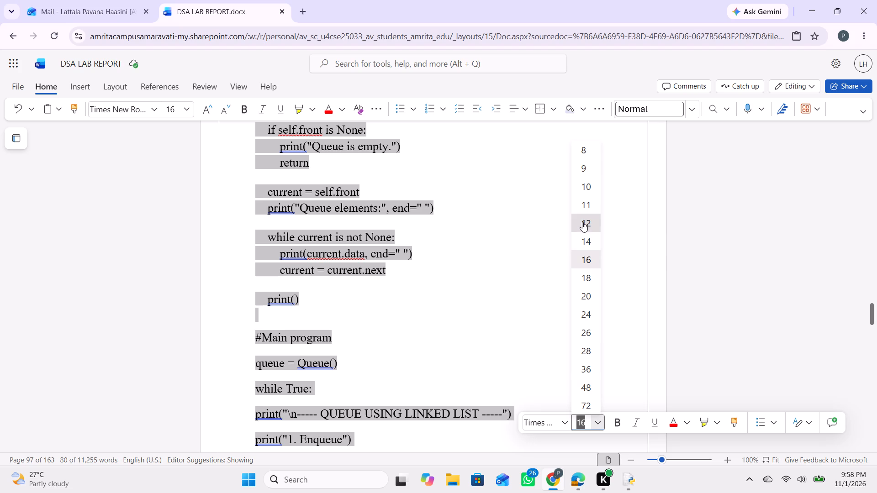
# Set the 6b program lines from print("2. Dequeue") to elif choice == 2 to font size 12.
pyautogui.scroll(-2, 582, 222)
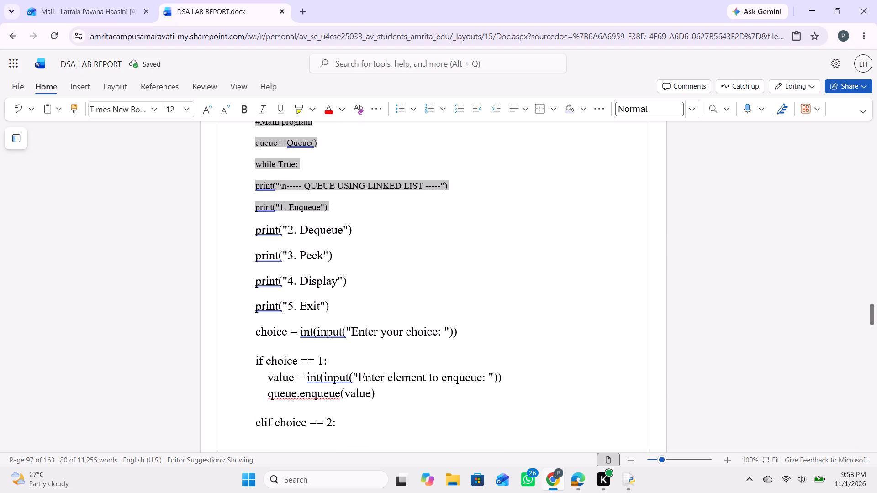
pyautogui.moveTo(251, 230); pyautogui.dragTo(386, 334)
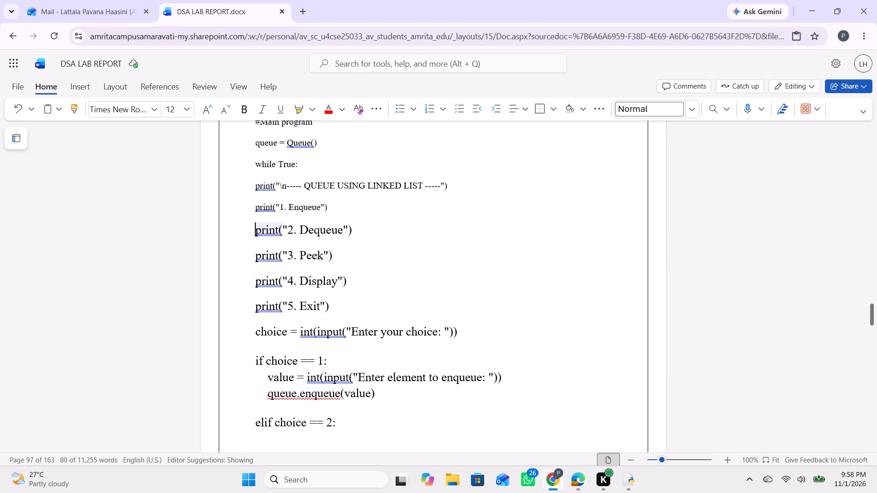
pyautogui.moveTo(386, 334); pyautogui.dragTo(292, 461)
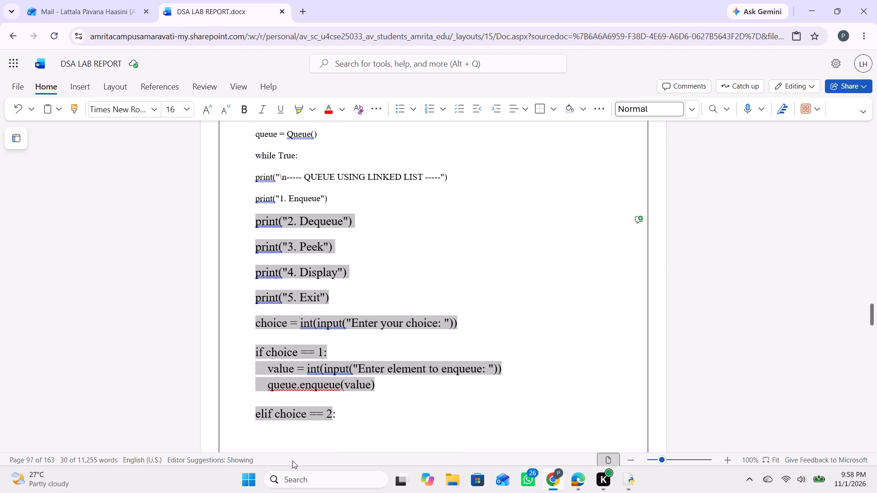
pyautogui.moveTo(292, 461); pyautogui.dragTo(383, 375)
pyautogui.hscroll(1, 344, 421)
pyautogui.moveTo(383, 375); pyautogui.dragTo(388, 385)
pyautogui.hscroll(1, 383, 375)
pyautogui.moveTo(355, 428); pyautogui.dragTo(197, 215)
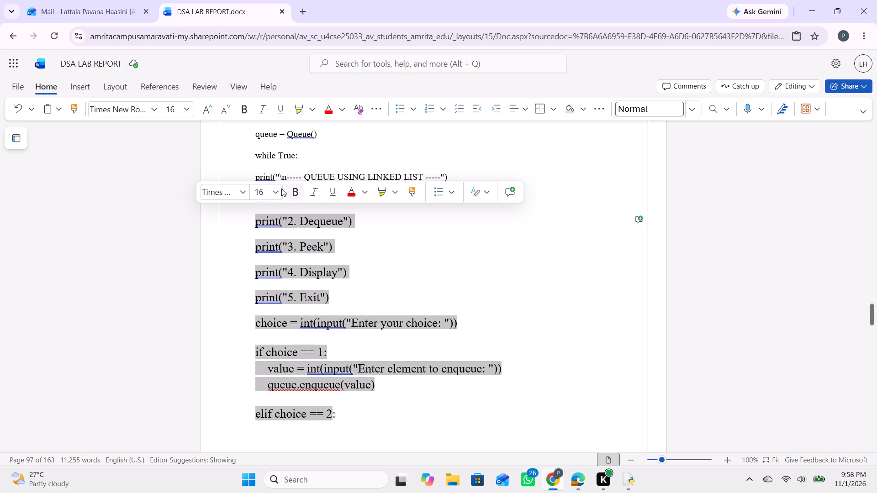
pyautogui.click(276, 188)
pyautogui.click(294, 267)
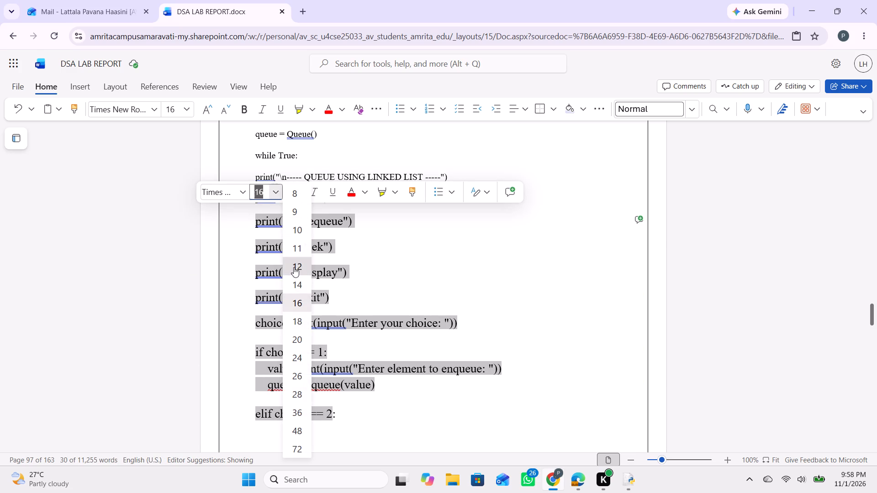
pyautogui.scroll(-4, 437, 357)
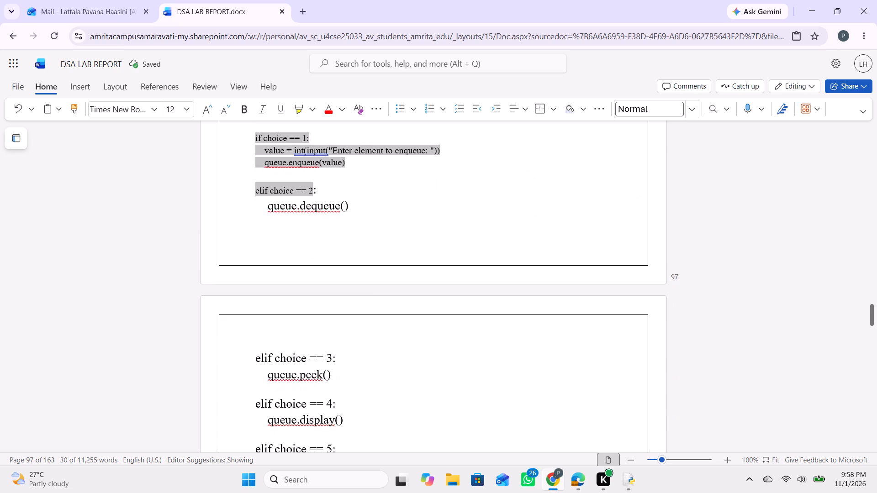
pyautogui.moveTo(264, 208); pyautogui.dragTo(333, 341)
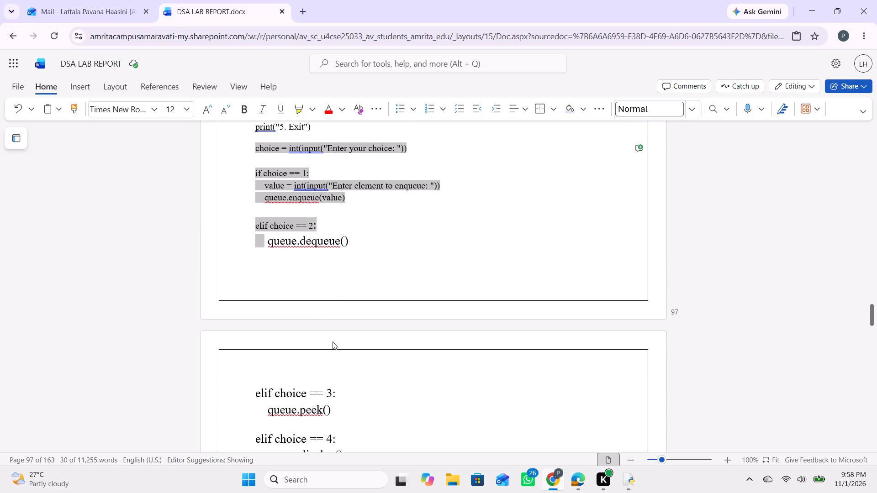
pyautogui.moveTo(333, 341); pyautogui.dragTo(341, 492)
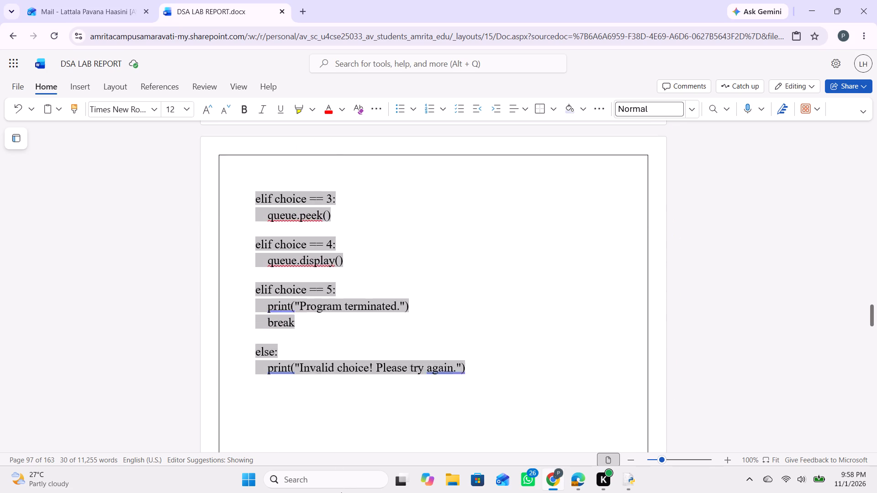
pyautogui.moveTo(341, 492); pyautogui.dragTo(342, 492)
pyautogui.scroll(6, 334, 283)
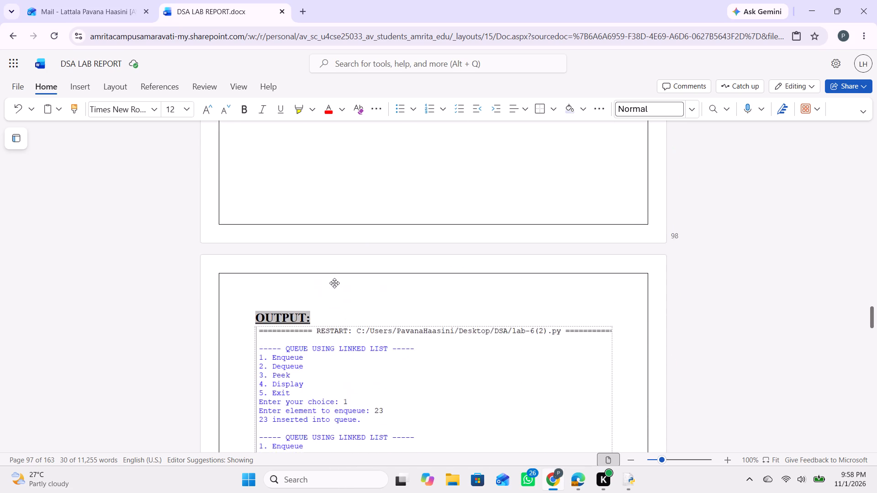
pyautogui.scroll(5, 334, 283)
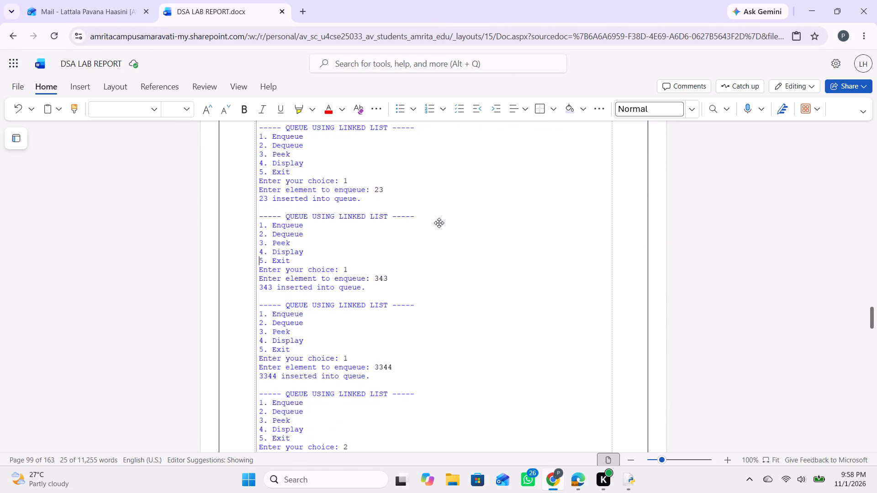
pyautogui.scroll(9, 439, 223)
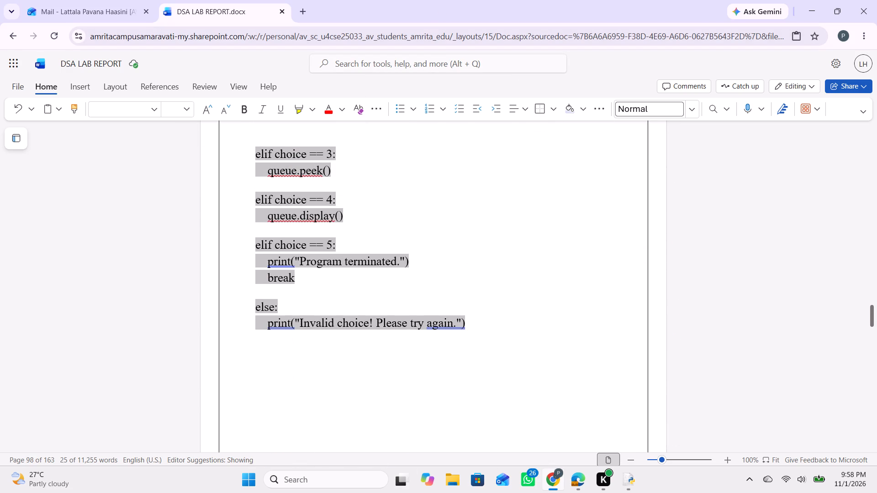
# Set the remaining 6b program lines, from queue.dequeue() to the final "Invalid choice" print, to font size 12.
pyautogui.click(484, 319)
pyautogui.moveTo(484, 319); pyautogui.dragTo(235, 248)
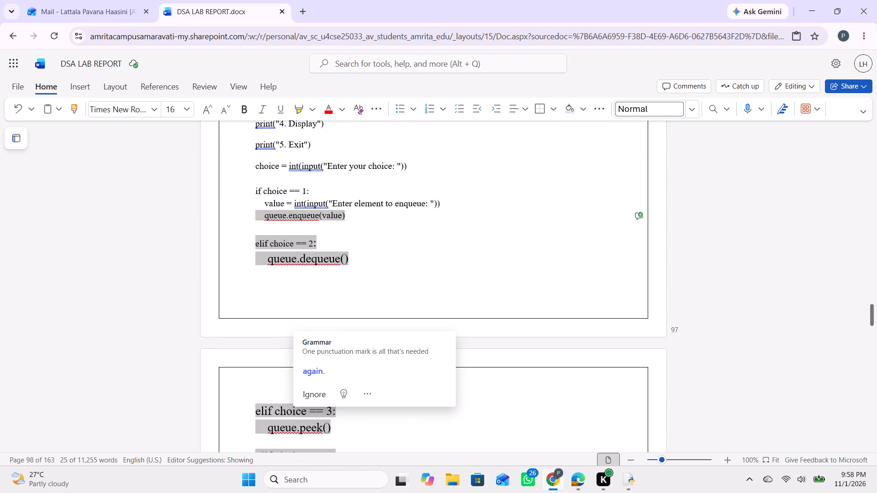
pyautogui.moveTo(235, 248); pyautogui.dragTo(233, 267)
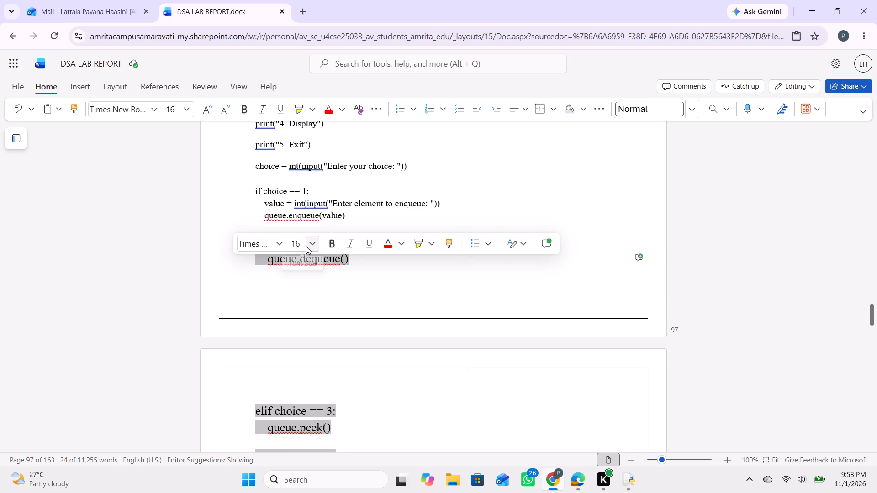
pyautogui.click(306, 246)
pyautogui.click(326, 271)
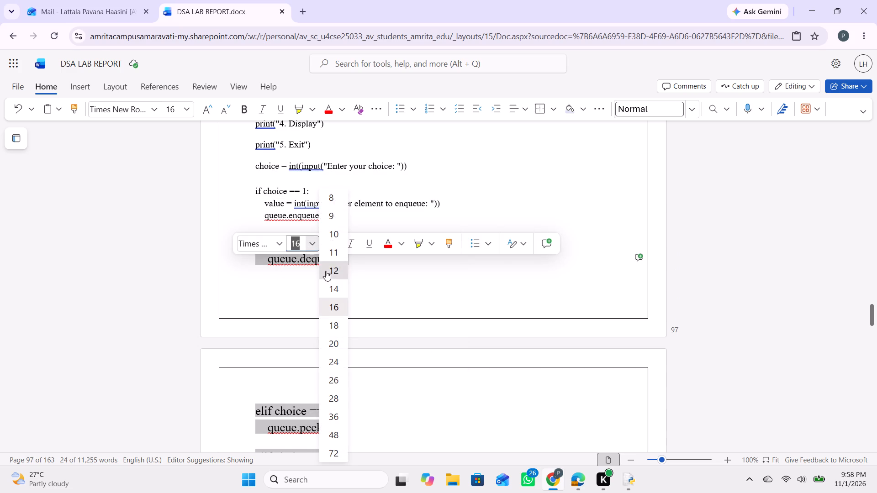
pyautogui.click(401, 336)
# Set the whole ERROR TABLE just above the 6b AIM to font size 14.
pyautogui.scroll(6, 401, 336)
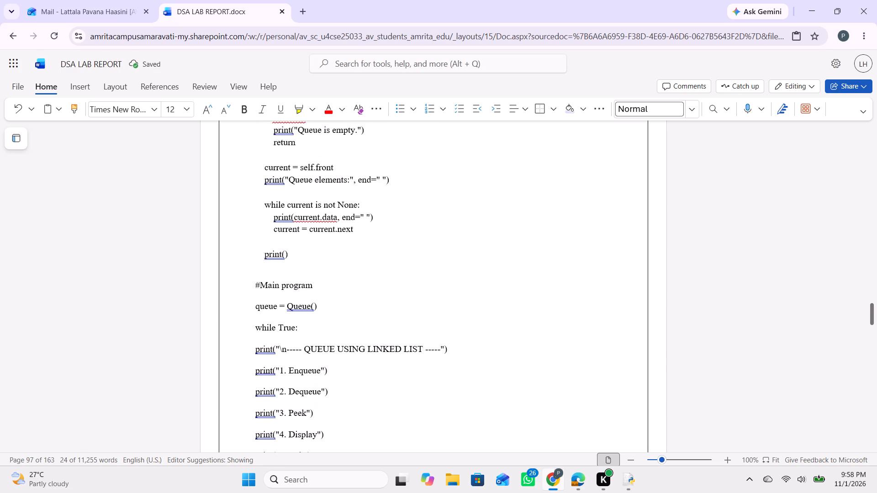
pyautogui.scroll(6, 401, 336)
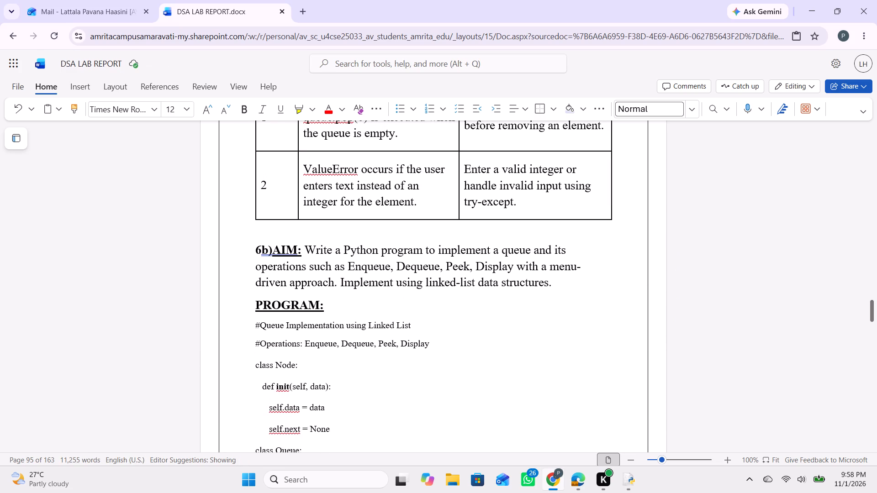
pyautogui.scroll(3, 401, 335)
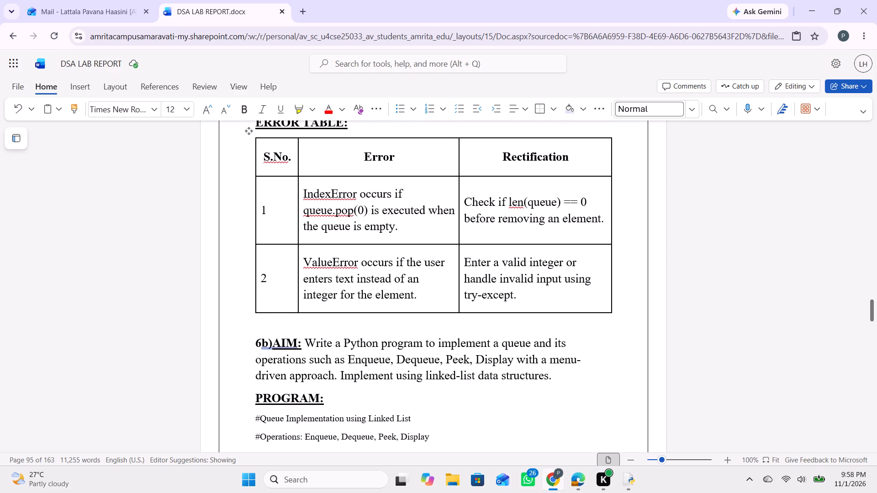
pyautogui.moveTo(582, 300); pyautogui.dragTo(249, 183)
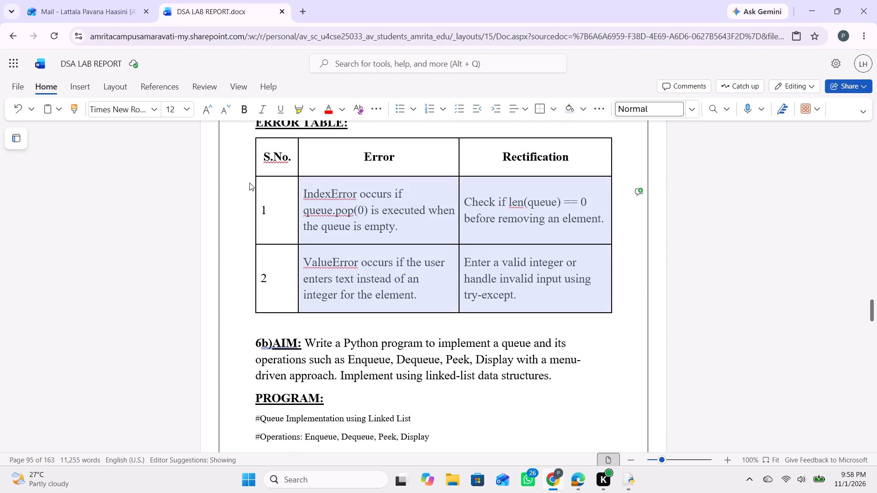
pyautogui.moveTo(249, 183); pyautogui.dragTo(254, 156)
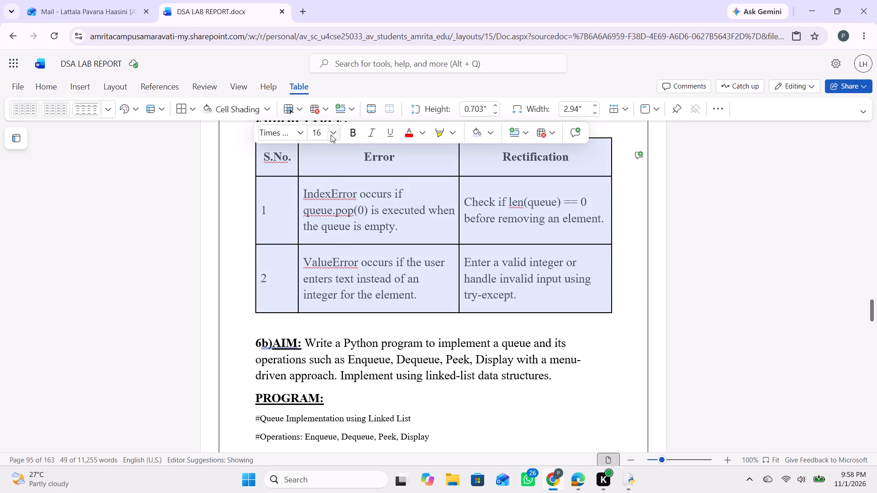
pyautogui.click(331, 135)
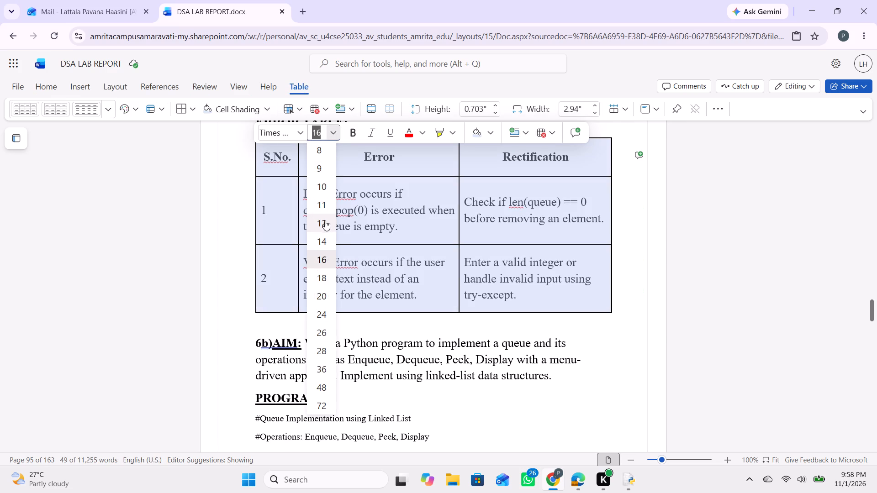
pyautogui.click(324, 240)
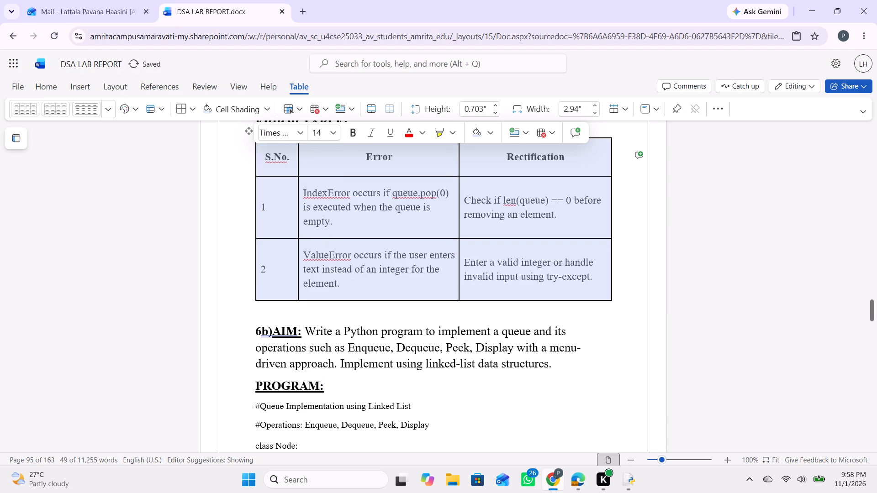
# Set the border weight of the entire 6b ERROR TABLE to 1.5 pt.
pyautogui.scroll(-19, 443, 336)
pyautogui.scroll(-2, 443, 336)
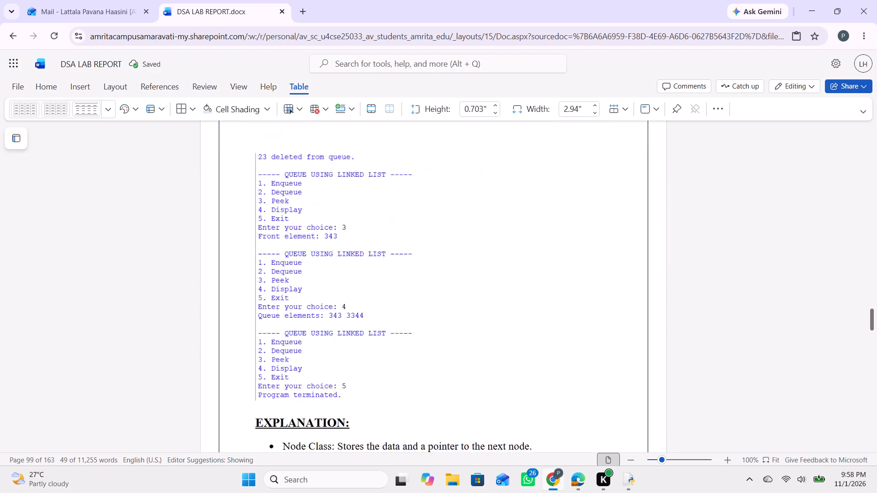
pyautogui.scroll(-2, 443, 336)
pyautogui.scroll(4, 443, 336)
pyautogui.scroll(-4, 443, 336)
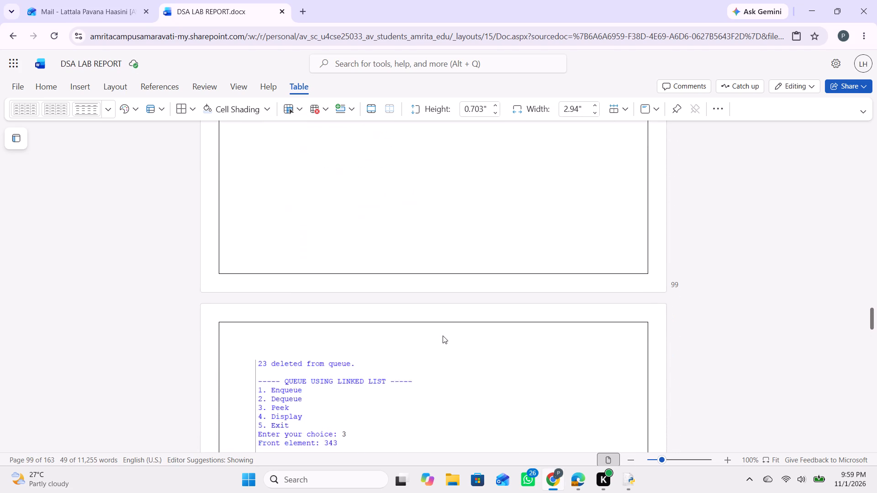
pyautogui.scroll(-12, 443, 336)
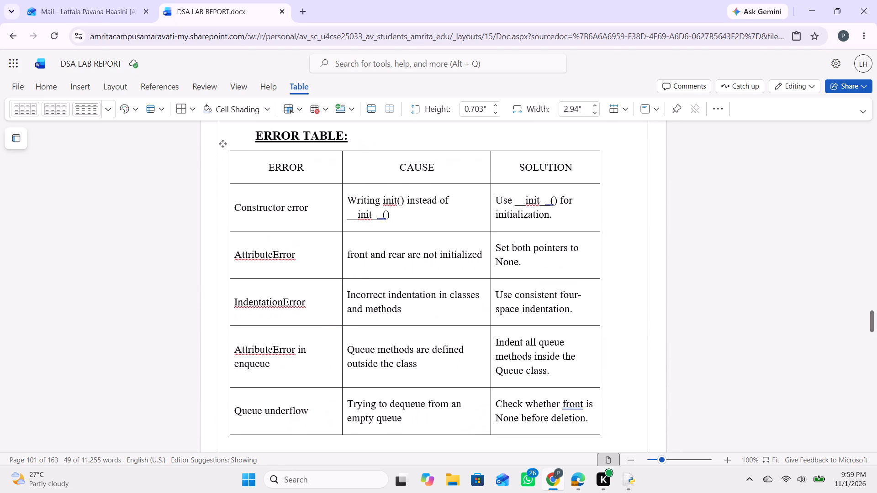
pyautogui.moveTo(258, 171); pyautogui.dragTo(533, 410)
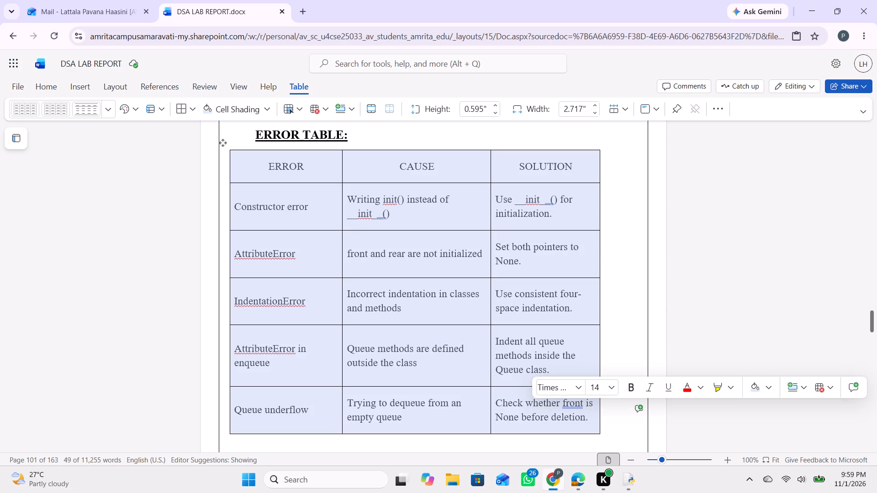
pyautogui.click(190, 109)
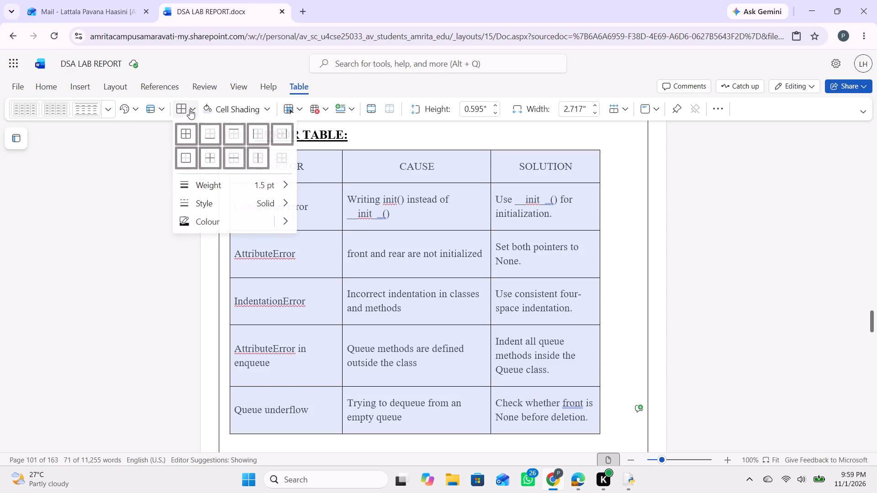
pyautogui.click(225, 184)
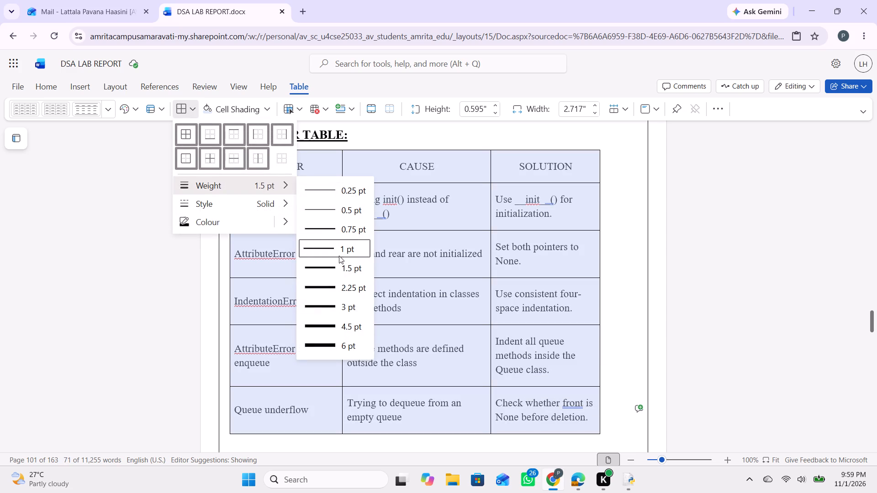
pyautogui.click(338, 261)
pyautogui.click(712, 255)
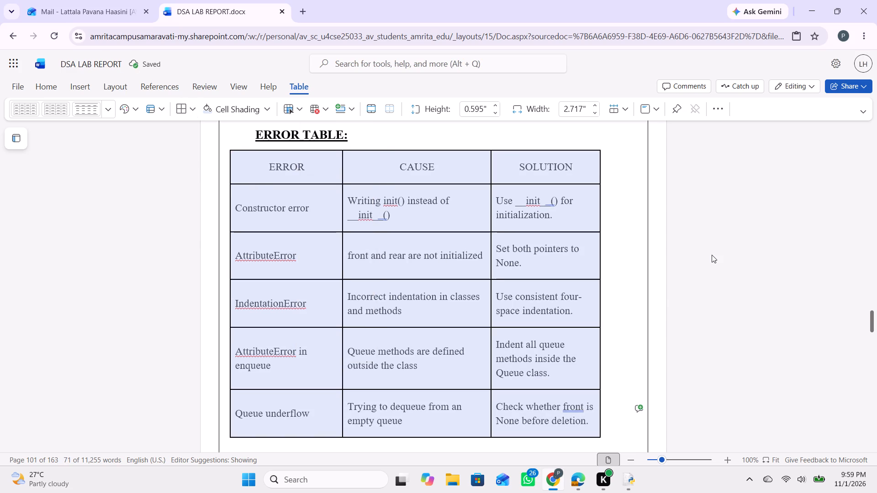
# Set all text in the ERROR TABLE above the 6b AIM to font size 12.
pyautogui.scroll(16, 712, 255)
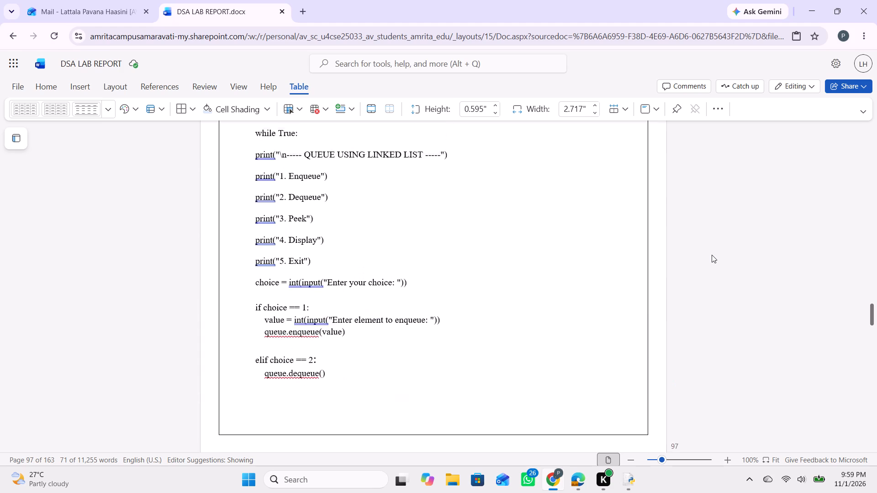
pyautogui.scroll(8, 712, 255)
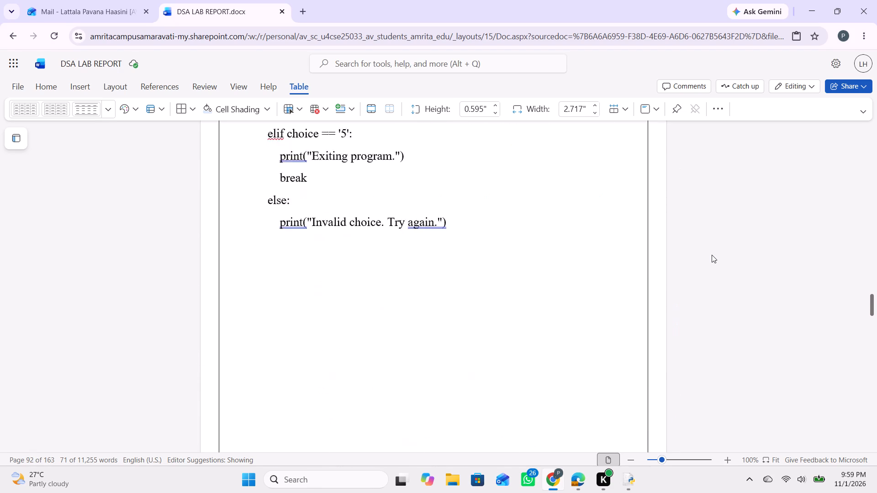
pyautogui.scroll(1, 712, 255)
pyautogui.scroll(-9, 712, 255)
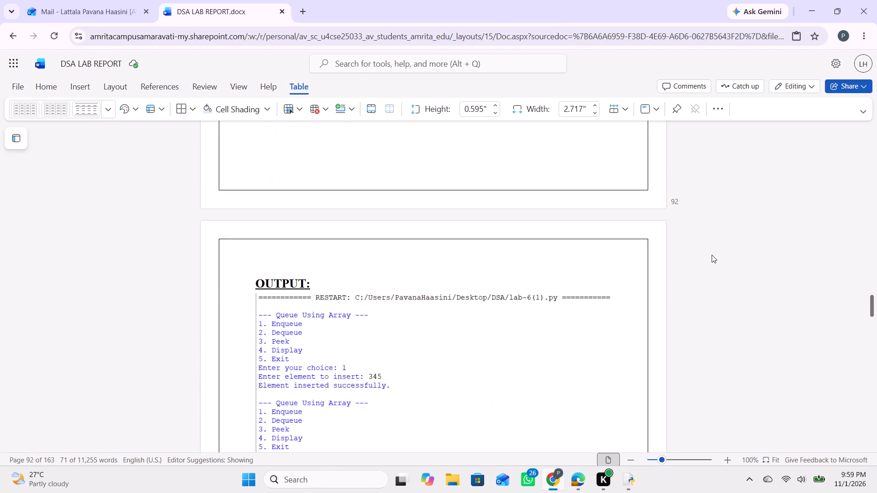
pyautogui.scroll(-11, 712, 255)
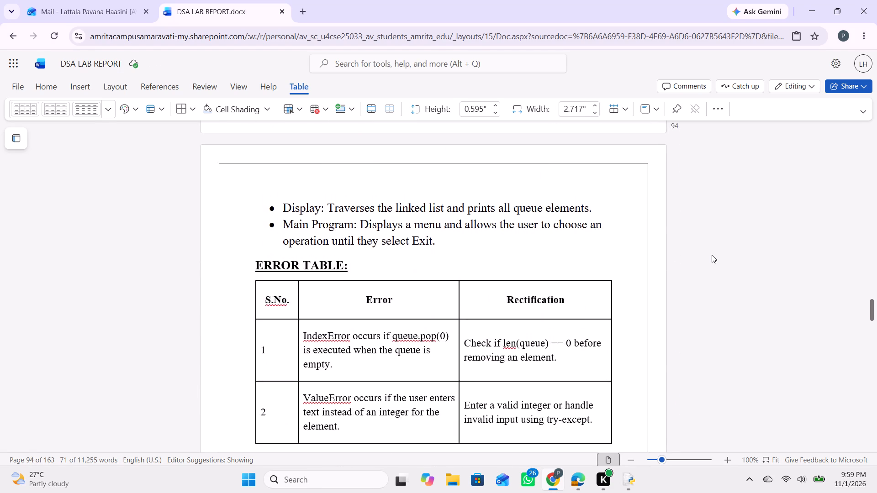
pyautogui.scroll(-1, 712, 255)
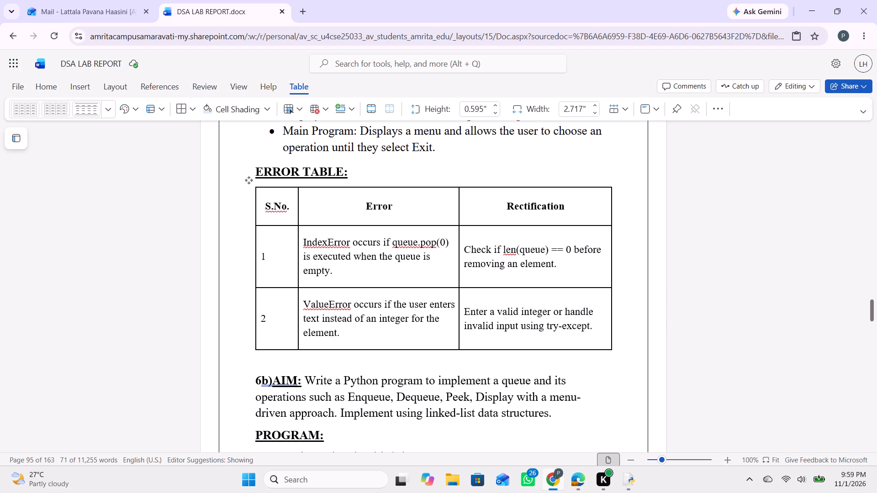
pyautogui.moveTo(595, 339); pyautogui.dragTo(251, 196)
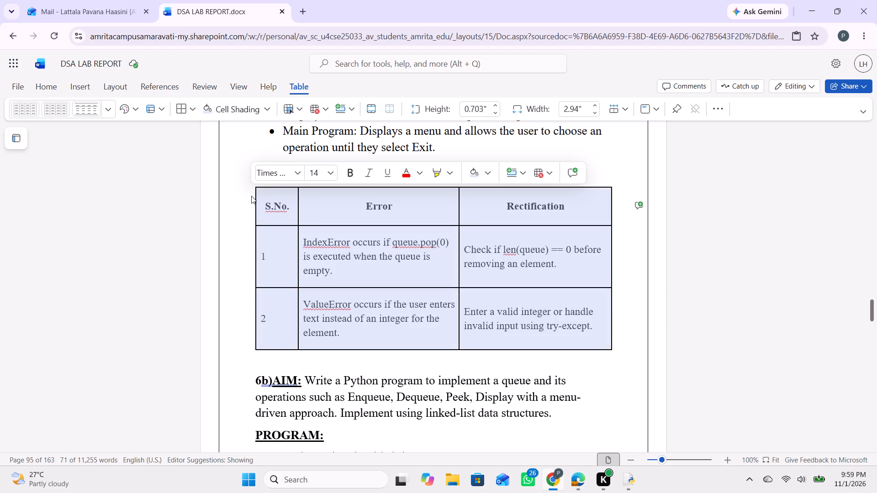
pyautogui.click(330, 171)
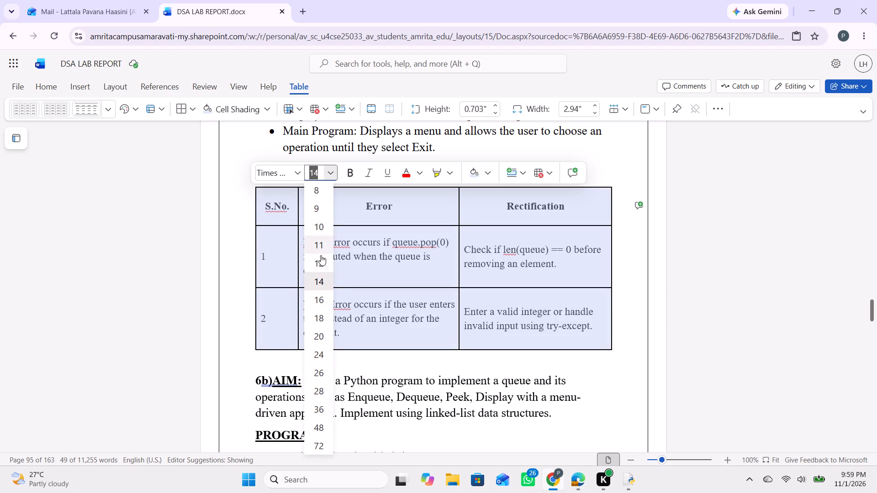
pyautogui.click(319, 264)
# Set the 6a EXPLANATION bullets, from Node Class to Main Program, to font size 14.
pyautogui.scroll(3, 319, 264)
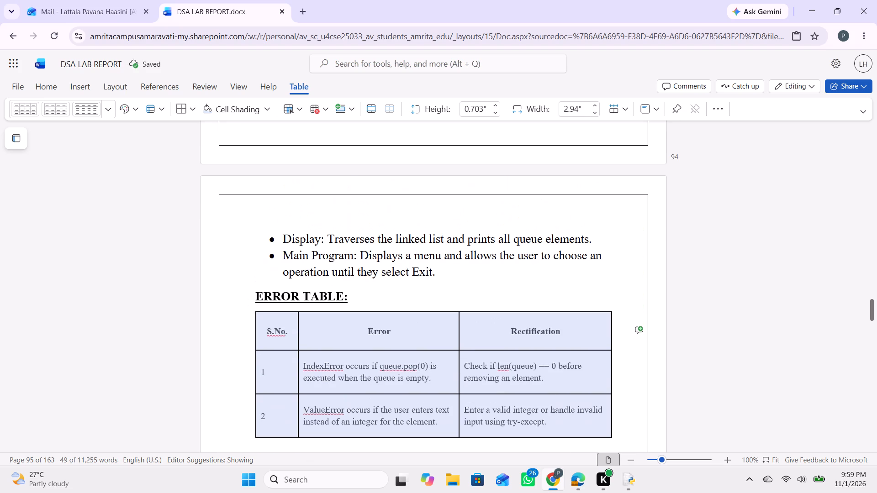
pyautogui.moveTo(449, 277); pyautogui.dragTo(219, 117)
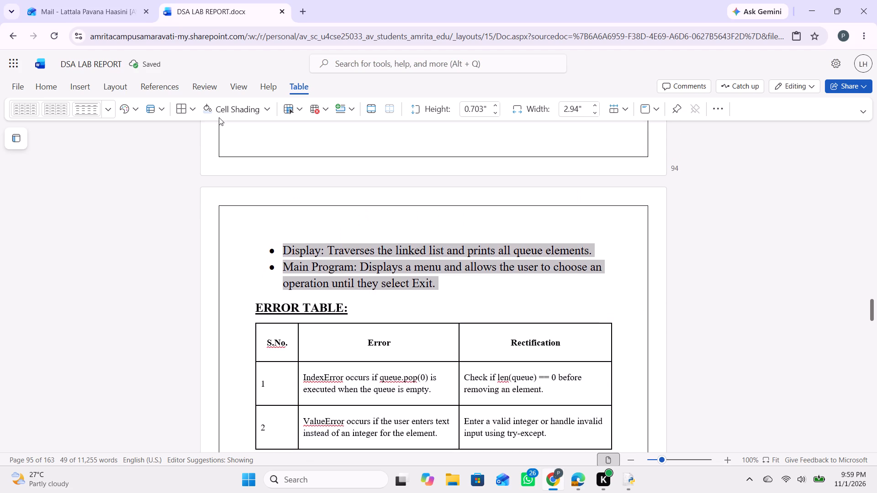
pyautogui.moveTo(219, 117); pyautogui.dragTo(259, 264)
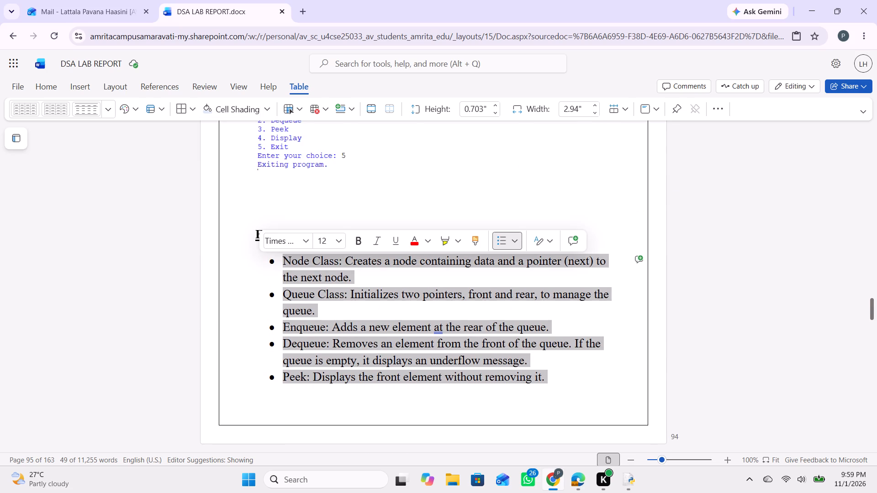
pyautogui.click(337, 239)
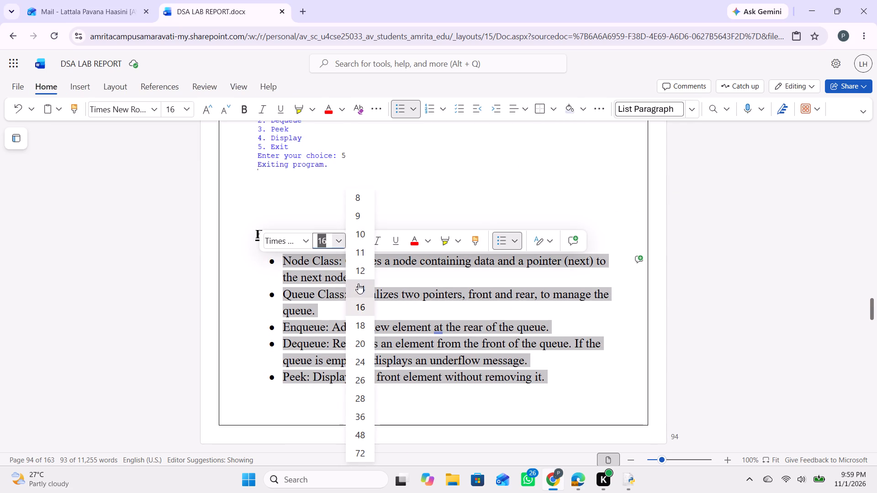
pyautogui.click(358, 283)
# Set the whole 6a ERROR TABLE, header row included, to font size 14.
pyautogui.scroll(-4, 358, 283)
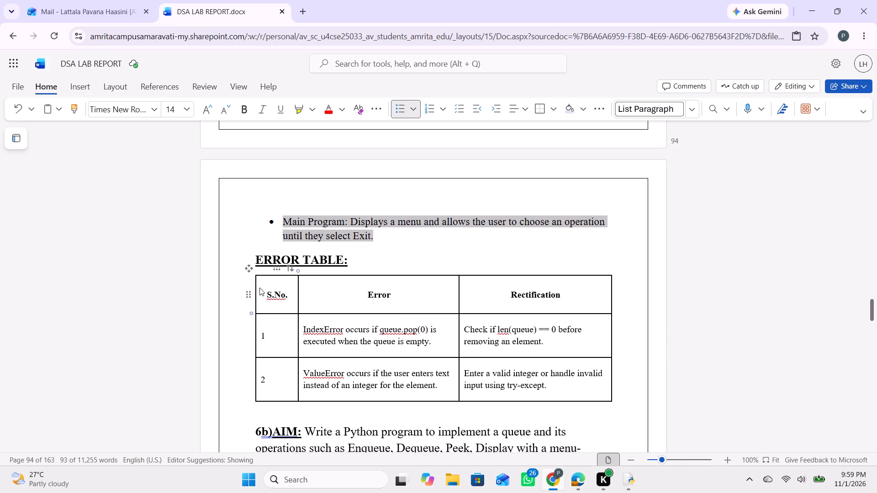
pyautogui.moveTo(259, 288); pyautogui.dragTo(483, 399)
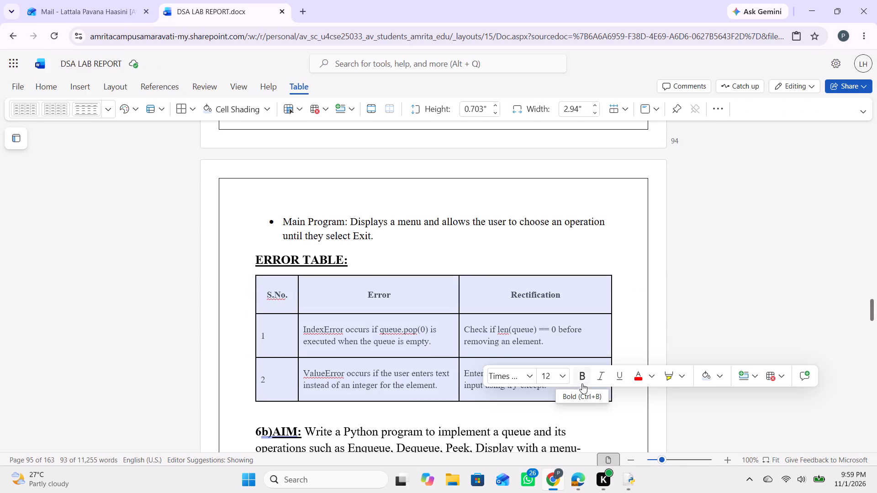
pyautogui.click(569, 373)
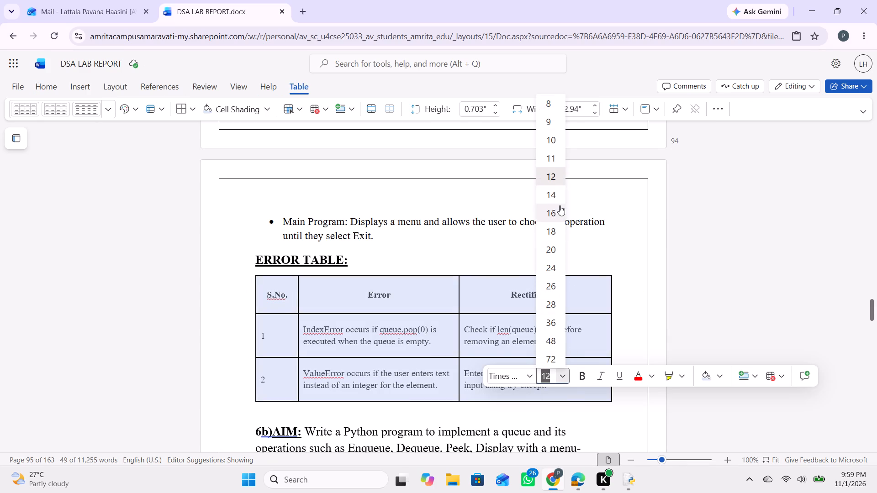
pyautogui.click(557, 197)
pyautogui.click(726, 285)
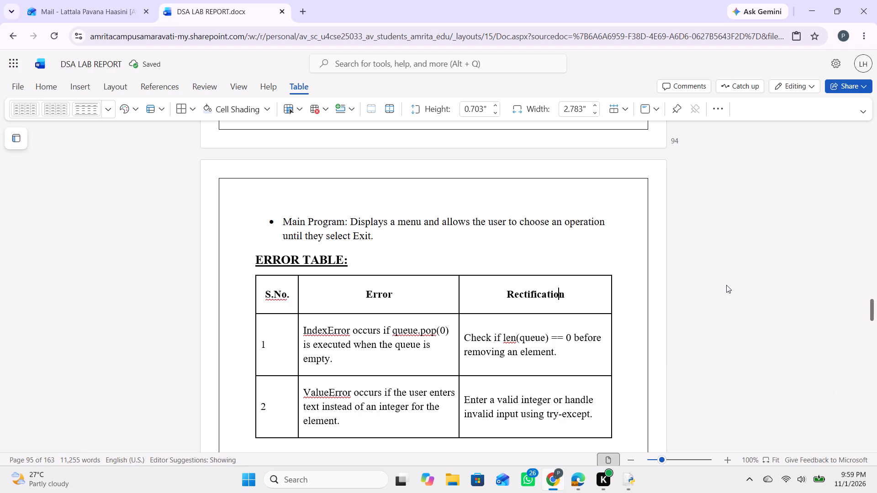
# Remove the bold formatting from the 6a ERROR TABLE's header row of S.No., Error and Rectification.
pyautogui.moveTo(579, 299); pyautogui.dragTo(246, 311)
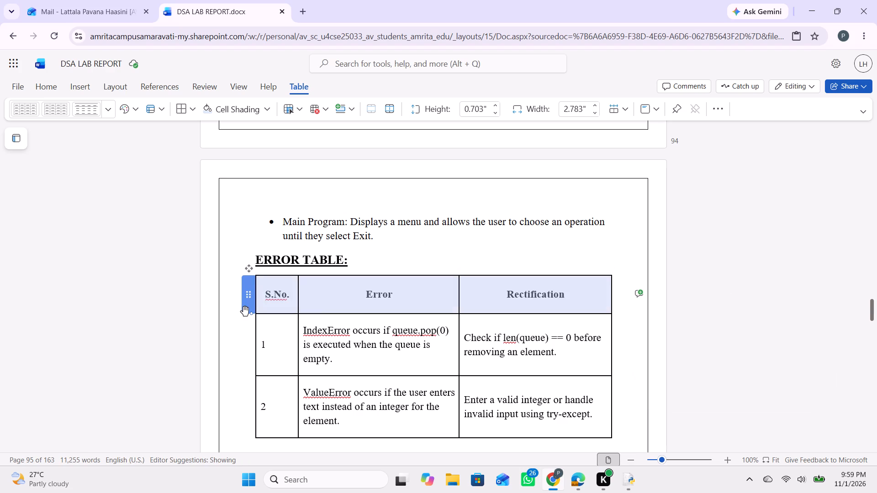
pyautogui.moveTo(246, 311); pyautogui.dragTo(247, 310)
pyautogui.click(346, 290)
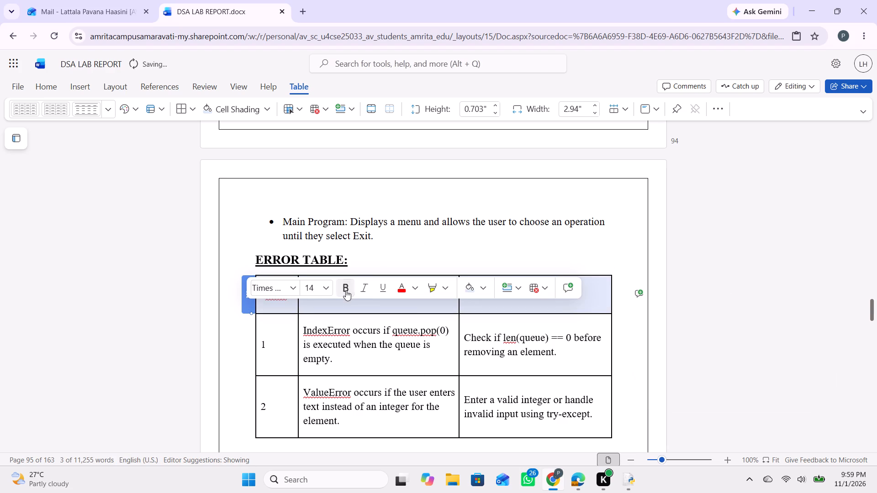
# Convert the 6a ERROR TABLE's header row to upper case.
pyautogui.click(402, 67)
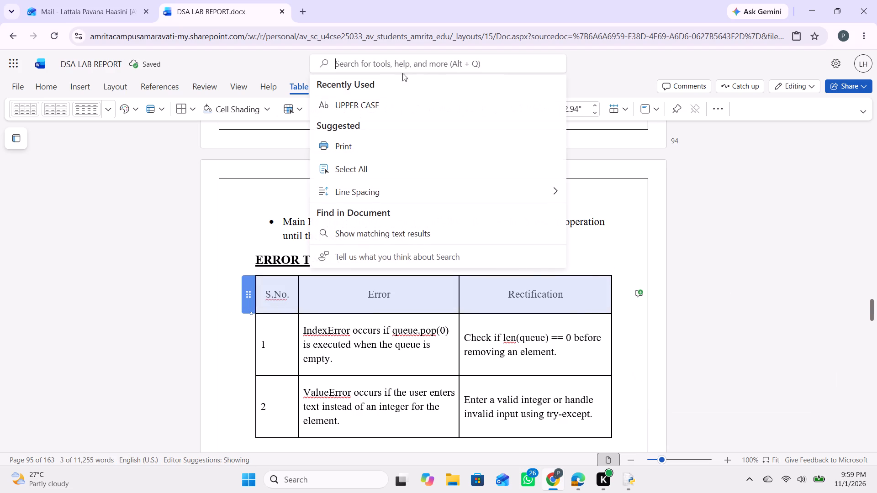
pyautogui.click(385, 103)
pyautogui.click(736, 244)
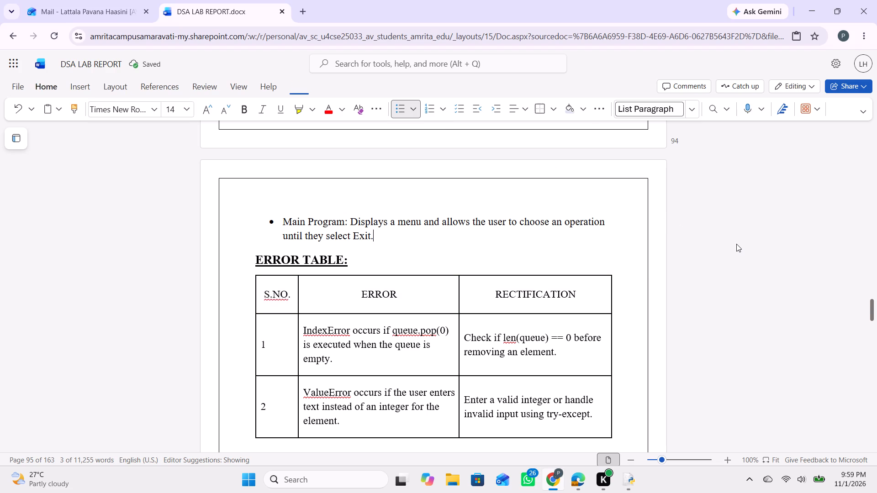
# Set the whole 6a PROGRAM code, from def enqueue to the final Invalid choice print line, to font size 12.
pyautogui.scroll(10, 736, 244)
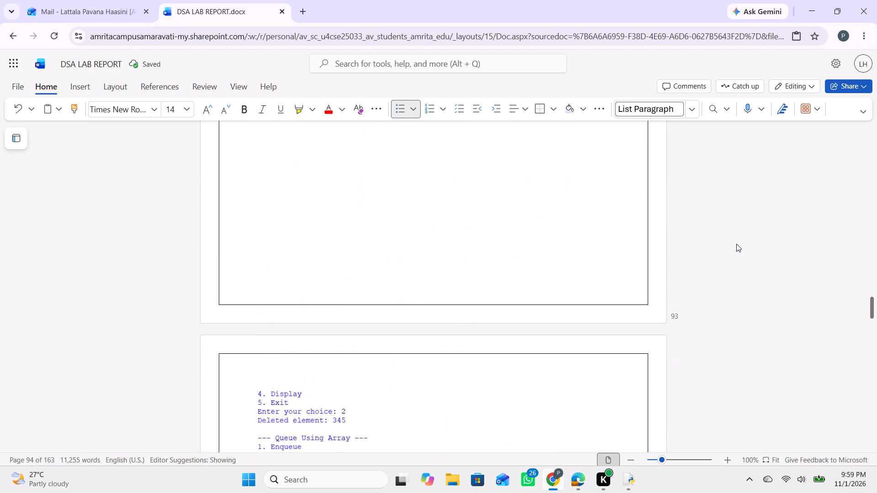
pyautogui.scroll(4, 736, 244)
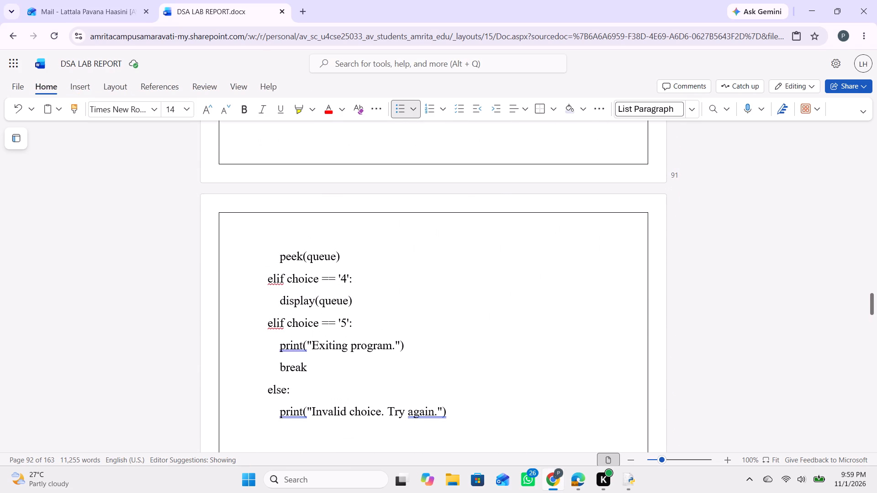
pyautogui.moveTo(481, 414); pyautogui.dragTo(226, 214)
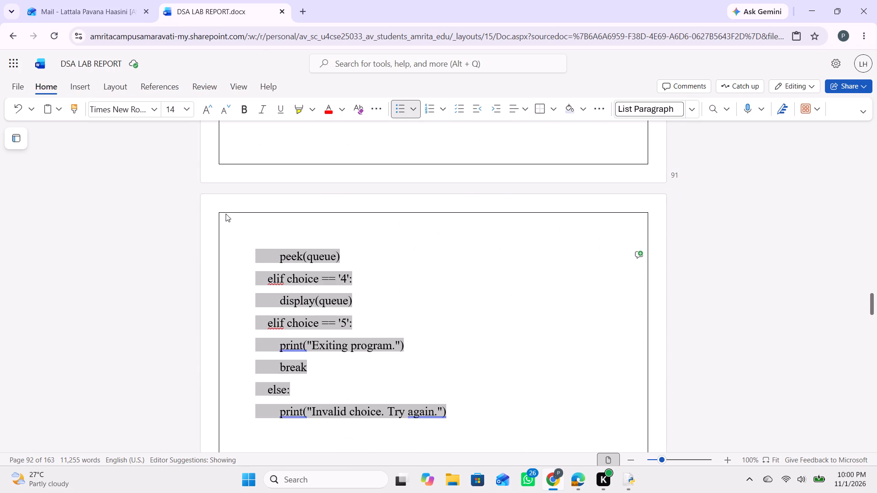
pyautogui.moveTo(226, 214); pyautogui.dragTo(223, 181)
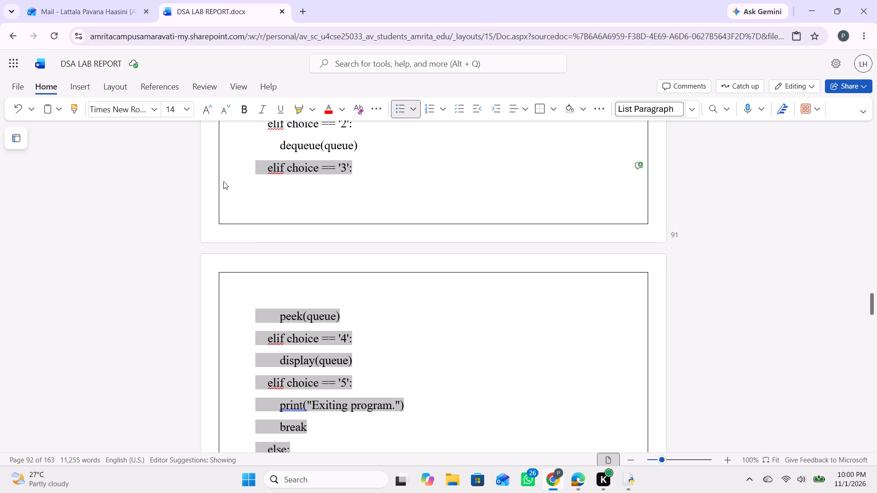
pyautogui.moveTo(223, 181); pyautogui.dragTo(224, 167)
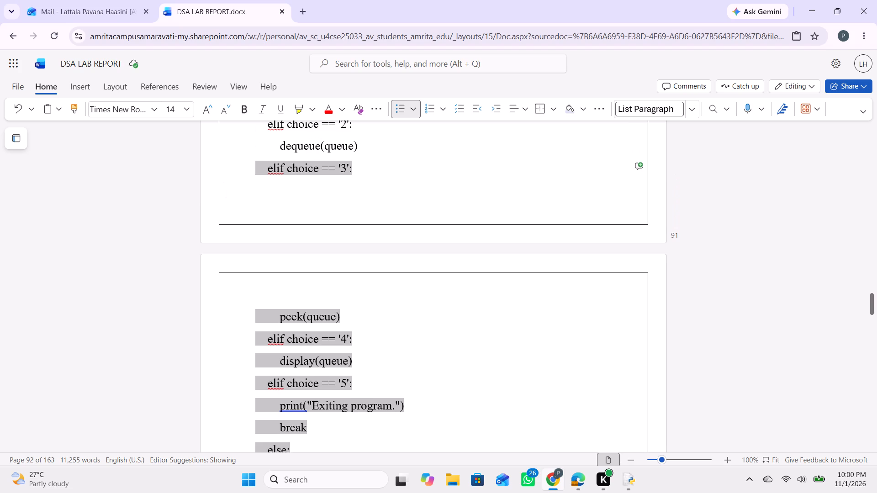
pyautogui.moveTo(224, 167); pyautogui.dragTo(226, 93)
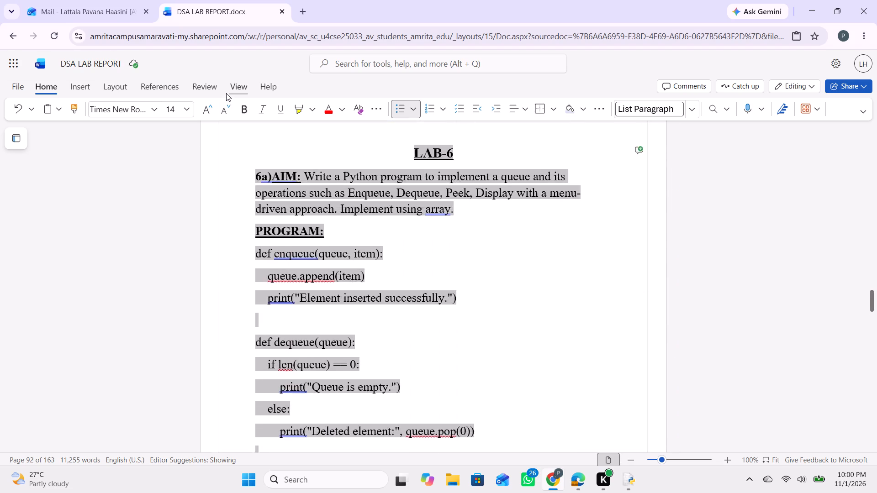
pyautogui.moveTo(226, 93); pyautogui.dragTo(244, 424)
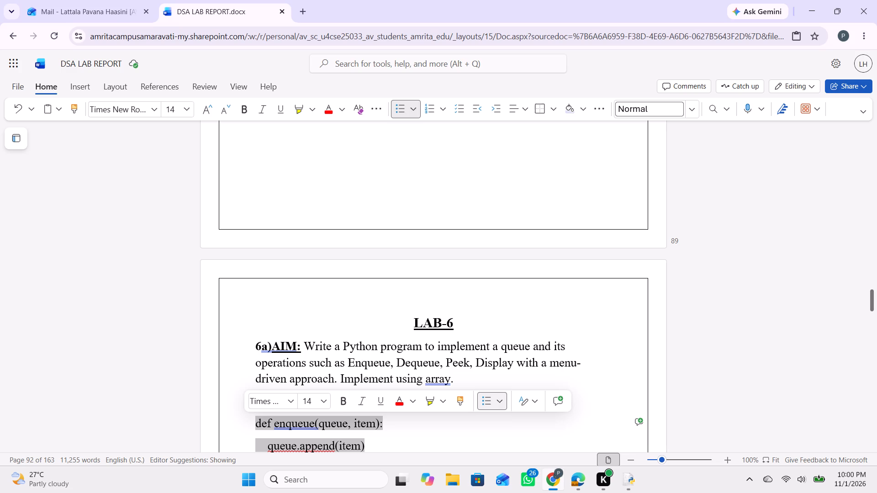
pyautogui.click(326, 400)
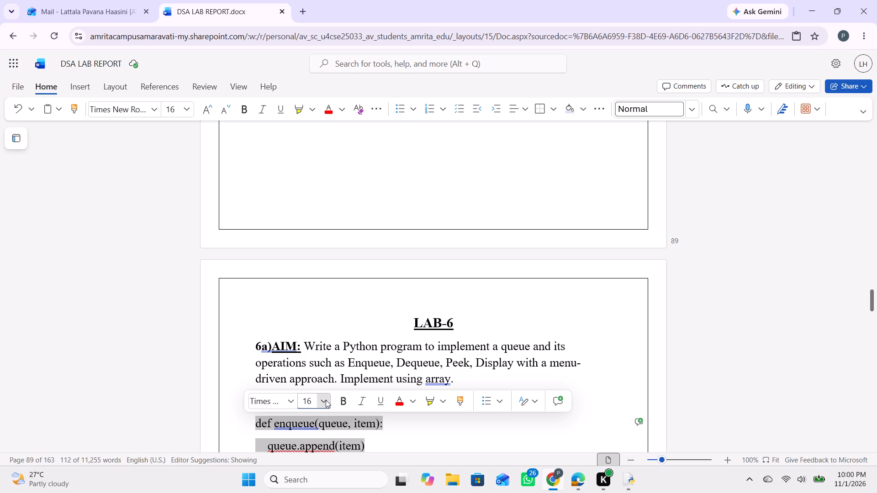
pyautogui.click(313, 200)
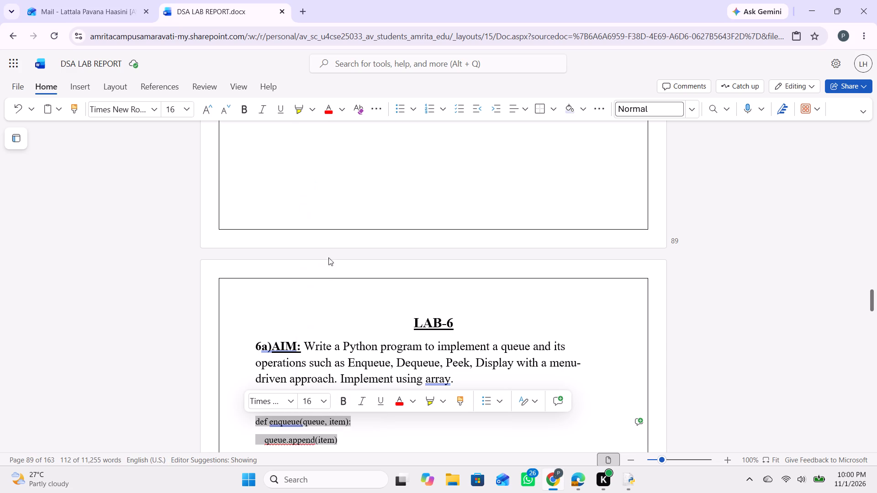
pyautogui.click(457, 442)
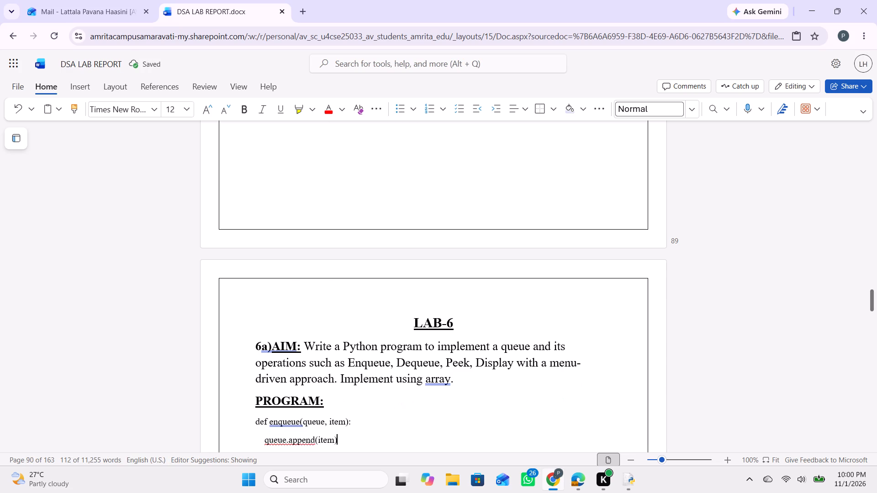
# Apply all borders with 1.5 pt weight to the ERROR TABLE just before the LAB-6 heading.
pyautogui.scroll(4, 457, 442)
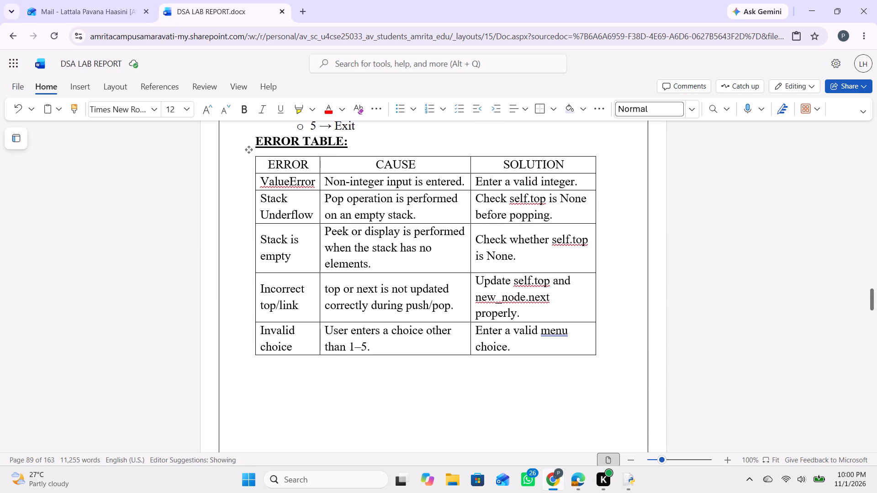
pyautogui.moveTo(585, 340); pyautogui.dragTo(224, 173)
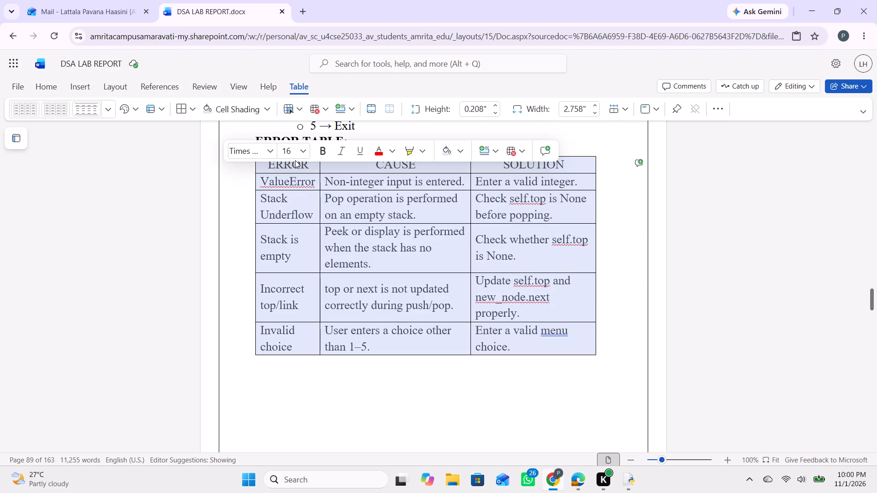
pyautogui.click(187, 108)
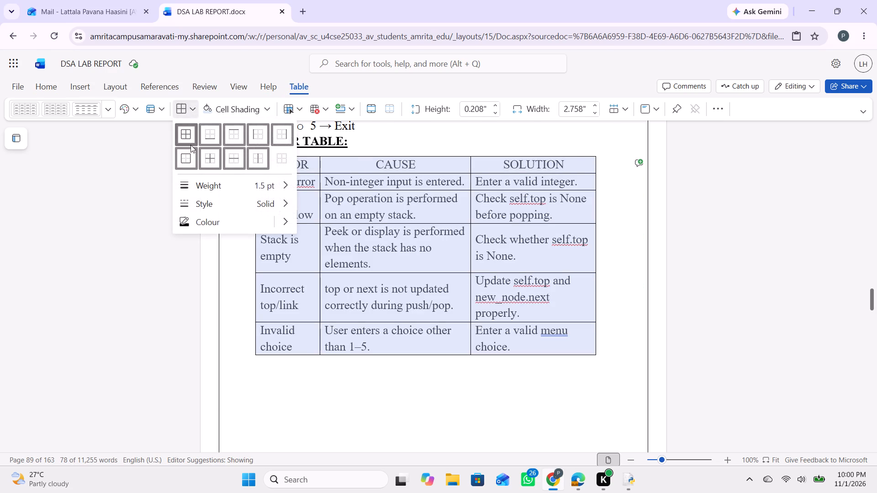
pyautogui.click(185, 139)
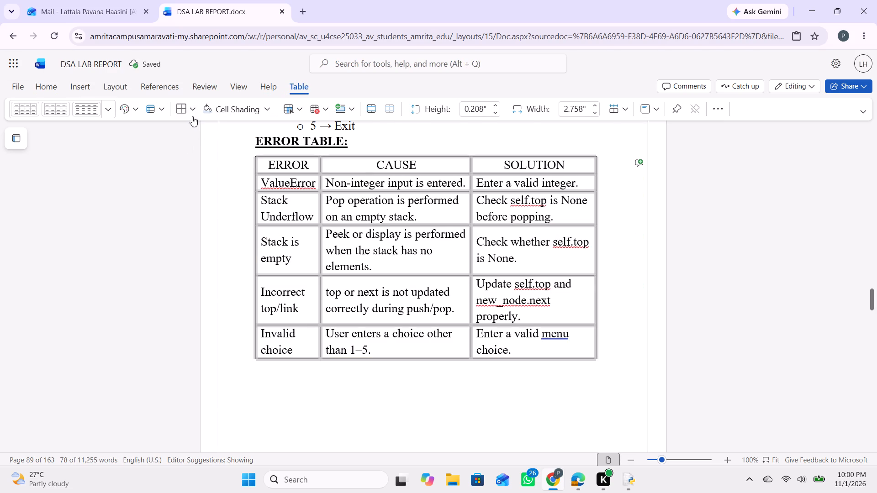
pyautogui.click(185, 109)
pyautogui.click(273, 181)
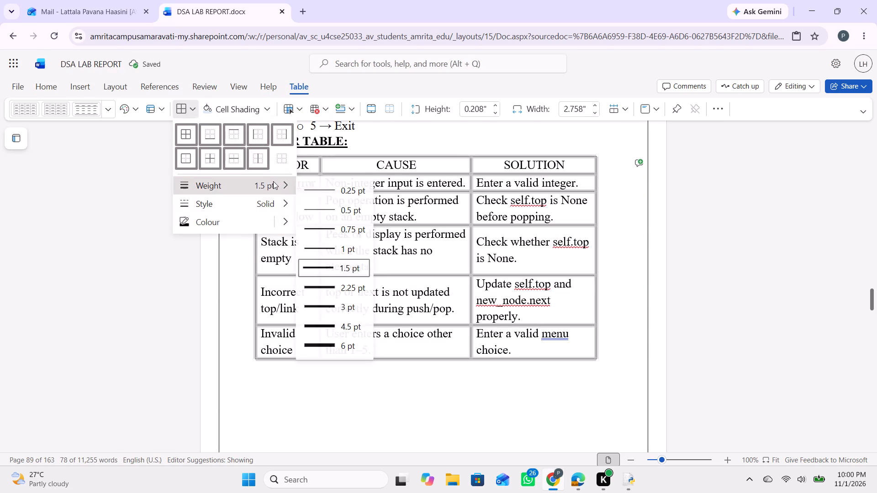
pyautogui.click(330, 268)
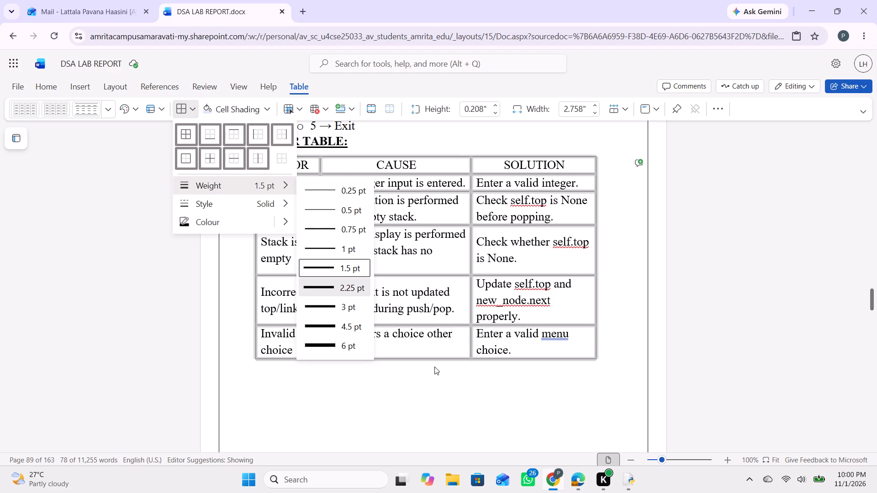
pyautogui.click(437, 376)
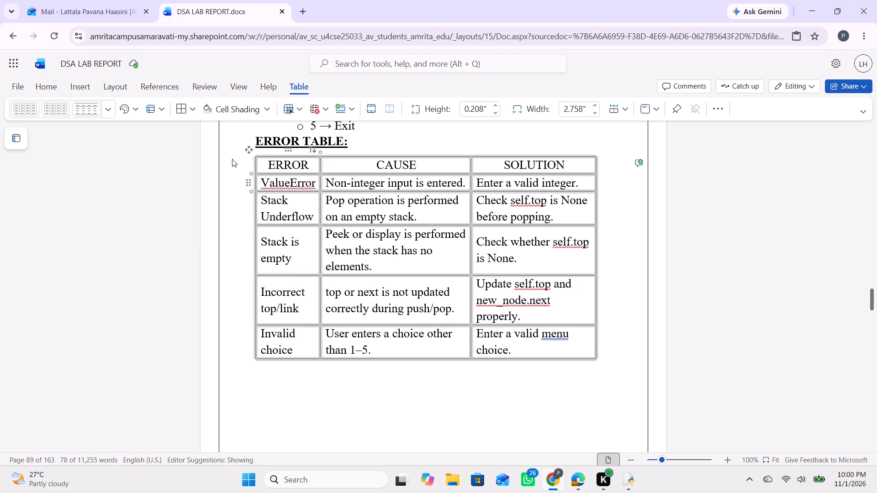
# Set all text in the ERROR, CAUSE and SOLUTION table before LAB-6 to font size 14.
pyautogui.moveTo(564, 354); pyautogui.dragTo(201, 175)
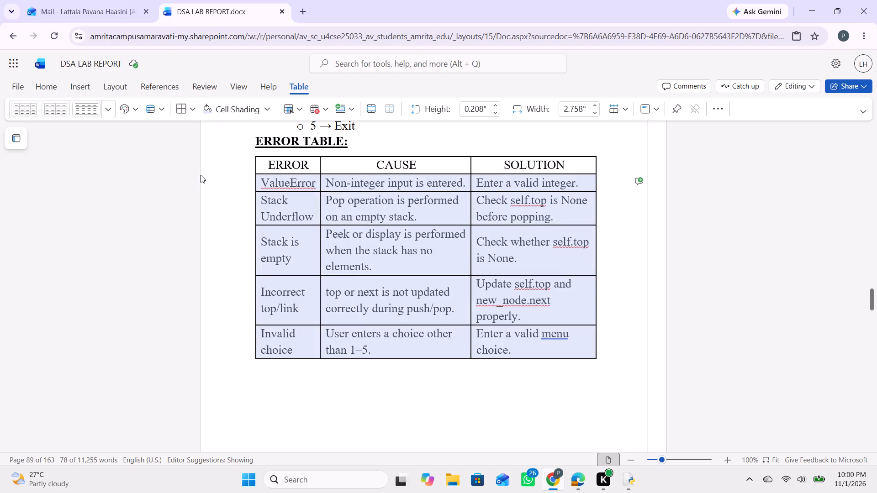
pyautogui.moveTo(201, 175); pyautogui.dragTo(201, 175)
pyautogui.click(280, 150)
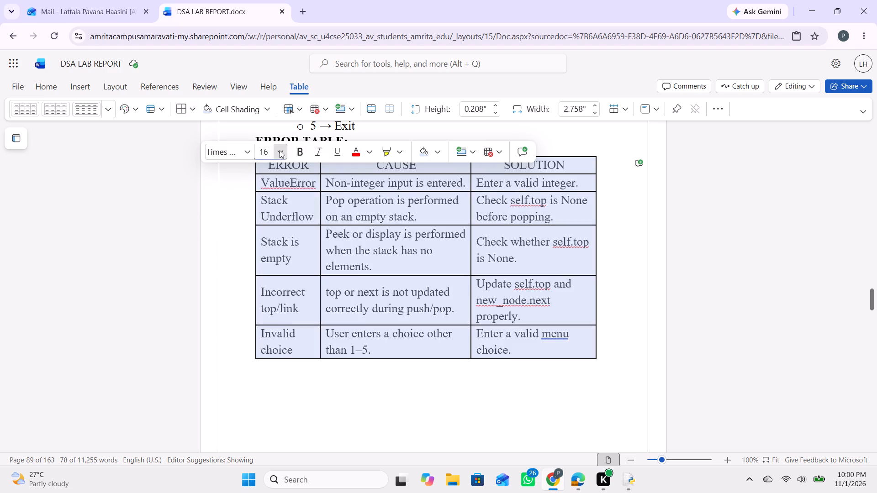
pyautogui.click(277, 259)
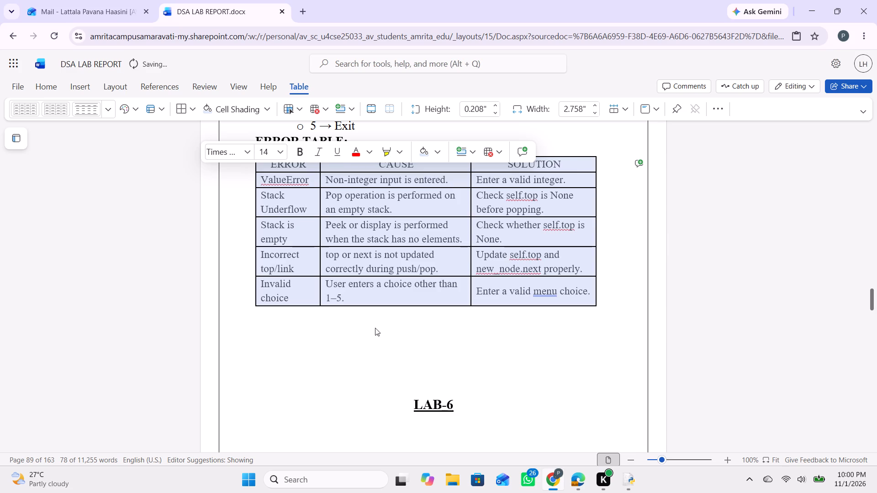
pyautogui.click(453, 344)
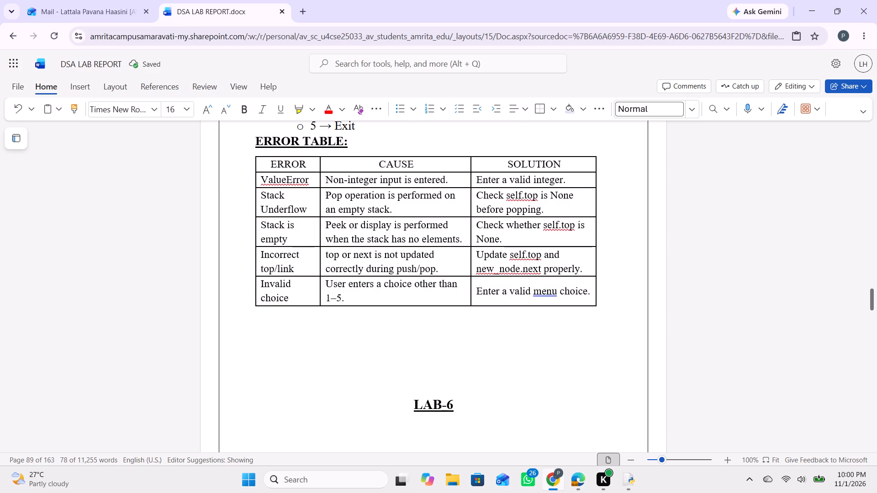
# Insert a page break directly before the LAB-6 heading.
pyautogui.click(398, 400)
pyautogui.hotkey('ctrl', 'Return')
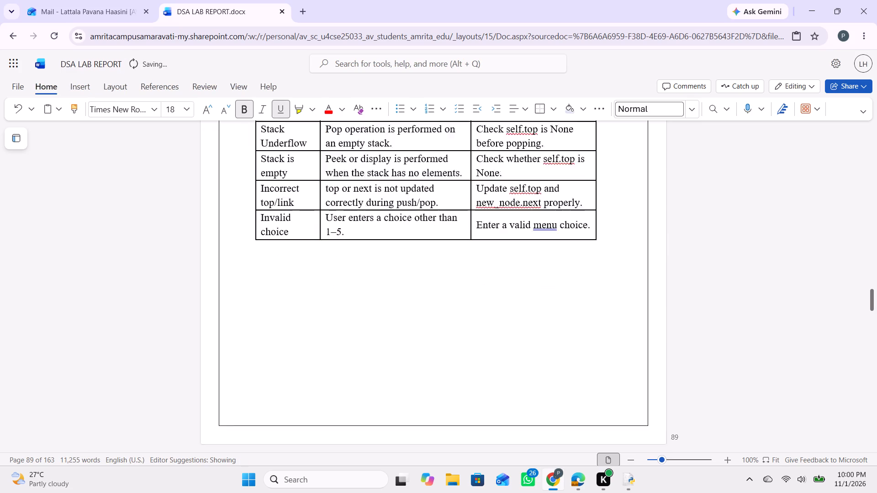
# Set the linked-list stack EXPLANATION text, from the Top bullet through Main Program's 5 → Exit, to font size 14.
pyautogui.scroll(8, 399, 400)
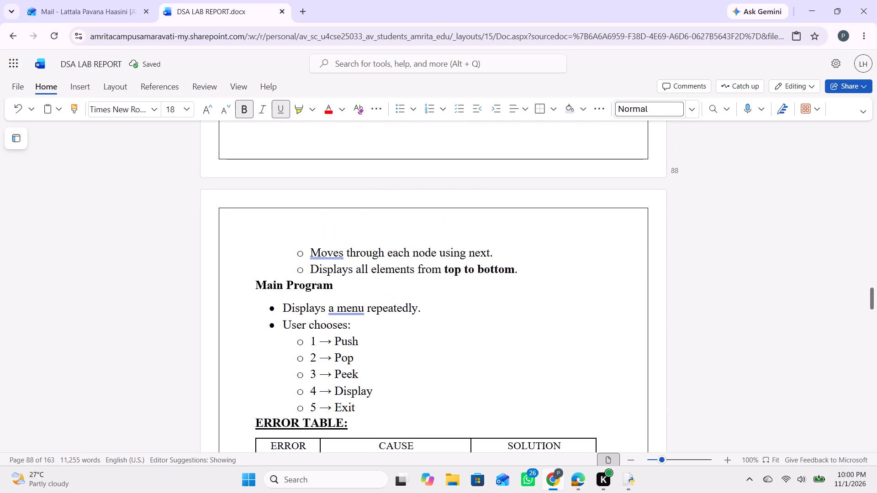
pyautogui.moveTo(377, 415); pyautogui.dragTo(269, 220)
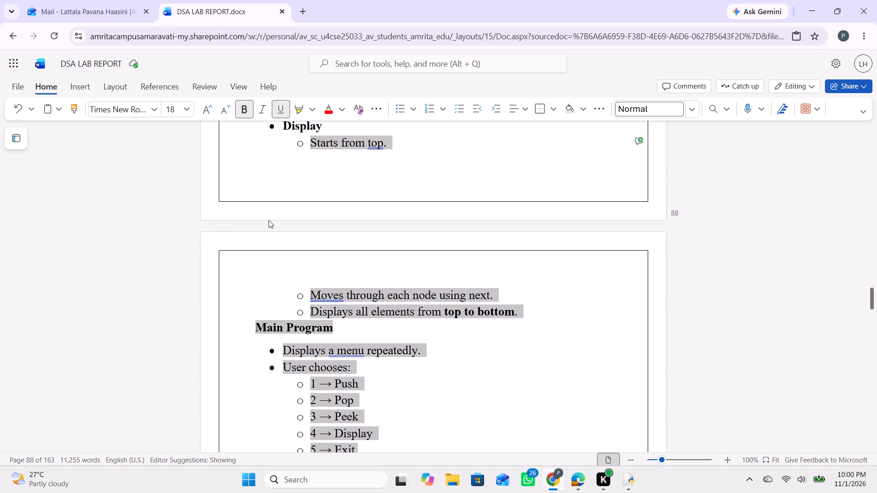
pyautogui.moveTo(269, 220); pyautogui.dragTo(315, 342)
pyautogui.click(519, 451)
pyautogui.scroll(-1, 519, 451)
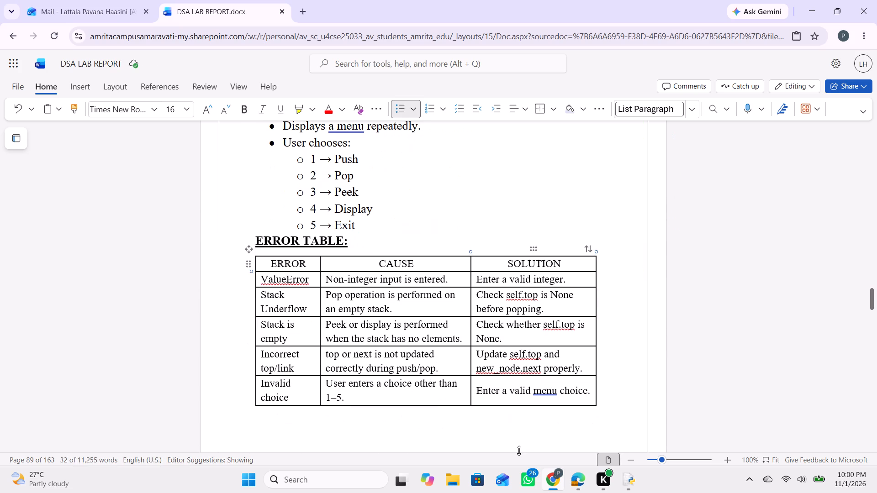
pyautogui.scroll(-1, 519, 451)
pyautogui.moveTo(375, 231); pyautogui.dragTo(283, 63)
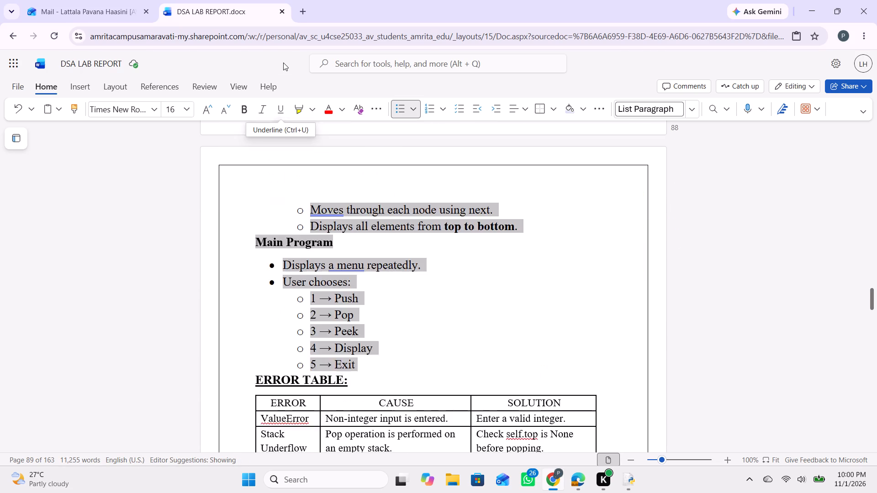
pyautogui.moveTo(283, 63); pyautogui.dragTo(289, 0)
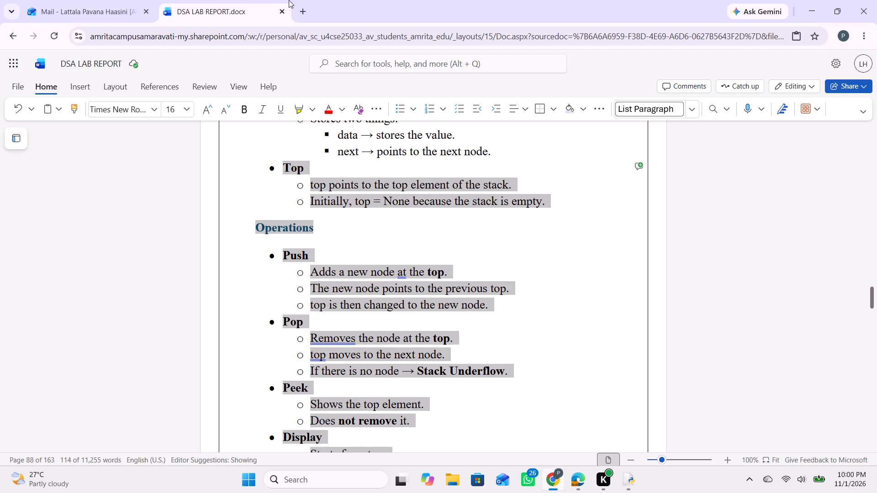
pyautogui.moveTo(289, 0); pyautogui.dragTo(290, 0)
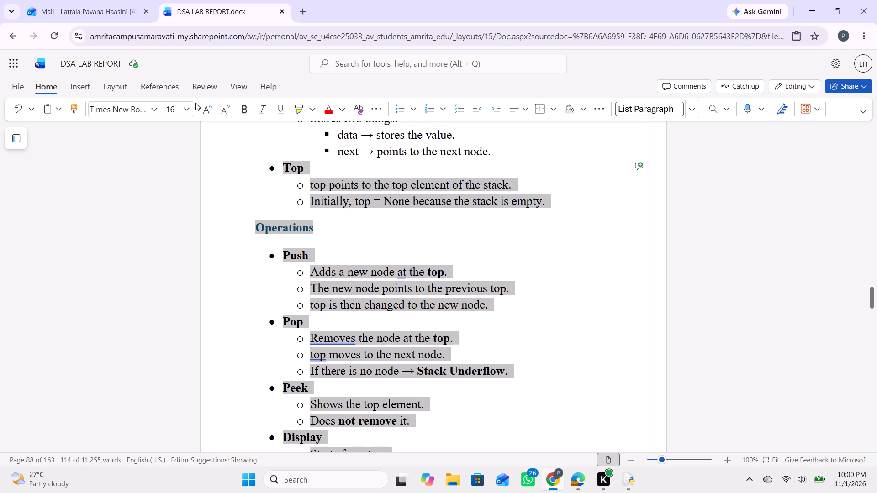
pyautogui.click(183, 100)
pyautogui.click(185, 107)
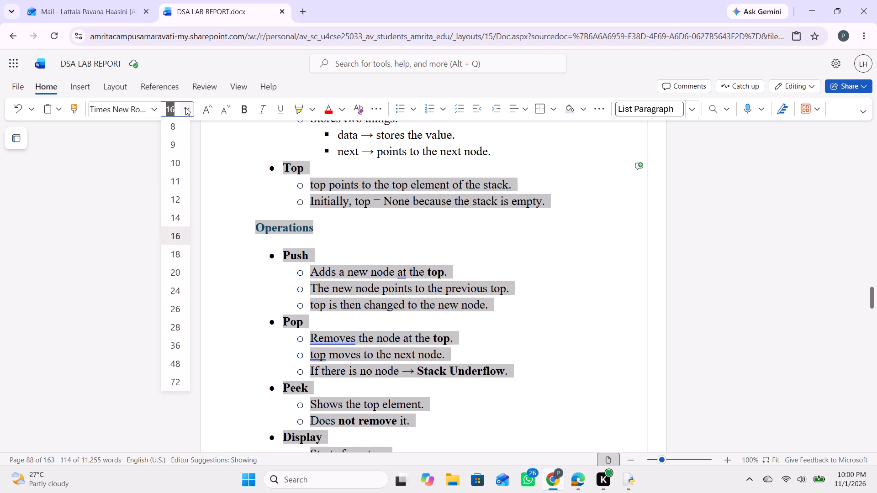
pyautogui.click(177, 213)
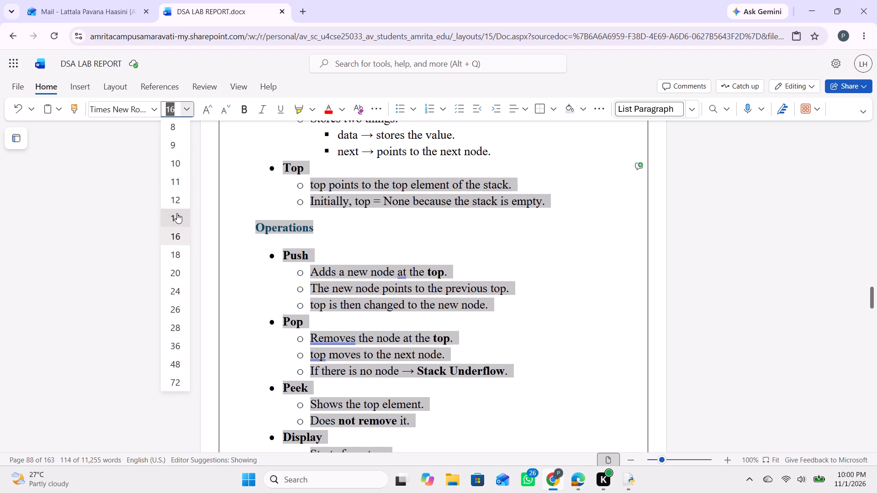
# Set the linked-list stack EXPLANATION text from the opening Stack bullet through the Node sub-bullets to font size 14.
pyautogui.scroll(1, 499, 226)
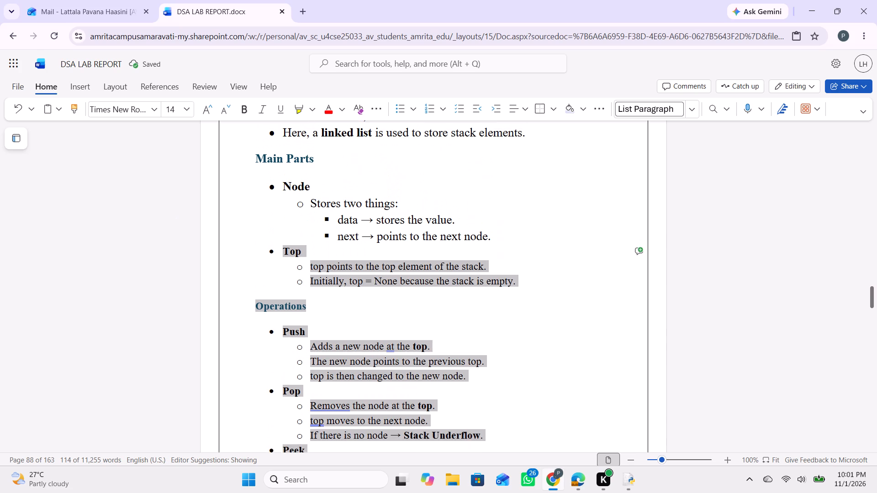
pyautogui.scroll(1, 499, 226)
pyautogui.moveTo(497, 251); pyautogui.dragTo(203, 144)
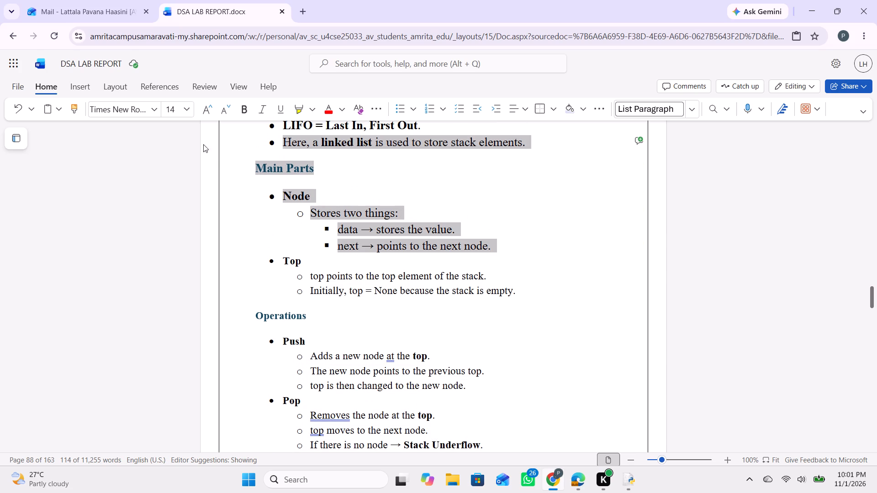
pyautogui.moveTo(203, 144); pyautogui.dragTo(258, 340)
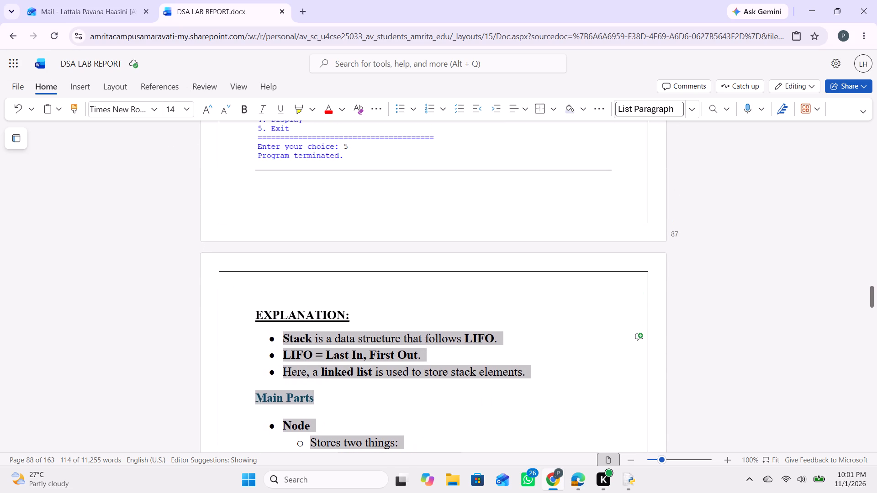
pyautogui.moveTo(258, 340); pyautogui.dragTo(259, 344)
pyautogui.click(338, 325)
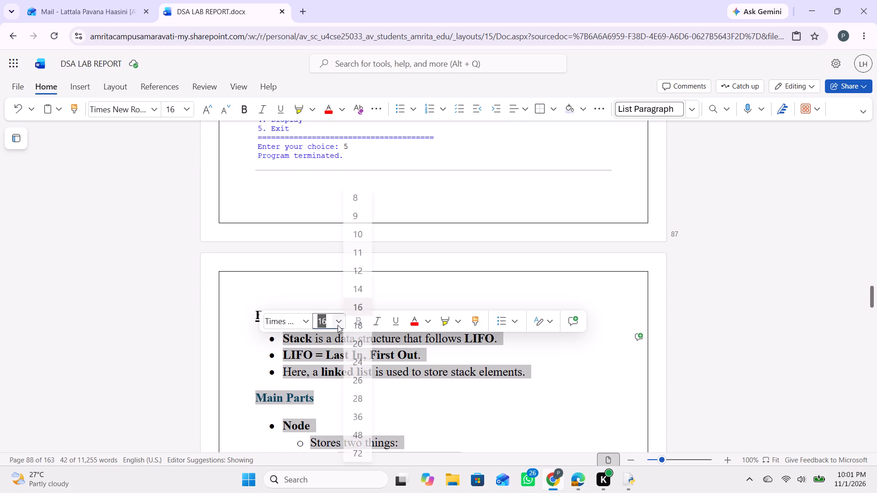
pyautogui.click(350, 289)
# Format the 5b linked-list stack program code, from class Node to the final Invalid choice print, as Times New Roman size 12.
pyautogui.scroll(5, 350, 289)
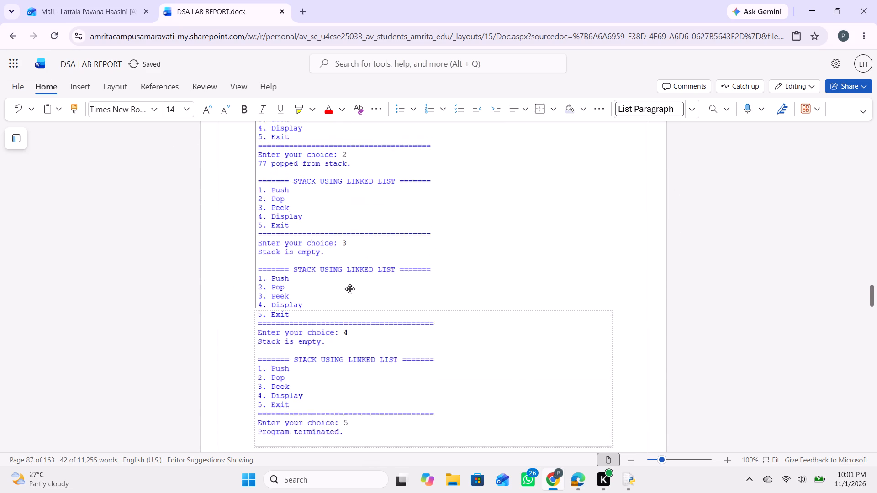
pyautogui.scroll(6, 350, 289)
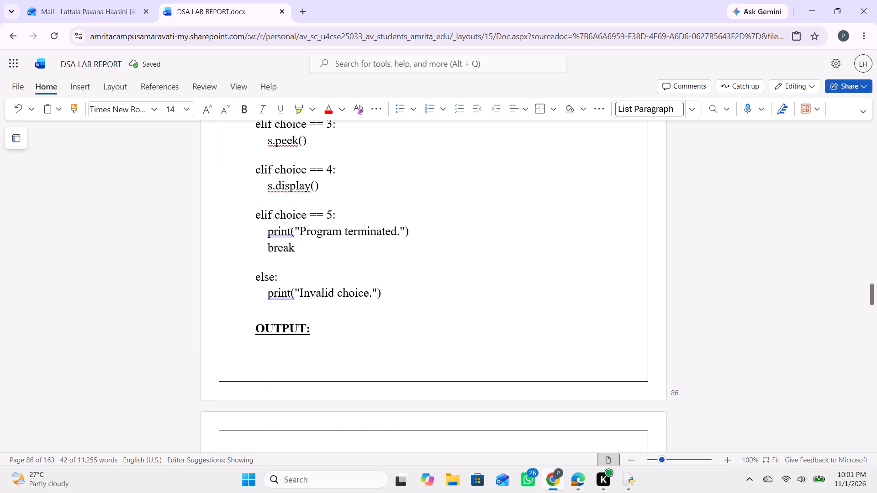
pyautogui.moveTo(395, 298); pyautogui.dragTo(222, 184)
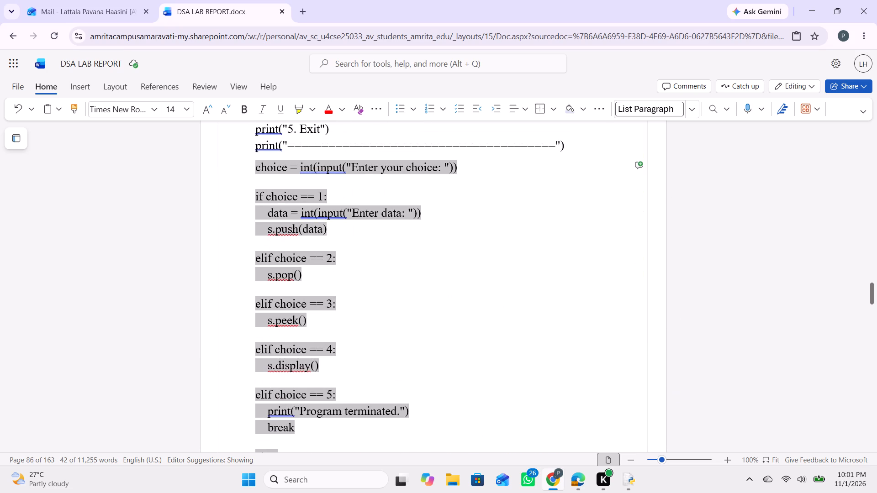
pyautogui.moveTo(222, 184); pyautogui.dragTo(229, 106)
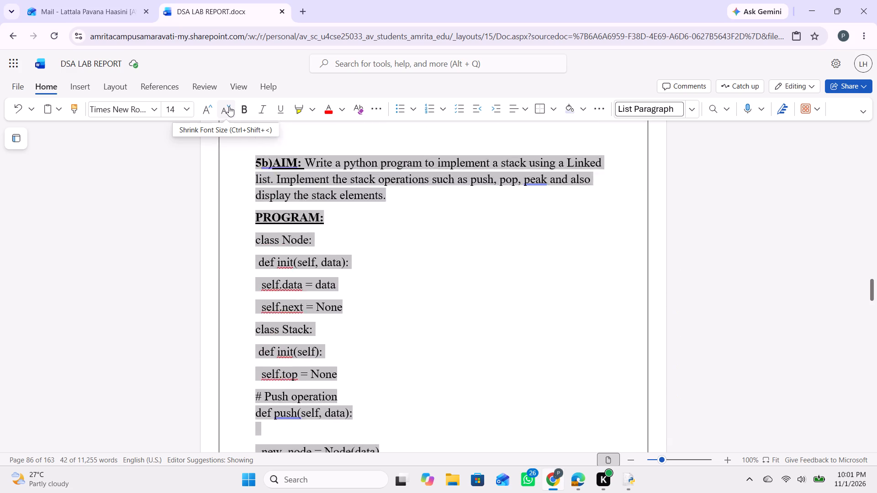
pyautogui.moveTo(229, 106); pyautogui.dragTo(273, 488)
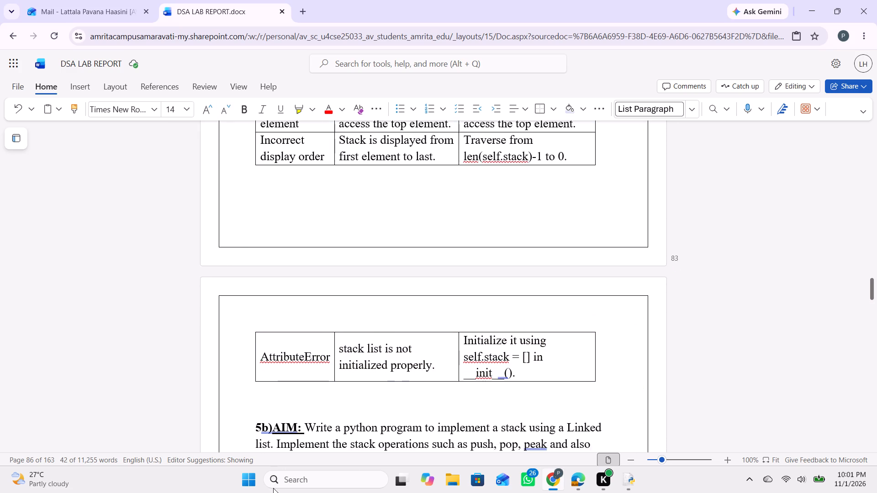
pyautogui.moveTo(273, 488); pyautogui.dragTo(243, 274)
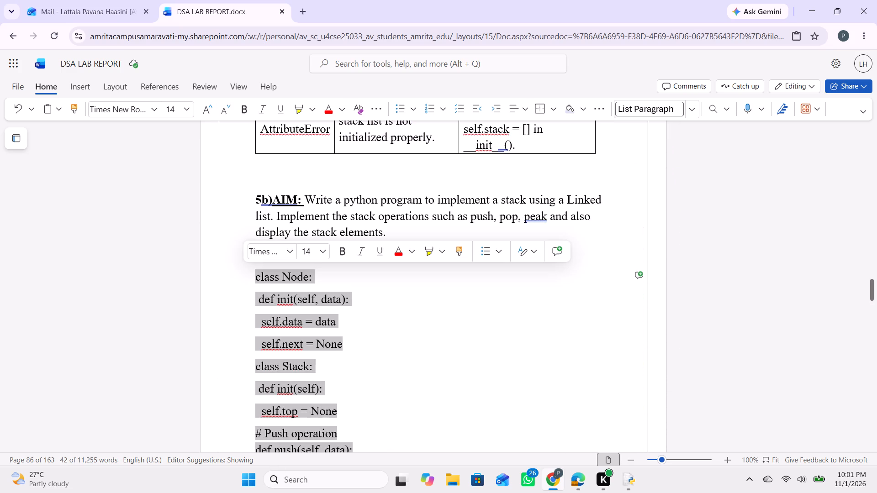
pyautogui.click(319, 258)
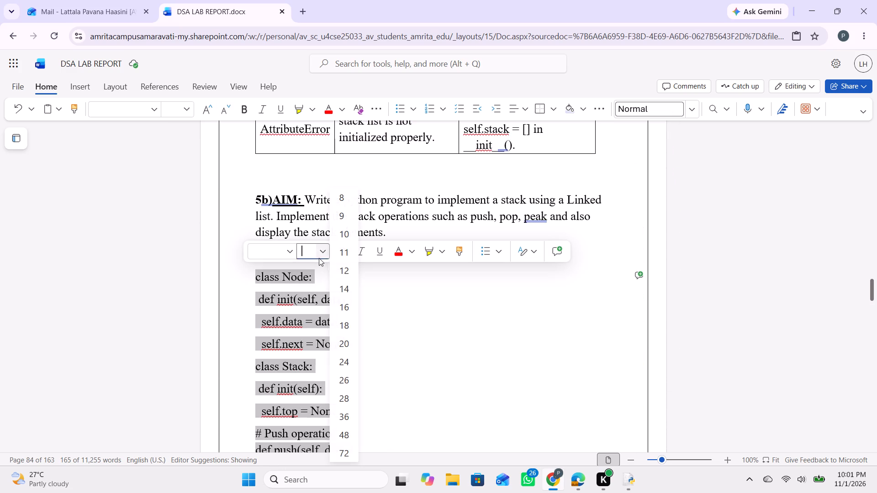
pyautogui.click(346, 268)
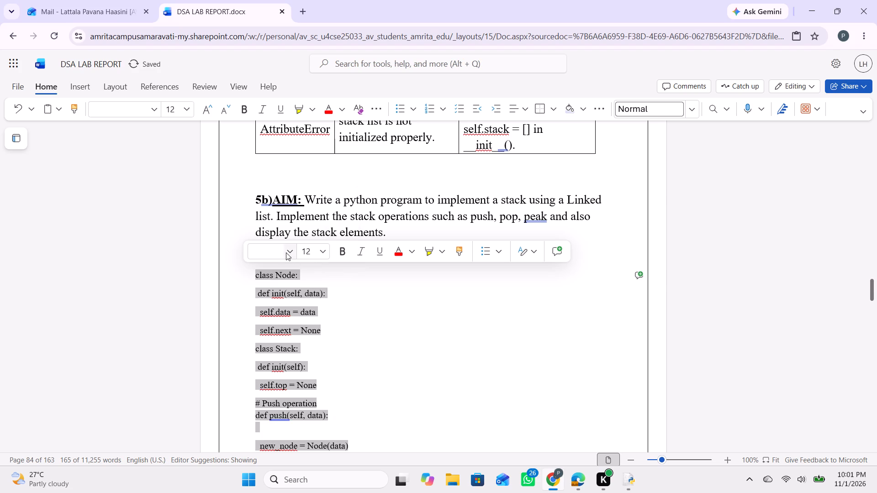
pyautogui.click(286, 251)
pyautogui.click(333, 144)
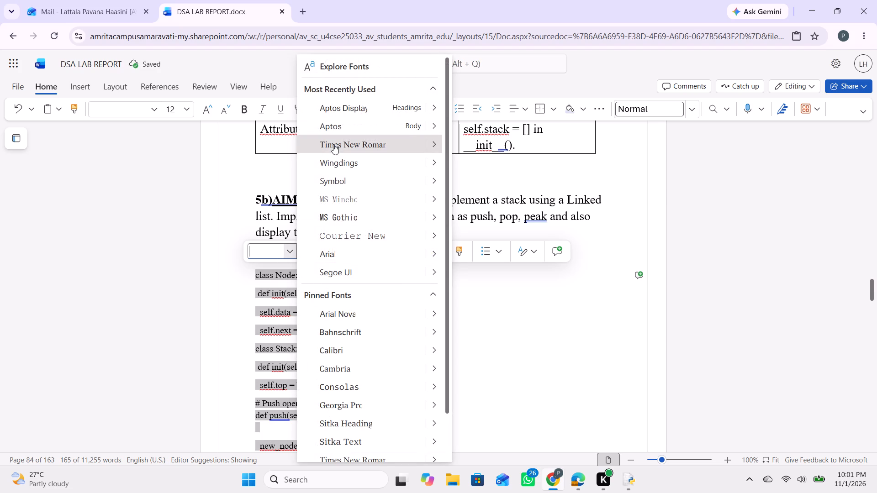
pyautogui.click(431, 283)
# Set all text in the 5a array-stack ERROR TABLE, from the header row through AttributeError, to font size 14.
pyautogui.scroll(1, 431, 283)
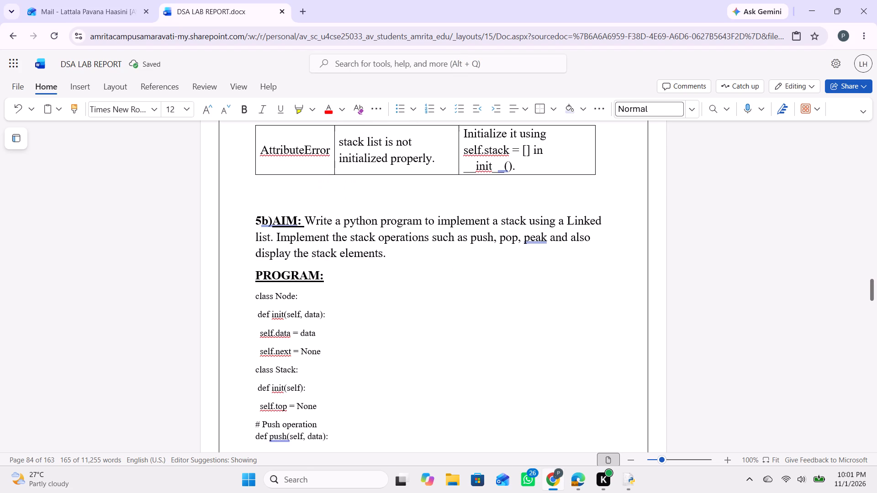
pyautogui.scroll(2, 431, 283)
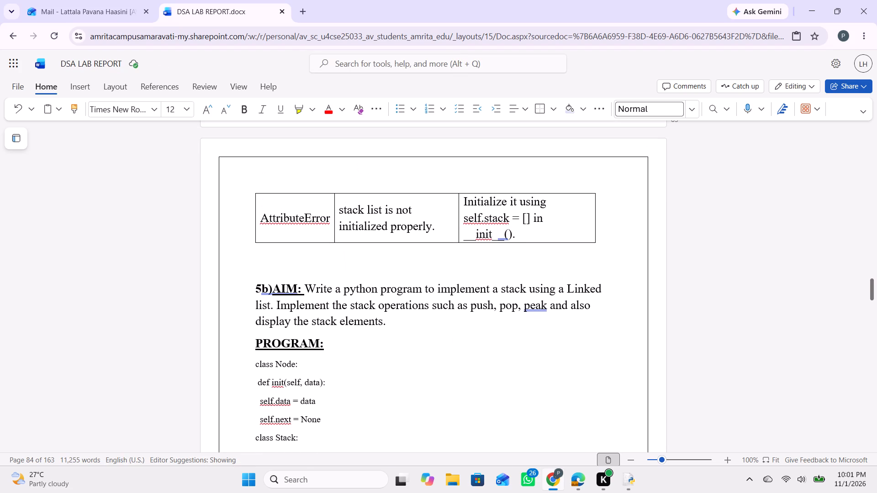
pyautogui.scroll(1, 431, 283)
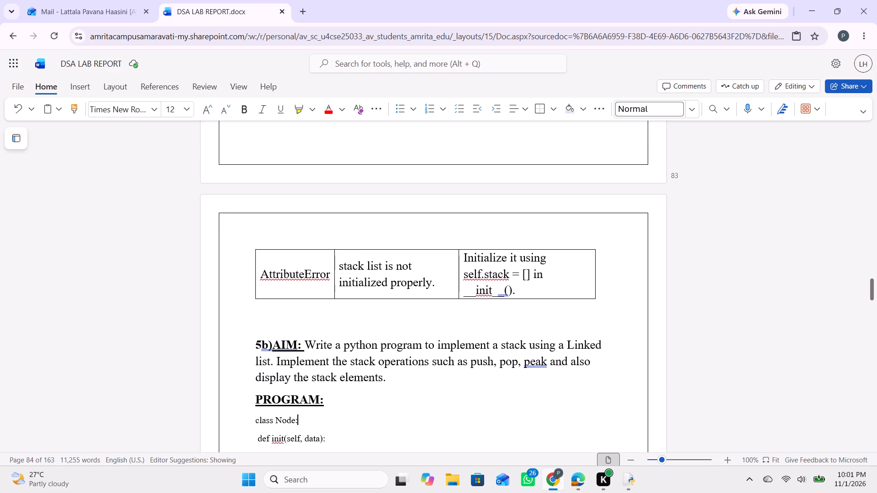
pyautogui.moveTo(560, 291); pyautogui.dragTo(206, 234)
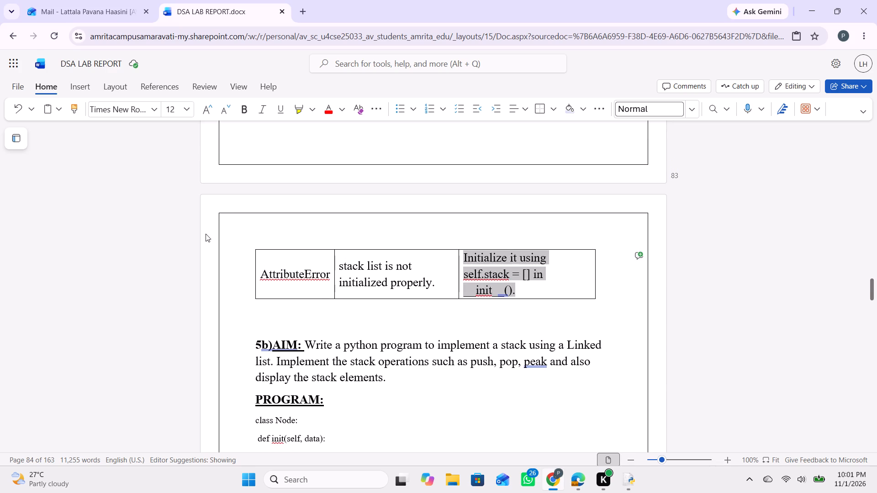
pyautogui.moveTo(206, 234); pyautogui.dragTo(242, 137)
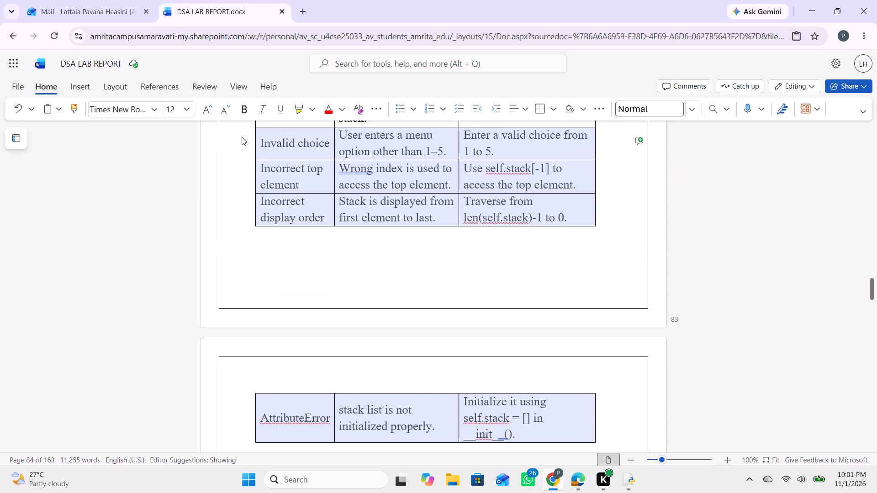
pyautogui.moveTo(242, 137); pyautogui.dragTo(252, 187)
pyautogui.click(330, 167)
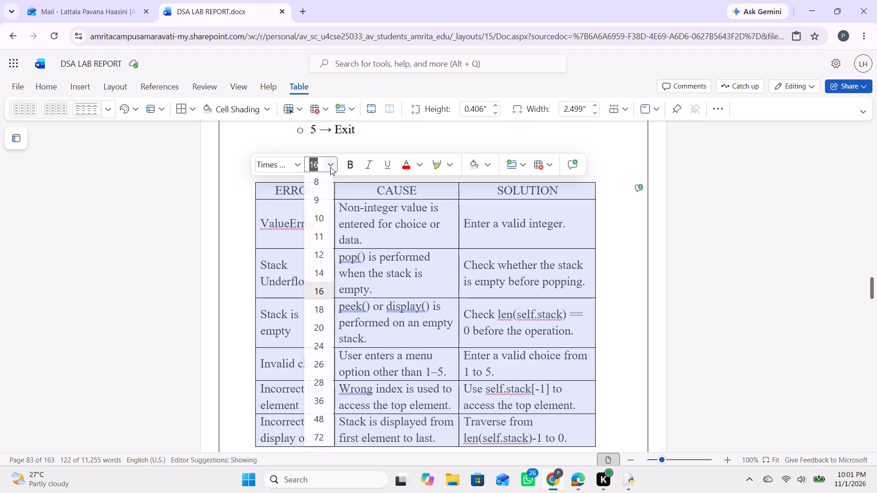
pyautogui.click(317, 269)
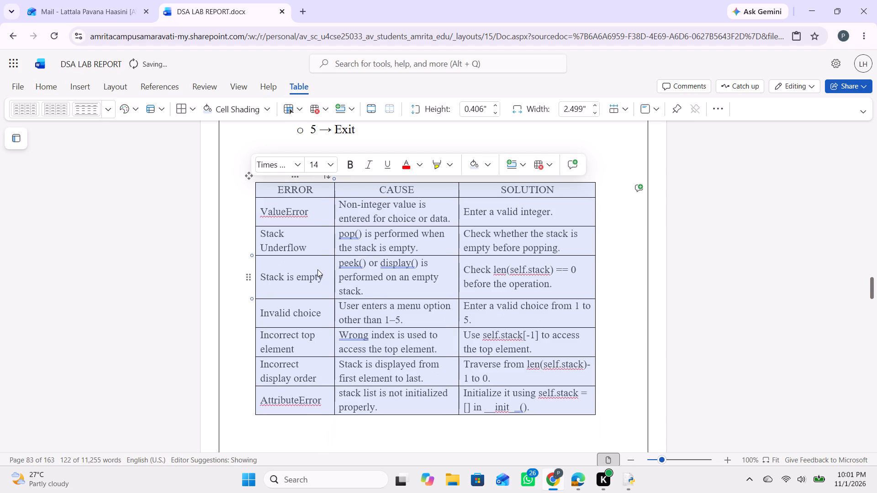
# Set the 5a array-stack EXPLANATION text, from the first Stack bullet through Main Program's 5 → Exit, to font size 14.
pyautogui.scroll(4, 317, 269)
pyautogui.scroll(-1, 317, 269)
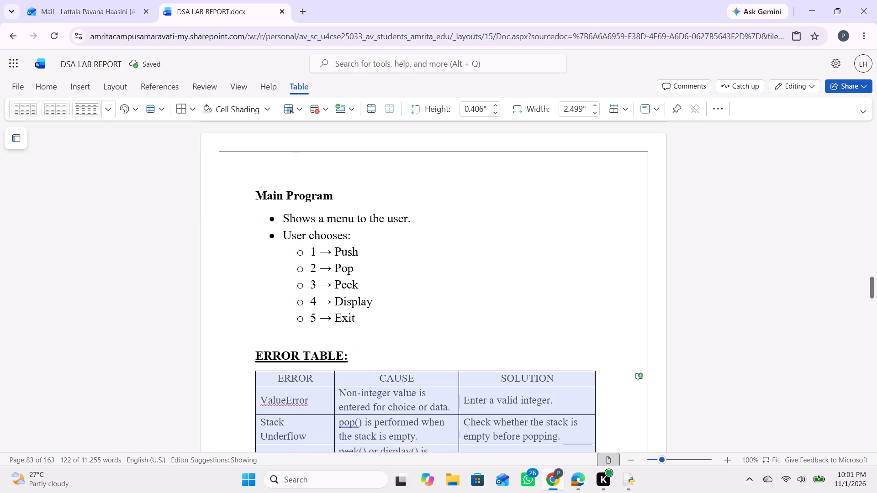
pyautogui.moveTo(363, 325); pyautogui.dragTo(223, 94)
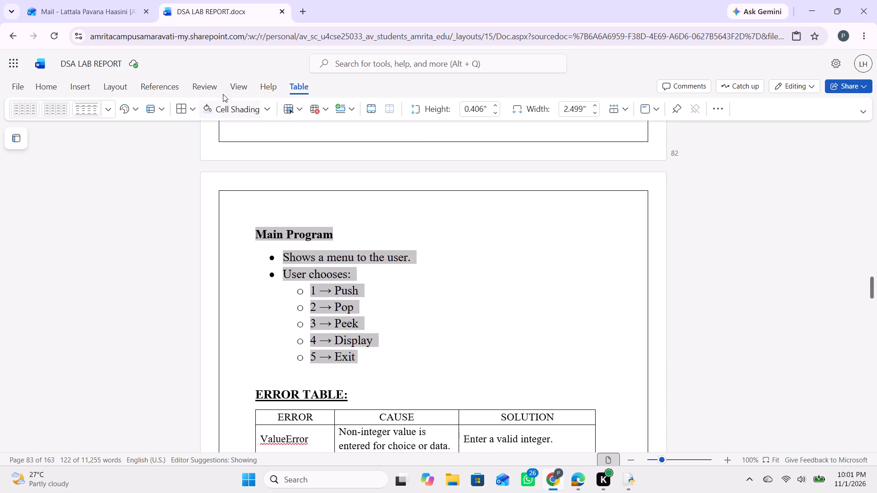
pyautogui.moveTo(223, 94); pyautogui.dragTo(242, 361)
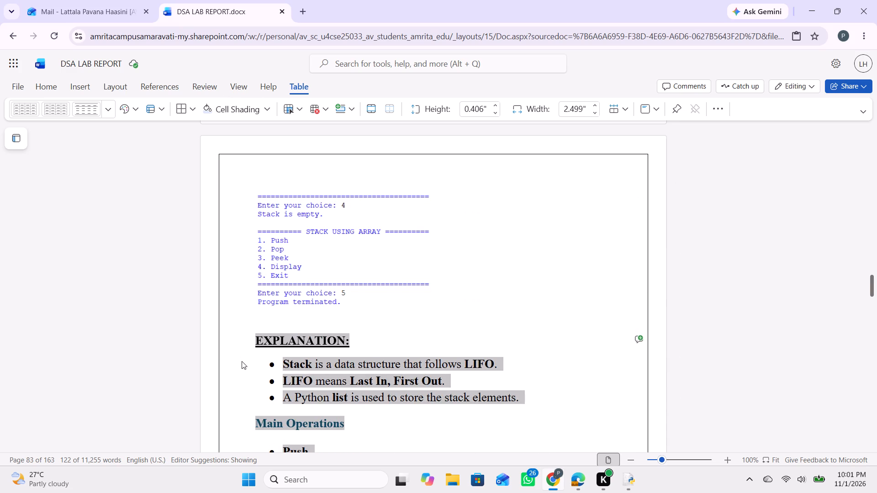
pyautogui.moveTo(242, 361); pyautogui.dragTo(243, 362)
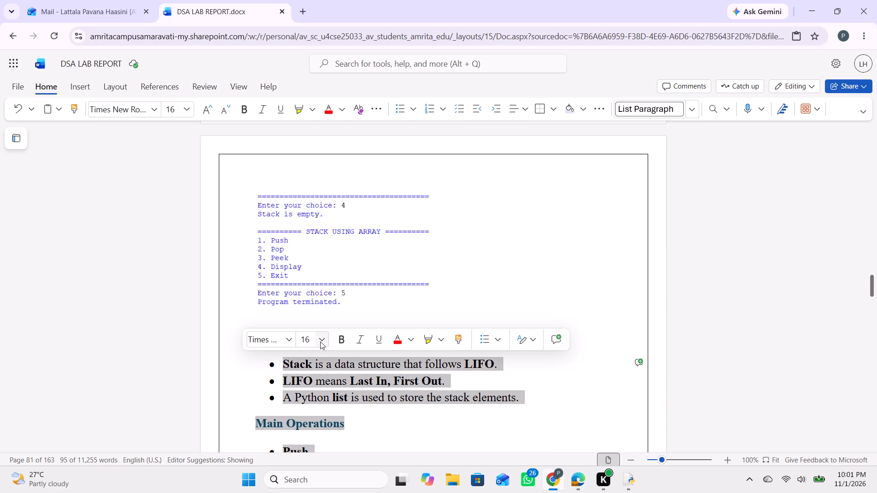
pyautogui.click(320, 341)
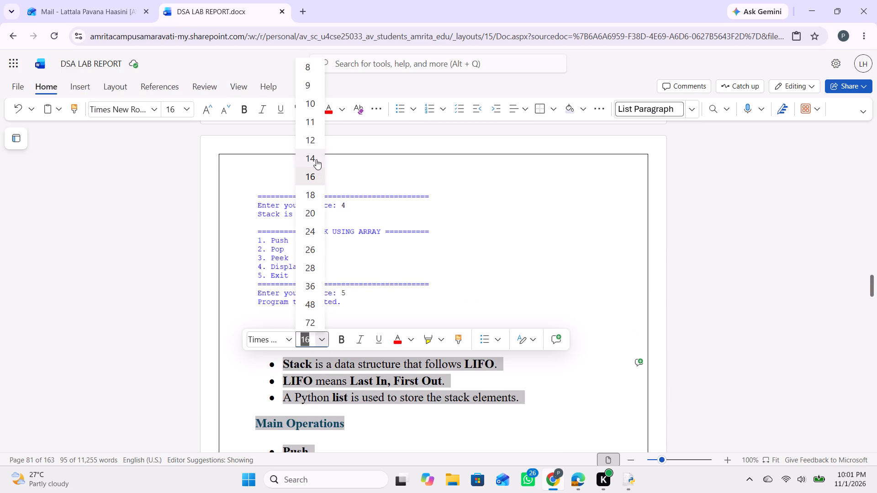
pyautogui.click(316, 159)
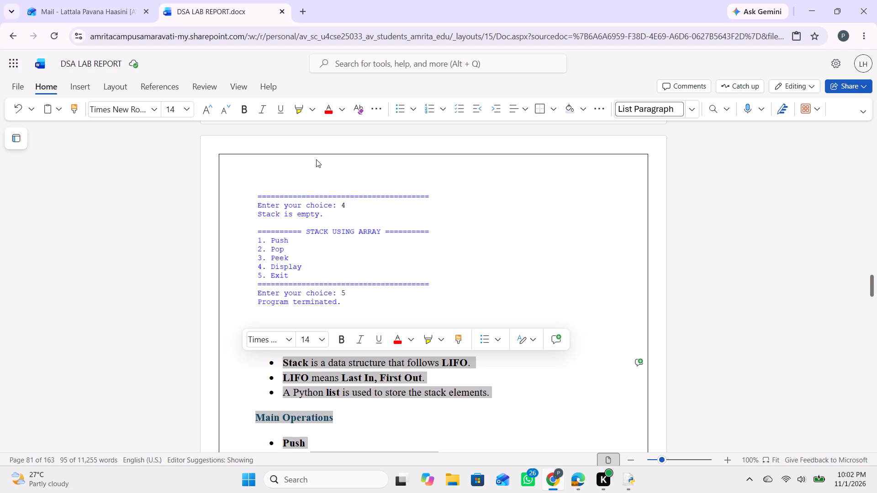
# Format the 5a array-stack program code, from class Stack to the final Invalid choice print, as Times New Roman size 12.
pyautogui.scroll(11, 316, 159)
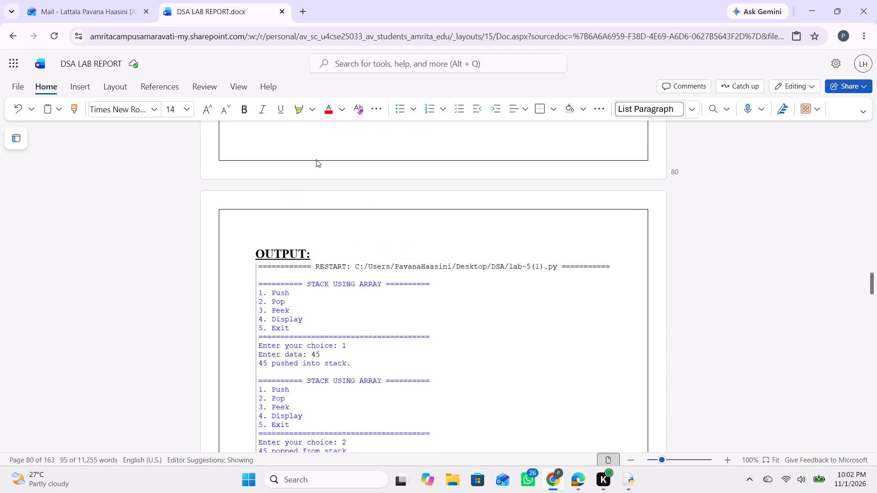
pyautogui.scroll(2, 316, 159)
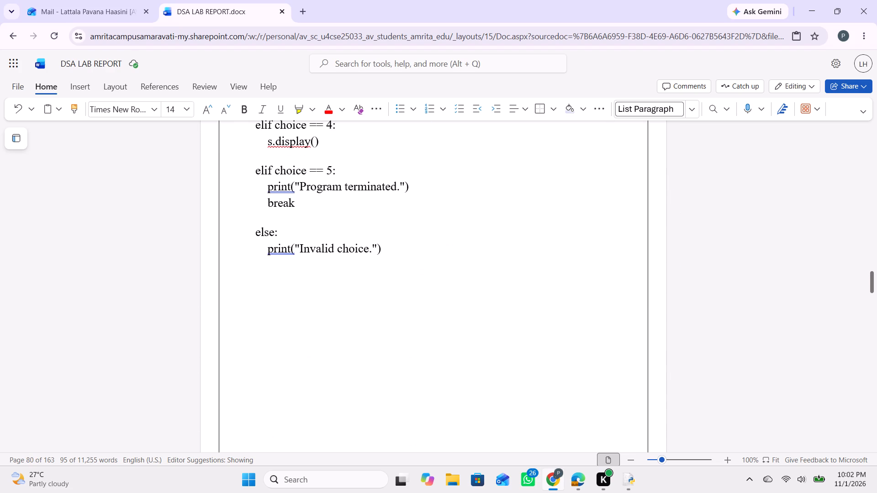
pyautogui.moveTo(396, 254); pyautogui.dragTo(168, 119)
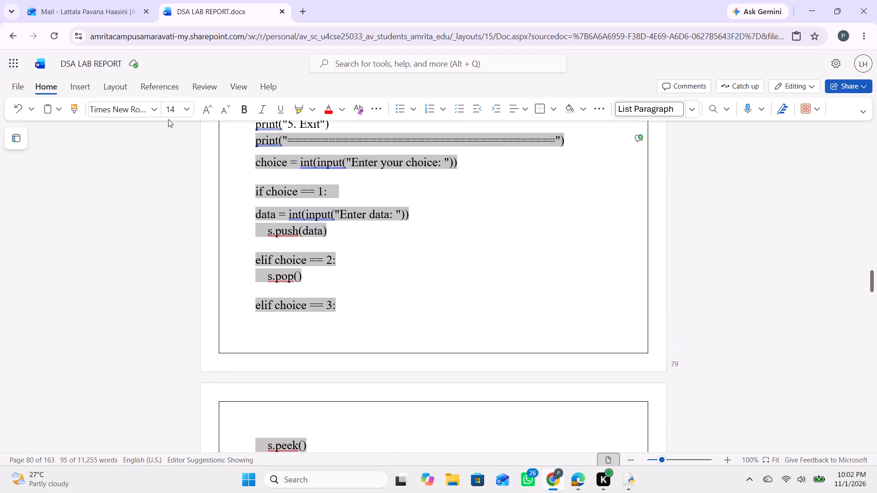
pyautogui.moveTo(168, 119); pyautogui.dragTo(170, 104)
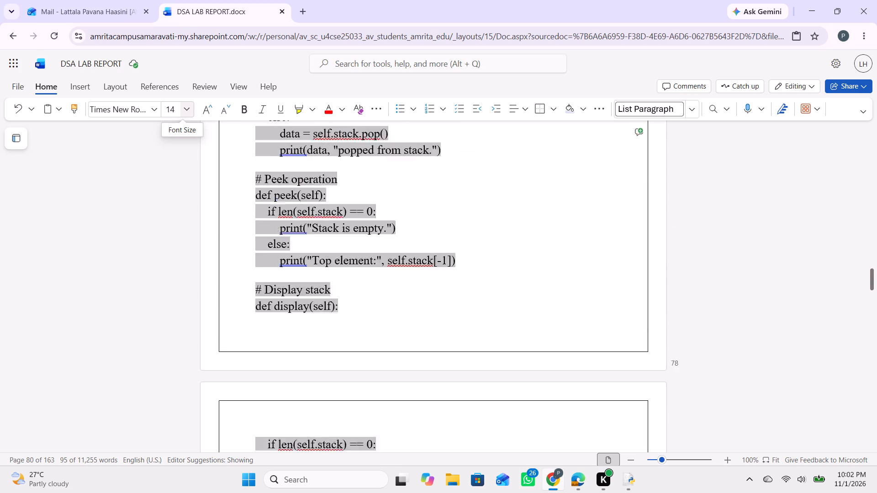
pyautogui.moveTo(170, 104); pyautogui.dragTo(248, 362)
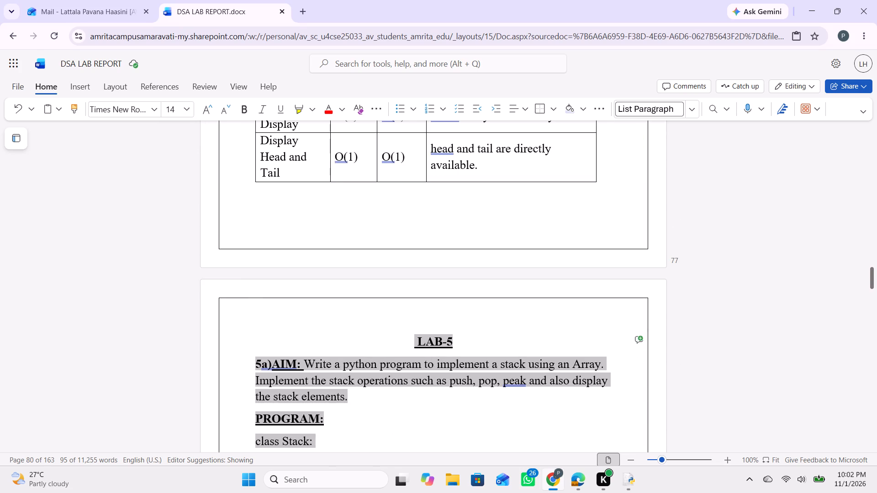
pyautogui.moveTo(248, 362); pyautogui.dragTo(253, 335)
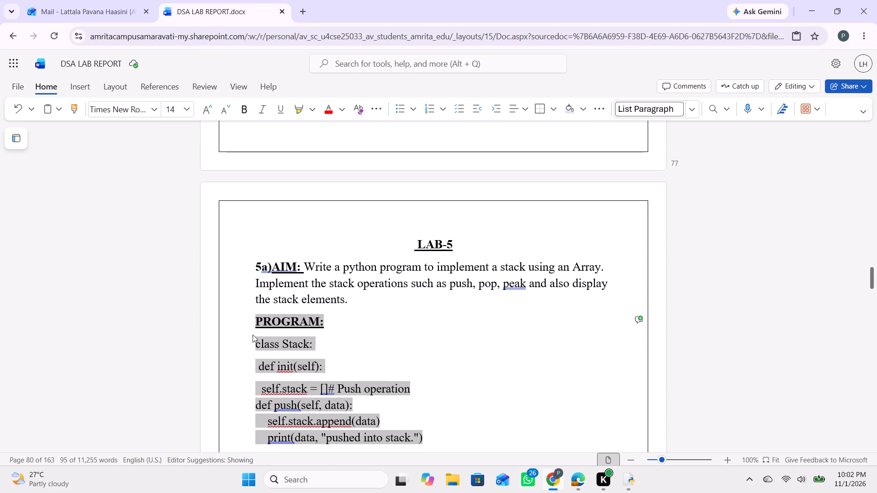
pyautogui.moveTo(253, 335); pyautogui.dragTo(254, 341)
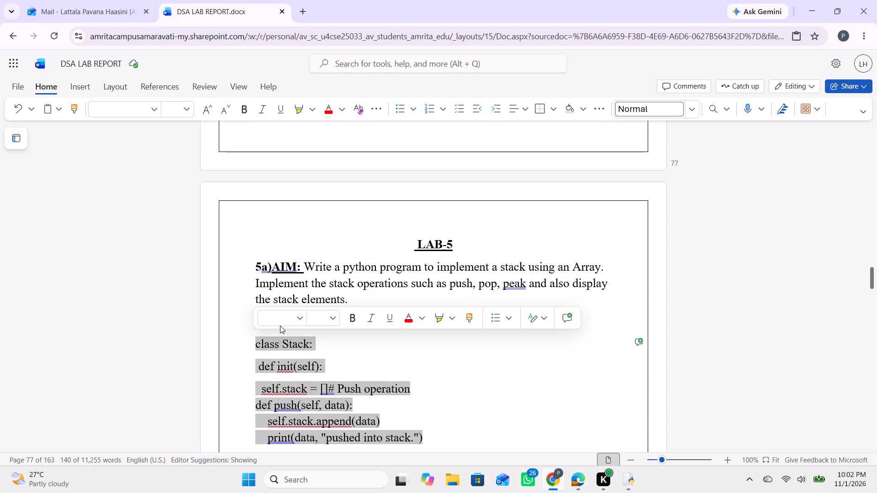
pyautogui.click(296, 317)
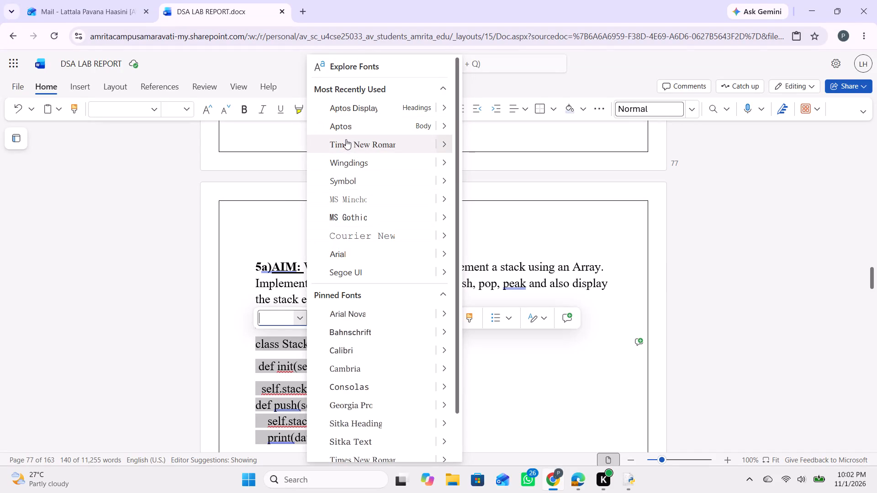
pyautogui.click(343, 142)
pyautogui.click(320, 316)
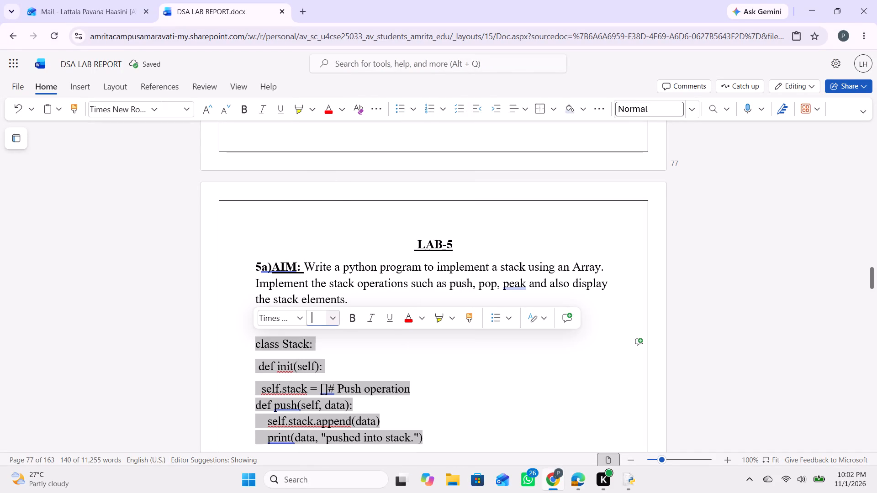
pyautogui.write('12')
pyautogui.press('Return')
pyautogui.scroll(3, 320, 316)
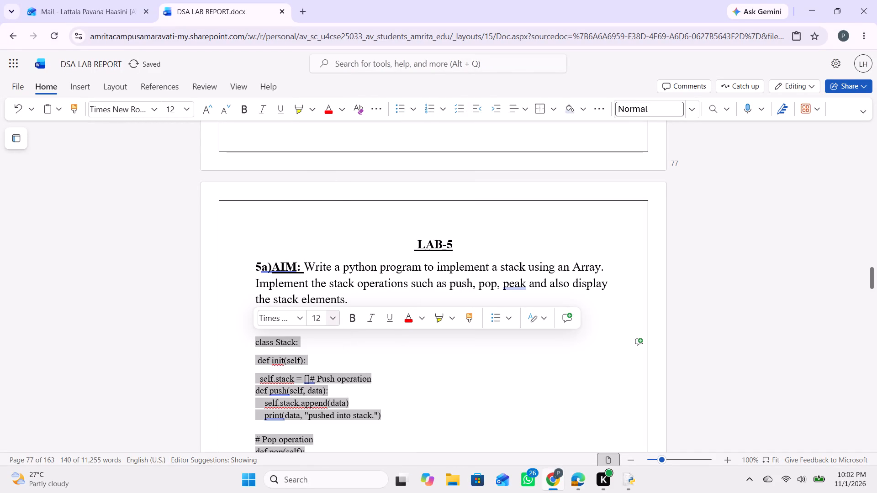
pyautogui.scroll(2, 320, 316)
pyautogui.click(267, 235)
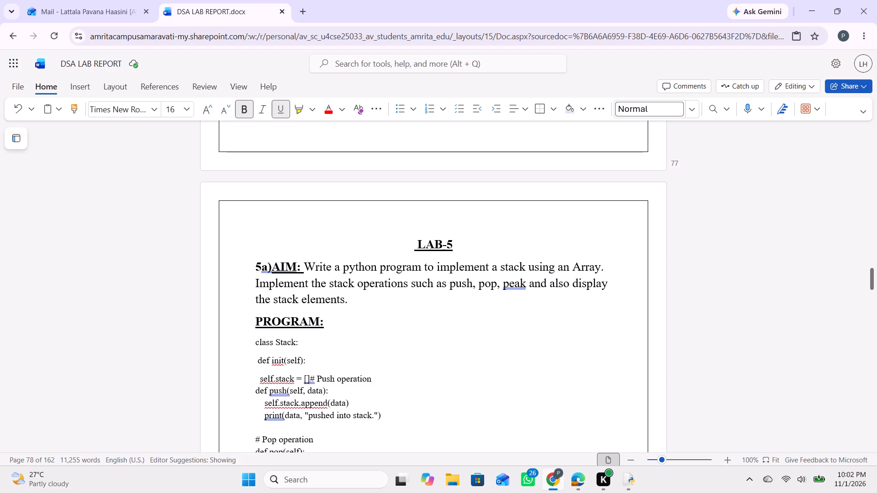
# Set the circular linked list complexity table, from the Program / Operation header through the Display Head and Tail row, to font size 14.
pyautogui.scroll(4, 267, 235)
pyautogui.scroll(-1, 267, 235)
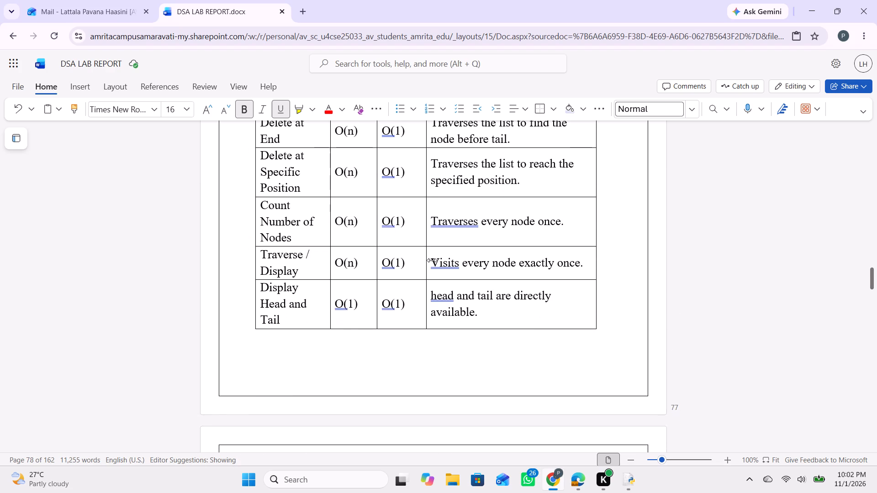
pyautogui.moveTo(588, 320); pyautogui.dragTo(264, 115)
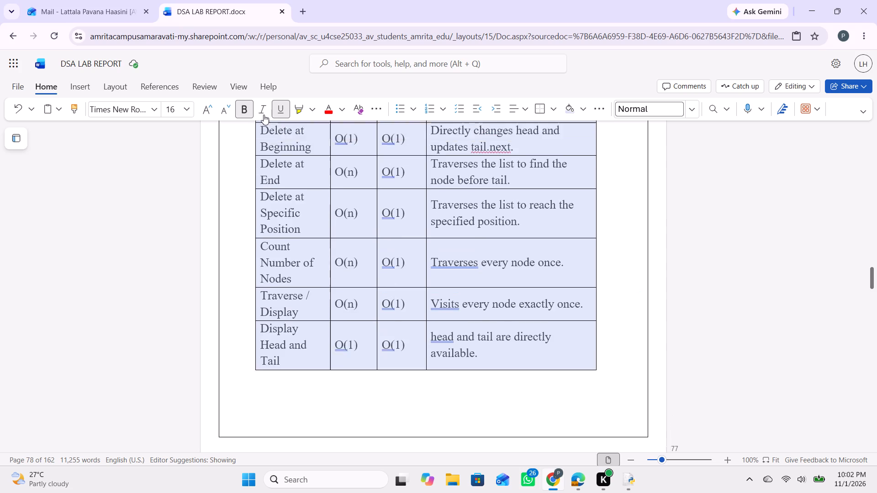
pyautogui.moveTo(264, 115); pyautogui.dragTo(242, 185)
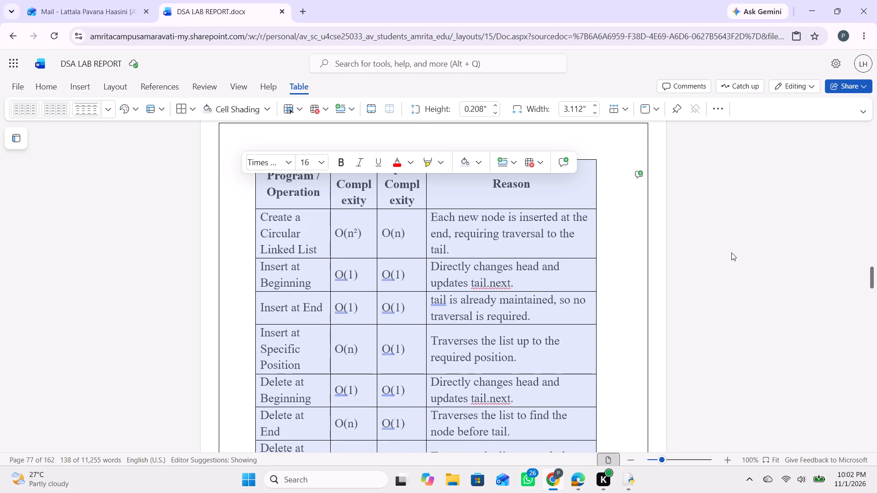
pyautogui.click(320, 165)
pyautogui.click(317, 275)
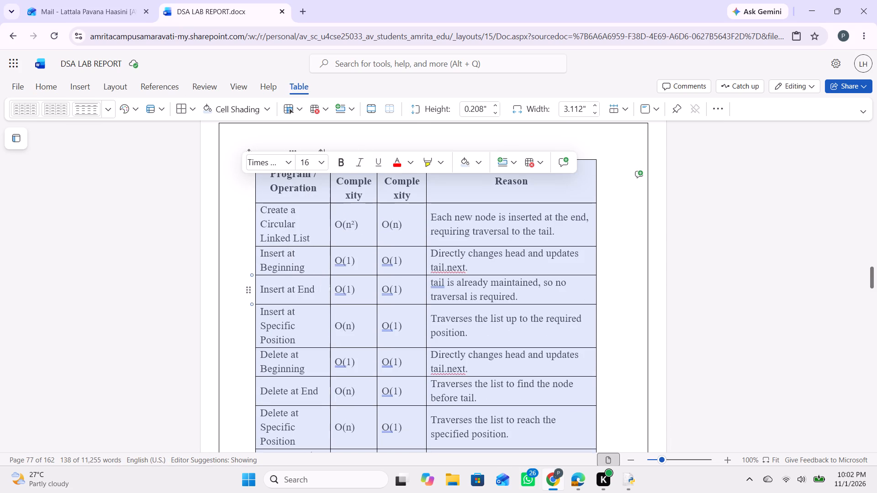
pyautogui.click(637, 265)
# Set the circular linked list ERROR TABLE, from the header row through the Existing list not cleared row, to font size 14.
pyautogui.scroll(4, 637, 265)
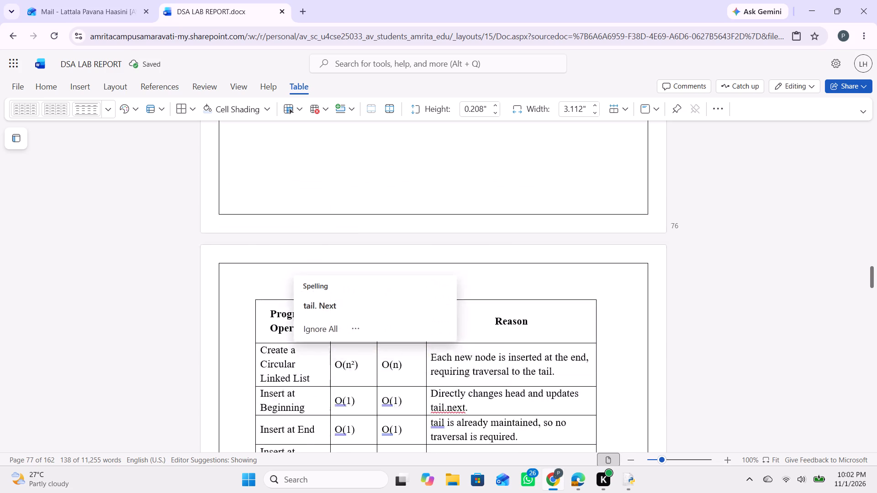
pyautogui.scroll(4, 637, 265)
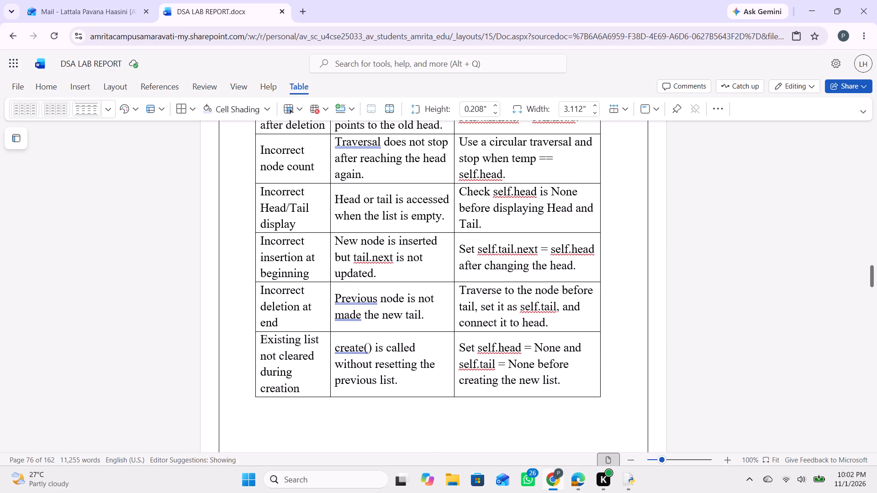
pyautogui.scroll(4, 633, 279)
pyautogui.scroll(-2, 633, 279)
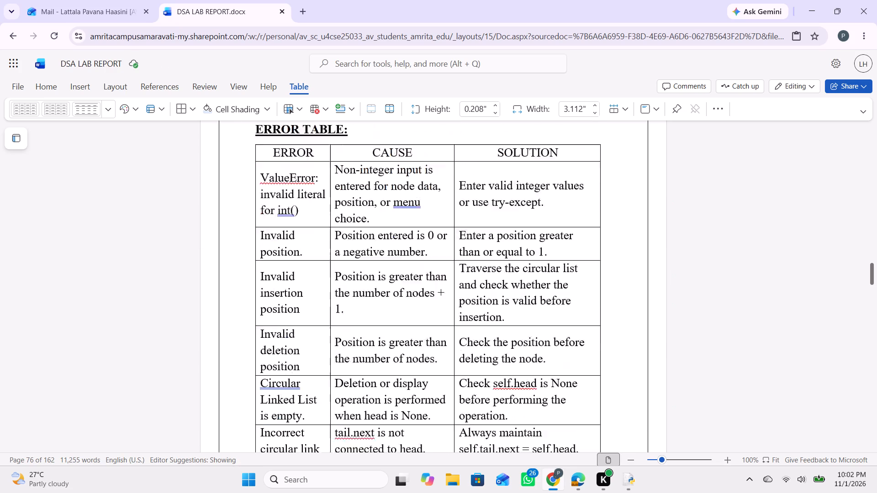
pyautogui.scroll(-9, 633, 279)
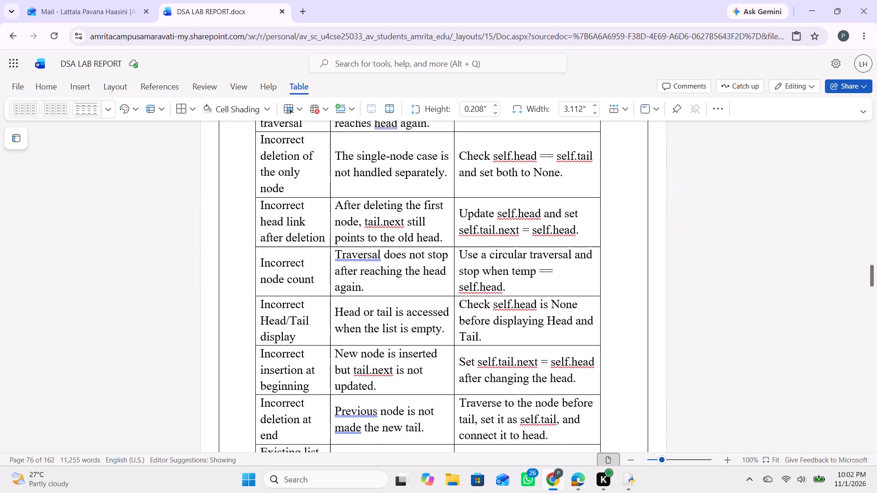
pyautogui.scroll(-5, 633, 279)
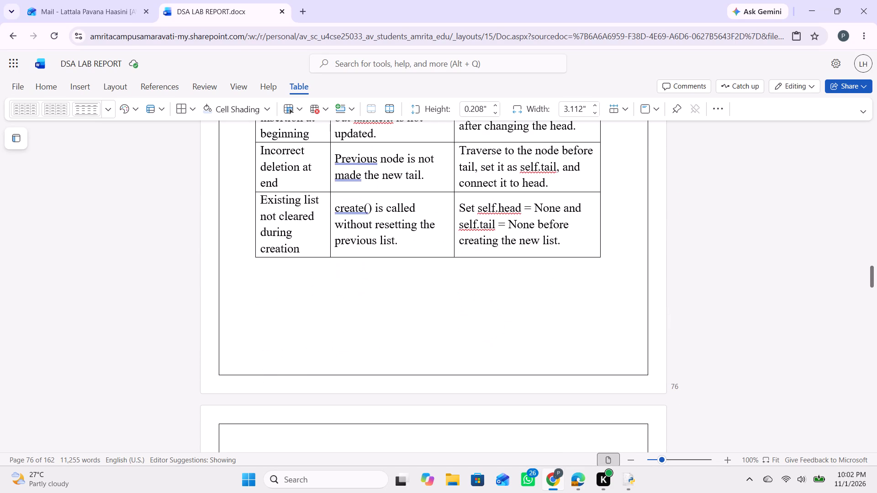
pyautogui.moveTo(583, 249); pyautogui.dragTo(90, 81)
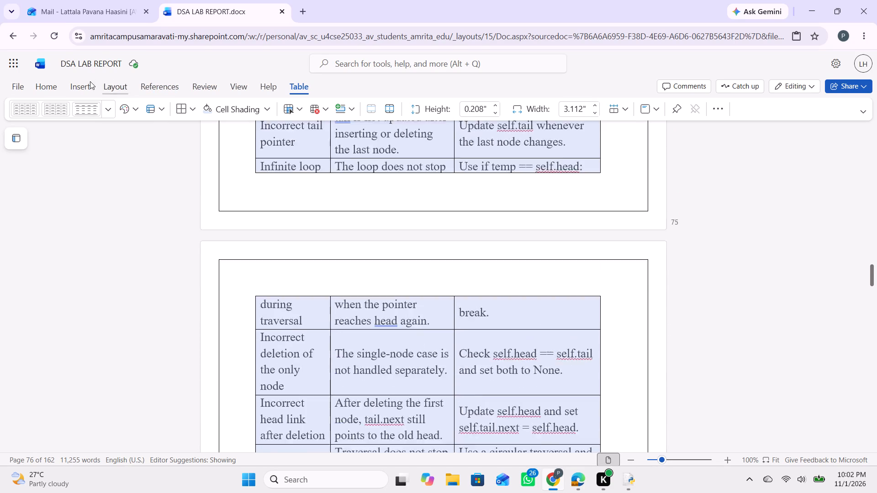
pyautogui.moveTo(90, 81); pyautogui.dragTo(218, 220)
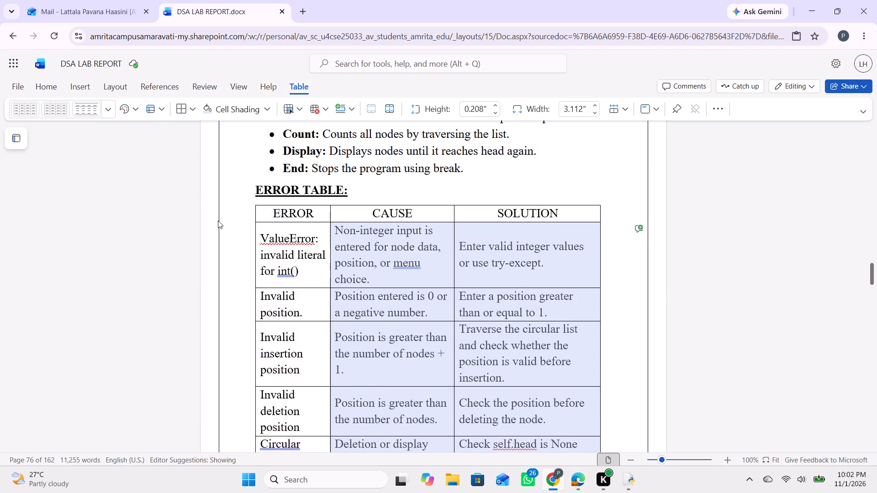
pyautogui.moveTo(218, 220); pyautogui.dragTo(218, 220)
pyautogui.click(288, 196)
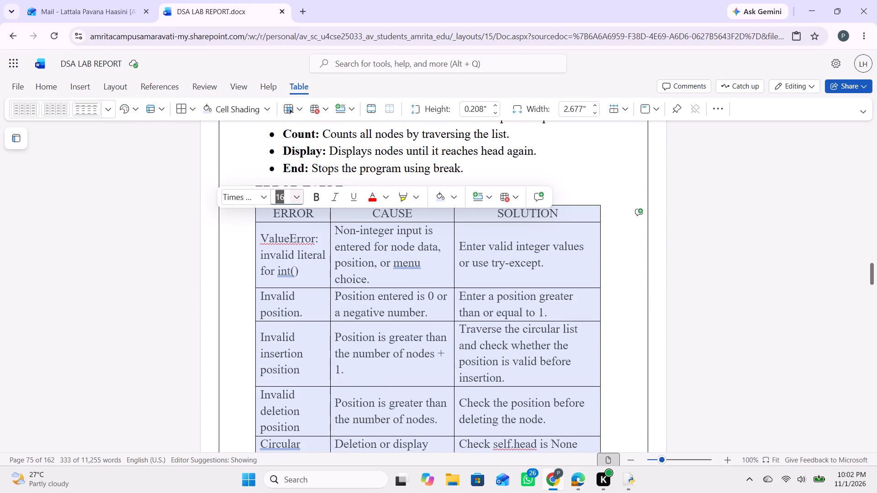
pyautogui.press('BackSpace')
pyautogui.write('14')
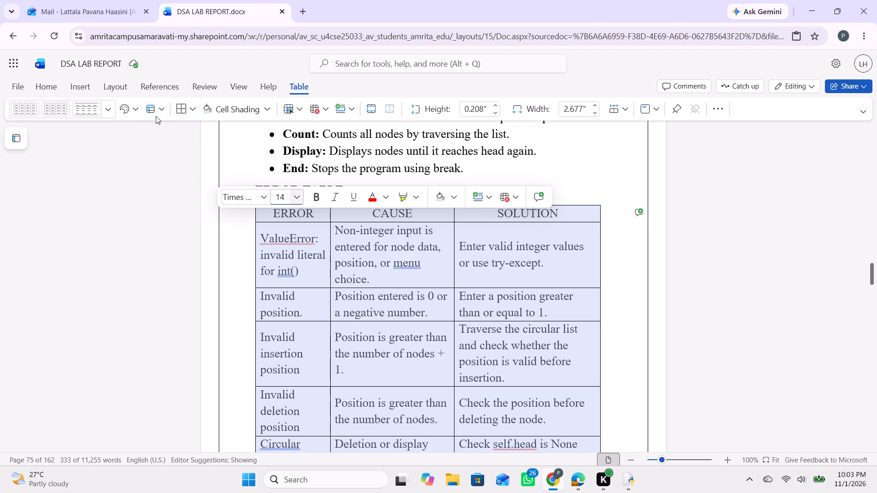
# Set the border weight of the whole circular linked list ERROR TABLE to 1.5 pt.
pyautogui.click(182, 107)
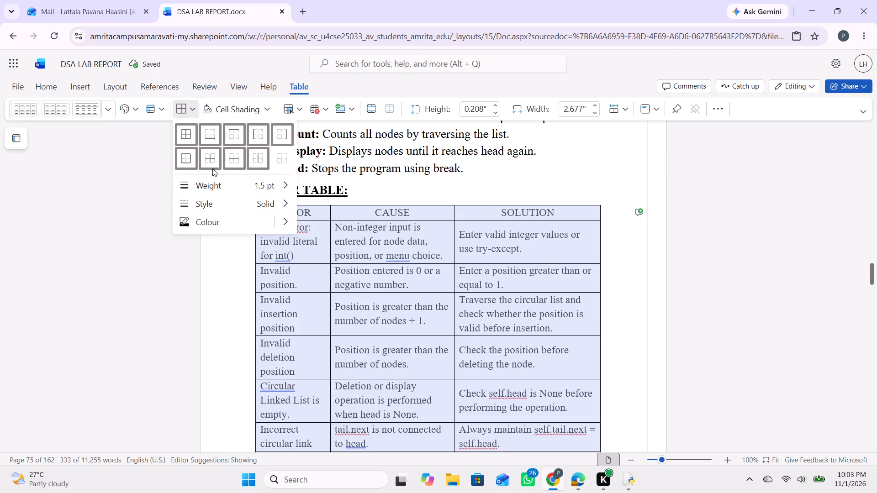
pyautogui.click(241, 183)
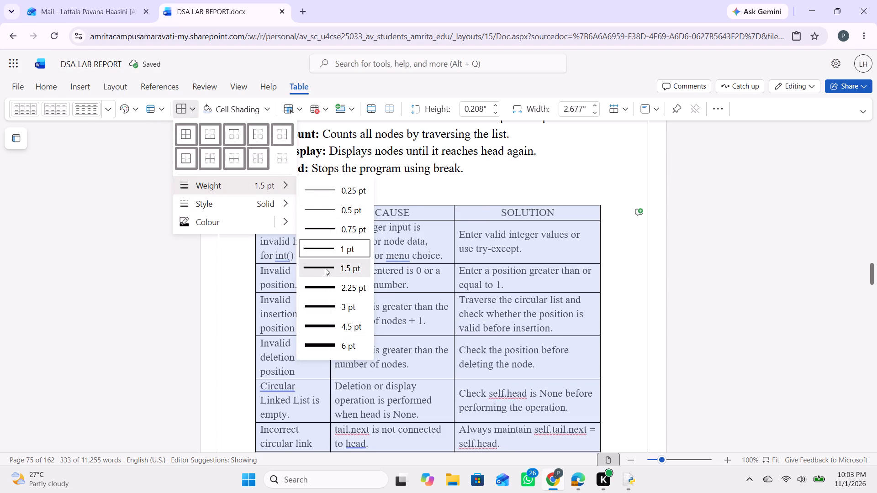
pyautogui.click(325, 270)
# Set the circular linked list EXPLANATION text, from the opening definition through the End bullet, to font size 14.
pyautogui.scroll(3, 570, 213)
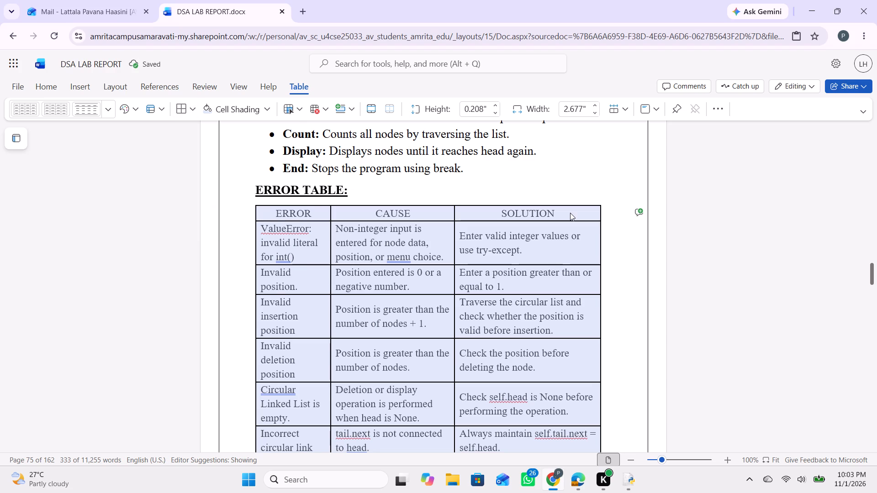
pyautogui.scroll(1, 570, 213)
pyautogui.click(472, 172)
pyautogui.moveTo(472, 172); pyautogui.dragTo(183, 142)
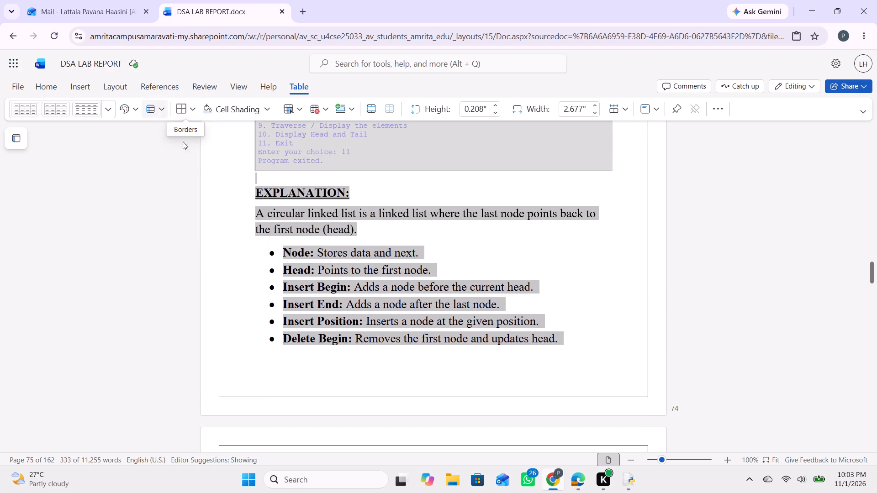
pyautogui.moveTo(183, 142); pyautogui.dragTo(212, 218)
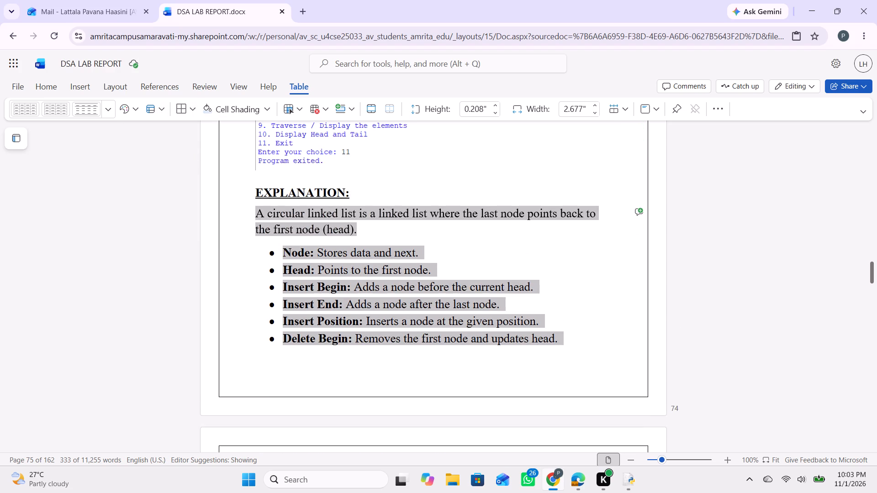
pyautogui.click(296, 189)
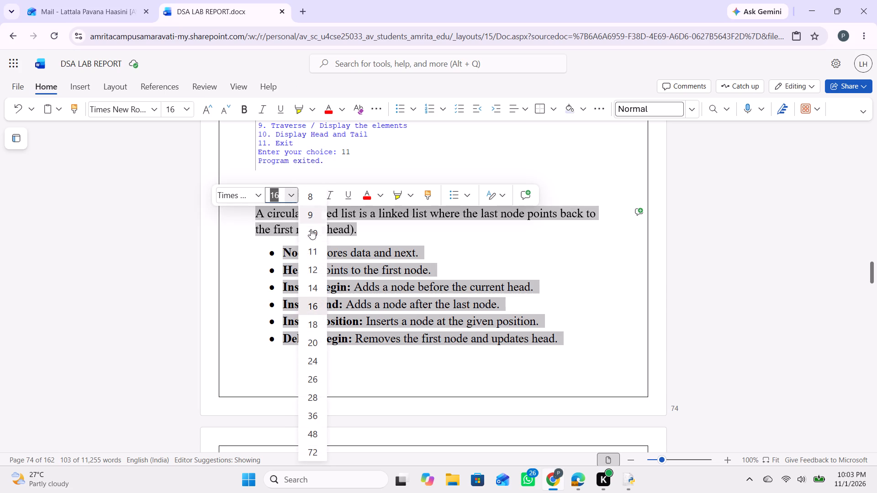
pyautogui.click(317, 285)
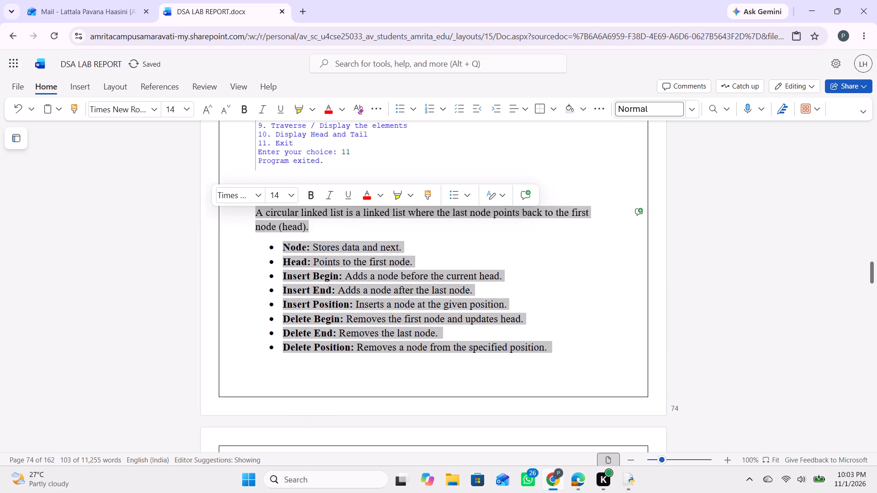
pyautogui.click(588, 296)
# Set the 4c circular linked list PROGRAM code, from class Node through the final Invalid choice print line, to Times New Roman, size 12.
pyautogui.scroll(8, 588, 296)
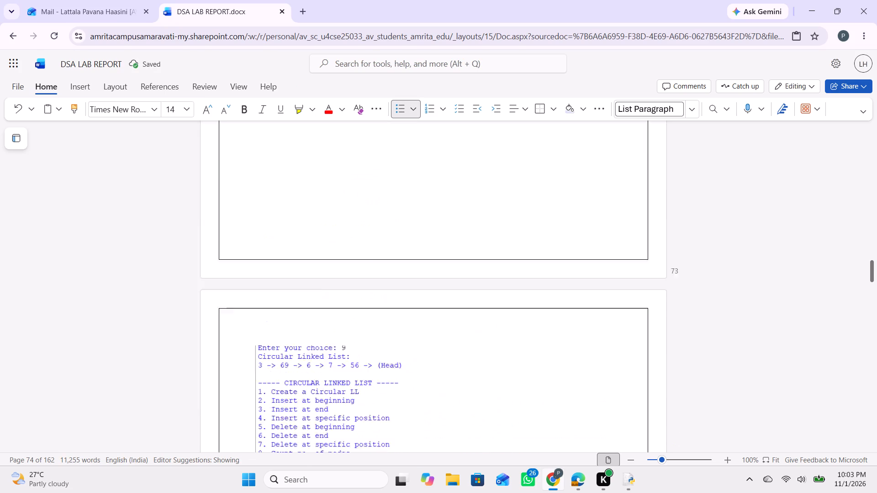
pyautogui.scroll(9, 588, 296)
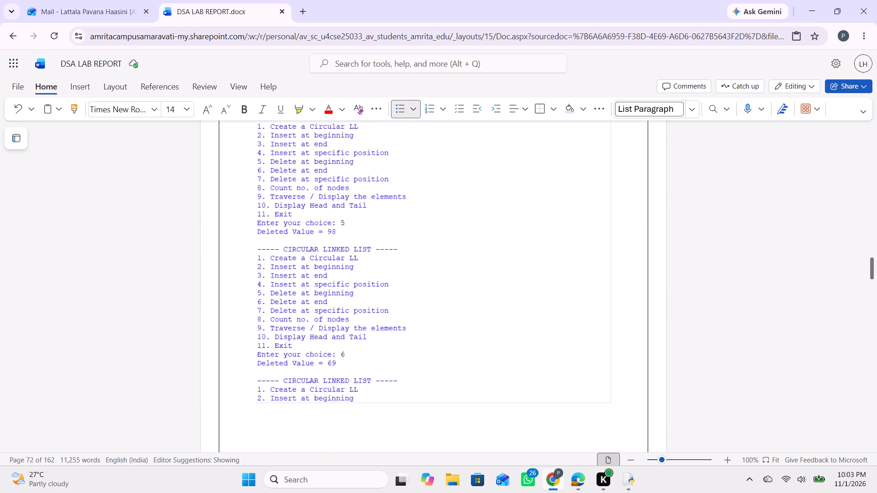
pyautogui.scroll(10, 588, 296)
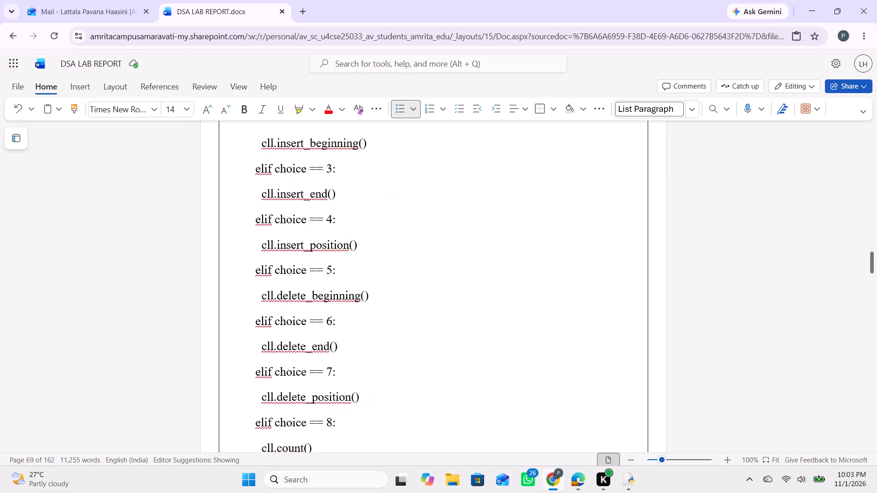
pyautogui.scroll(-8, 588, 296)
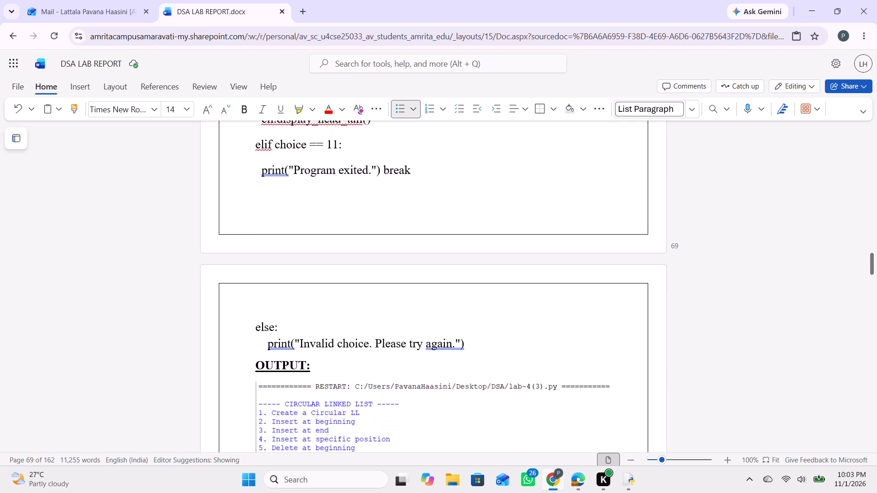
pyautogui.moveTo(481, 344); pyautogui.dragTo(170, 237)
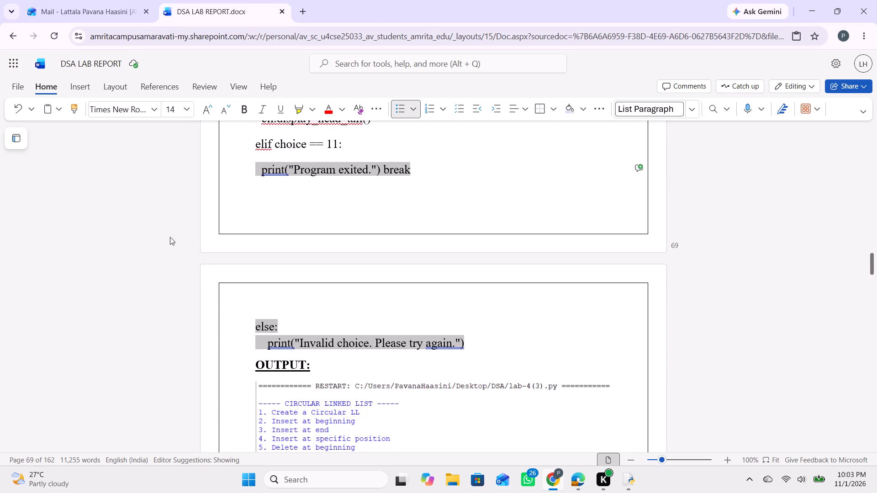
pyautogui.moveTo(170, 237); pyautogui.dragTo(185, 93)
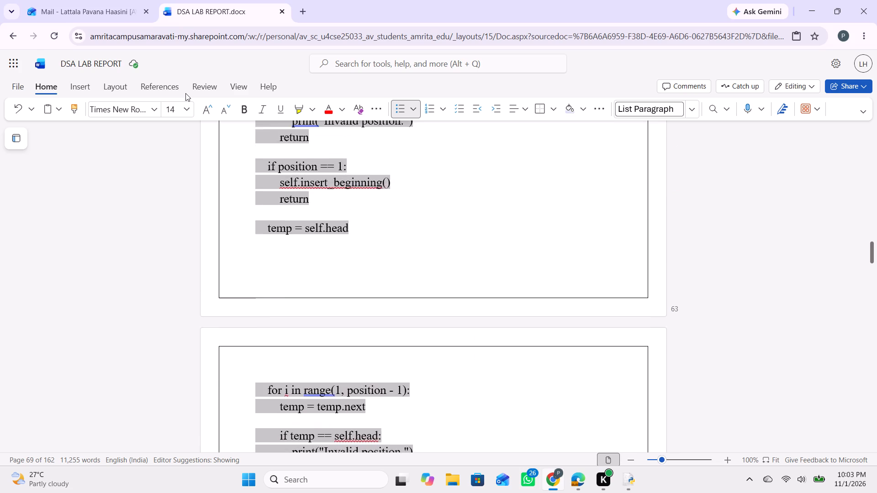
pyautogui.moveTo(185, 93); pyautogui.dragTo(215, 109)
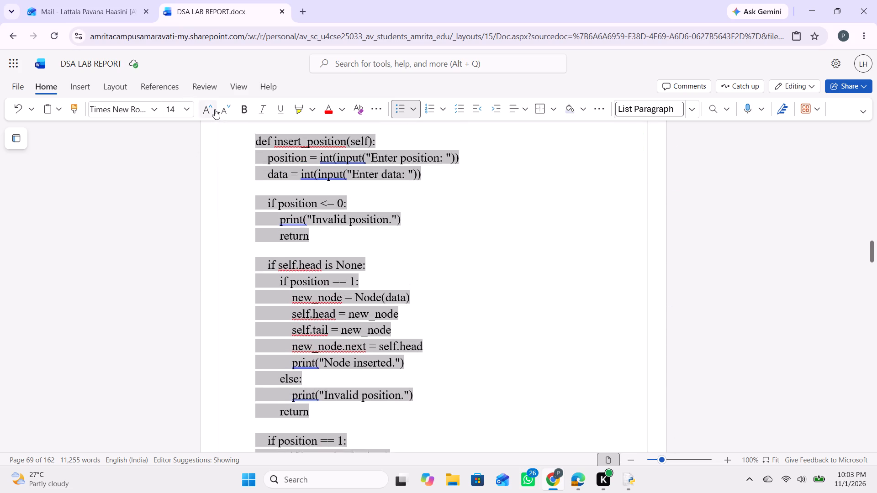
pyautogui.moveTo(215, 109); pyautogui.dragTo(214, 105)
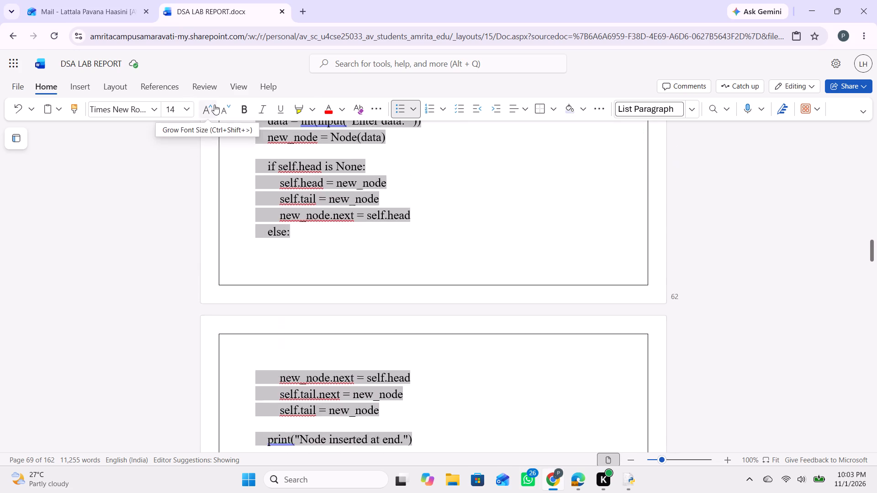
pyautogui.moveTo(214, 105); pyautogui.dragTo(214, 103)
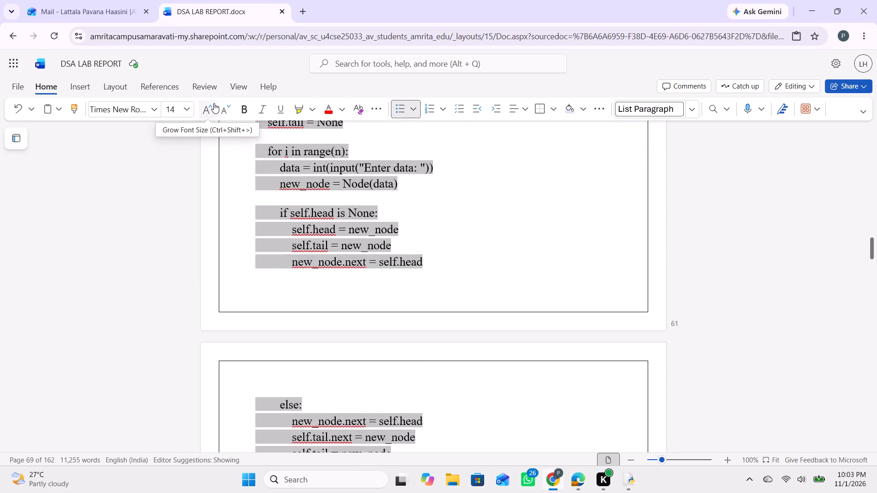
pyautogui.moveTo(214, 103); pyautogui.dragTo(244, 245)
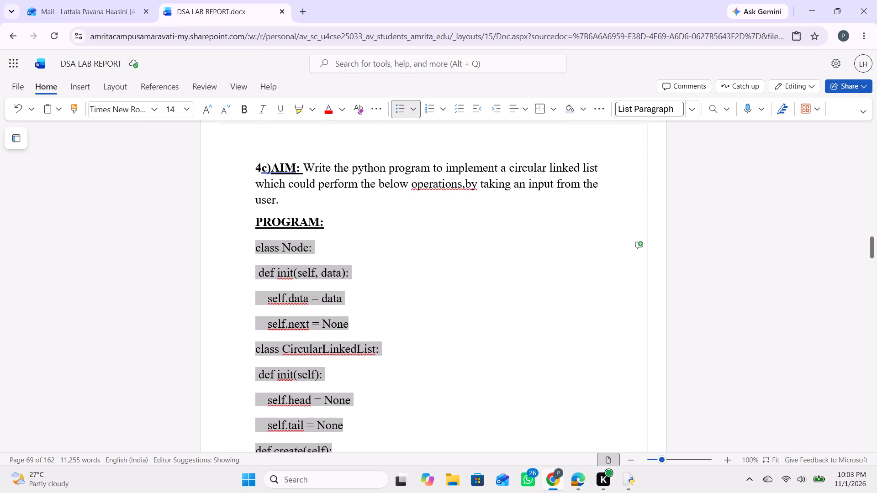
pyautogui.moveTo(244, 245); pyautogui.dragTo(245, 246)
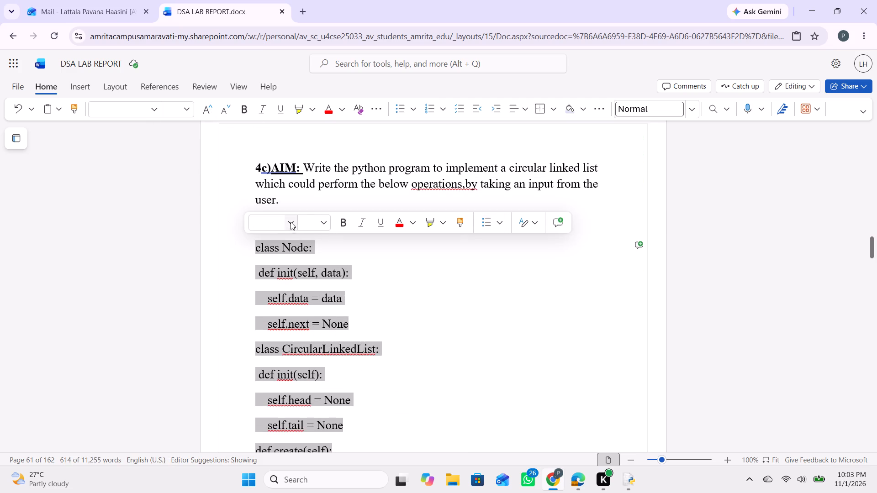
pyautogui.click(291, 221)
pyautogui.click(352, 143)
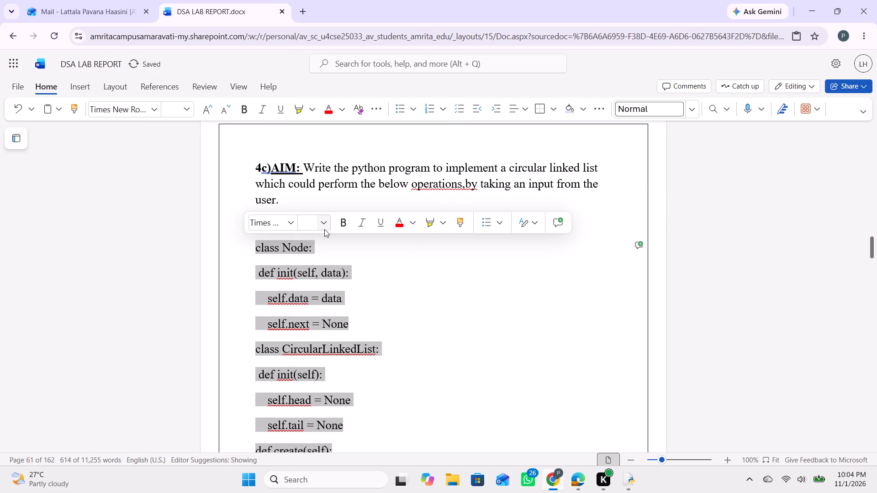
pyautogui.click(324, 229)
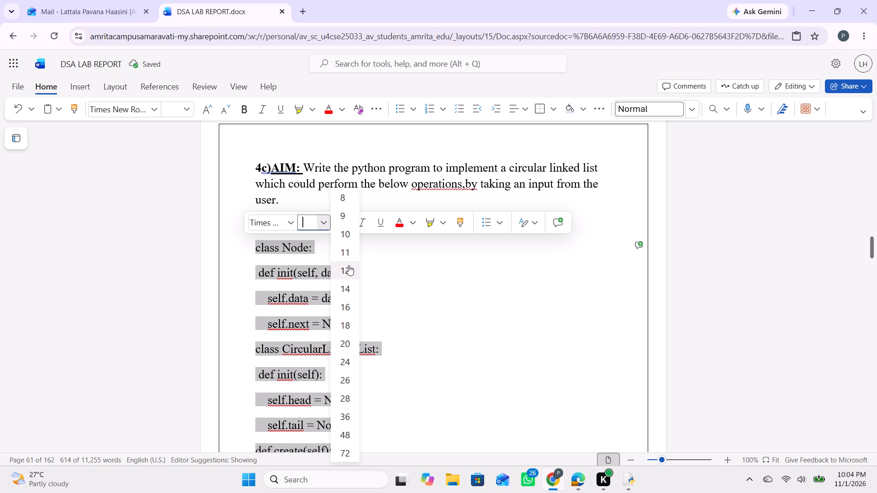
pyautogui.click(347, 263)
# Set the doubly linked list complexity table, from the Program / Operation header through the Display / Traverse row, to Times New Roman, size 14.
pyautogui.scroll(2, 525, 299)
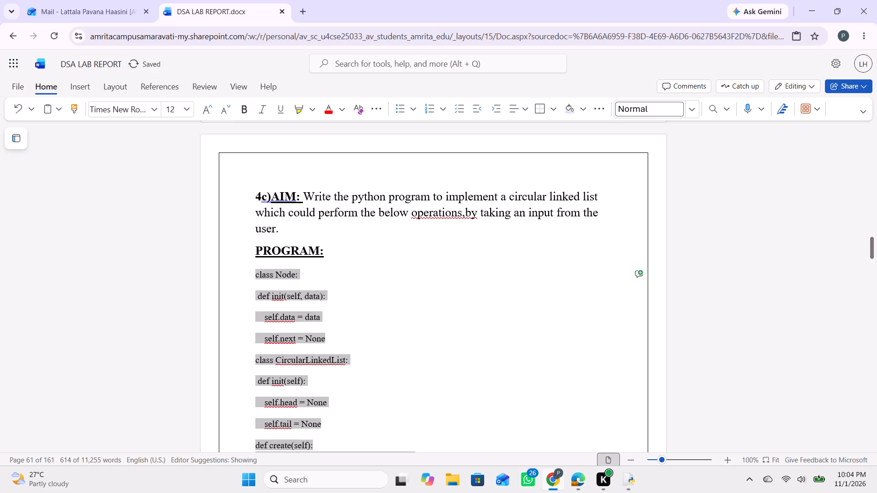
pyautogui.scroll(4, 525, 299)
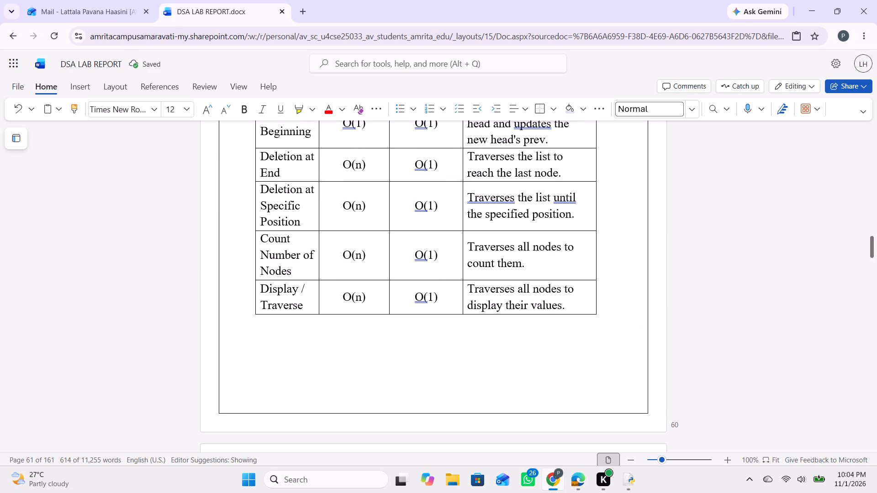
pyautogui.moveTo(571, 304); pyautogui.dragTo(276, 204)
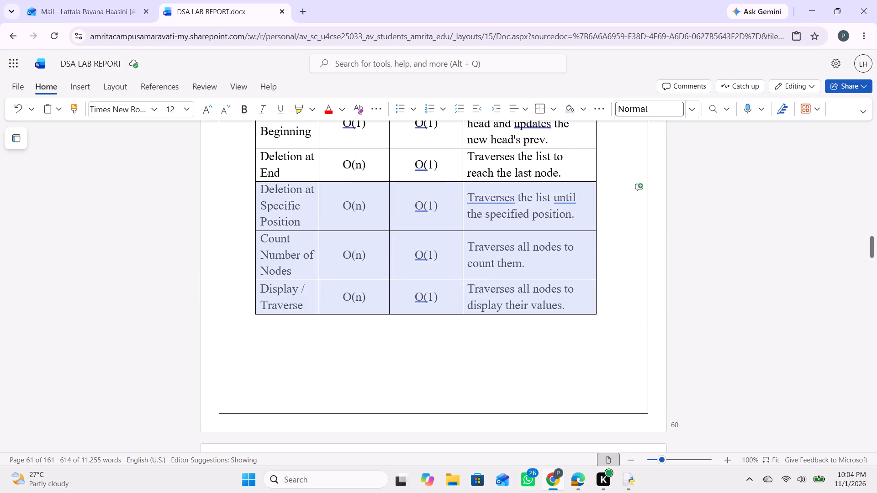
pyautogui.moveTo(276, 204); pyautogui.dragTo(276, 227)
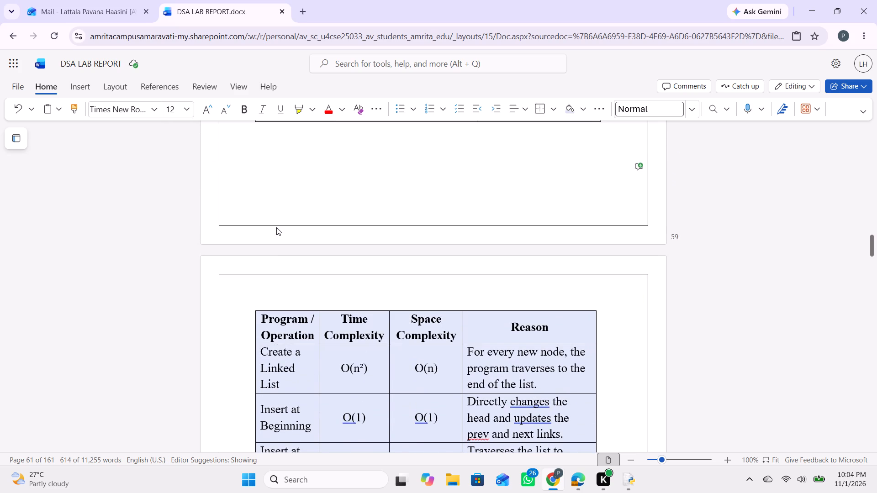
pyautogui.moveTo(276, 227); pyautogui.dragTo(273, 242)
pyautogui.click(354, 225)
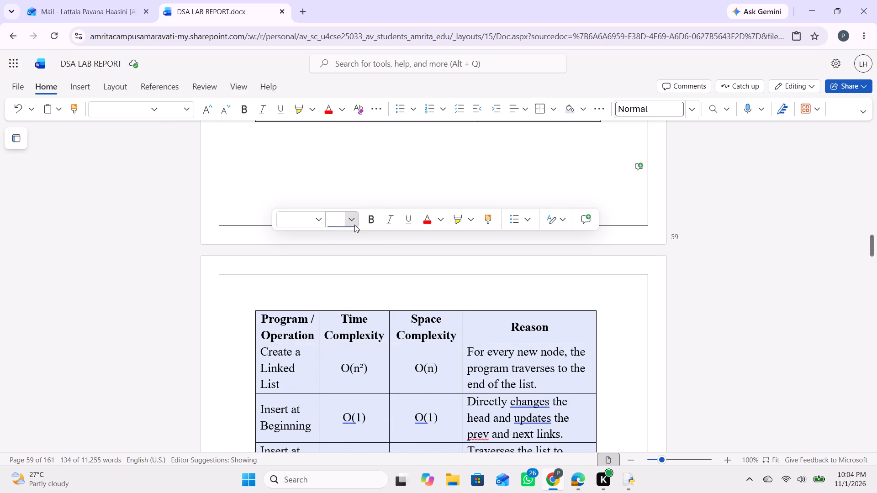
pyautogui.click(378, 286)
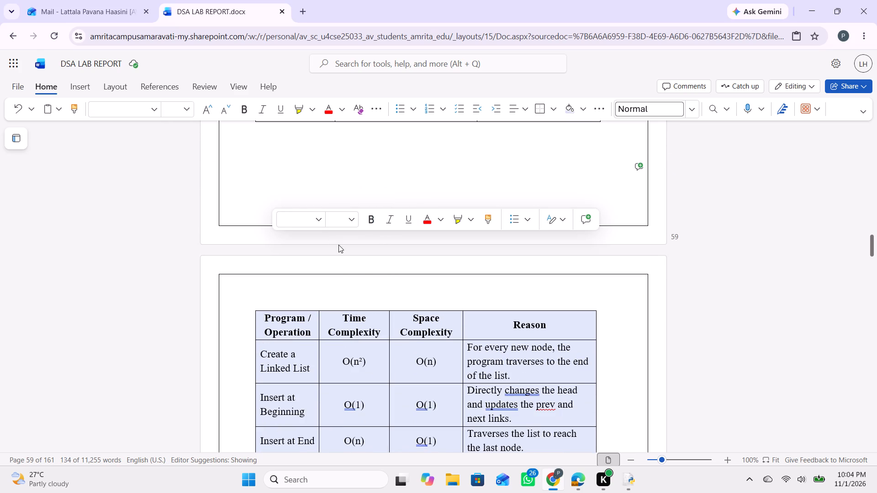
pyautogui.click(315, 219)
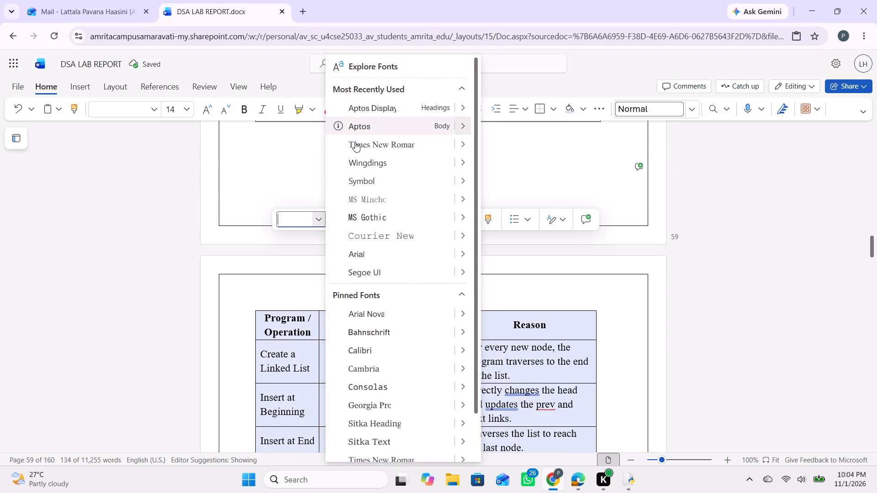
pyautogui.click(356, 148)
# Set the doubly linked list ERROR TABLE, from the header row through the Incorrect output during traversal row, to font size 14.
pyautogui.scroll(4, 356, 148)
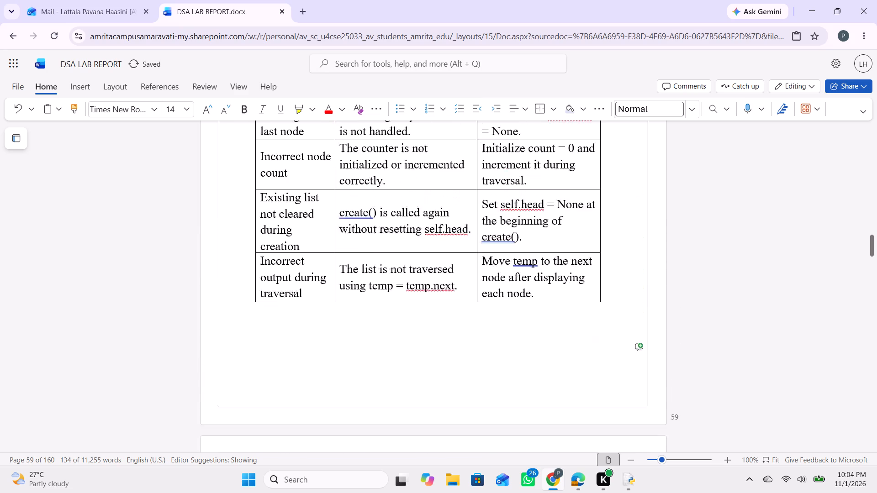
pyautogui.scroll(2, 356, 148)
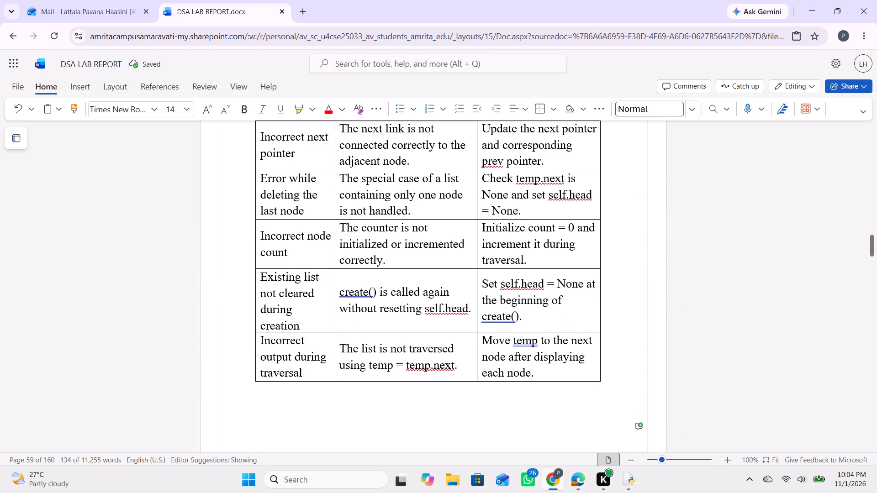
pyautogui.moveTo(556, 370); pyautogui.dragTo(158, 116)
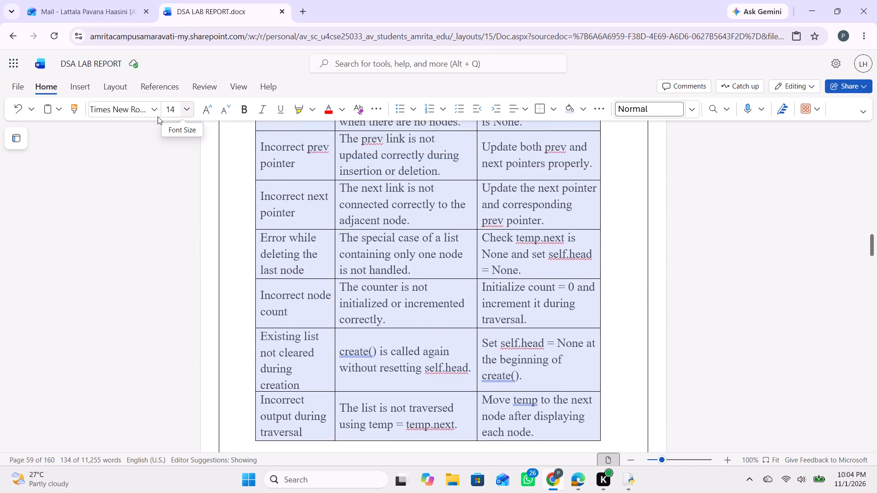
pyautogui.moveTo(158, 116); pyautogui.dragTo(177, 454)
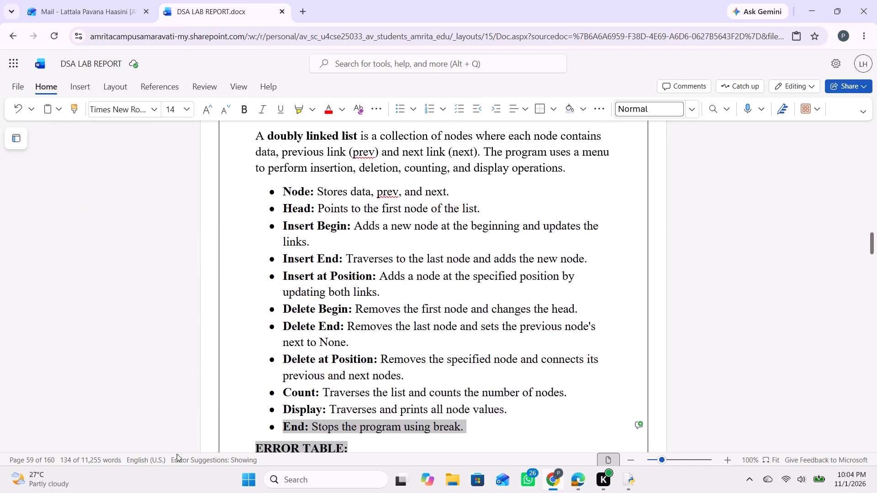
pyautogui.moveTo(177, 454); pyautogui.dragTo(208, 306)
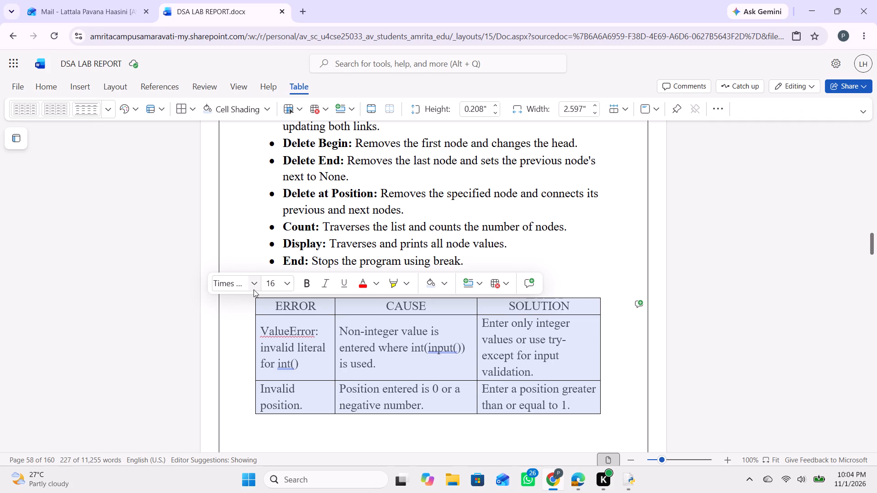
pyautogui.click(290, 286)
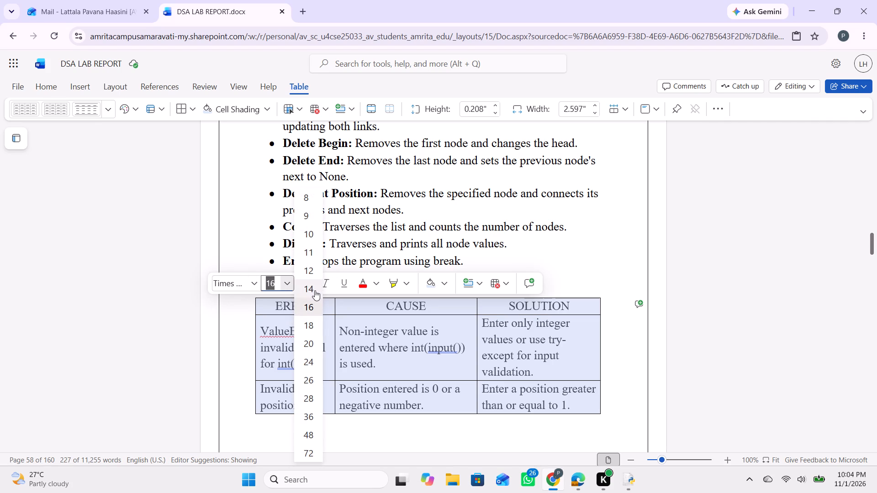
pyautogui.click(315, 290)
# Set the border weight of the whole doubly linked list ERROR TABLE to 1.5 pt.
pyautogui.click(190, 101)
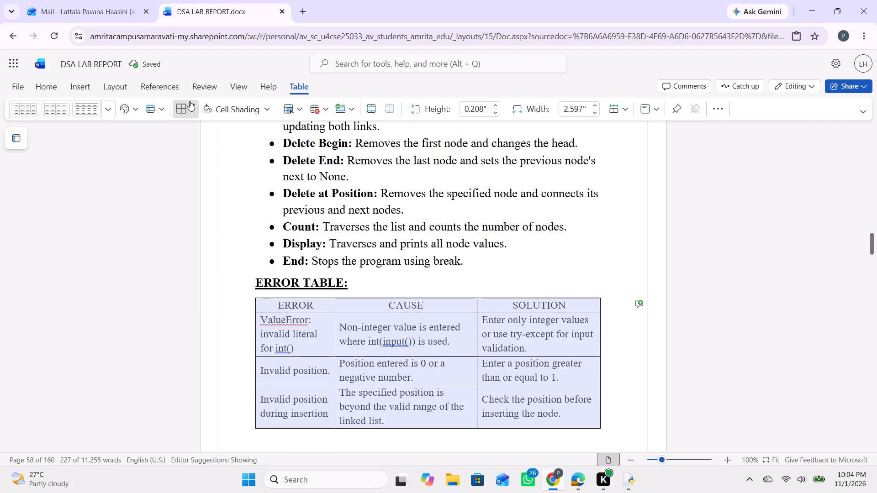
pyautogui.click(206, 188)
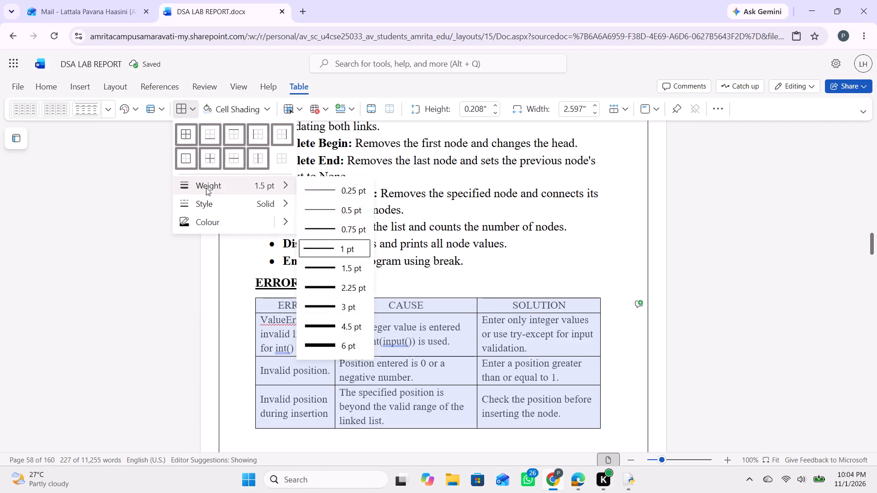
pyautogui.click(324, 263)
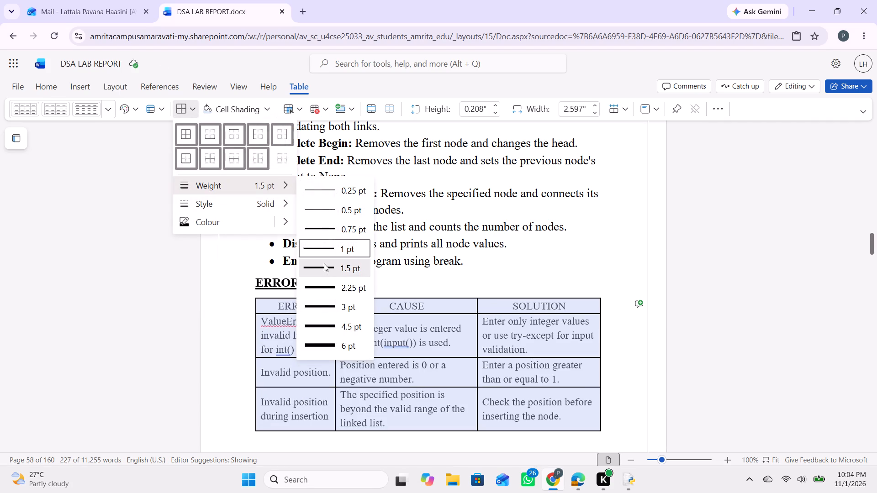
pyautogui.click(561, 250)
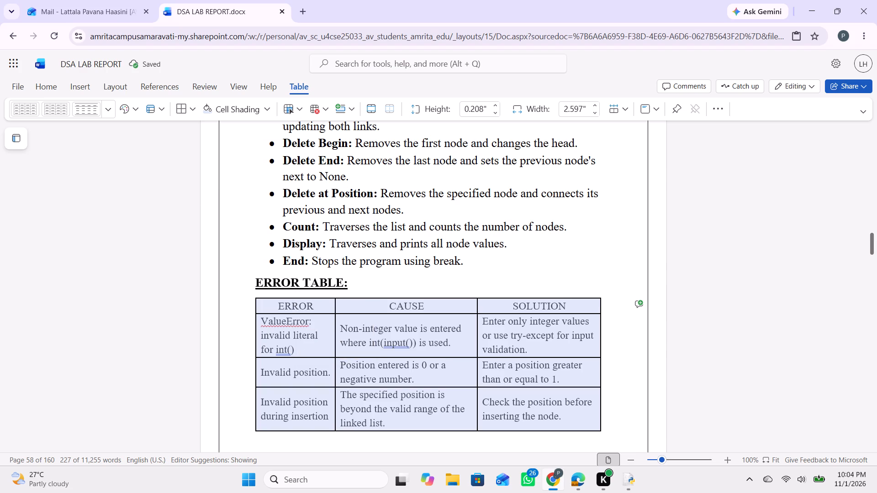
# Set the doubly linked list EXPLANATION text, from its opening paragraph through the End bullet, to font size 14.
pyautogui.moveTo(487, 260); pyautogui.dragTo(242, 97)
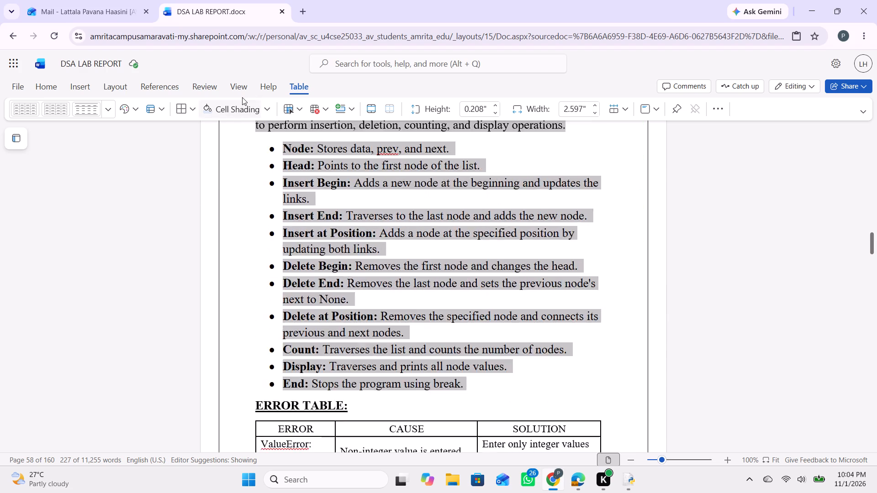
pyautogui.moveTo(242, 97); pyautogui.dragTo(269, 443)
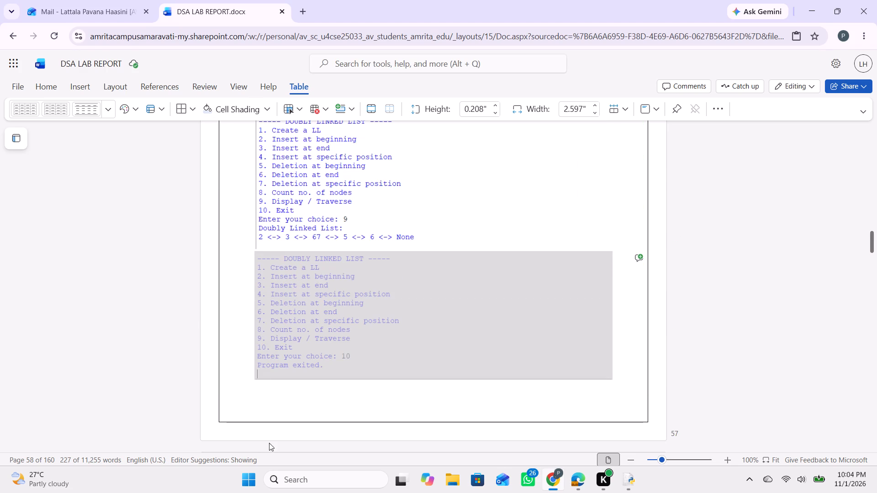
pyautogui.moveTo(269, 443); pyautogui.dragTo(195, 284)
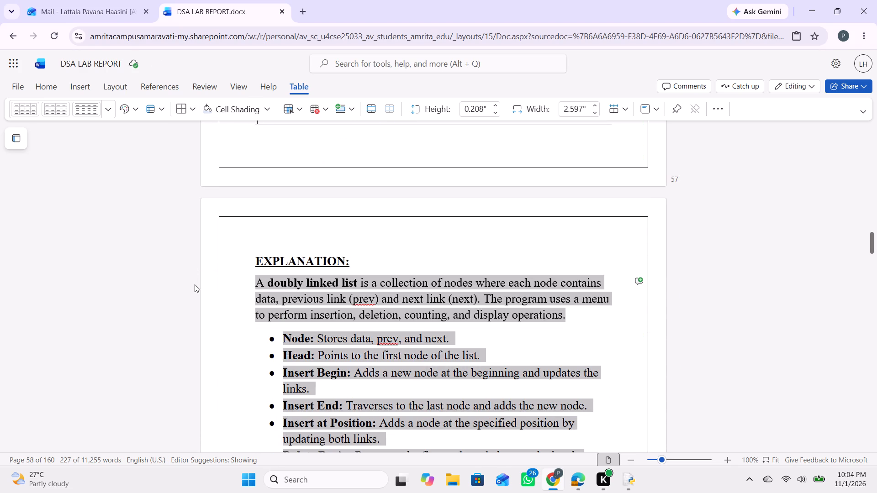
pyautogui.moveTo(195, 284); pyautogui.dragTo(196, 285)
pyautogui.click(282, 266)
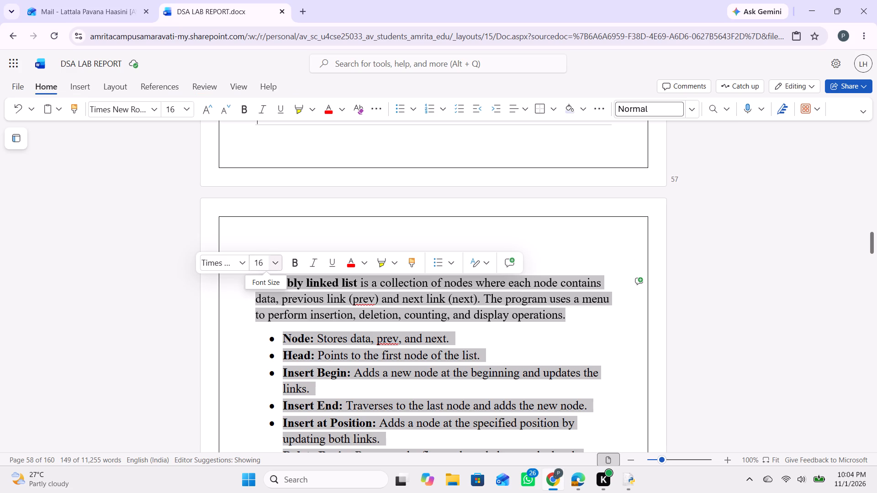
pyautogui.click(272, 261)
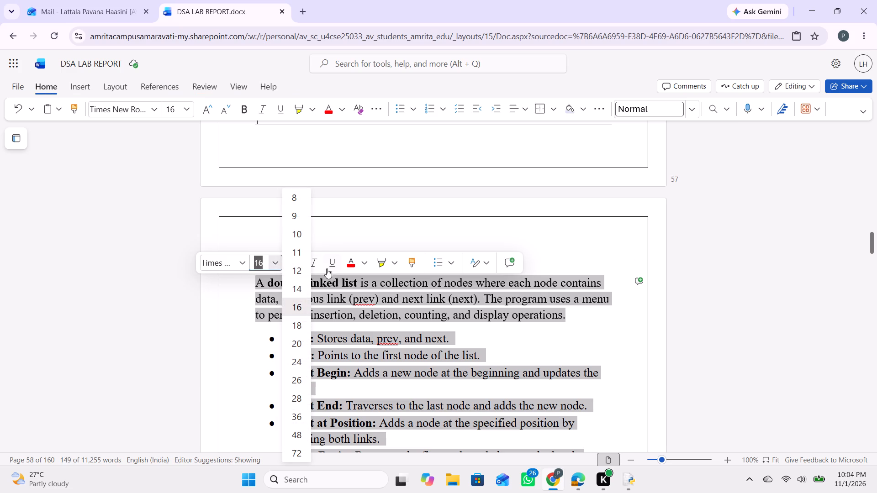
pyautogui.click(301, 289)
# Set the 4b doubly linked list PROGRAM code, from class Node through the final Invalid choice print line, to Times New Roman, size 12.
pyautogui.scroll(2, 366, 213)
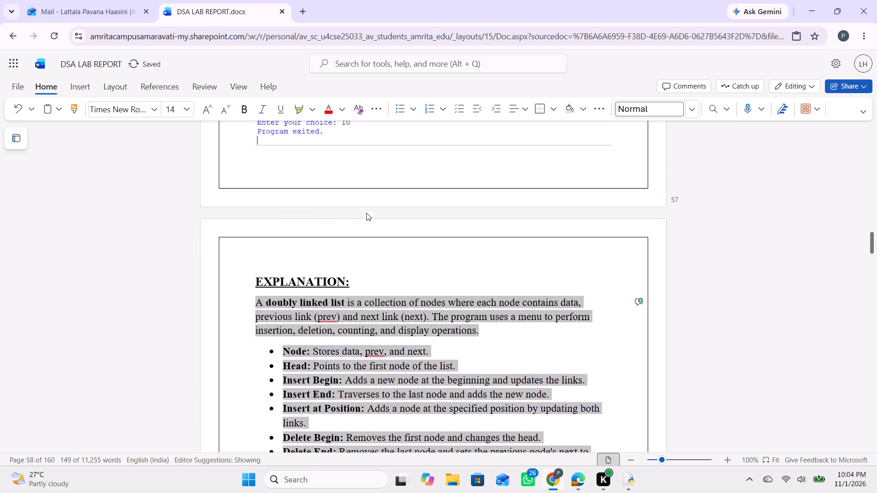
pyautogui.scroll(12, 366, 213)
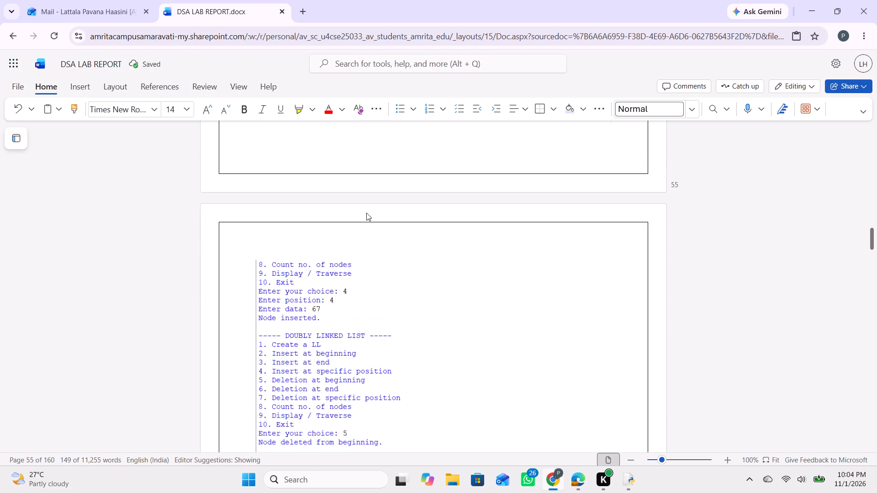
pyautogui.scroll(4, 366, 213)
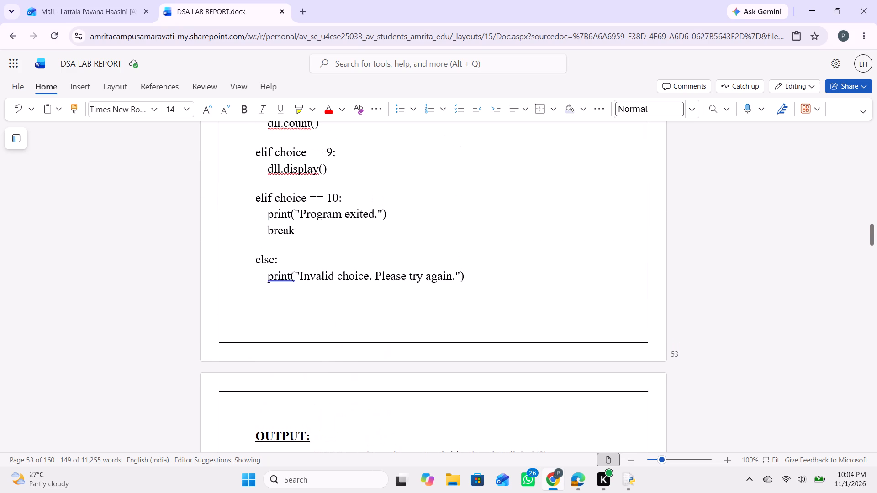
pyautogui.moveTo(480, 276); pyautogui.dragTo(174, 152)
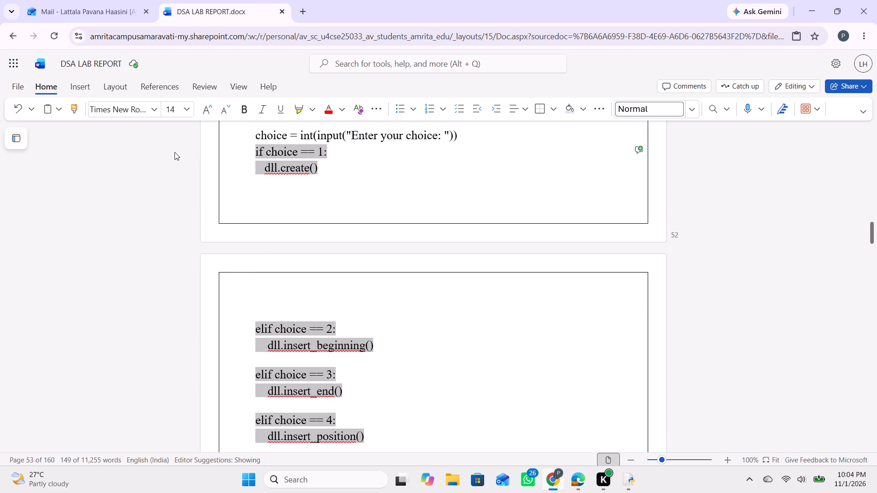
pyautogui.moveTo(174, 152); pyautogui.dragTo(191, 85)
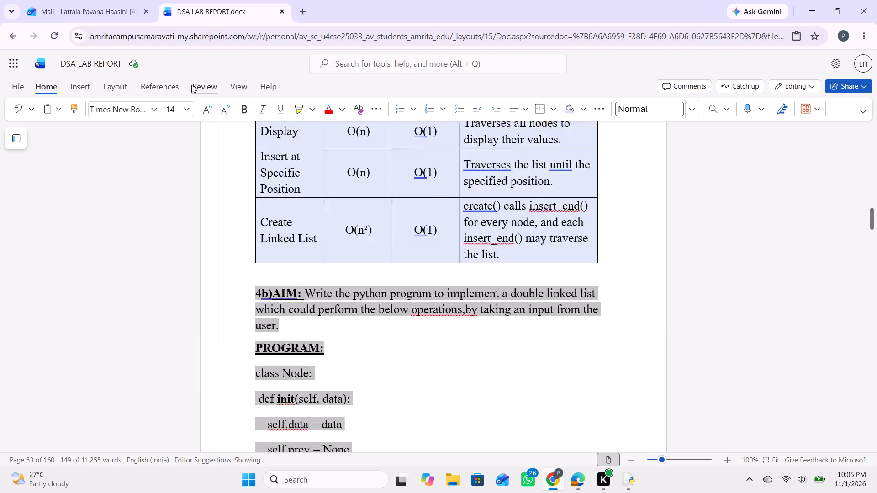
pyautogui.moveTo(191, 85); pyautogui.dragTo(253, 429)
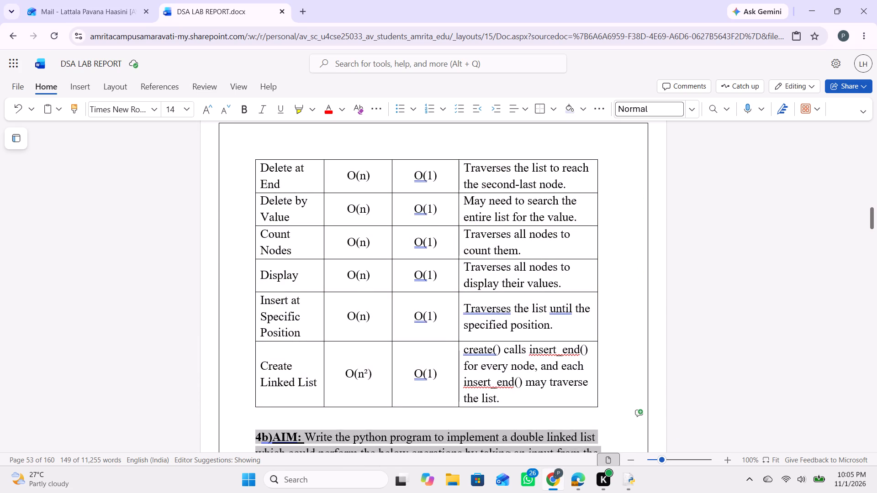
pyautogui.moveTo(253, 429); pyautogui.dragTo(236, 305)
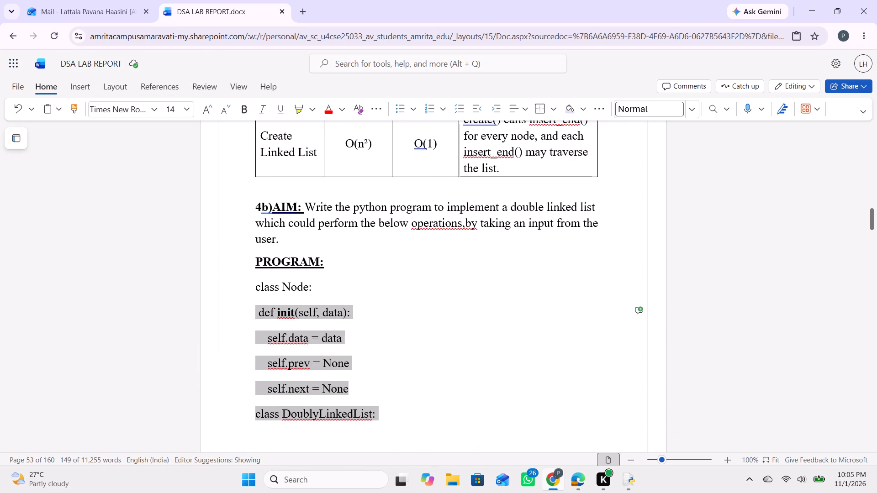
pyautogui.moveTo(236, 305); pyautogui.dragTo(241, 285)
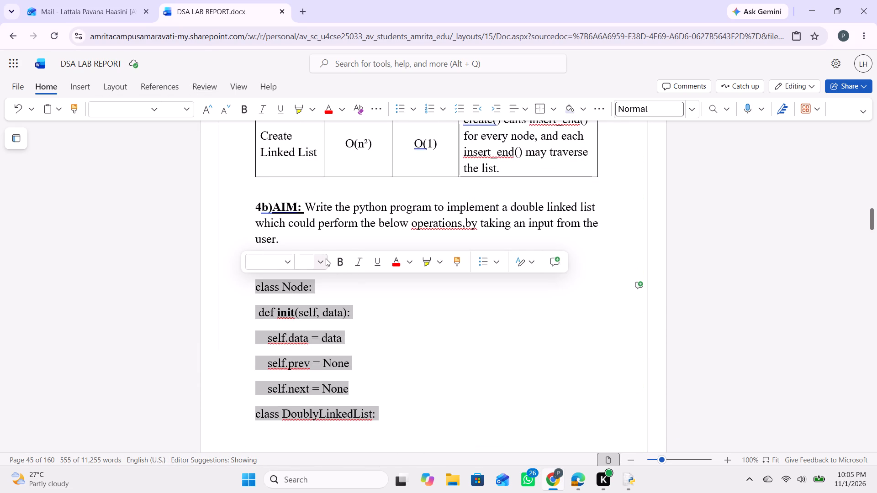
pyautogui.click(326, 258)
pyautogui.click(337, 265)
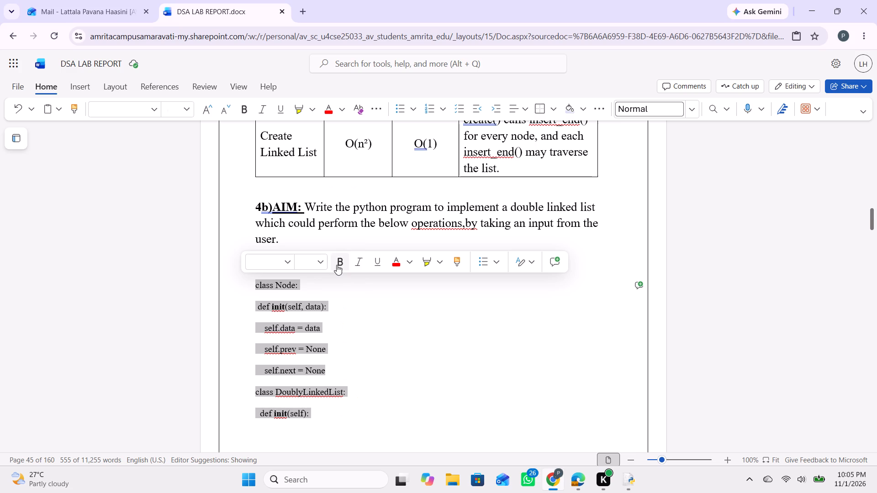
pyautogui.click(285, 259)
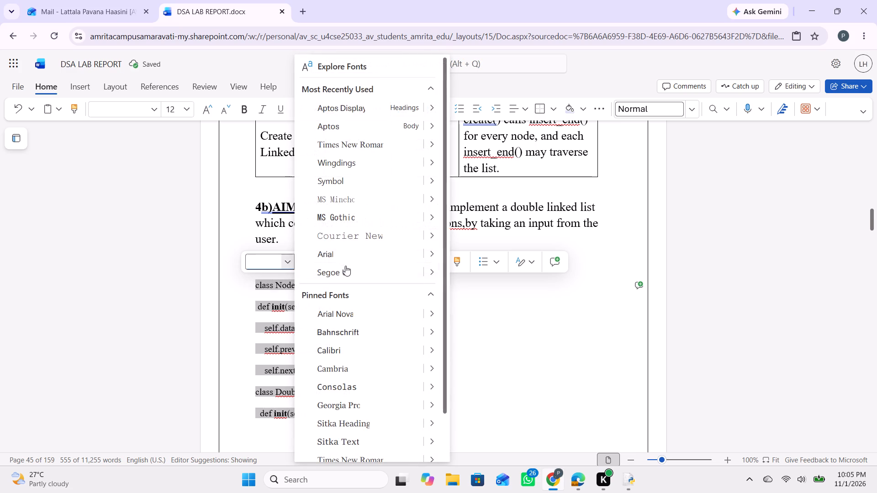
pyautogui.click(337, 146)
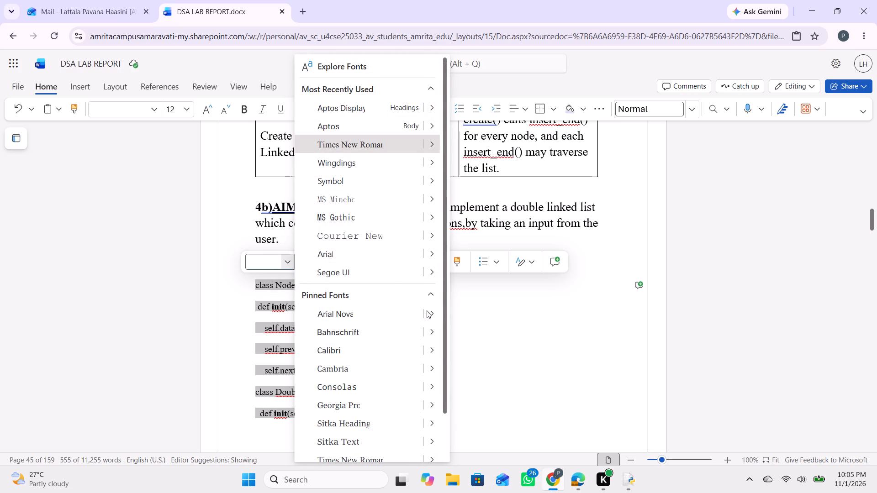
pyautogui.click(430, 348)
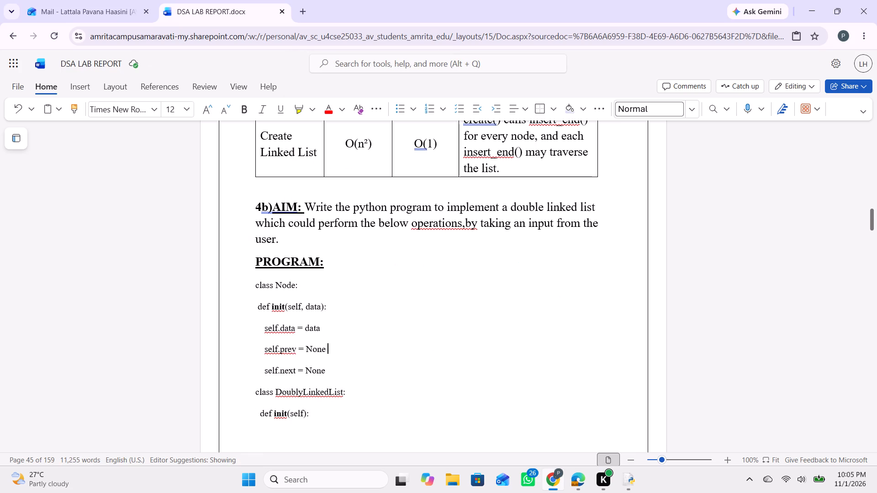
# Set the singly linked list ERROR TABLE and the complexity table below it, through the Create Linked List row, to font size 14.
pyautogui.scroll(3, 430, 348)
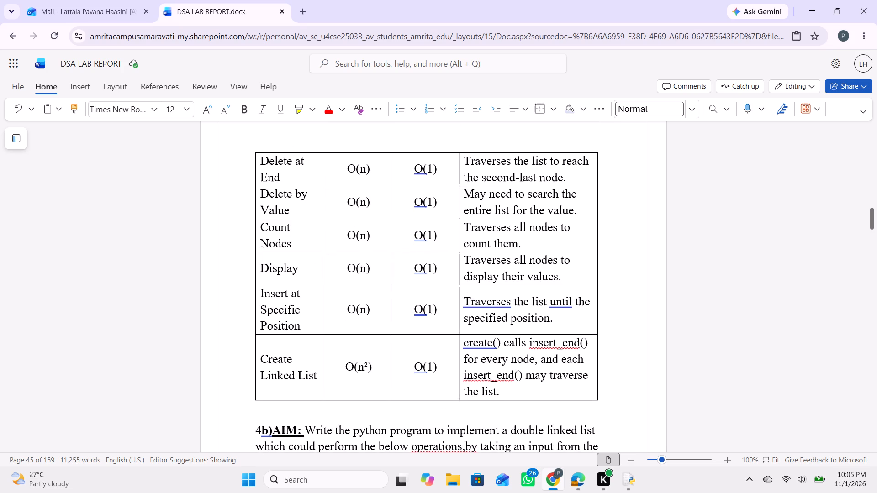
pyautogui.moveTo(581, 396); pyautogui.dragTo(254, 112)
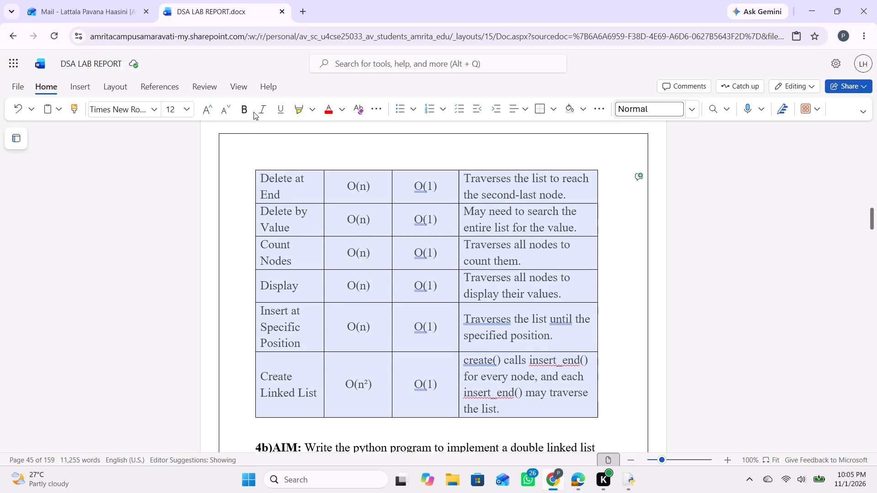
pyautogui.moveTo(254, 112); pyautogui.dragTo(264, 242)
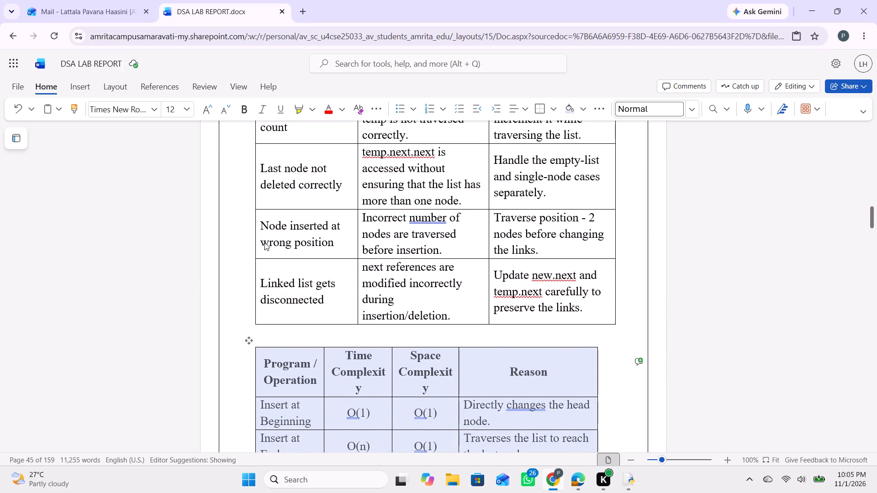
pyautogui.moveTo(264, 242); pyautogui.dragTo(258, 120)
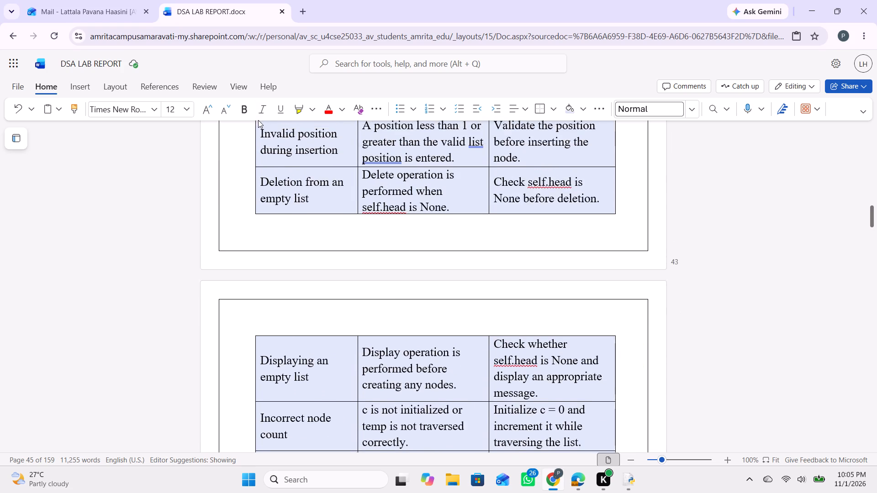
pyautogui.moveTo(258, 120); pyautogui.dragTo(261, 109)
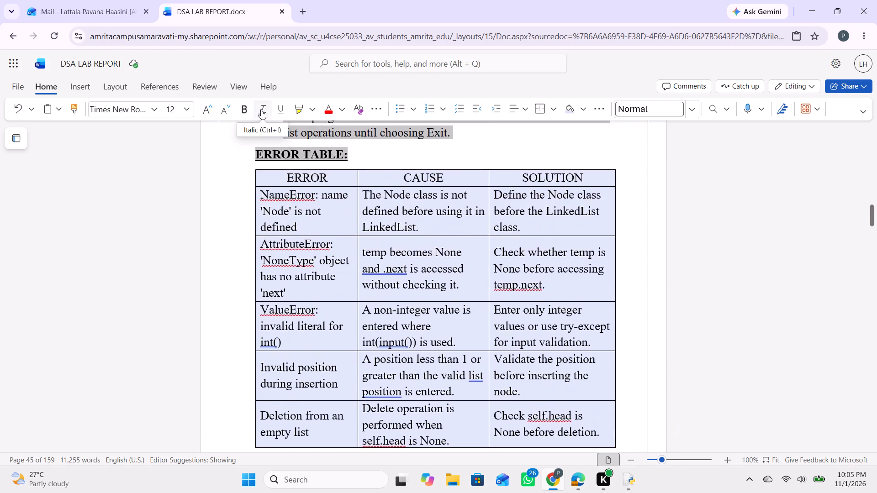
pyautogui.moveTo(261, 109); pyautogui.dragTo(260, 301)
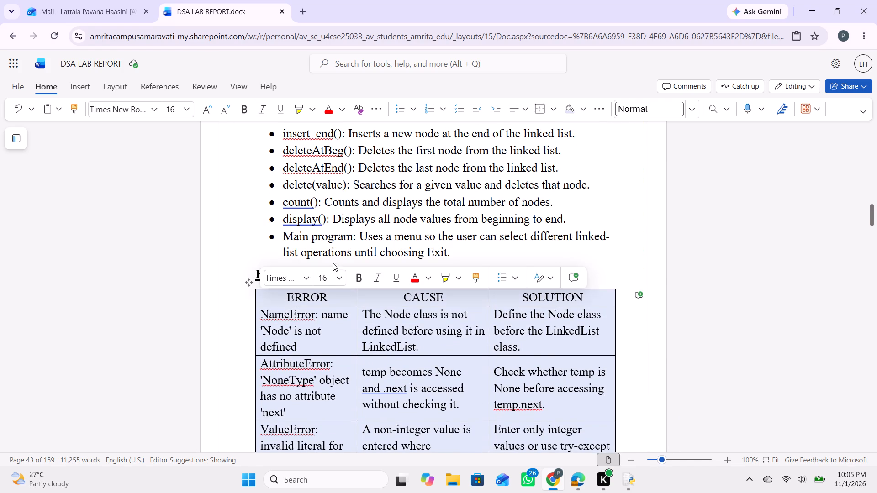
pyautogui.click(338, 283)
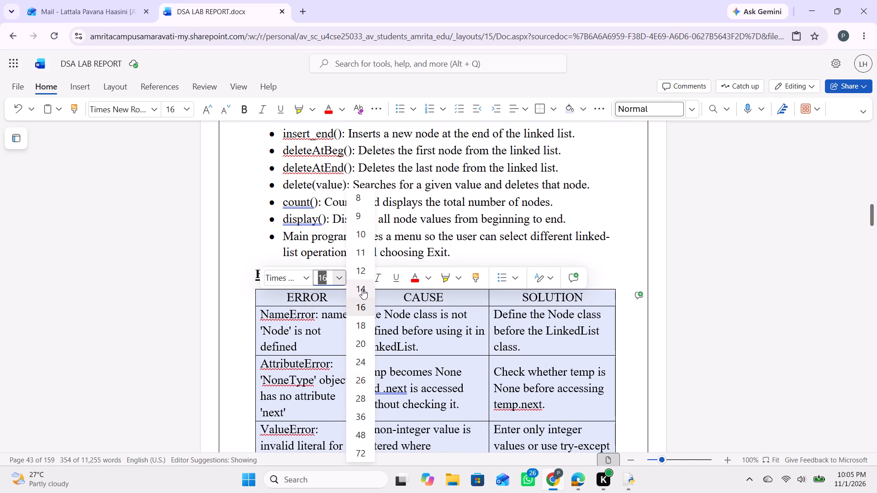
pyautogui.click(362, 289)
# Set the singly linked list EXPLANATION text, from its opening paragraph through the Main program bullet, to font size 14.
pyautogui.moveTo(470, 249); pyautogui.dragTo(241, 104)
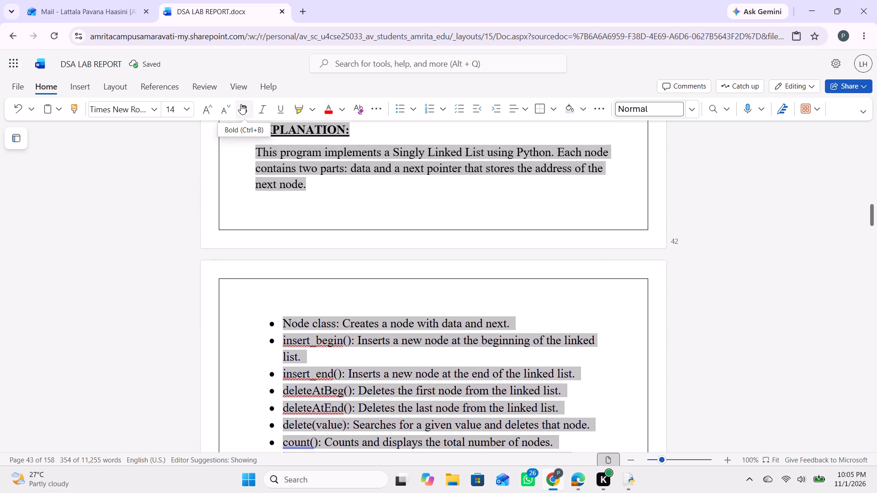
pyautogui.moveTo(241, 104); pyautogui.dragTo(255, 267)
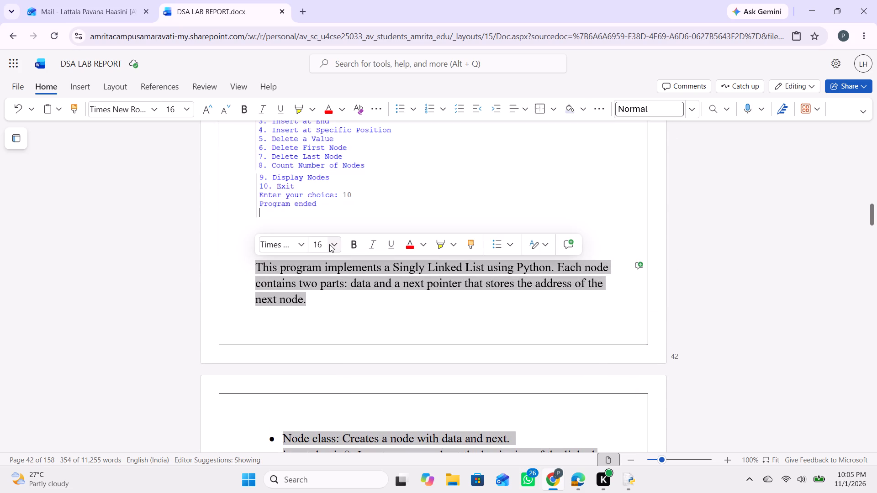
pyautogui.click(330, 244)
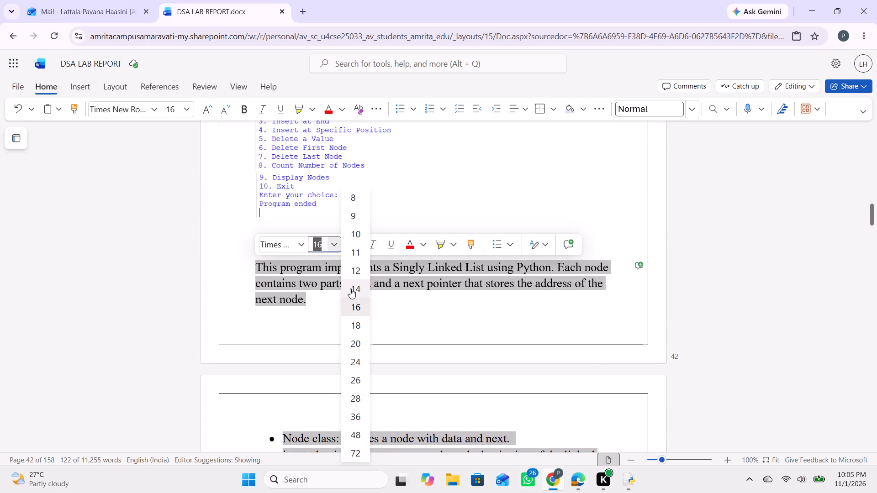
pyautogui.click(350, 288)
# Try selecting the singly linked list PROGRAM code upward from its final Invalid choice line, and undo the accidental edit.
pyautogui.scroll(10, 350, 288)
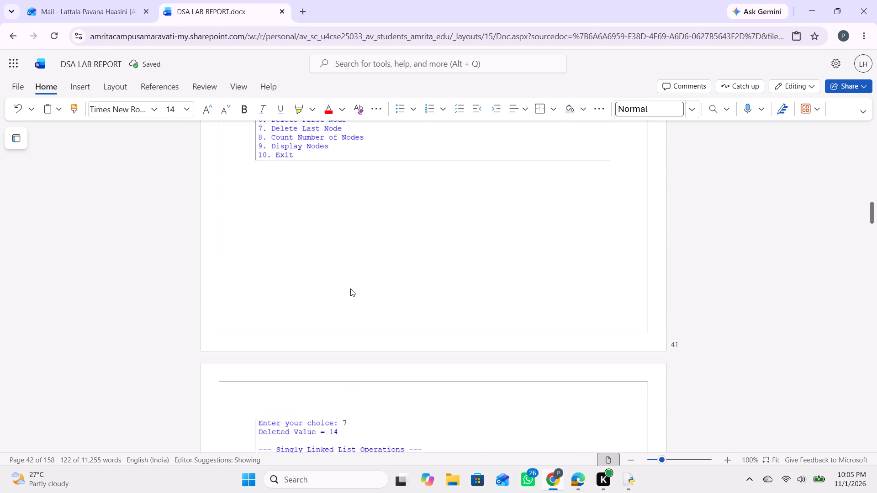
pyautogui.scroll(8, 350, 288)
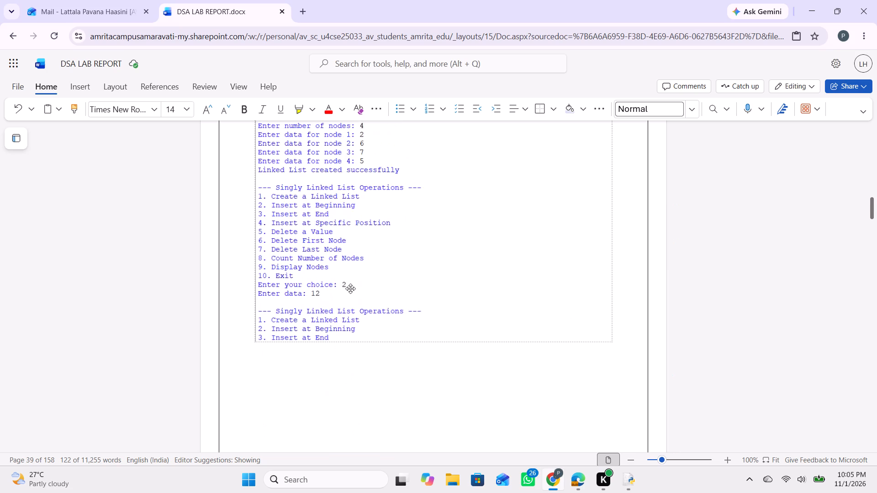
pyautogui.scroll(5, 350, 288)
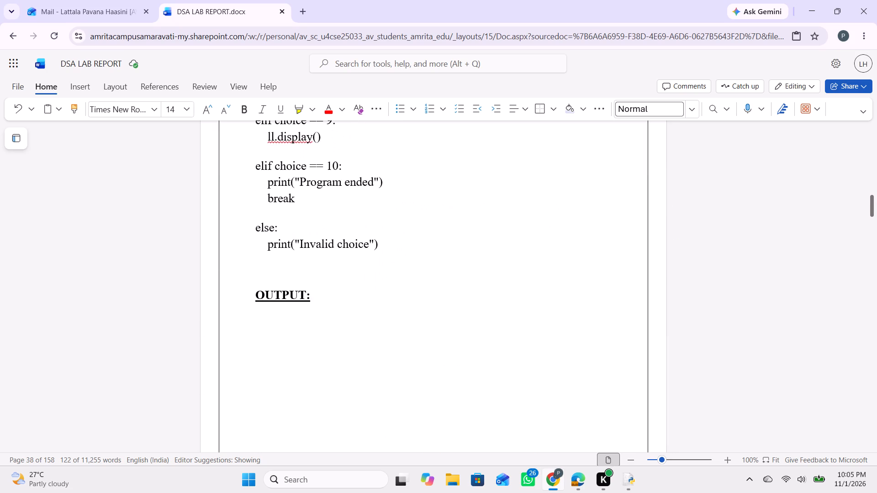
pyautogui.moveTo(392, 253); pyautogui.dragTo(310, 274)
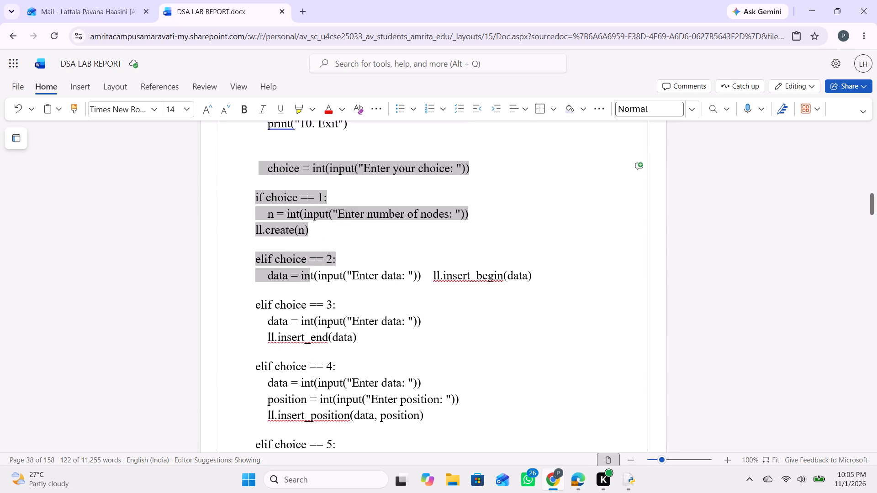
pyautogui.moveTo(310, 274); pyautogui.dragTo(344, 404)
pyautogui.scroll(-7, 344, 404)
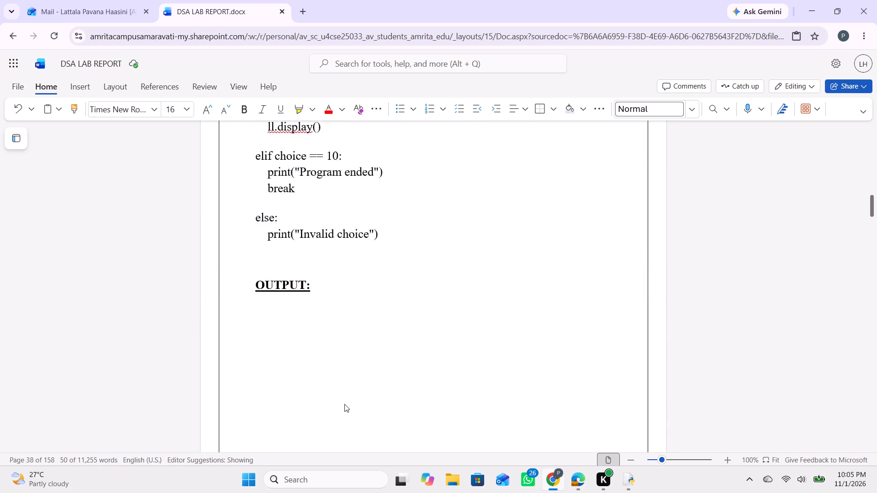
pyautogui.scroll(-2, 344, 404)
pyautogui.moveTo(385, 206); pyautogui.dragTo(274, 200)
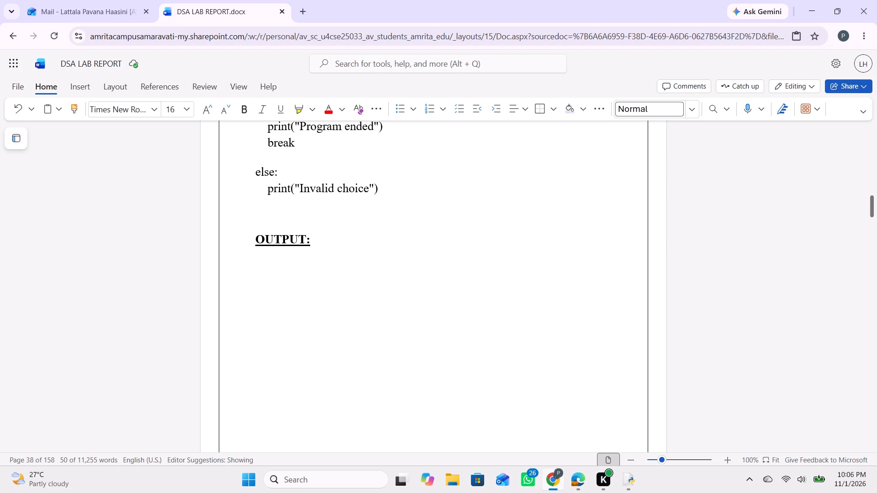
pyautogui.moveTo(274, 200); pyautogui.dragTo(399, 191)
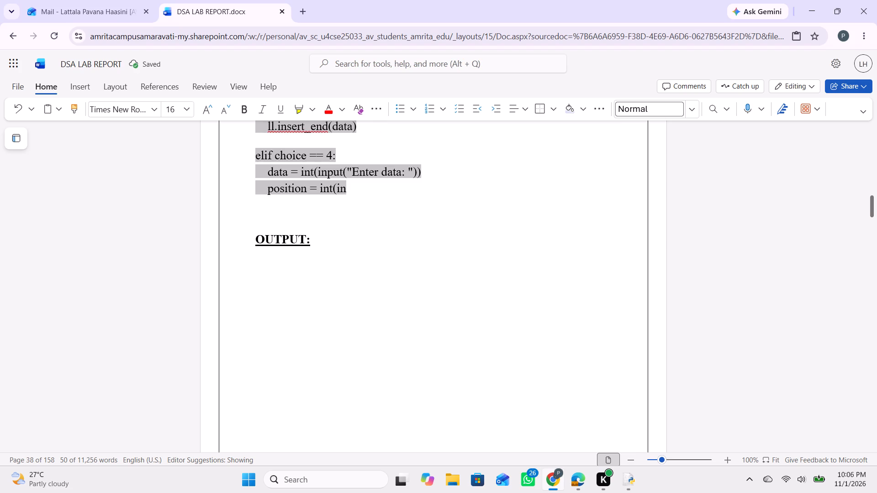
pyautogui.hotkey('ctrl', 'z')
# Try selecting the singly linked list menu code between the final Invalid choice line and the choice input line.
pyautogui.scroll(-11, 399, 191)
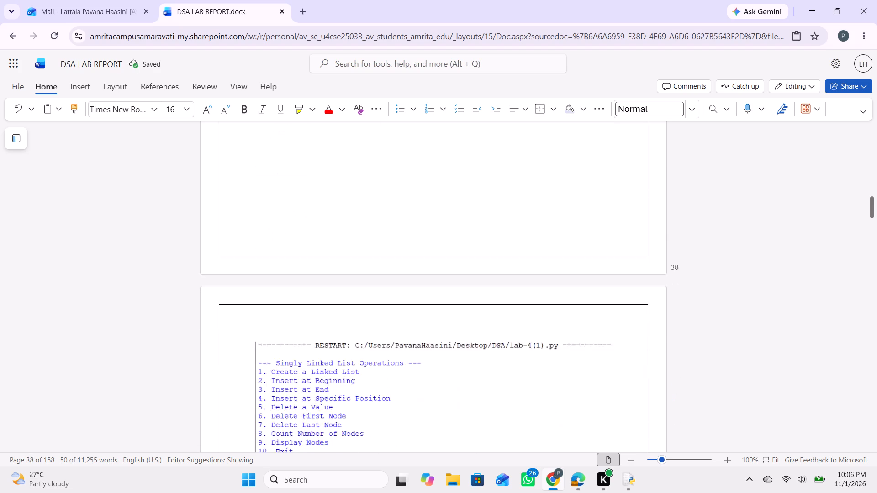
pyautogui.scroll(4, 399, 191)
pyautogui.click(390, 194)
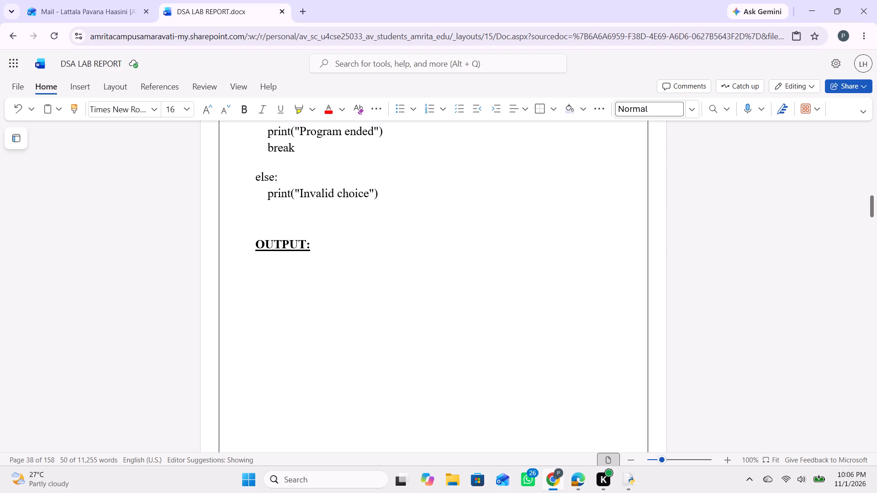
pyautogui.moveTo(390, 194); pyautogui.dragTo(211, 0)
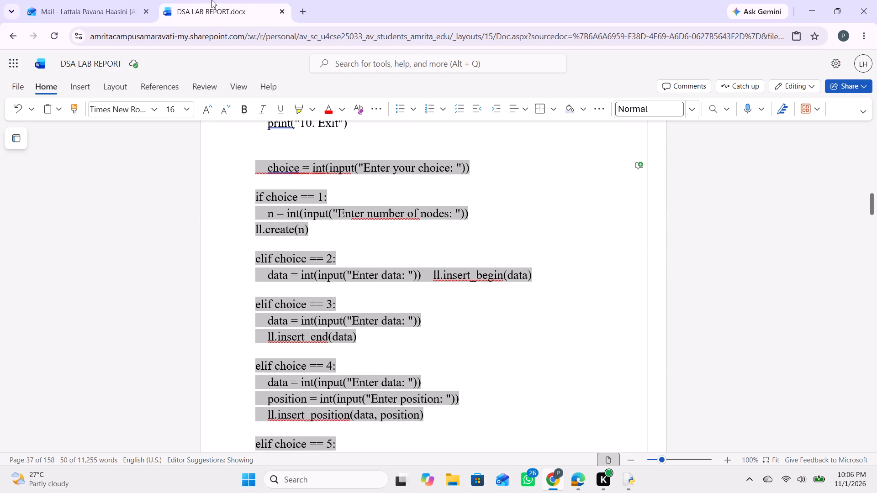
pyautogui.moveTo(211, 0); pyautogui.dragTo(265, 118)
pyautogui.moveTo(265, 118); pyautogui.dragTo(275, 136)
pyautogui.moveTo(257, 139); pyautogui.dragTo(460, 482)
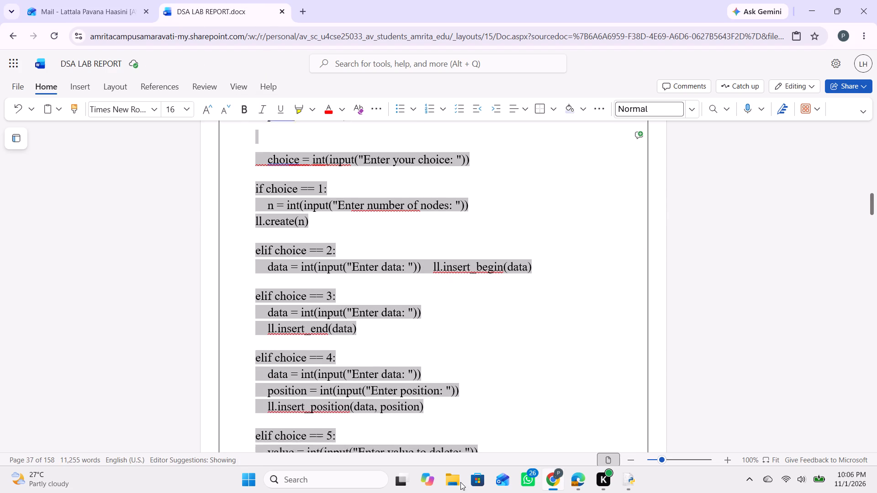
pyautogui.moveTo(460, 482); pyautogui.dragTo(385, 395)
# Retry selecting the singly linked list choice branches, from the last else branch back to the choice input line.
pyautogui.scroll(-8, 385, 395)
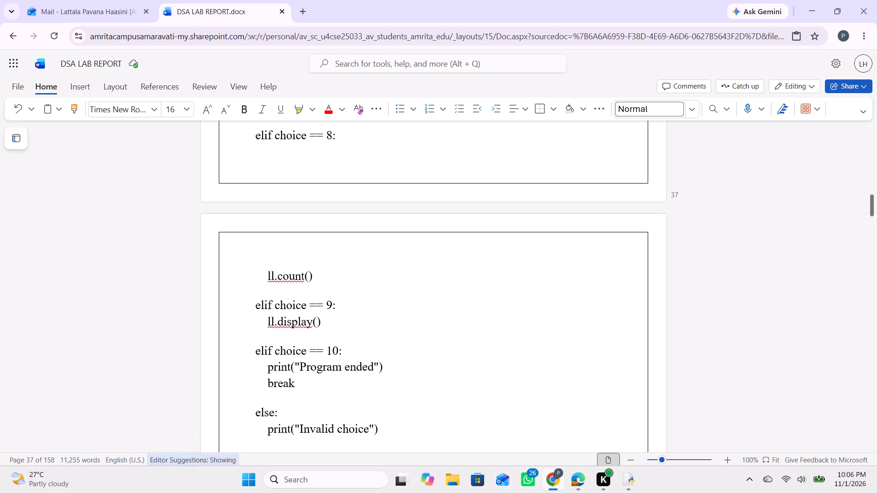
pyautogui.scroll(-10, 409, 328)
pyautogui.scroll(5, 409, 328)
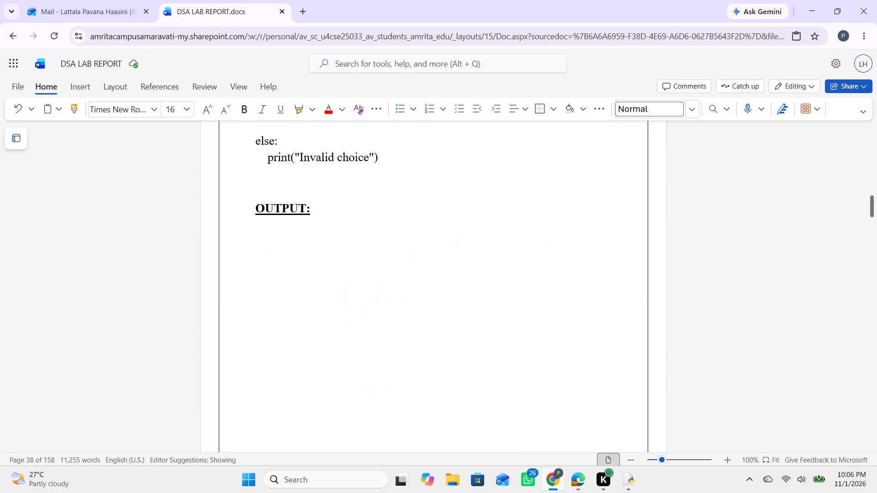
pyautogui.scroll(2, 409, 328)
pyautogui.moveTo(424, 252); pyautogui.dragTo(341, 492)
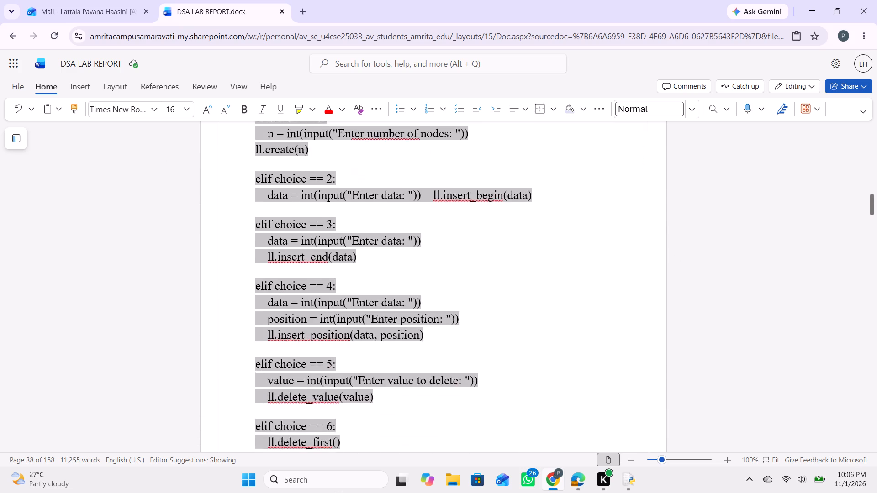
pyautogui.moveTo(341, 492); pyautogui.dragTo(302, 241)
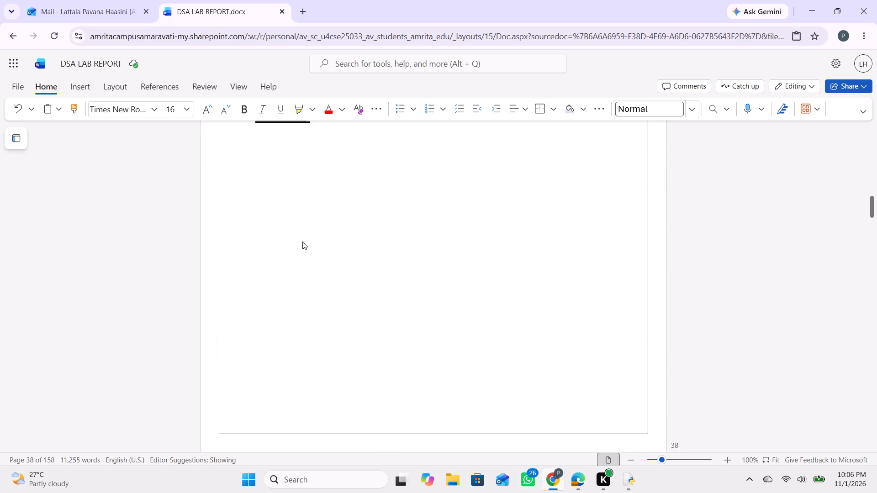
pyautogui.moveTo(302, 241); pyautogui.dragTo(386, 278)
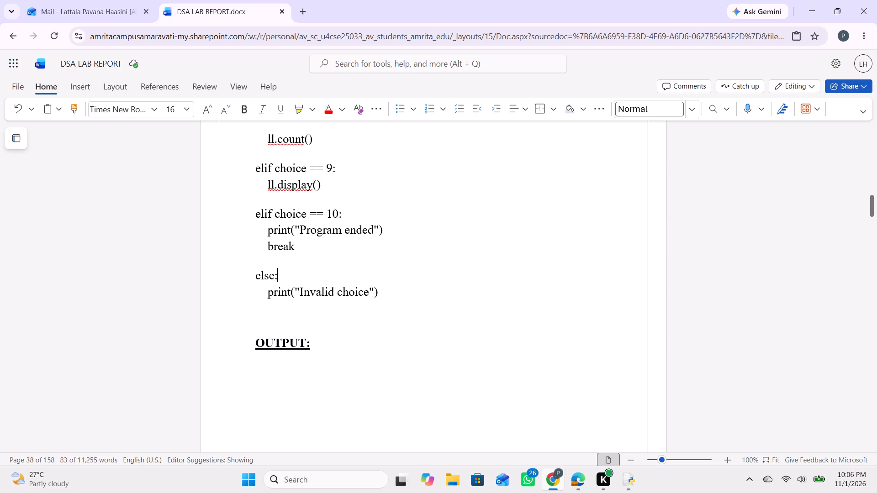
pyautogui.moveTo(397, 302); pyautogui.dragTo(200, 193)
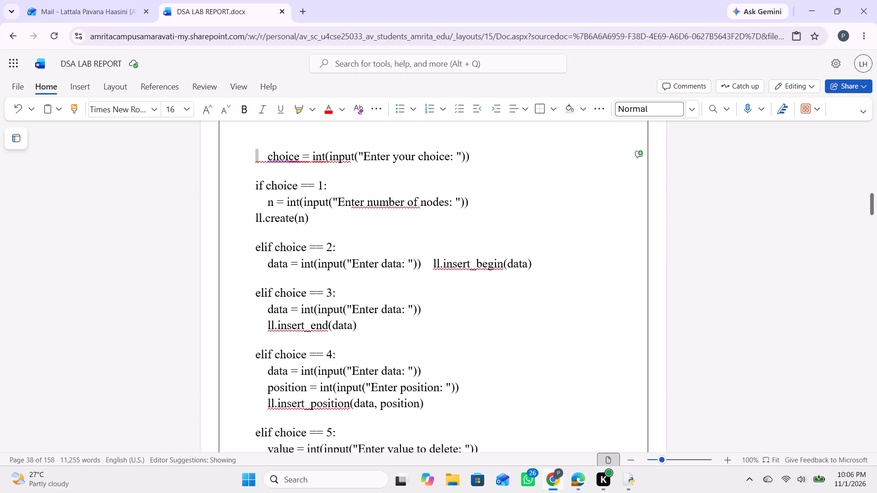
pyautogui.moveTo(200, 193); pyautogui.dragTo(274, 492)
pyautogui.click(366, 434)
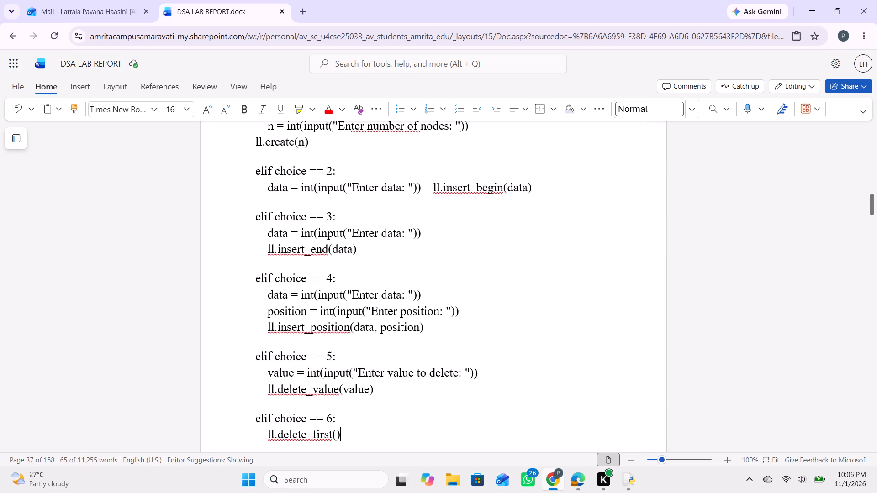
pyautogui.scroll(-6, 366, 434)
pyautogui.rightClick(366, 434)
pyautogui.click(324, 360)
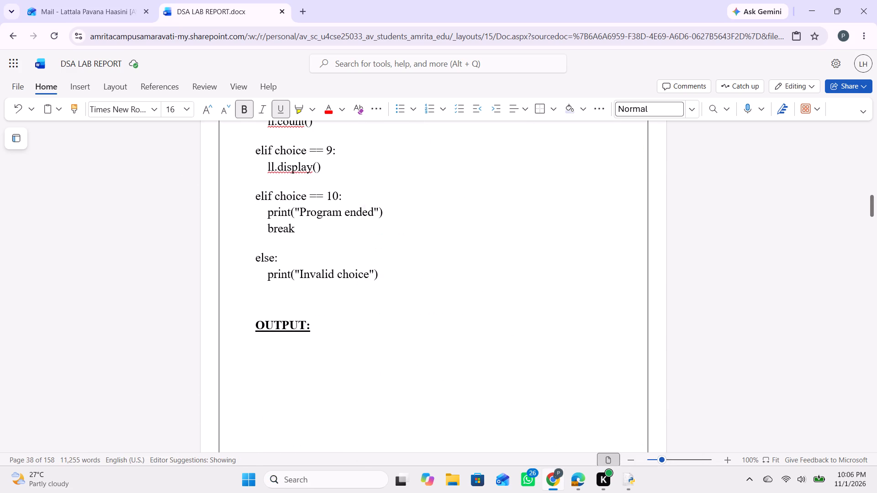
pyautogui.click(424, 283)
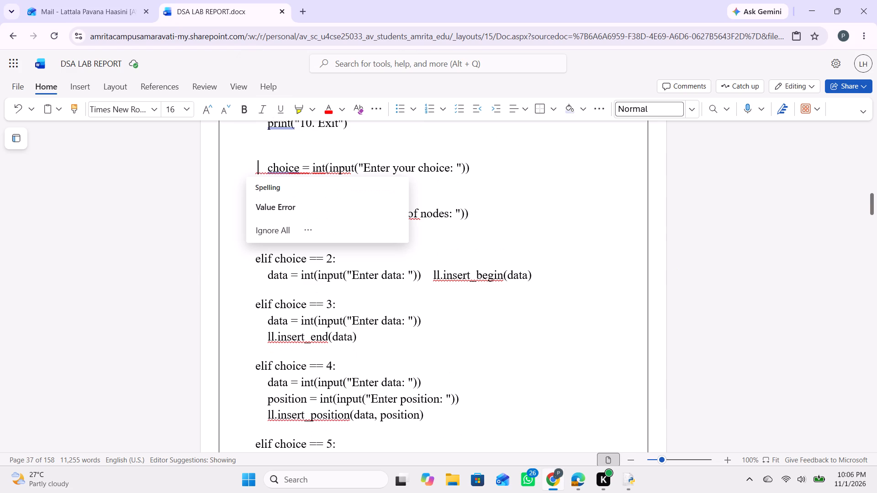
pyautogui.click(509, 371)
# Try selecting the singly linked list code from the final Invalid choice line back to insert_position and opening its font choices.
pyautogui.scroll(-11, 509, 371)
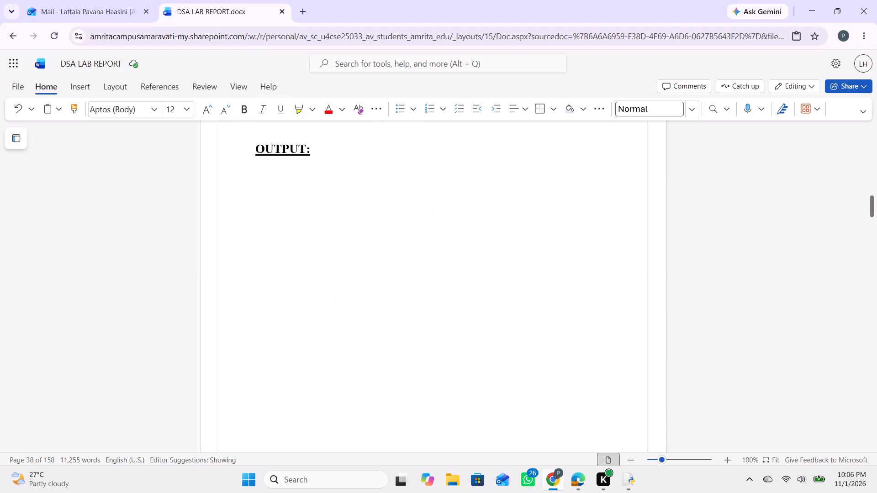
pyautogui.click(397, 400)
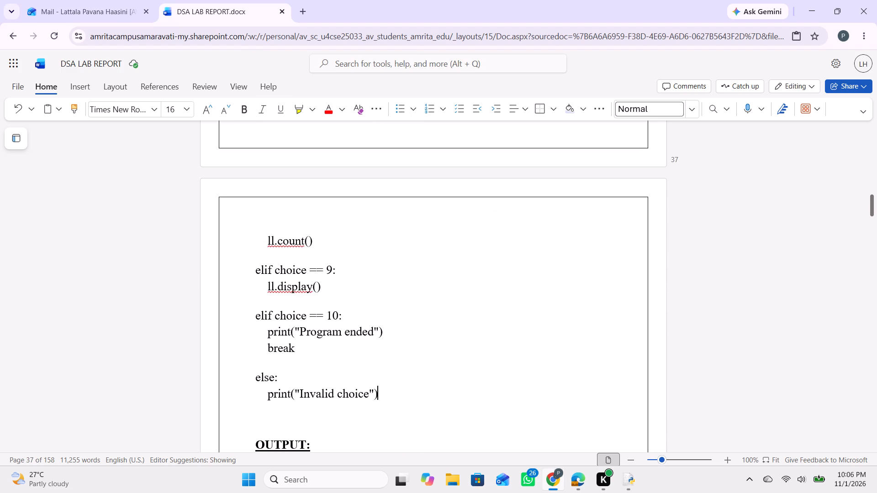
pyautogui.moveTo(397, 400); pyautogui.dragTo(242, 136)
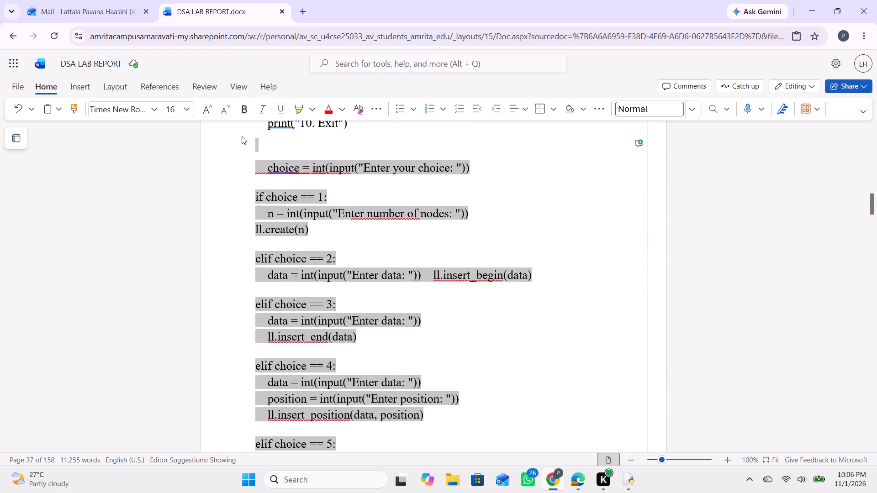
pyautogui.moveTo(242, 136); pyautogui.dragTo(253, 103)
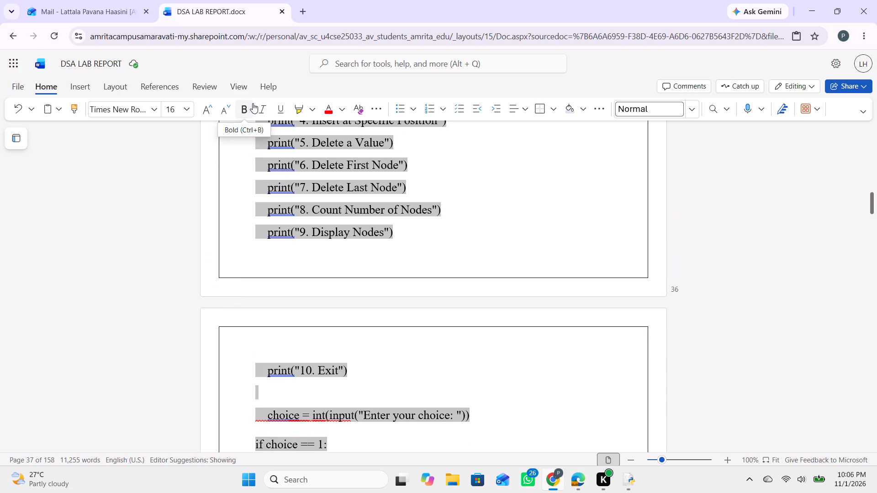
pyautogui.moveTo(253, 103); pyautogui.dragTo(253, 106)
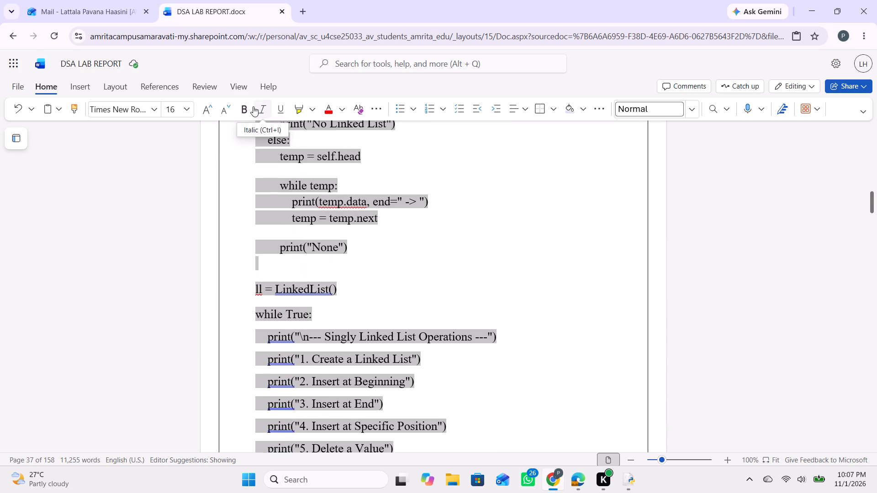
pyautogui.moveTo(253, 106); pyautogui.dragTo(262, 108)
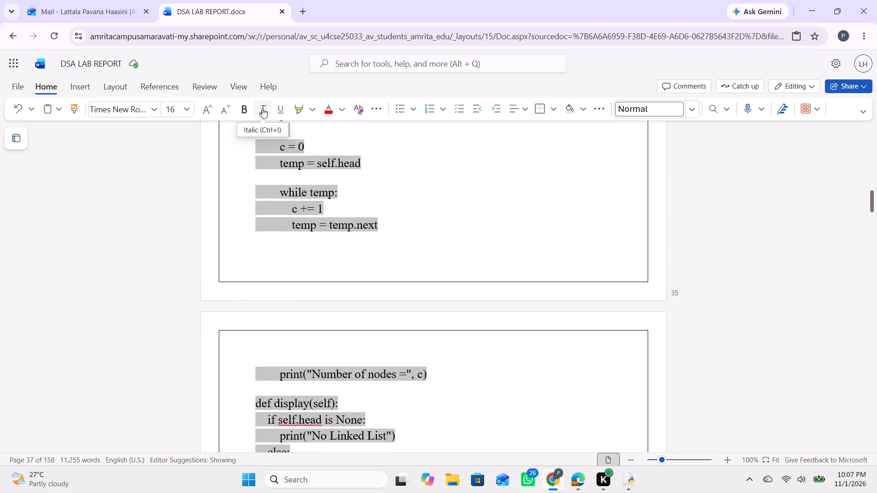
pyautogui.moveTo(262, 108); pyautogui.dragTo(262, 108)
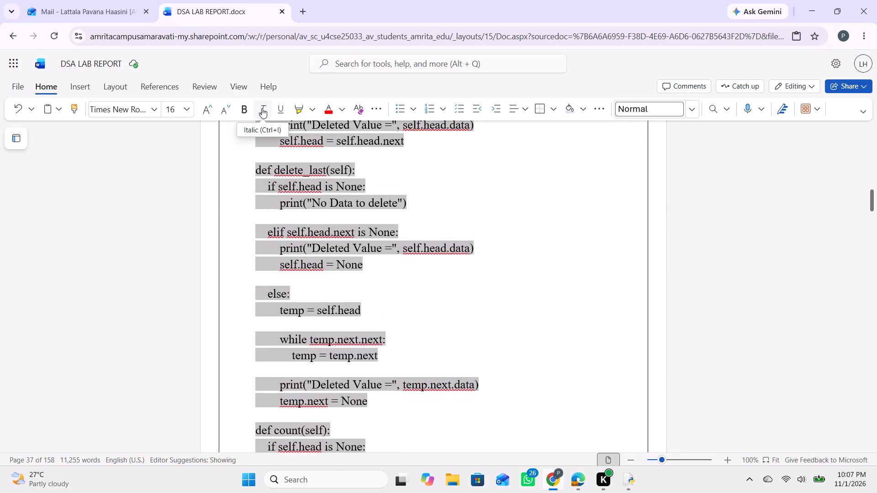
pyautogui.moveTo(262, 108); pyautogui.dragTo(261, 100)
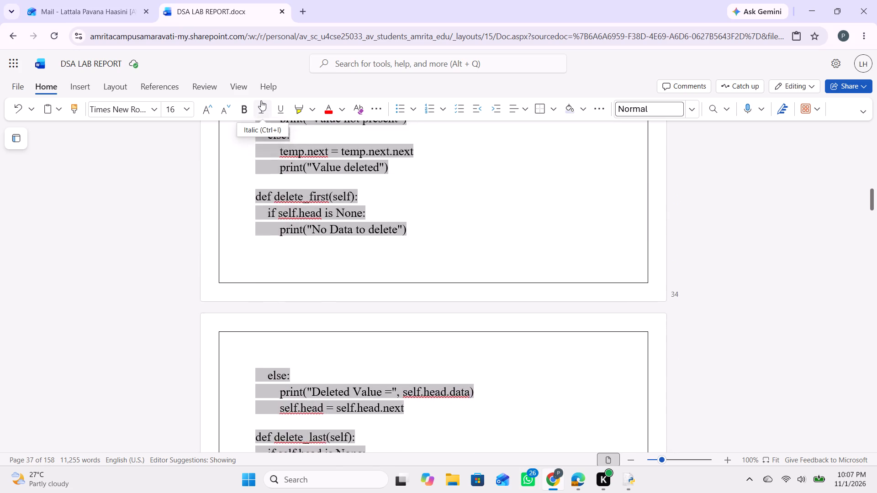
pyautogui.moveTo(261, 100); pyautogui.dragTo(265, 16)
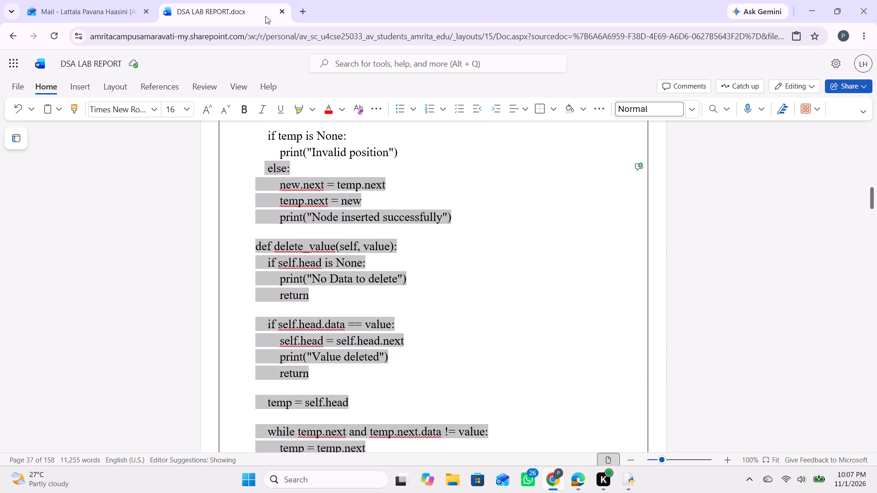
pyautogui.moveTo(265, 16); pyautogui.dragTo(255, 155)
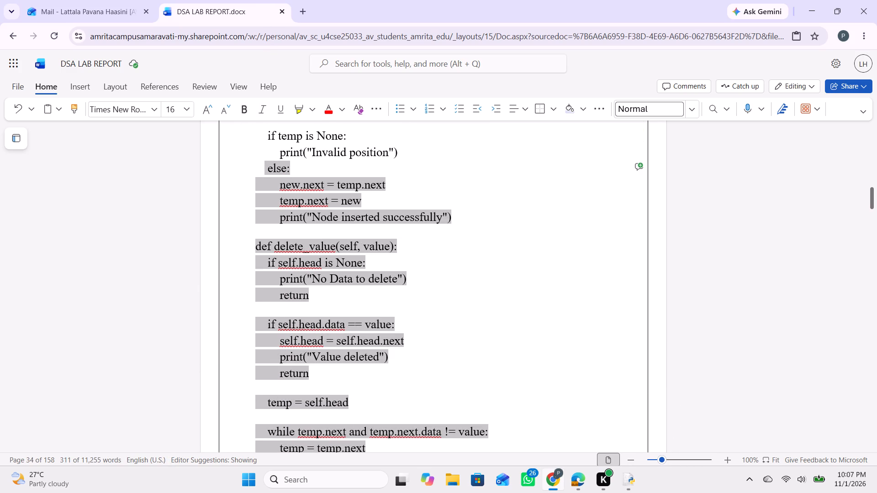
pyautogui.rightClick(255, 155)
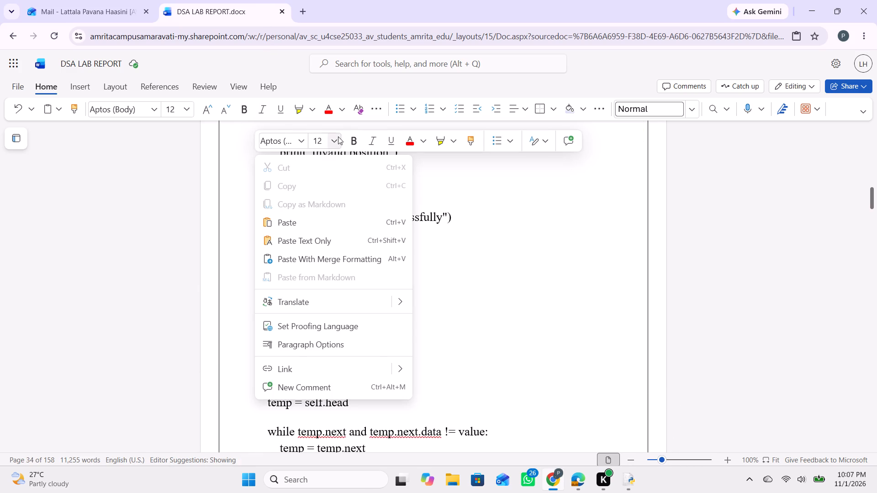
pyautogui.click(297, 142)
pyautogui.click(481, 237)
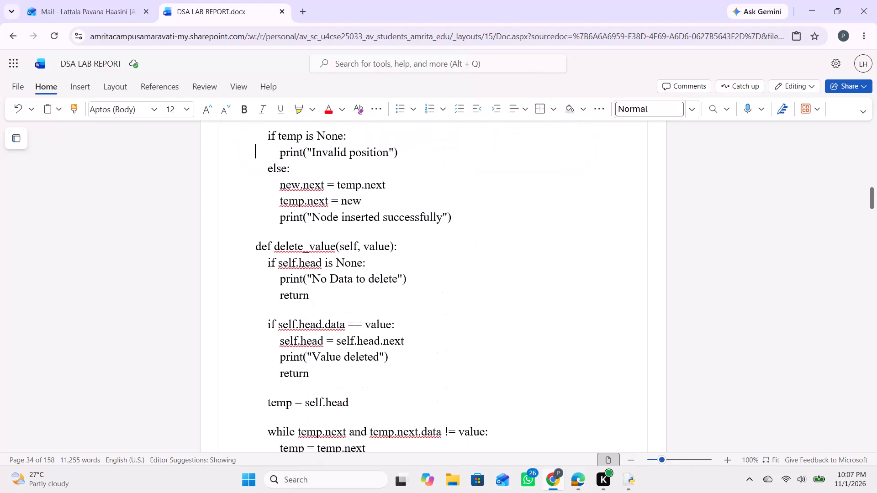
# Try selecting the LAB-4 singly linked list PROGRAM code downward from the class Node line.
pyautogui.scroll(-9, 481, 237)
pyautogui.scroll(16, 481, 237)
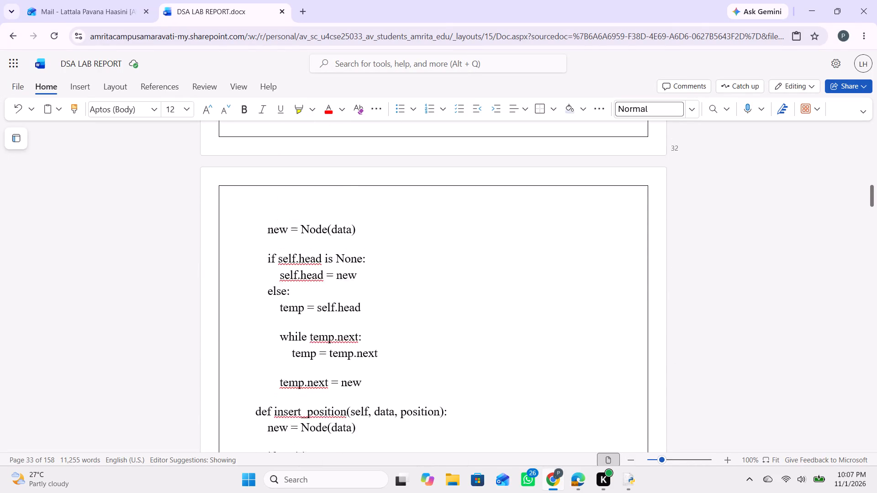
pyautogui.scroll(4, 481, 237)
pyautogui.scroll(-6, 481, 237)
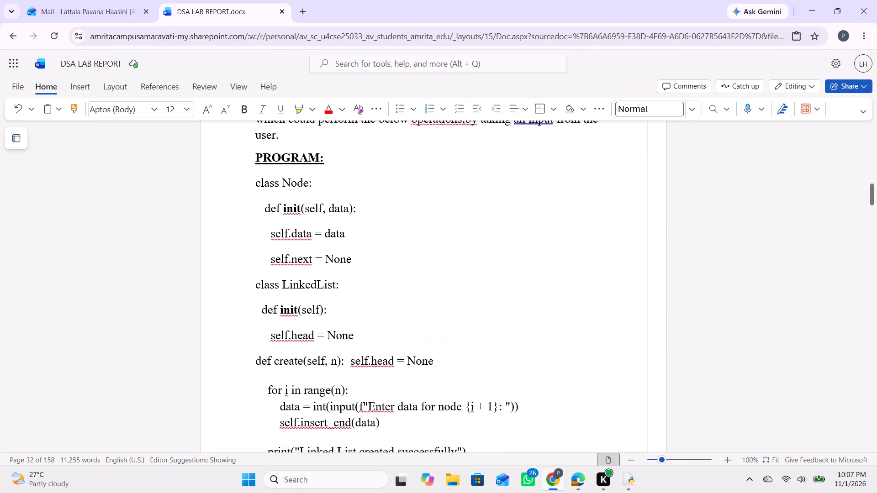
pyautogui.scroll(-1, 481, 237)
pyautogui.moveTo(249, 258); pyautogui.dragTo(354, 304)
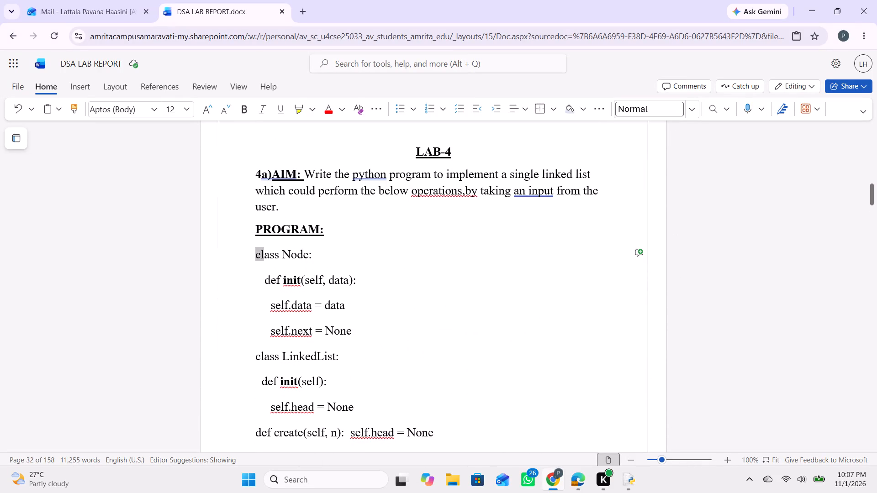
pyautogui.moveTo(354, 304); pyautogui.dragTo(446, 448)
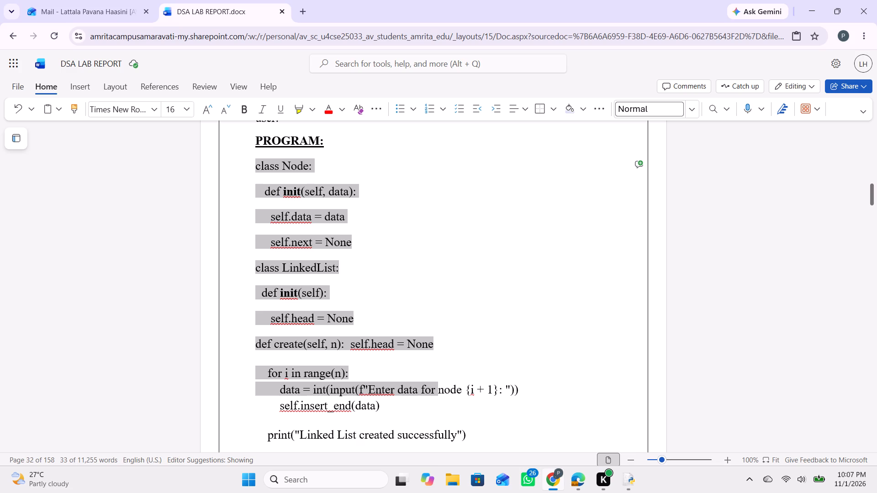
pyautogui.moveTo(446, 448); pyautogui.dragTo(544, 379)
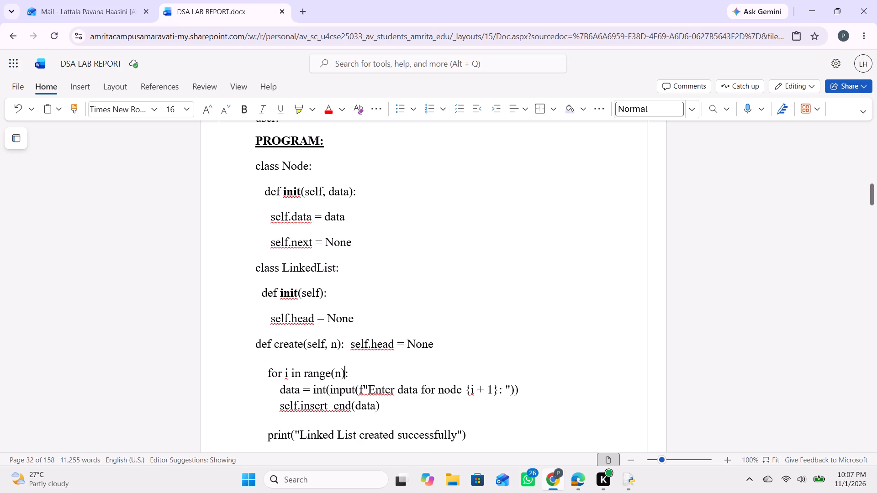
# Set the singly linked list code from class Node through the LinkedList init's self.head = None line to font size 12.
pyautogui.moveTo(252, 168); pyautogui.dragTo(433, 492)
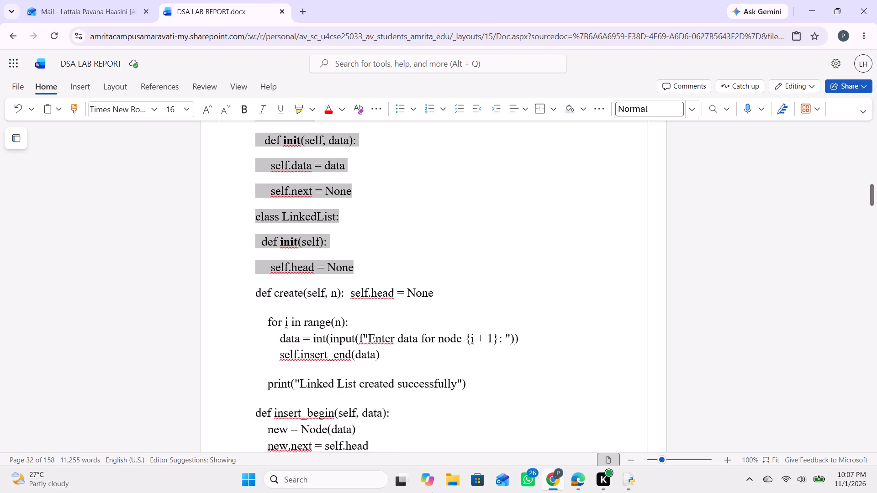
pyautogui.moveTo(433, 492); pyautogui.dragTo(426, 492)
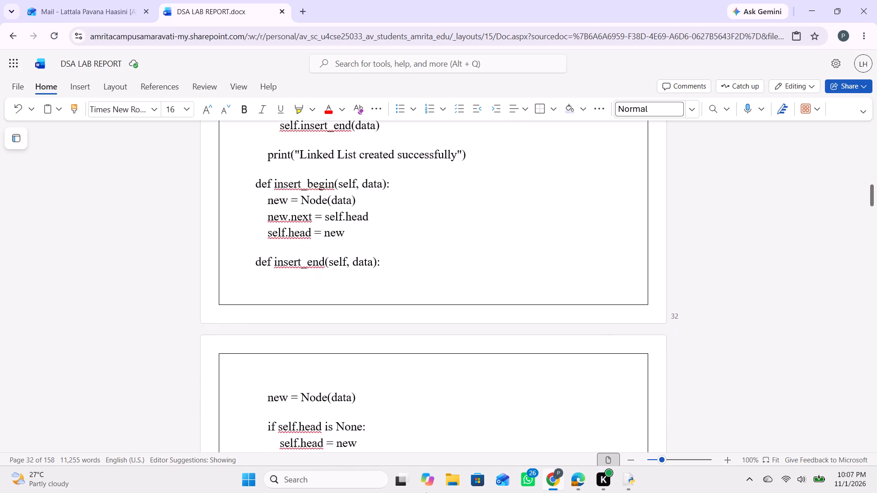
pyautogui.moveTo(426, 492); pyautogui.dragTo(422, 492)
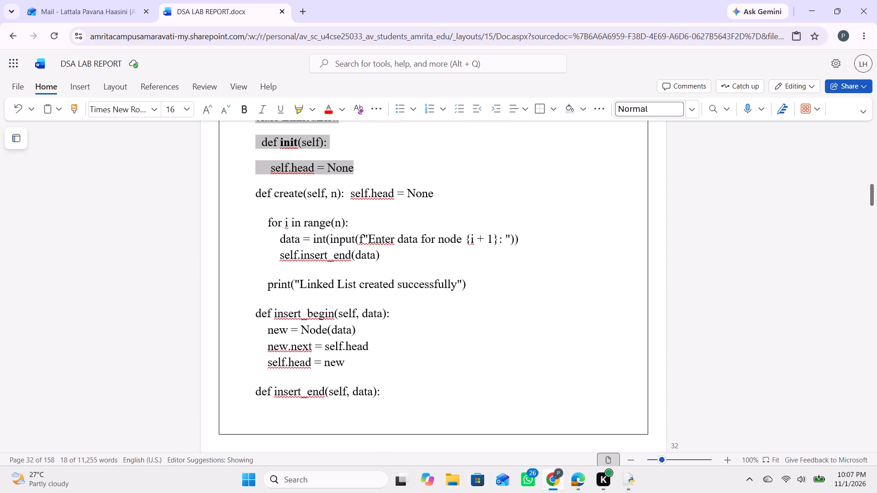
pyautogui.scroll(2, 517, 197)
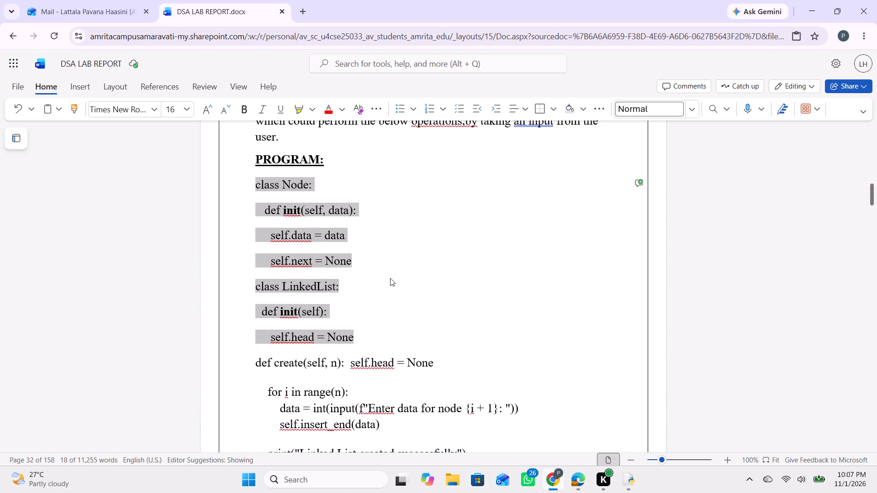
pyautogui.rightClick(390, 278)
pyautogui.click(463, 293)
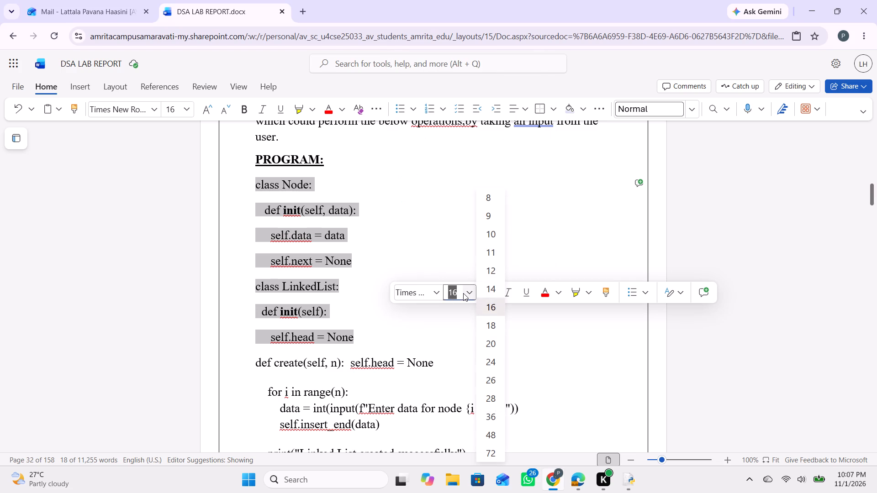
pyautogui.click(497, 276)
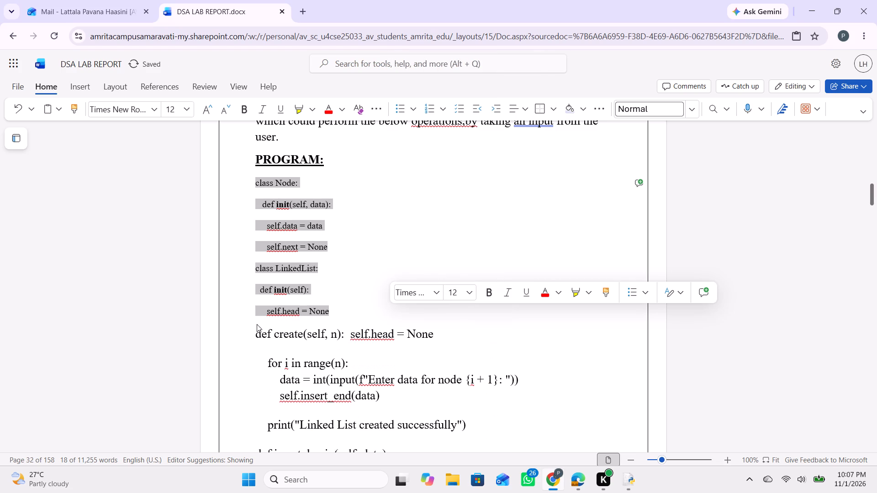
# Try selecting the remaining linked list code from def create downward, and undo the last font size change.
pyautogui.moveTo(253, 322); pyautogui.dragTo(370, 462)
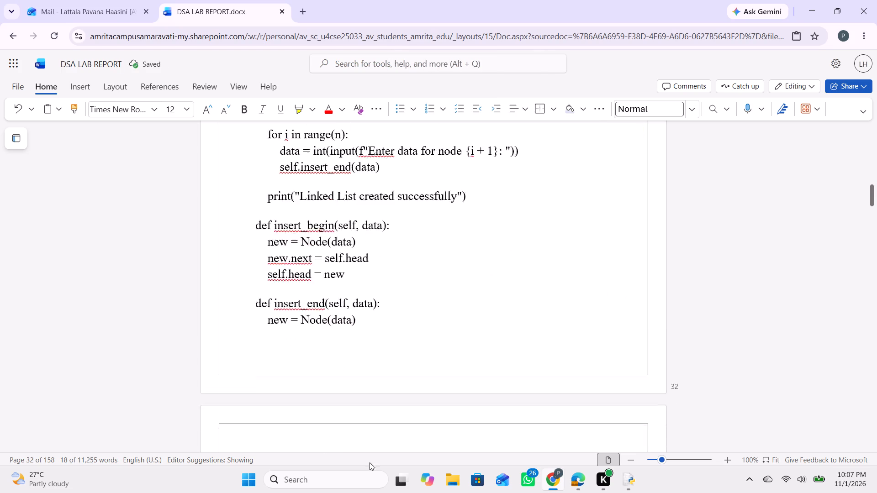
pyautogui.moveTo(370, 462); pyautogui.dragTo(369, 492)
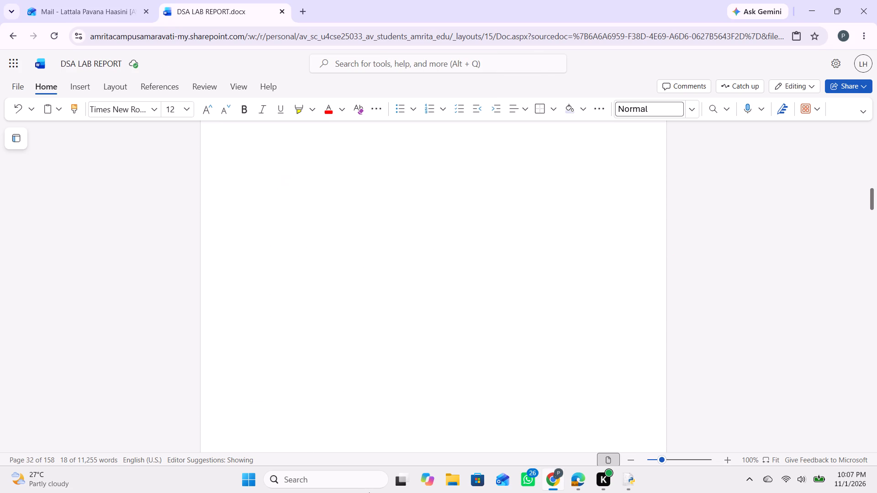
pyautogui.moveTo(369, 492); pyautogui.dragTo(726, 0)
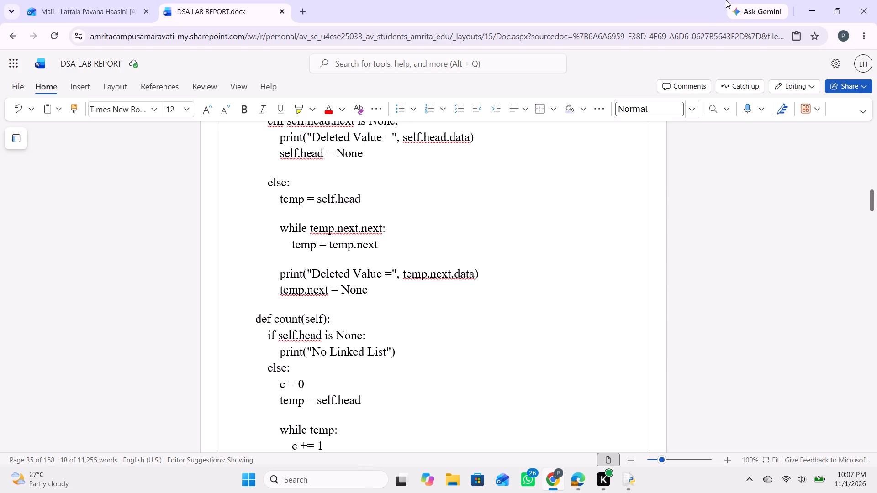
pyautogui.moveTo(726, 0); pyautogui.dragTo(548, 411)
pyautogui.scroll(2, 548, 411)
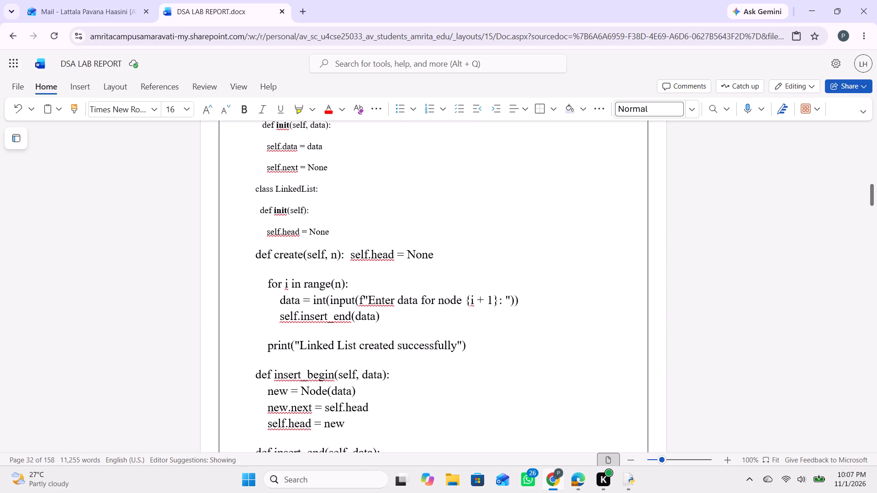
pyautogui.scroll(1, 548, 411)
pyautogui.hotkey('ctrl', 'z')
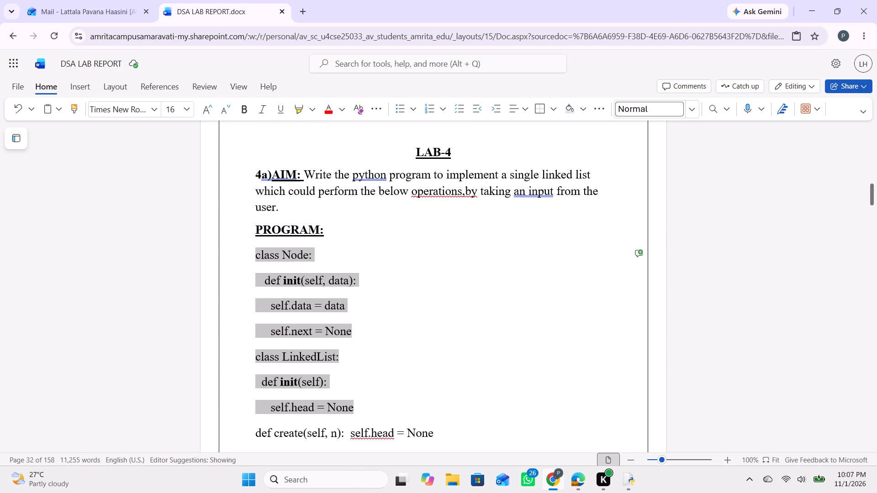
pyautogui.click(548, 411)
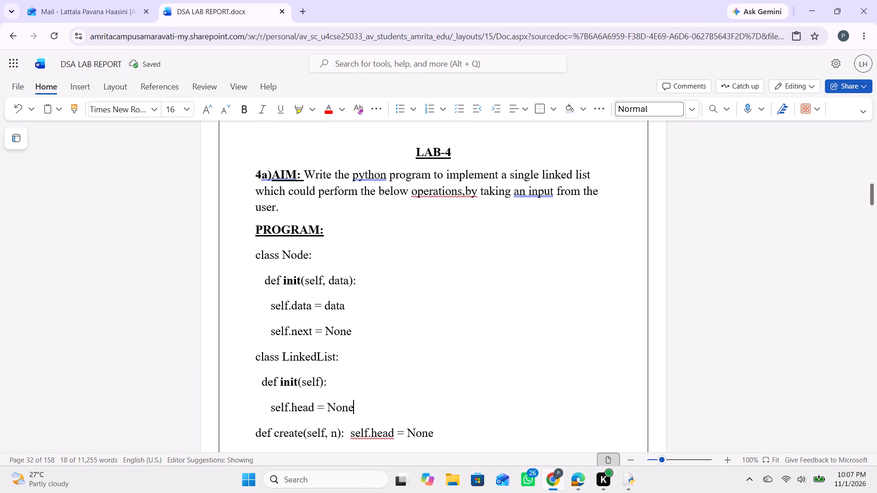
# Set the singly linked list code from class Node through the def insert_end(self, data) line to font size 12.
pyautogui.moveTo(249, 257); pyautogui.dragTo(397, 405)
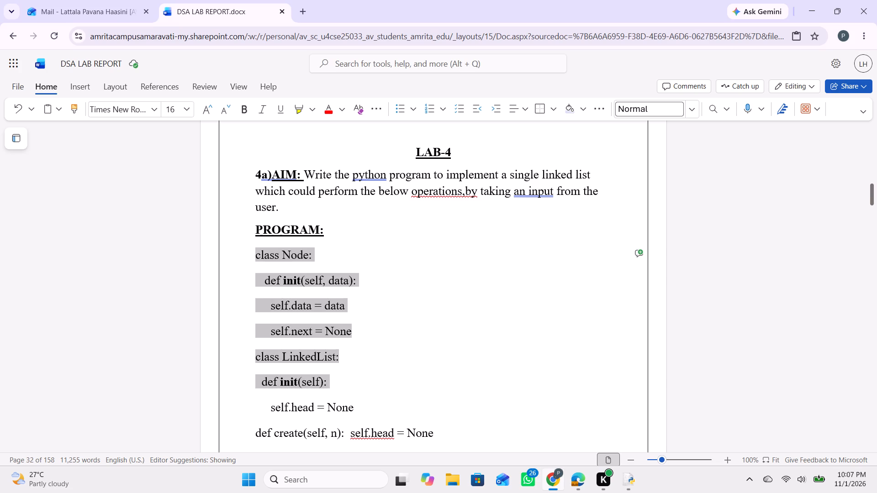
pyautogui.moveTo(397, 405); pyautogui.dragTo(404, 464)
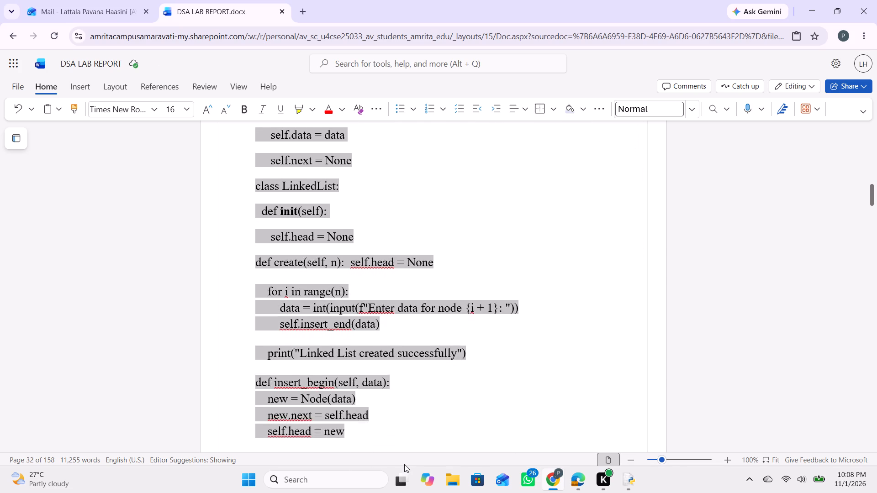
pyautogui.moveTo(404, 464); pyautogui.dragTo(397, 483)
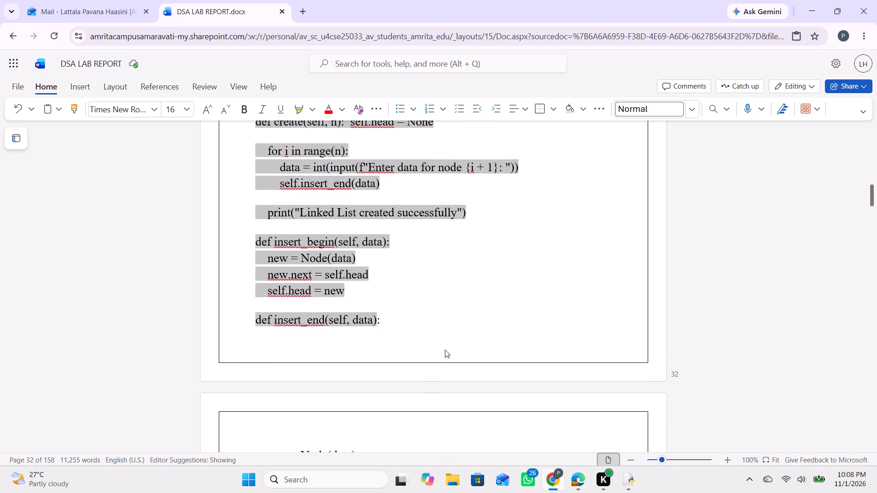
pyautogui.rightClick(455, 315)
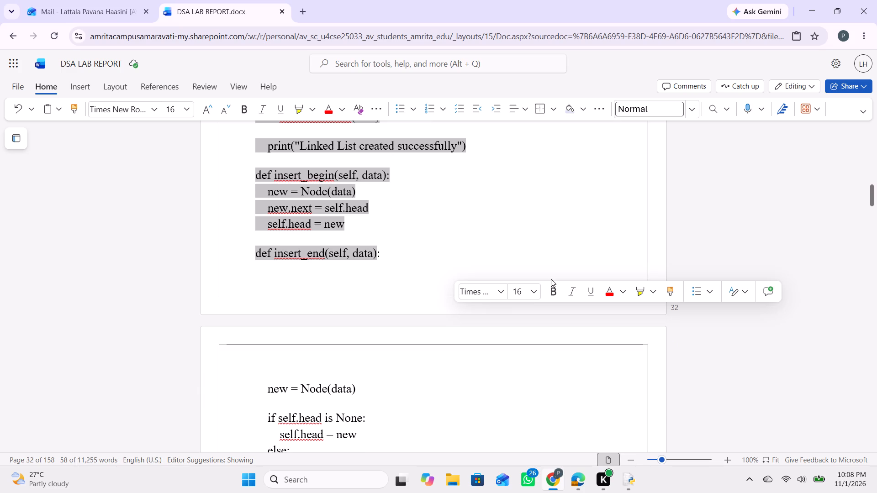
pyautogui.click(539, 288)
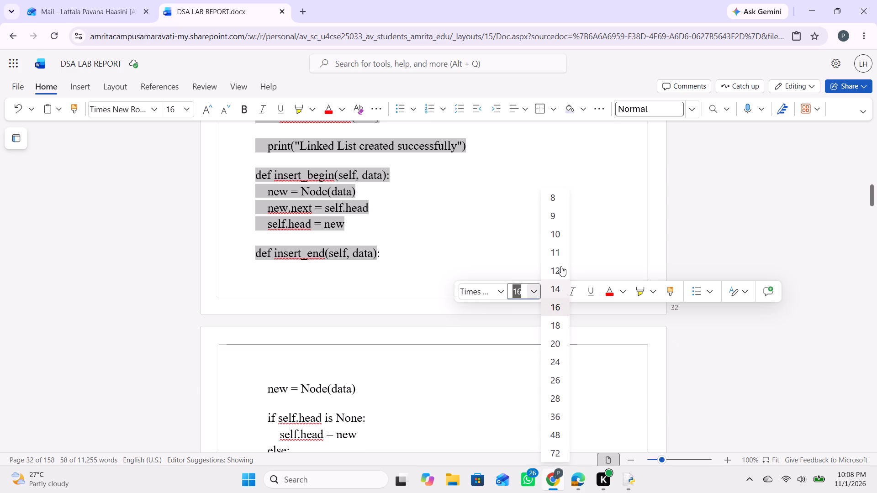
pyautogui.click(561, 266)
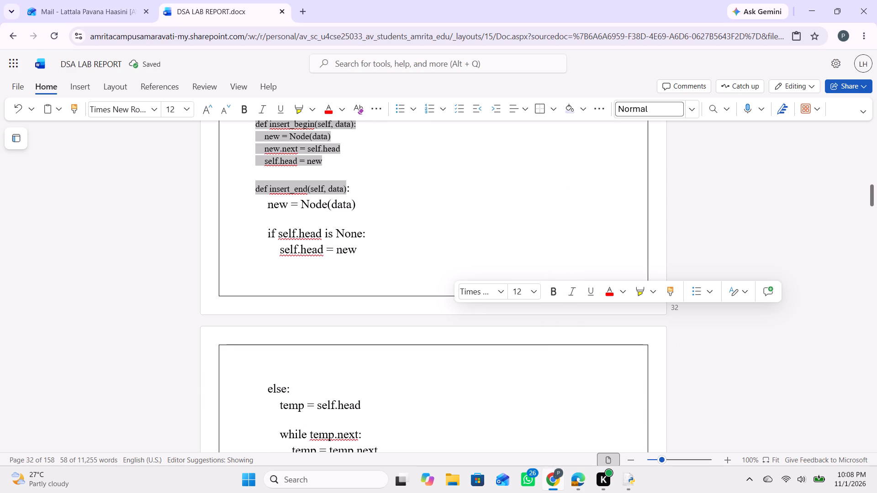
# Set the insert_end code from the colon ending its def line through self.head = new to font size 12.
pyautogui.click(349, 186)
pyautogui.click(348, 187)
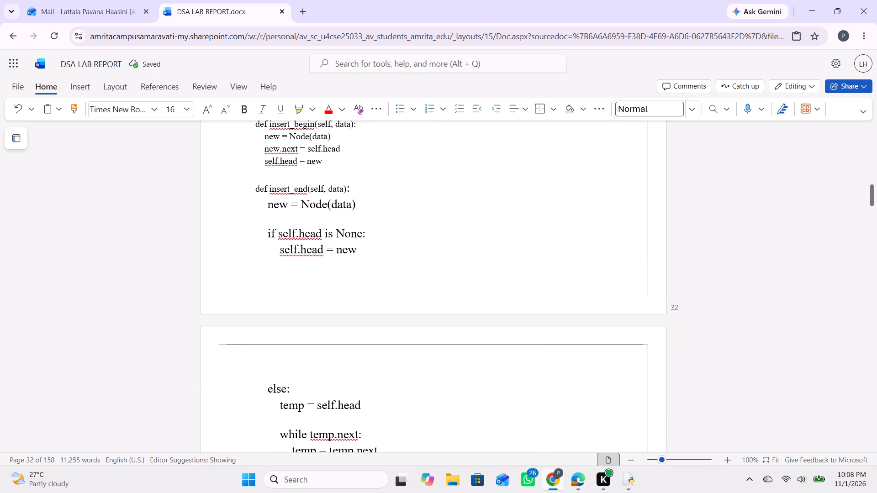
pyautogui.moveTo(348, 187); pyautogui.dragTo(370, 359)
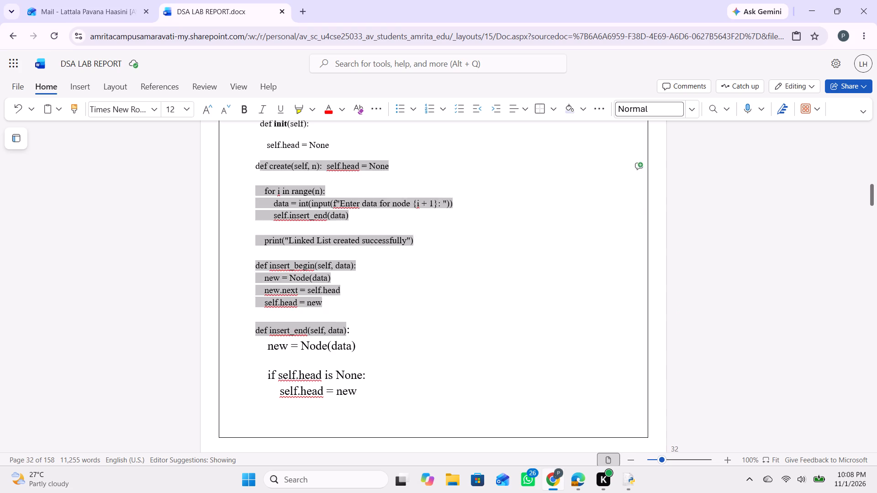
pyautogui.moveTo(370, 359); pyautogui.dragTo(365, 492)
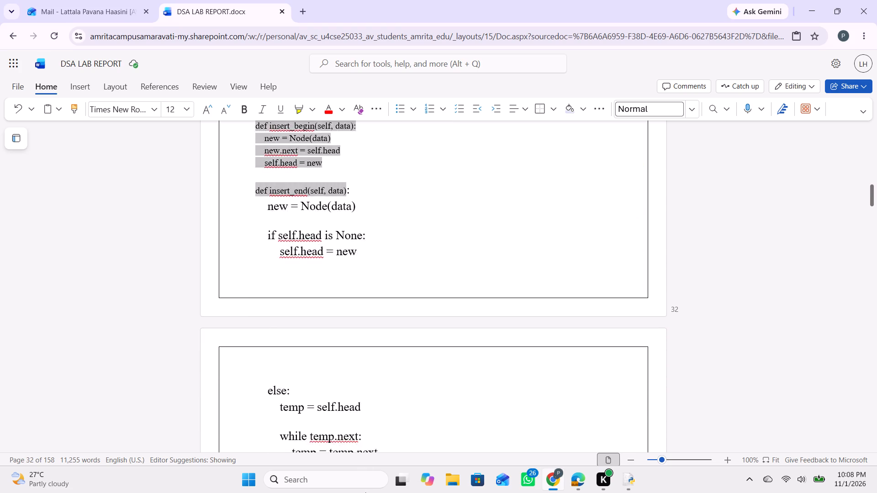
pyautogui.moveTo(365, 492); pyautogui.dragTo(366, 492)
pyautogui.scroll(-1, 366, 492)
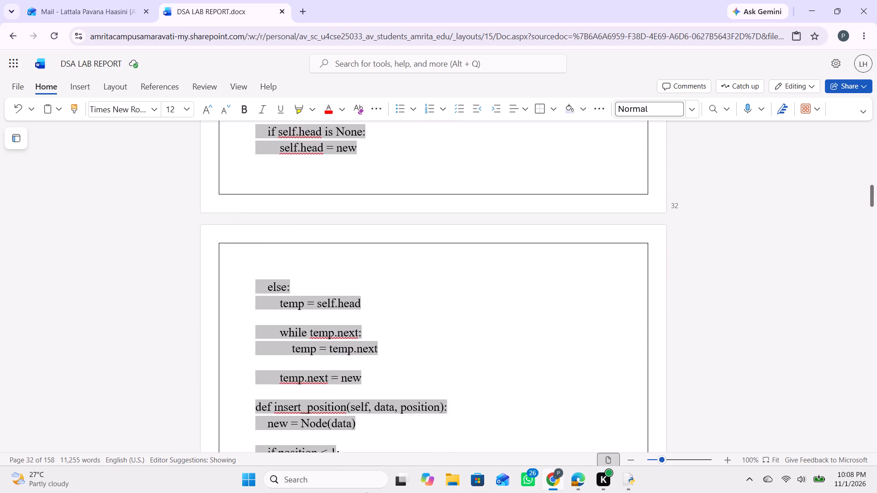
pyautogui.scroll(-3, 366, 492)
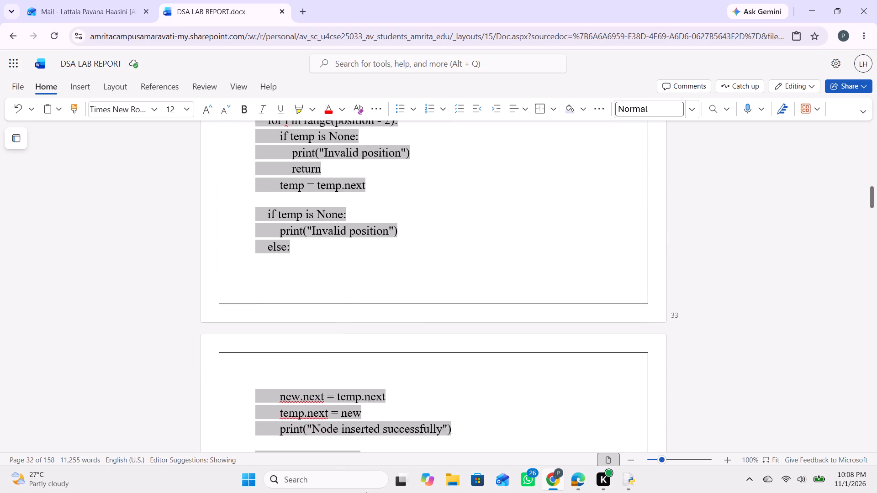
pyautogui.scroll(-1, 366, 492)
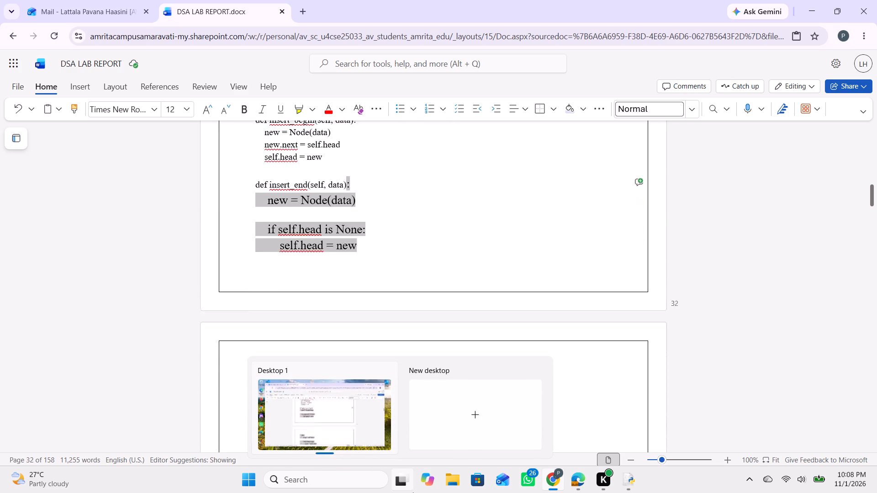
pyautogui.scroll(-6, 597, 386)
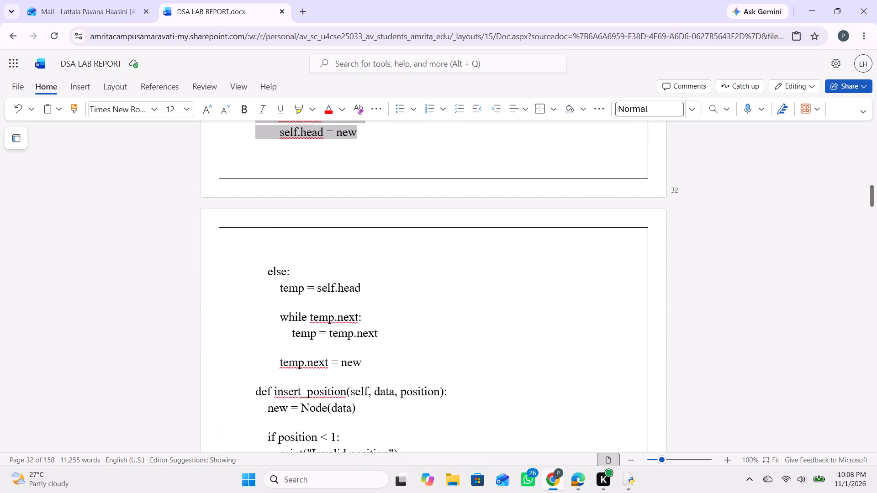
pyautogui.scroll(-2, 597, 386)
pyautogui.scroll(4, 597, 386)
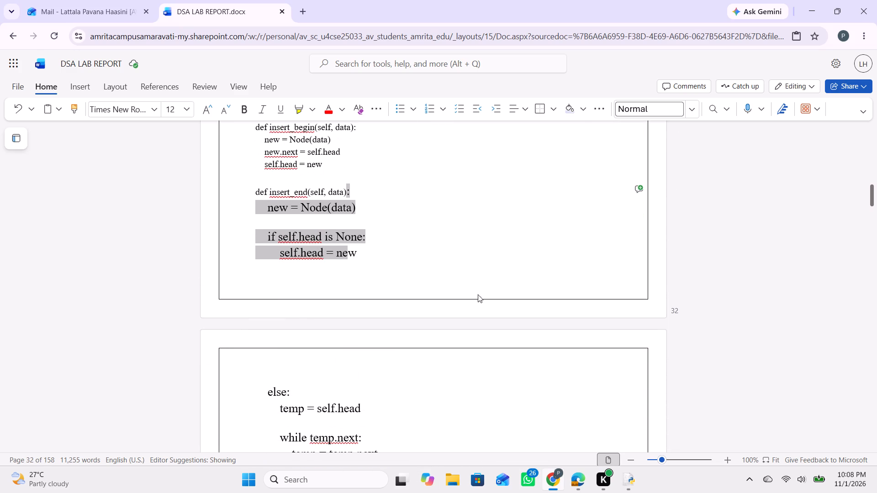
pyautogui.rightClick(403, 253)
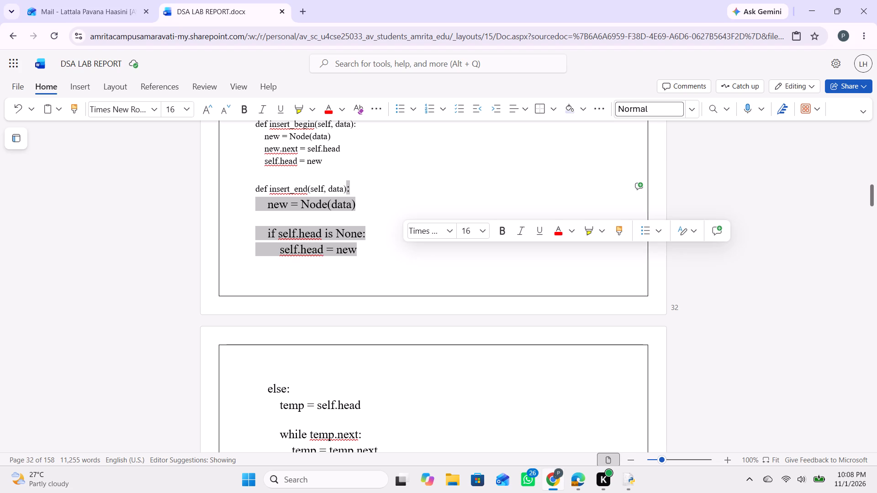
pyautogui.click(485, 228)
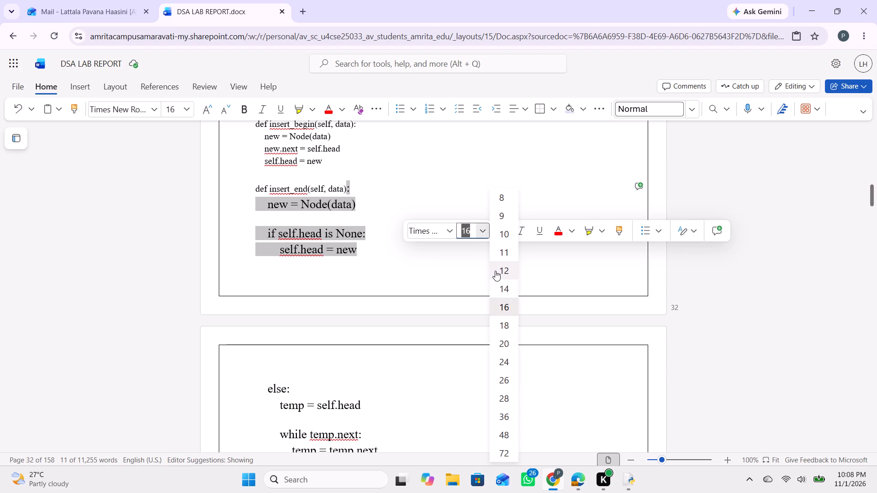
pyautogui.click(493, 273)
pyautogui.click(378, 274)
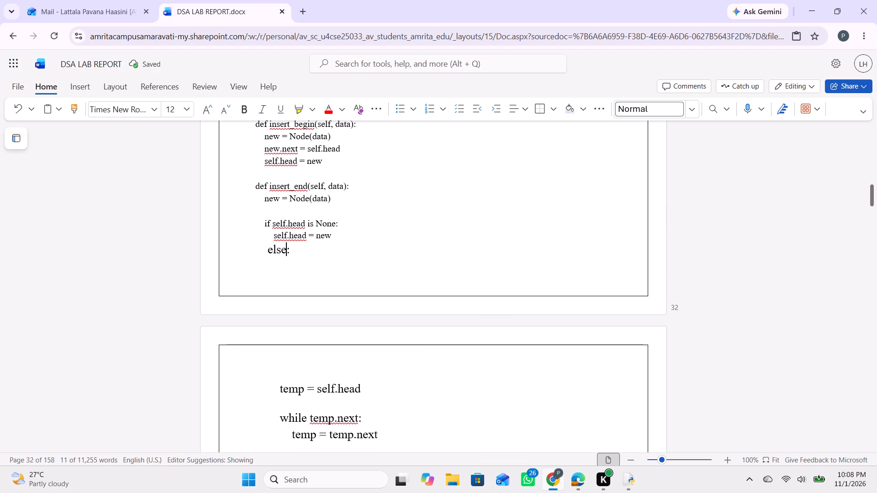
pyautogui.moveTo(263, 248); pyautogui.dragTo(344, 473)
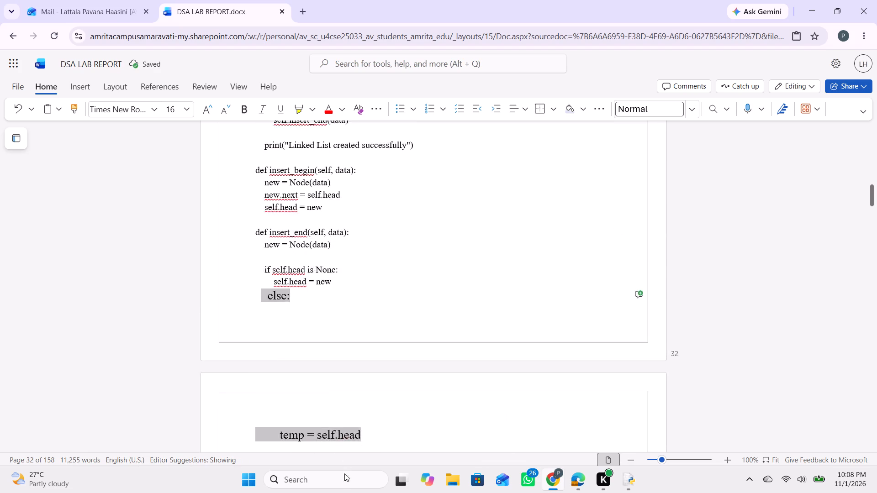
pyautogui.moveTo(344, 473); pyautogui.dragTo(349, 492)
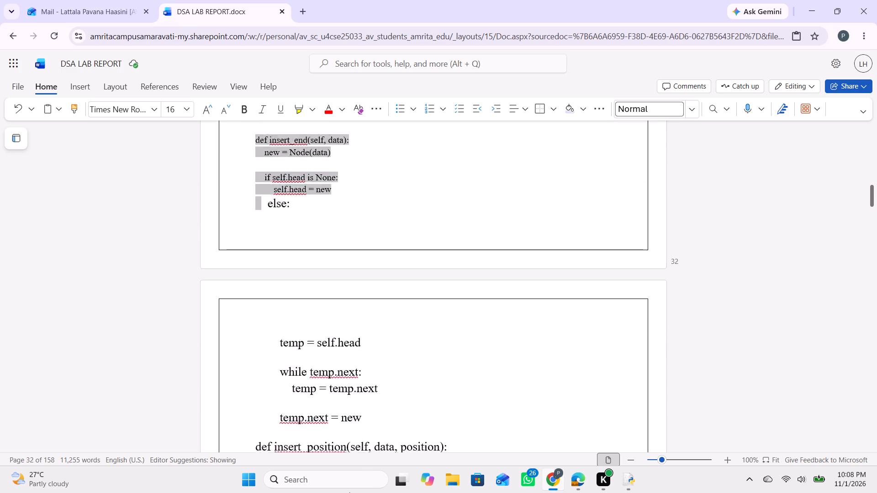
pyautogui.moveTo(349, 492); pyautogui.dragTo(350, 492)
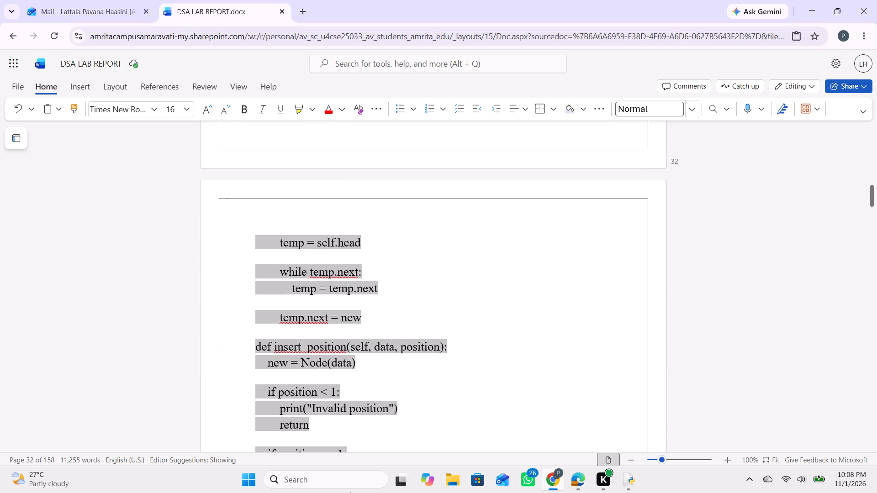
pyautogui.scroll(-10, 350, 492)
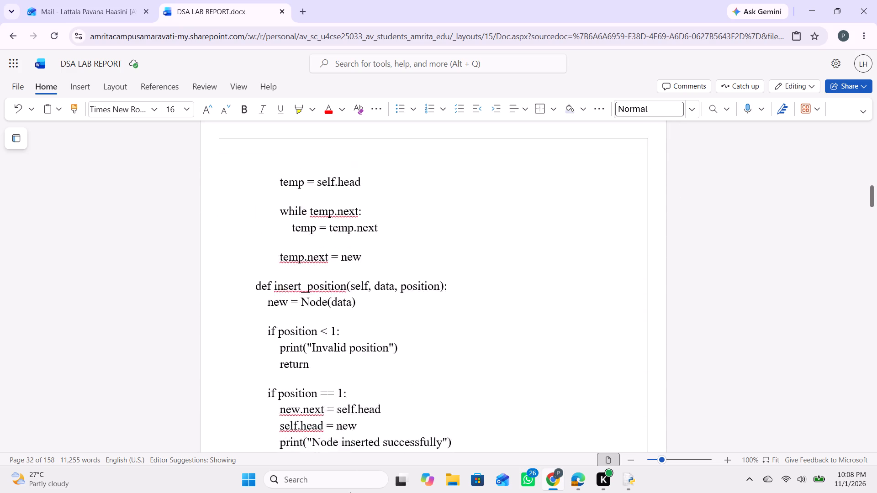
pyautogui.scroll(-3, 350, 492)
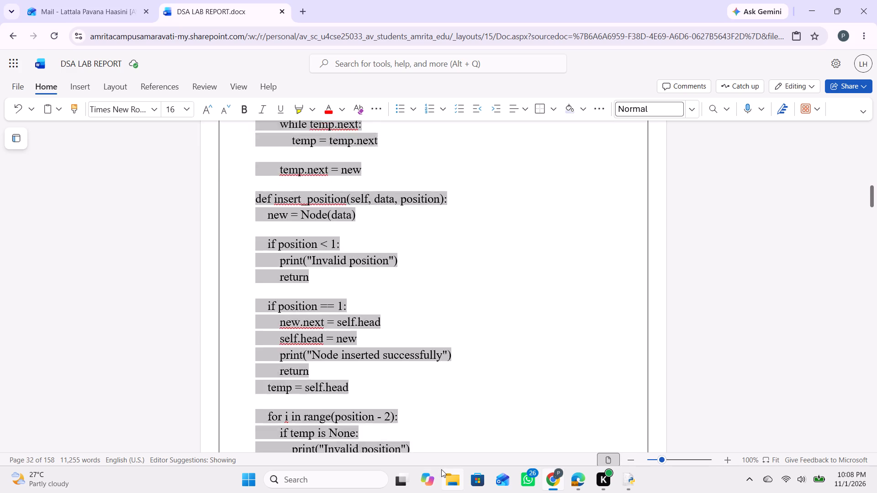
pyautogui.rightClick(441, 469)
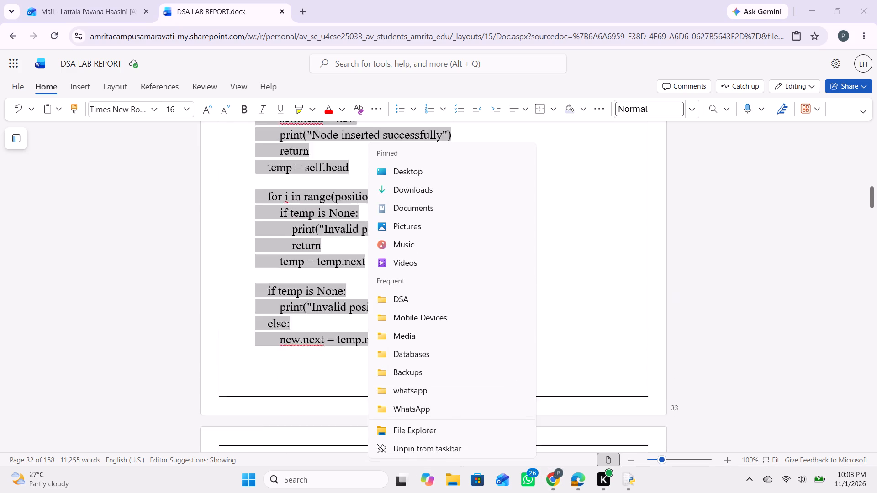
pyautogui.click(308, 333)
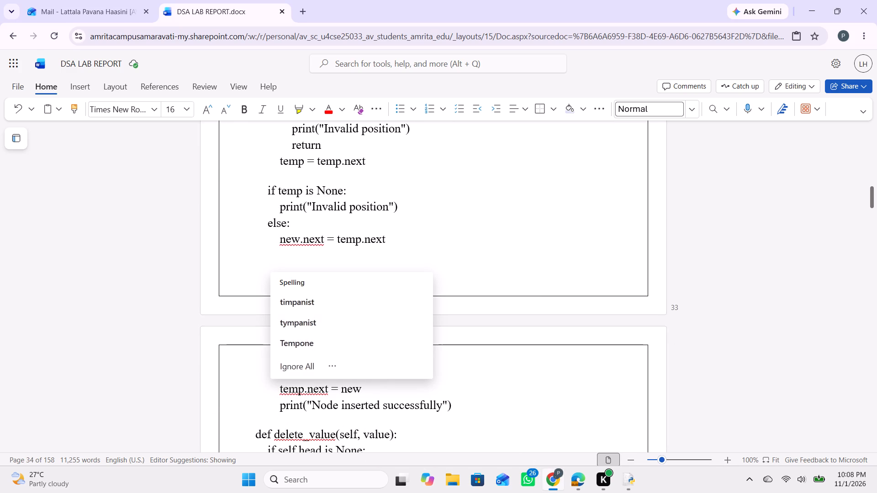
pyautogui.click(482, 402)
# Set the linked list code from the choice = int(input(...)) line through the final print("Invalid choice") to font size 12.
pyautogui.scroll(-5, 440, 416)
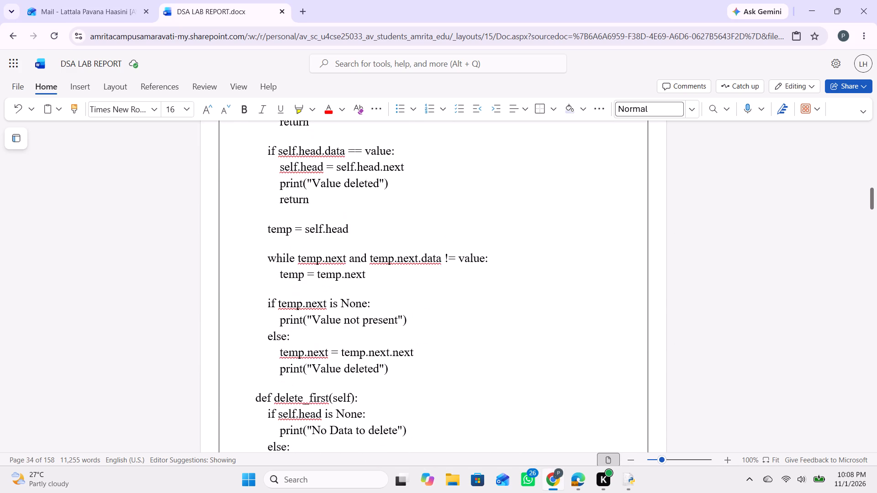
pyautogui.scroll(-10, 440, 416)
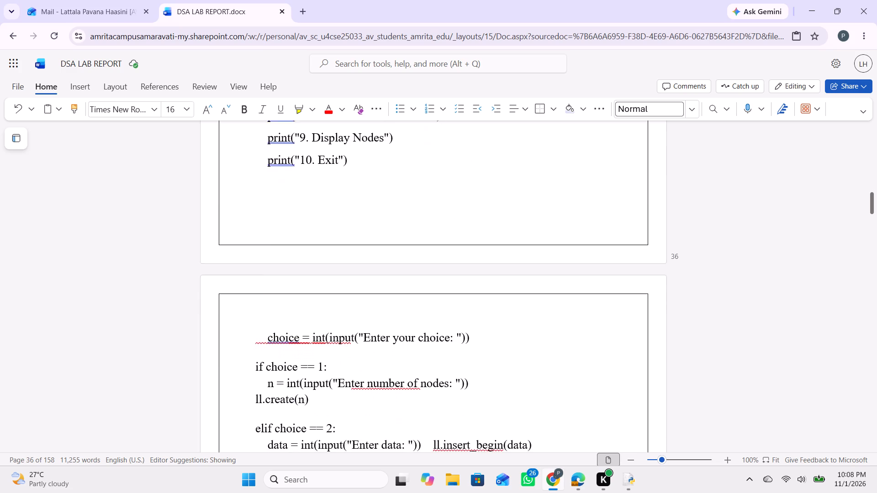
pyautogui.scroll(-7, 440, 416)
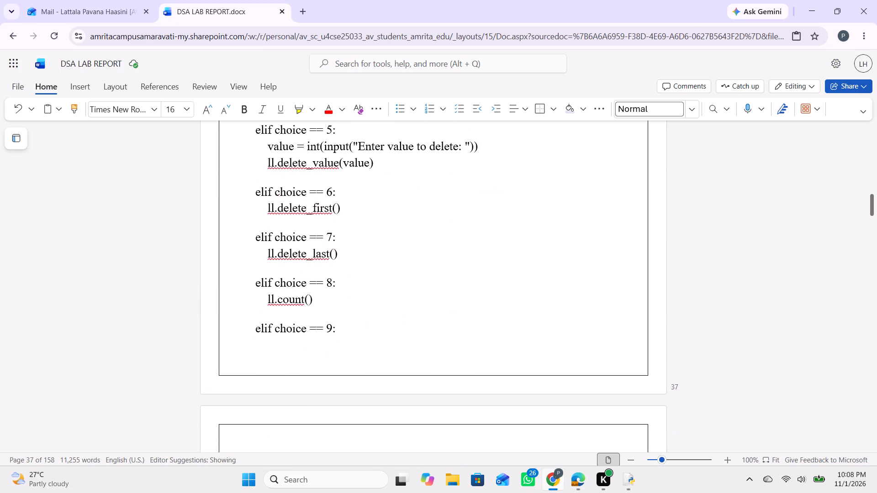
pyautogui.scroll(-3, 440, 416)
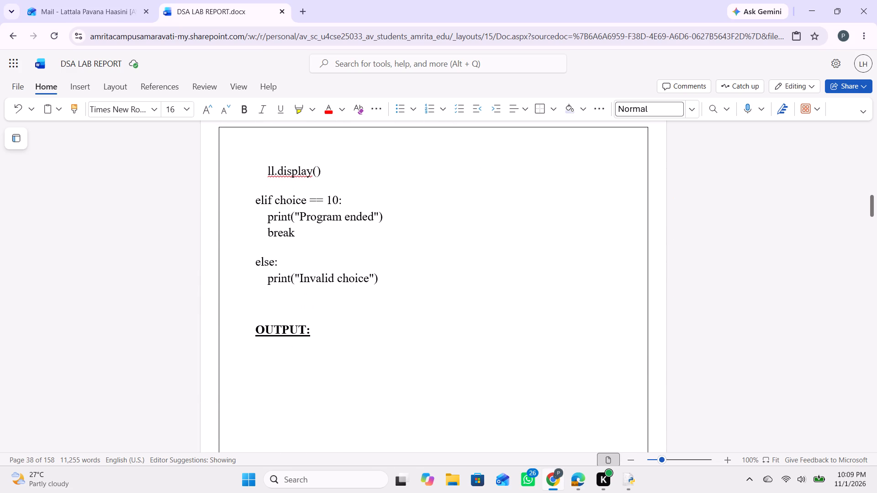
pyautogui.moveTo(451, 286); pyautogui.dragTo(179, 178)
pyautogui.click(259, 158)
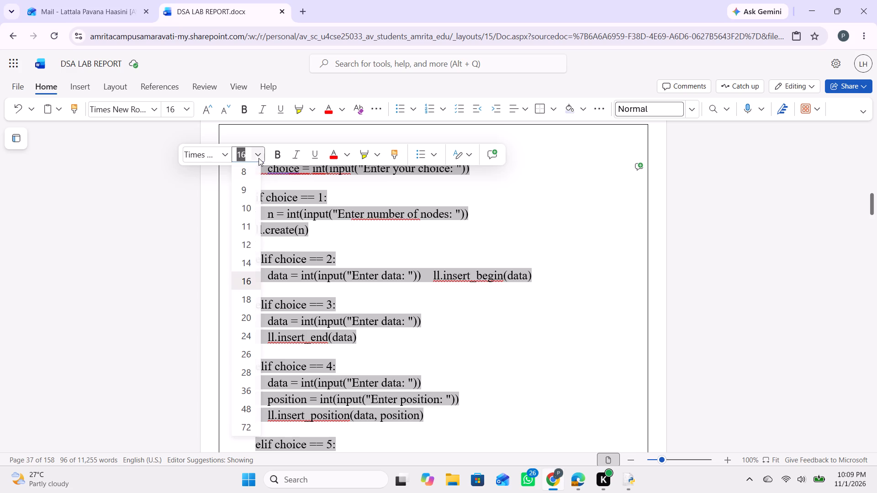
pyautogui.click(241, 246)
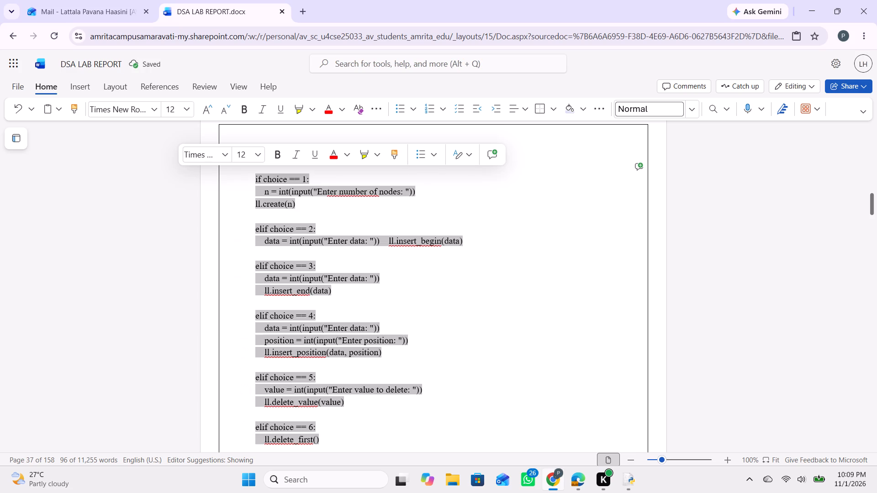
pyautogui.click(412, 294)
# Break ll.insert_begin(data) onto its own line under the elif choice == 2 data input.
pyautogui.scroll(1, 412, 294)
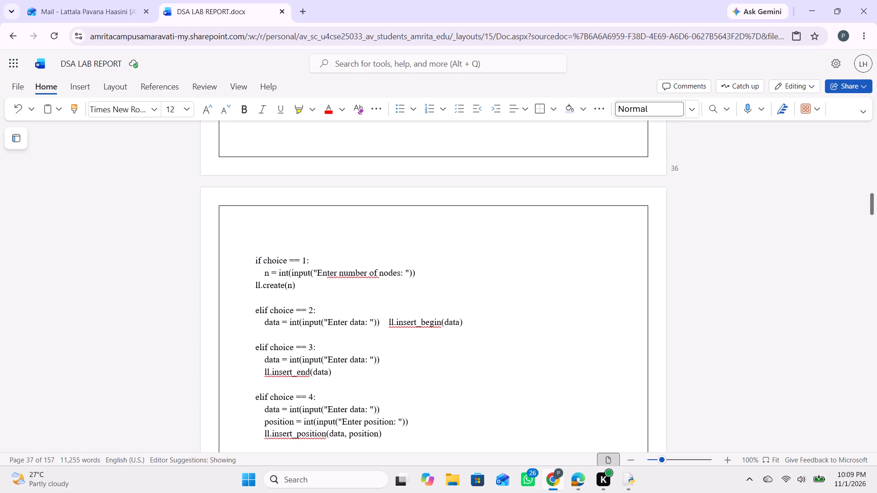
pyautogui.click(386, 323)
pyautogui.press('Right')
pyautogui.press('Return')
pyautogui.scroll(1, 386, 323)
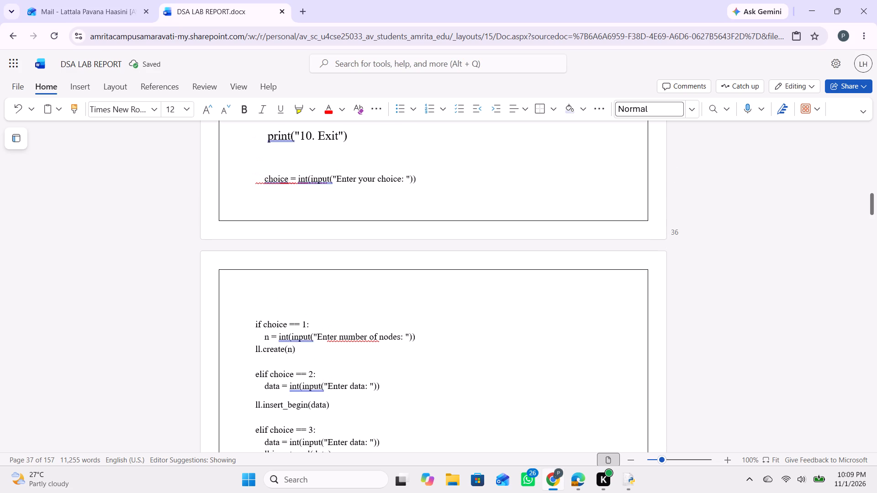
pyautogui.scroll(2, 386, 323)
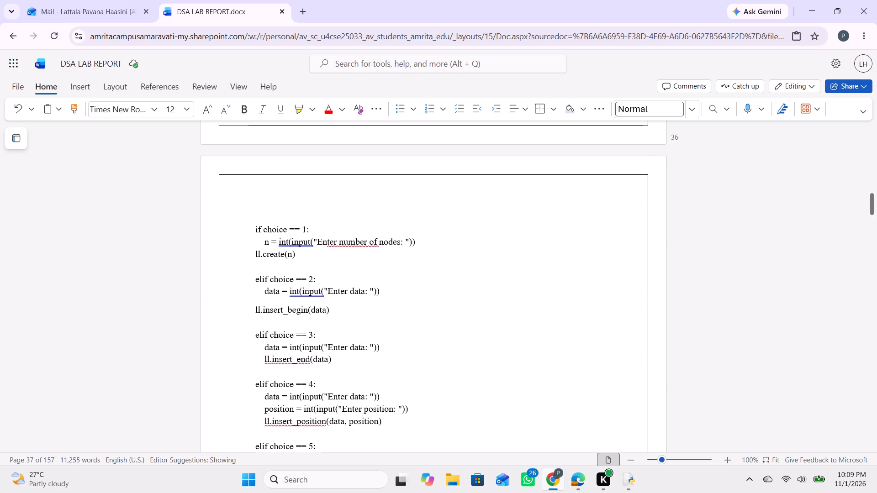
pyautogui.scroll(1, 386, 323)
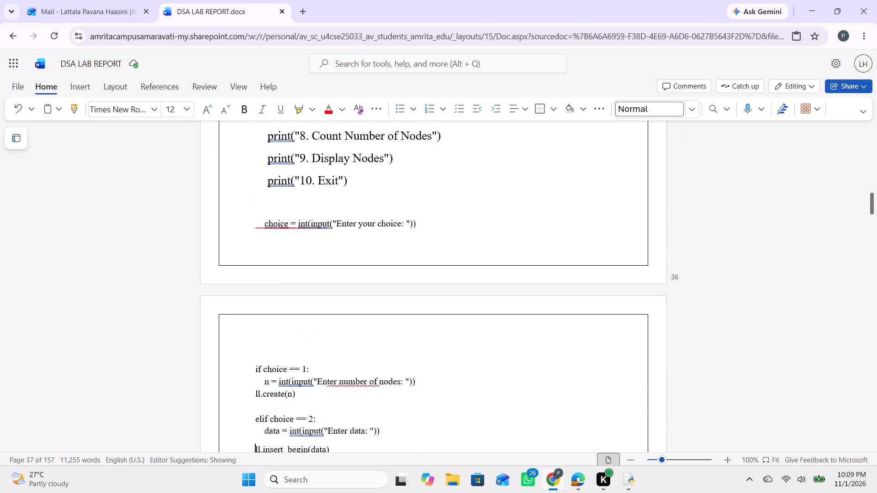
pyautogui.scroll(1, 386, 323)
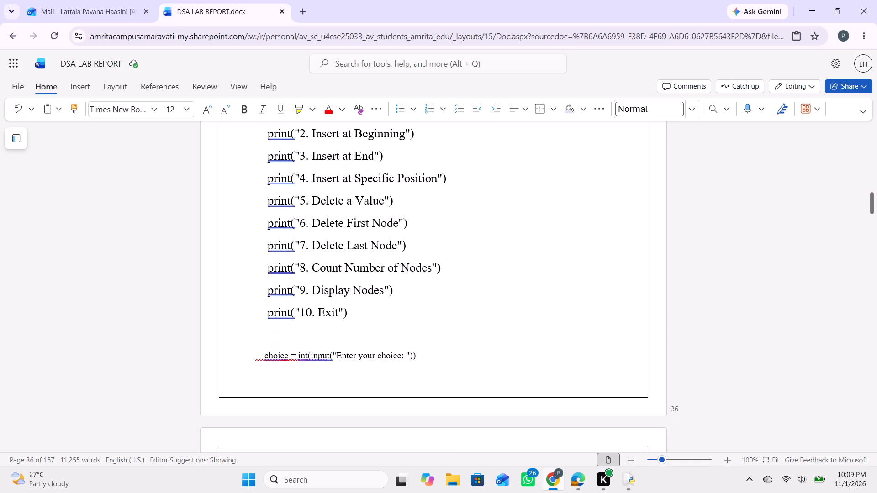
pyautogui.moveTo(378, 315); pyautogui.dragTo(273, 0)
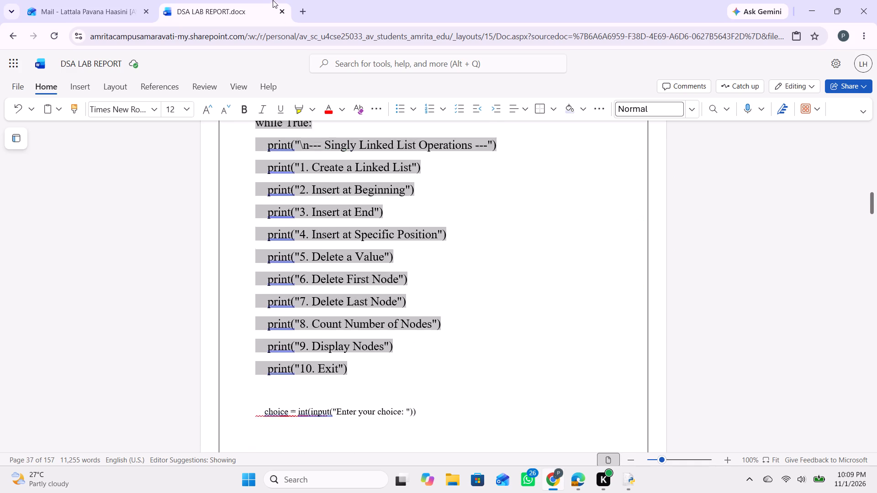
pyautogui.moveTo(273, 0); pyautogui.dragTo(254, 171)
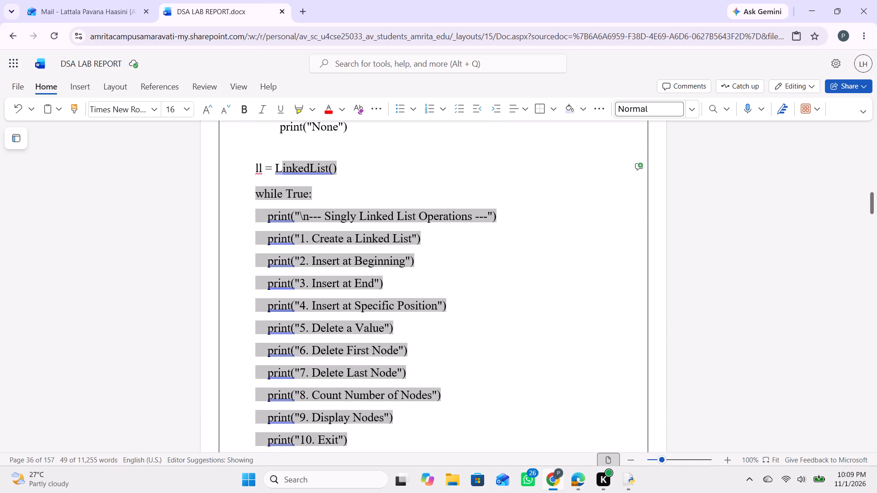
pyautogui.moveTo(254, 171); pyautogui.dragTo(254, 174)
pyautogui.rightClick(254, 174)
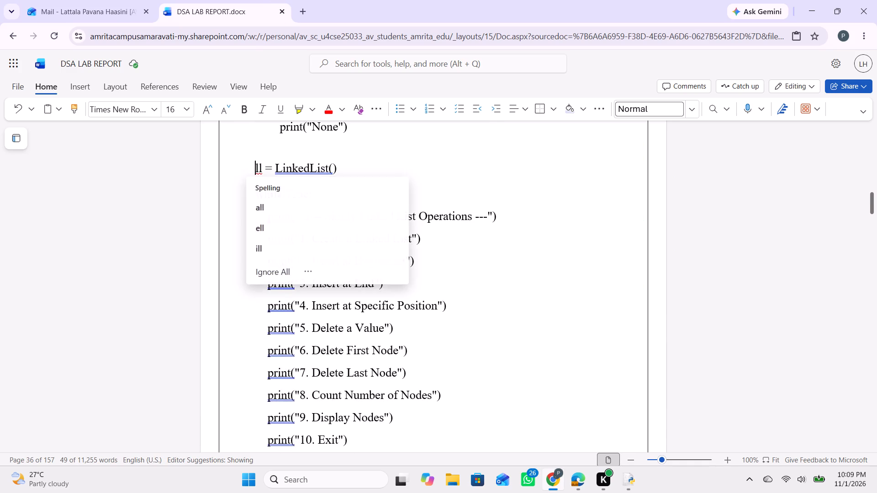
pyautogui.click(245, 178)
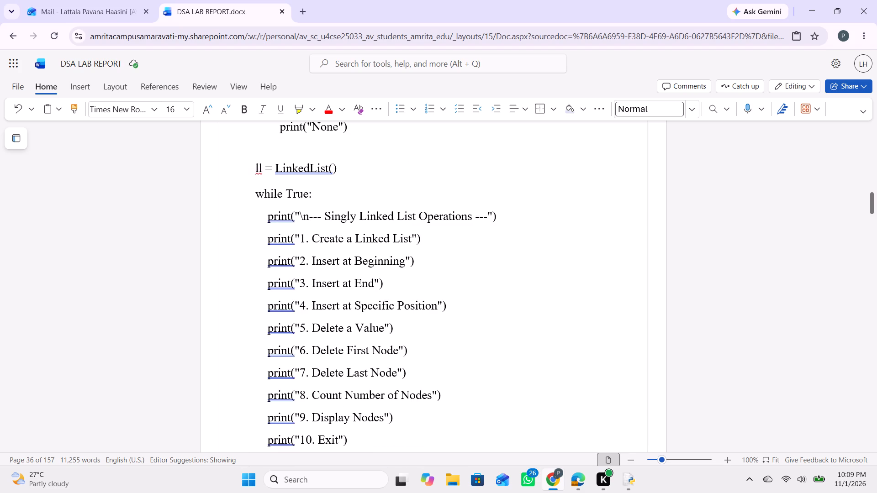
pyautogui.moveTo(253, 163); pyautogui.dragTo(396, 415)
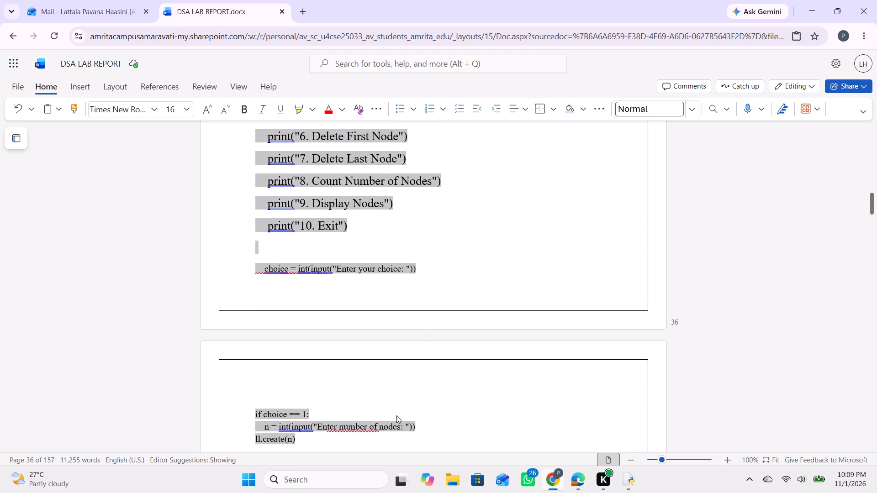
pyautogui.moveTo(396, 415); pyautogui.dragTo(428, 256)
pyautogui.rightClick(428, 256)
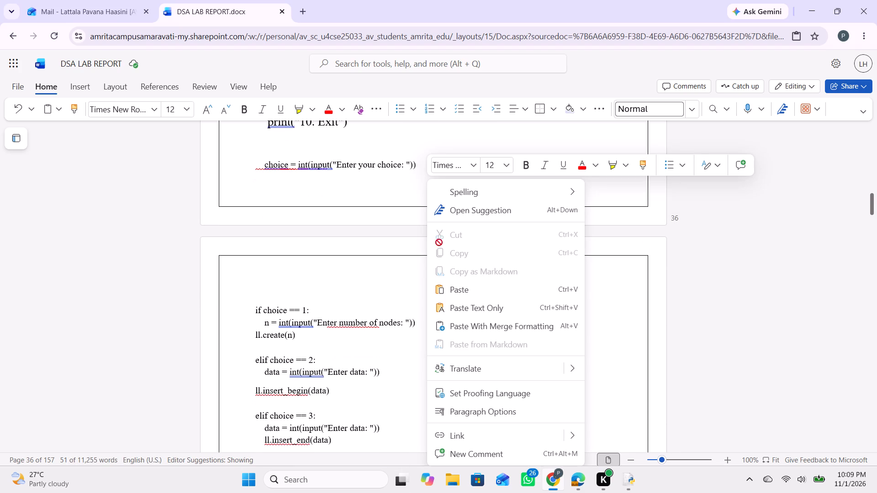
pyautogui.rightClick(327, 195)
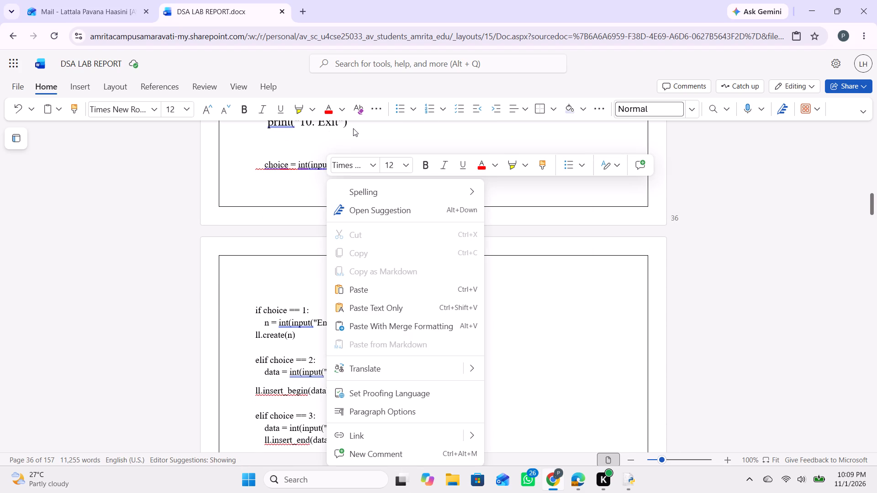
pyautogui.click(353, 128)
# Set the Lab-4 linked list code from class Node through print("10. Exit") to Times New Roman, size 12.
pyautogui.moveTo(353, 128); pyautogui.dragTo(246, 106)
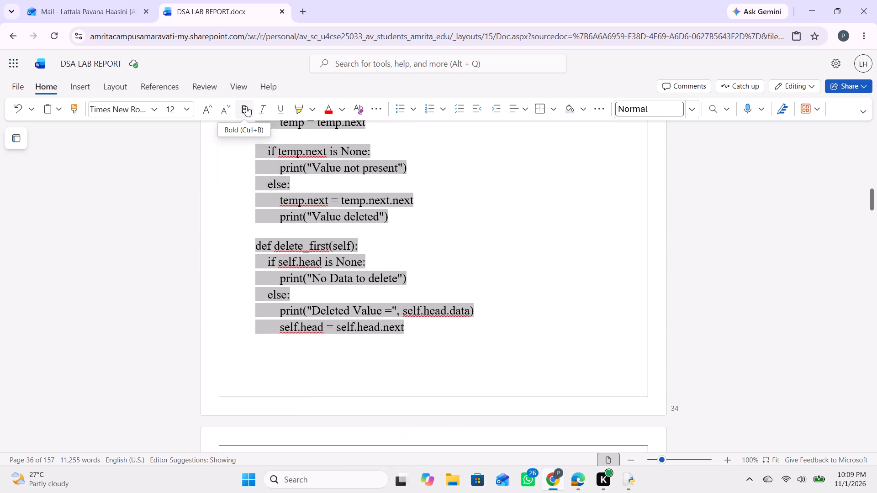
pyautogui.moveTo(246, 106); pyautogui.dragTo(240, 147)
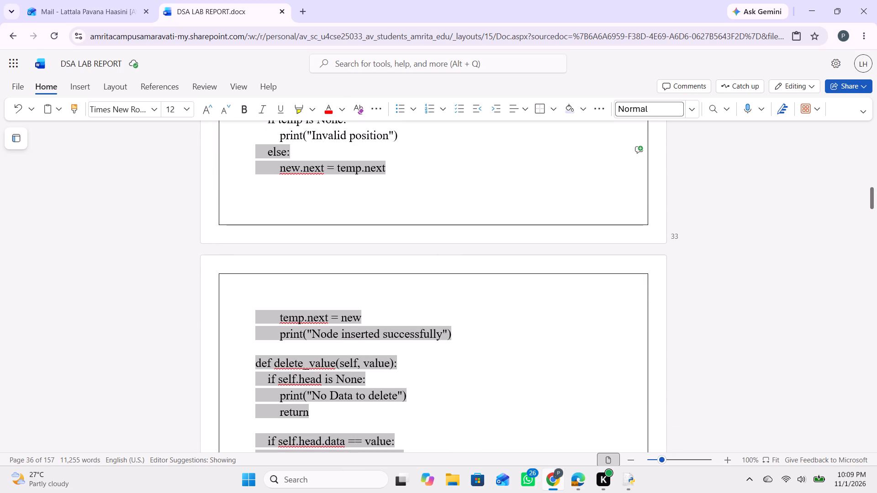
pyautogui.moveTo(240, 147); pyautogui.dragTo(258, 125)
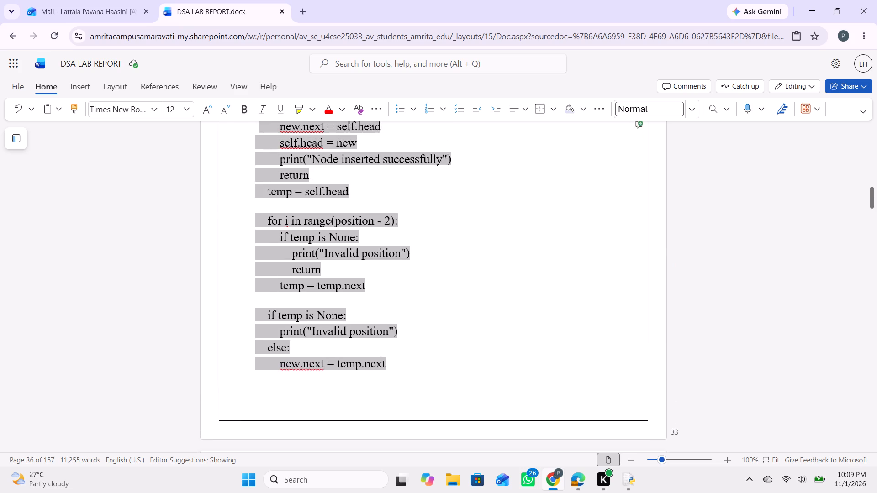
pyautogui.moveTo(258, 125); pyautogui.dragTo(245, 111)
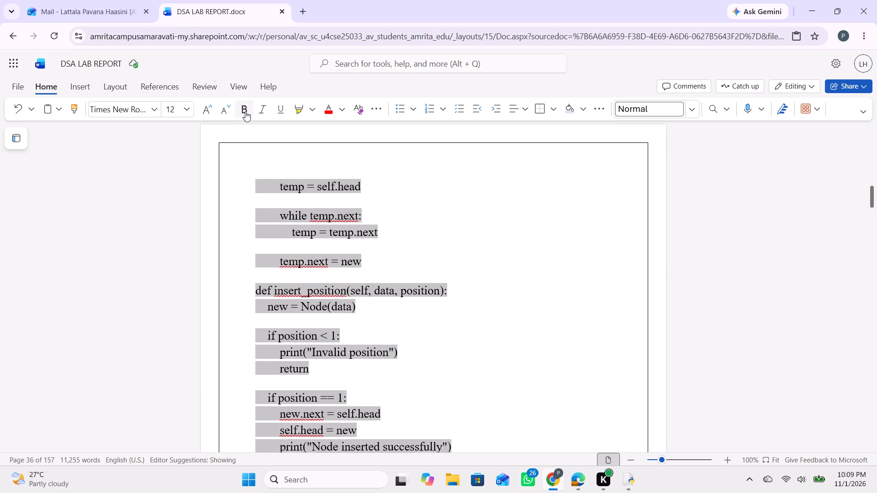
pyautogui.moveTo(245, 111); pyautogui.dragTo(234, 273)
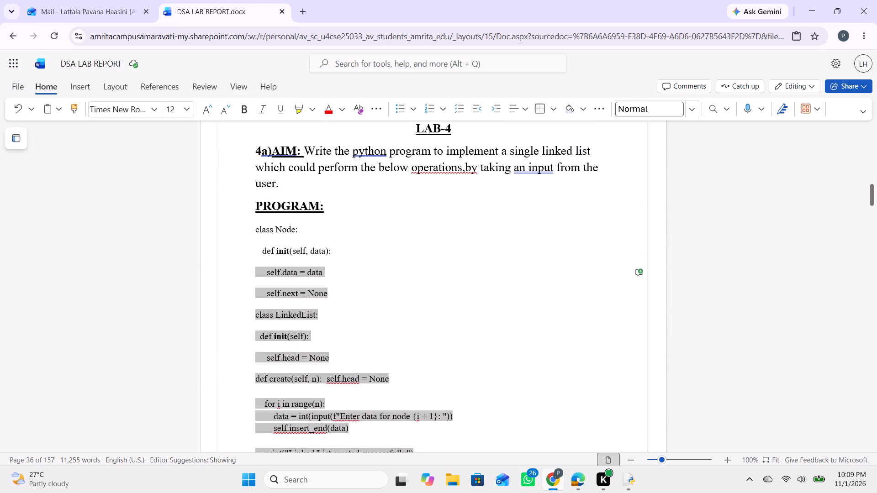
pyautogui.moveTo(234, 273); pyautogui.dragTo(241, 232)
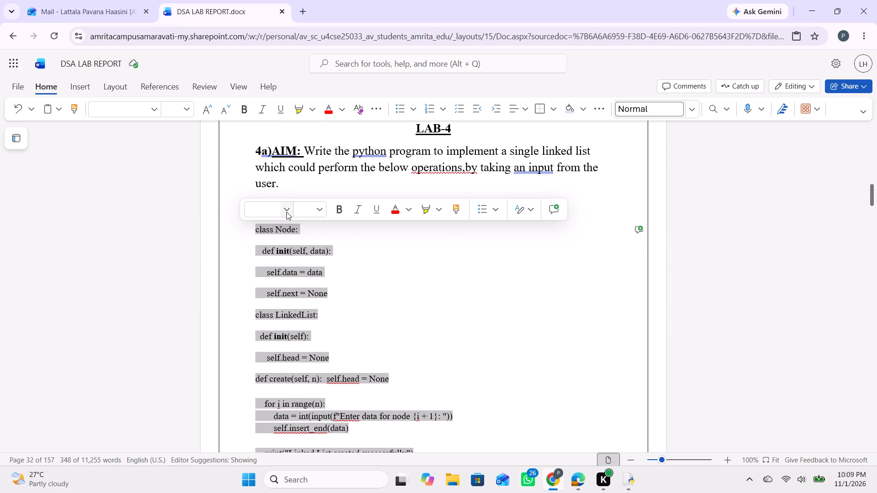
pyautogui.click(286, 212)
pyautogui.click(336, 143)
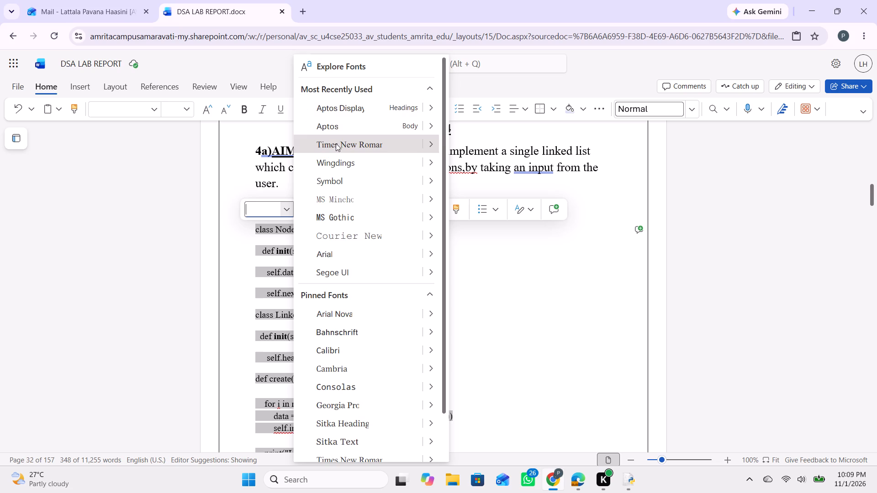
pyautogui.click(322, 211)
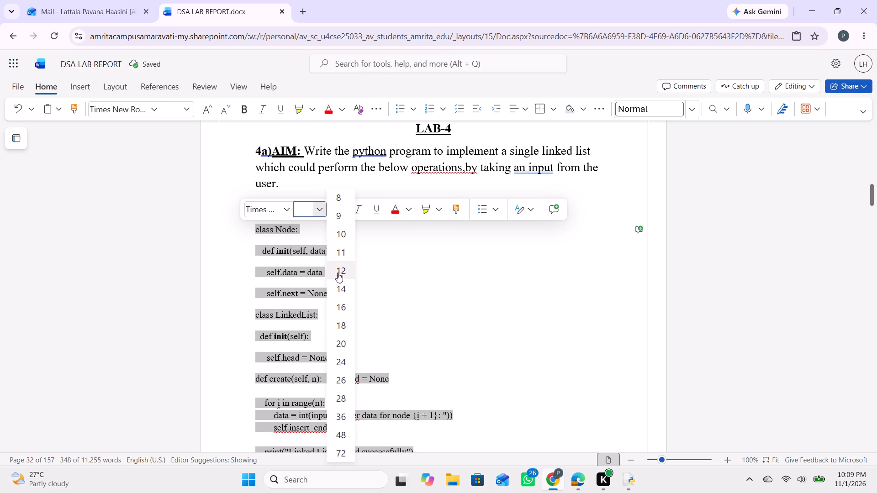
pyautogui.click(337, 273)
pyautogui.click(432, 324)
pyautogui.scroll(-10, 432, 324)
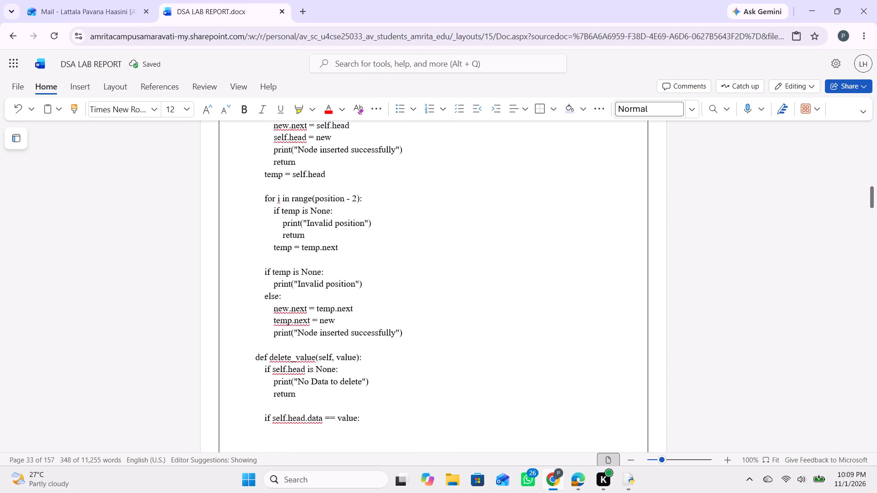
# Delete the blank line above the OUTPUT heading that follows the Lab-4 linked list code.
pyautogui.scroll(-9, 432, 324)
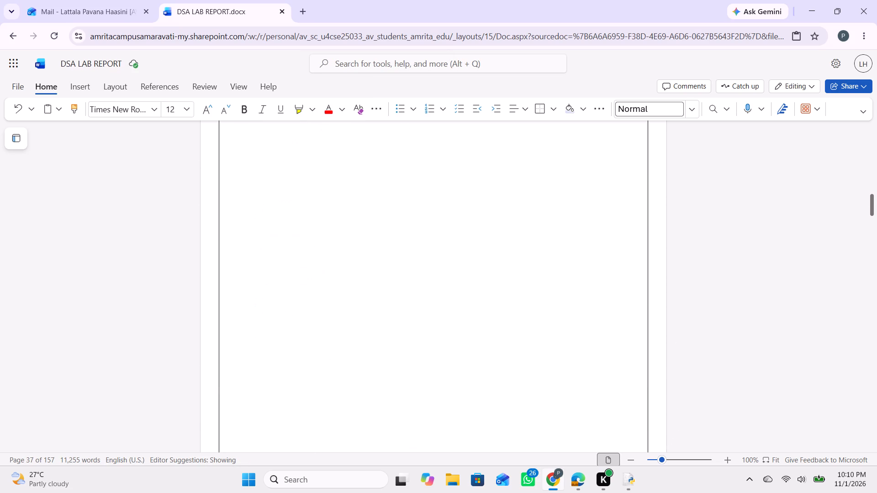
pyautogui.scroll(-1, 432, 324)
pyautogui.scroll(-3, 349, 327)
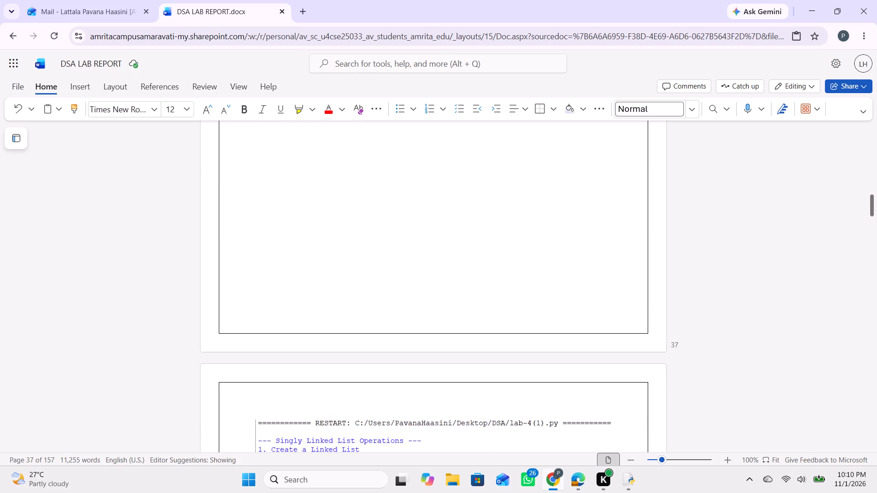
pyautogui.scroll(-9, 349, 327)
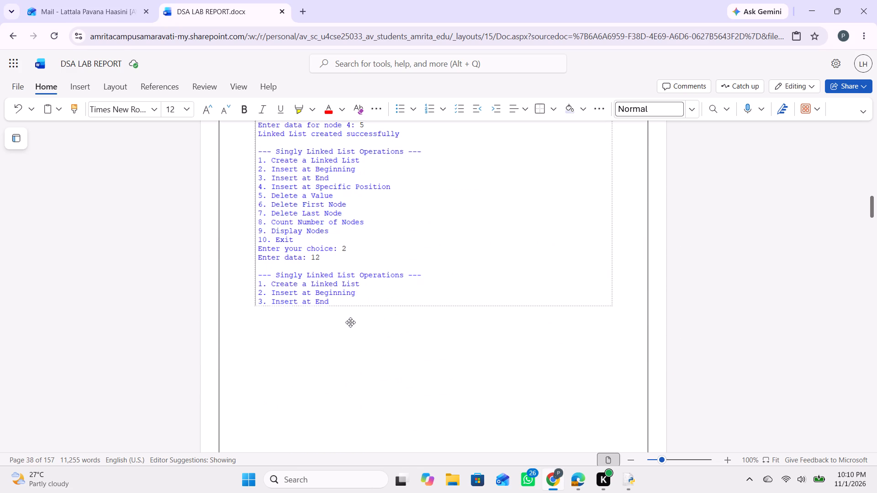
pyautogui.click(367, 261)
pyautogui.scroll(6, 367, 261)
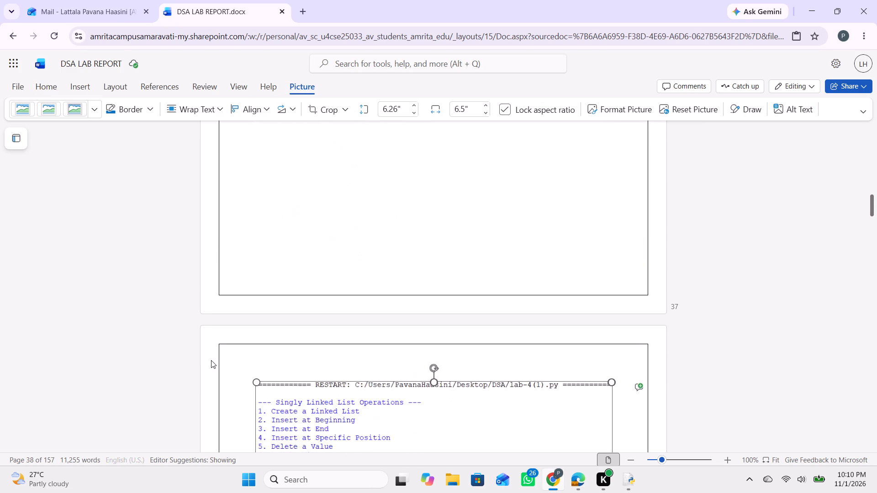
pyautogui.scroll(5, 211, 360)
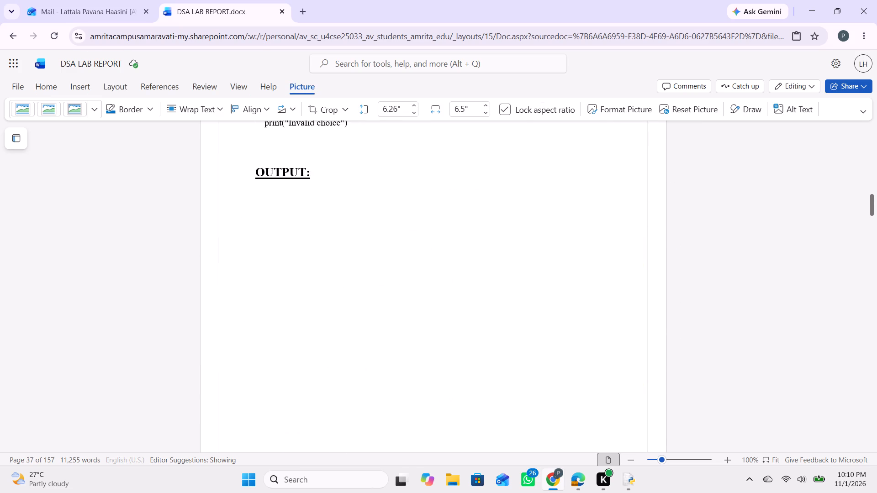
pyautogui.click(256, 164)
pyautogui.press('BackSpace')
# Set all text in the Quick Sort error table, header row included, to font size 14.
pyautogui.scroll(20, 256, 164)
pyautogui.scroll(5, 256, 164)
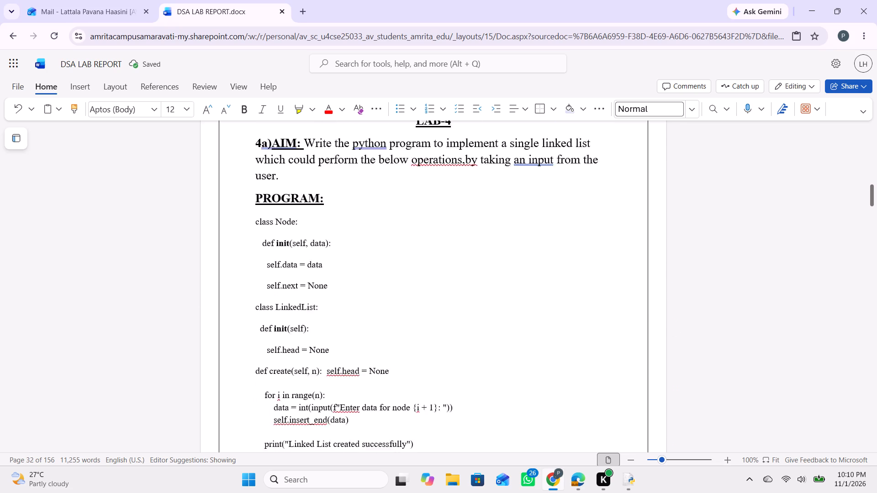
pyautogui.scroll(1, 256, 164)
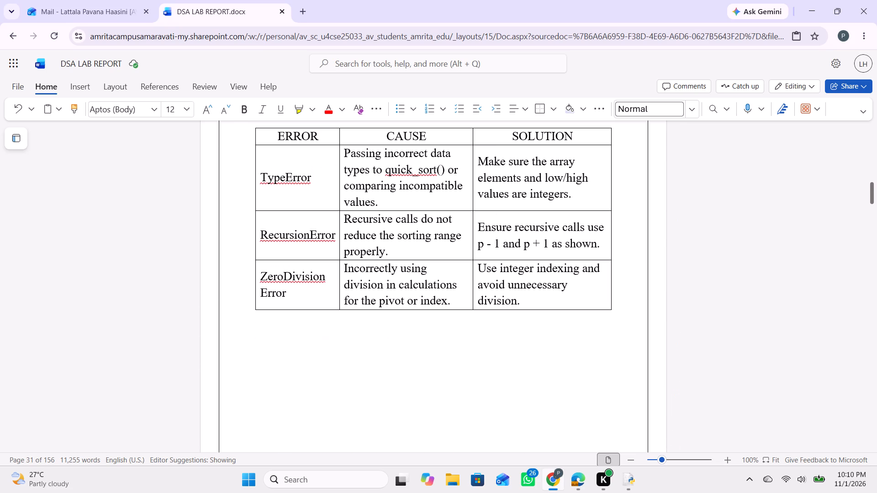
pyautogui.moveTo(592, 298); pyautogui.dragTo(246, 176)
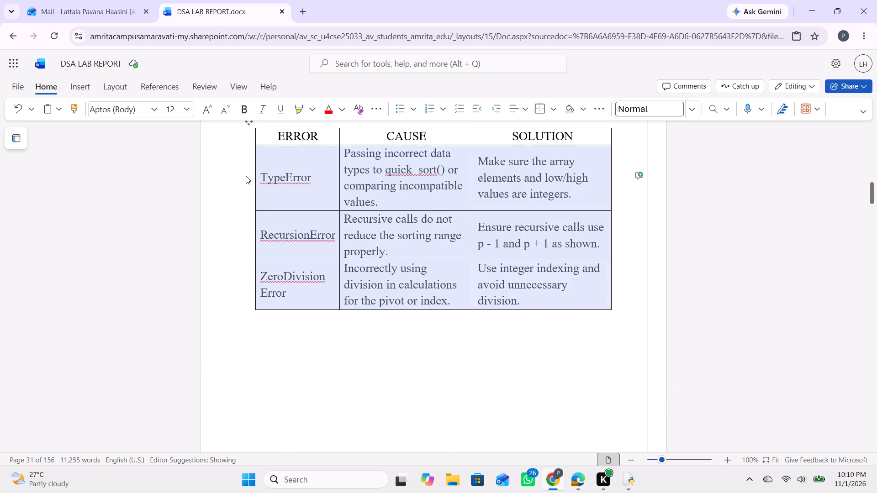
pyautogui.moveTo(246, 176); pyautogui.dragTo(222, 124)
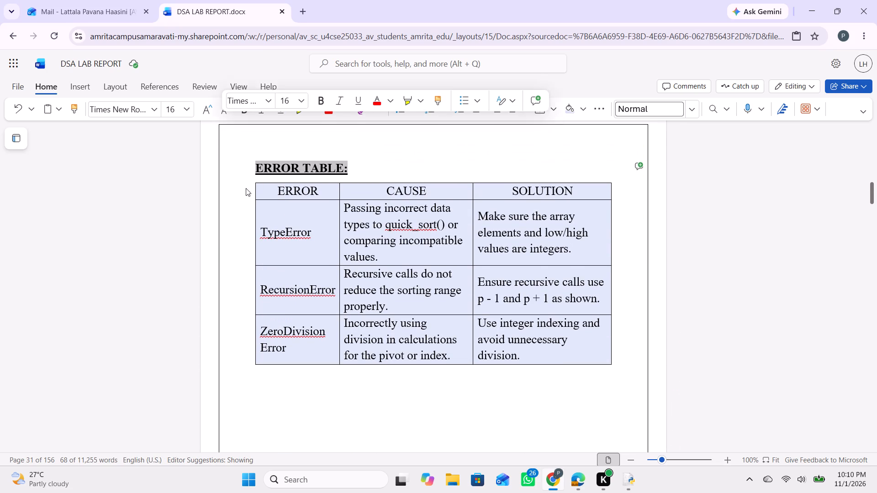
pyautogui.click(247, 188)
pyautogui.moveTo(265, 190); pyautogui.dragTo(520, 337)
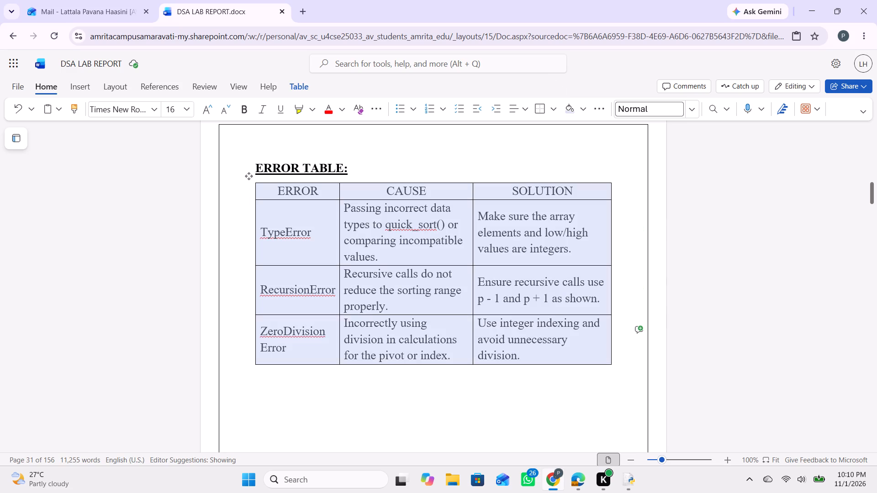
pyautogui.moveTo(520, 337); pyautogui.dragTo(555, 346)
pyautogui.click(301, 321)
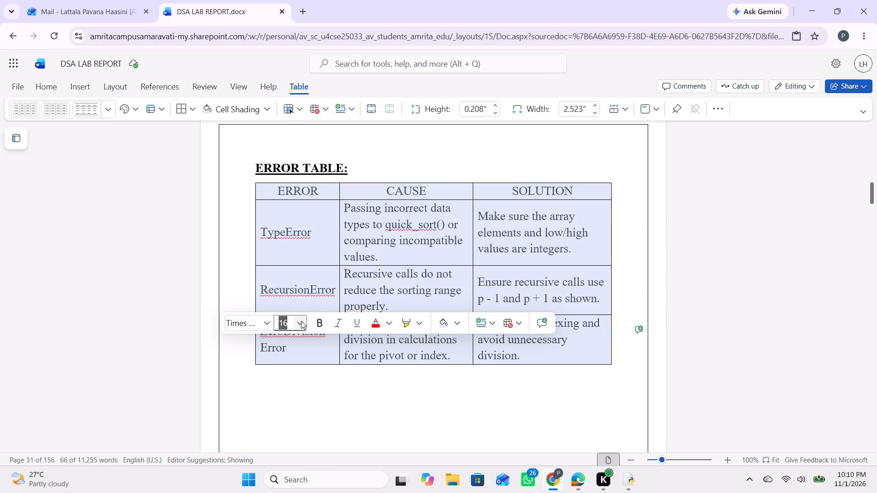
pyautogui.click(329, 284)
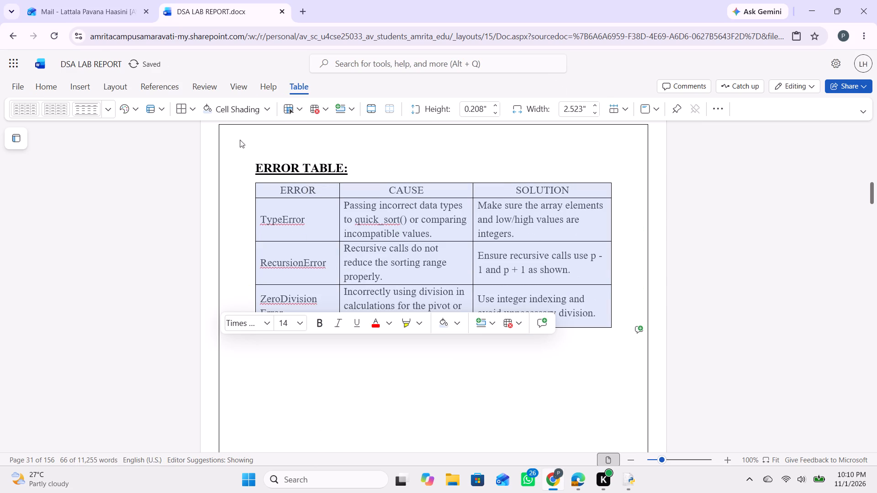
# Set the border weight of the whole Quick Sort error table to 1.5 pt.
pyautogui.click(179, 114)
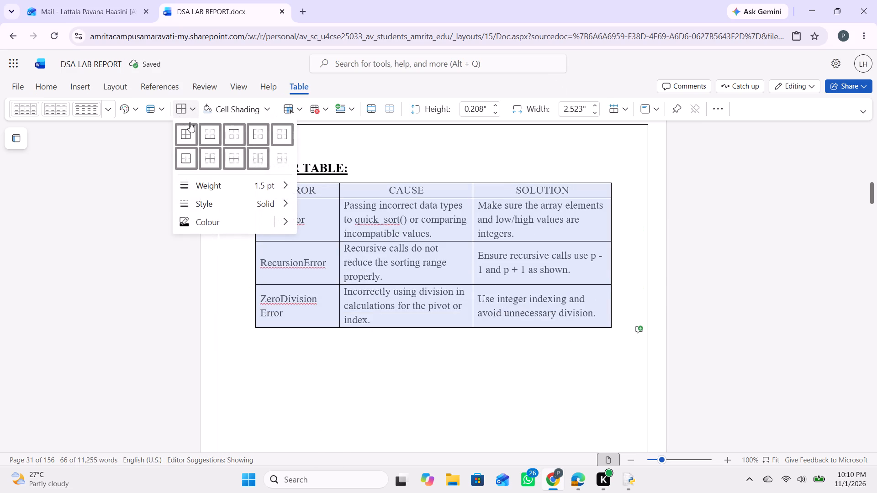
pyautogui.click(224, 183)
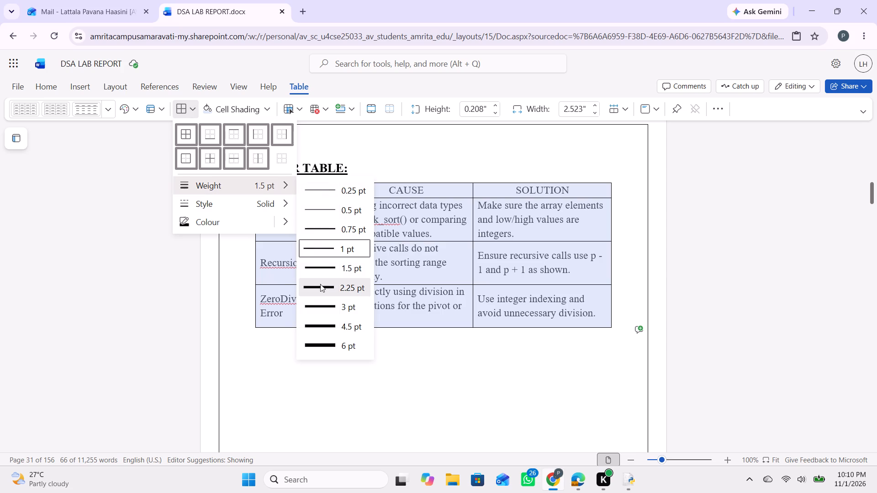
pyautogui.click(319, 269)
pyautogui.scroll(5, 467, 398)
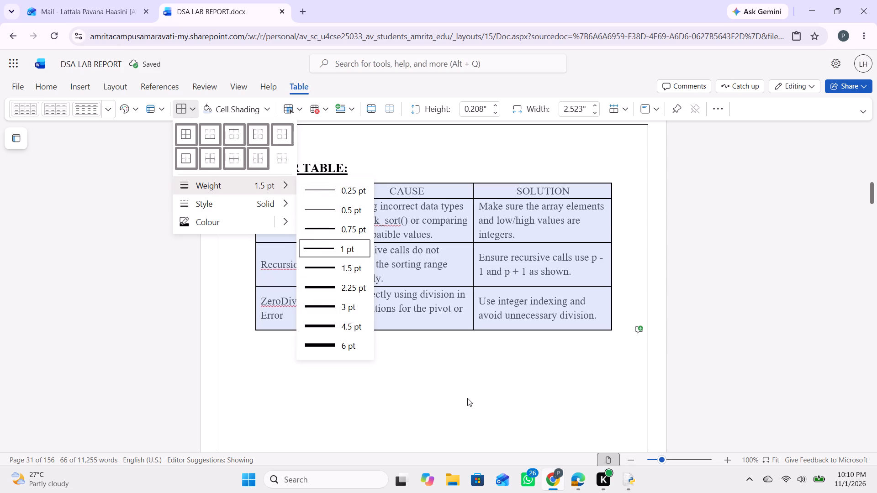
pyautogui.scroll(6, 467, 398)
pyautogui.click(480, 146)
# Set the Quick Sort explanation paragraphs below the program's output to Times New Roman, size 14.
pyautogui.scroll(1, 480, 146)
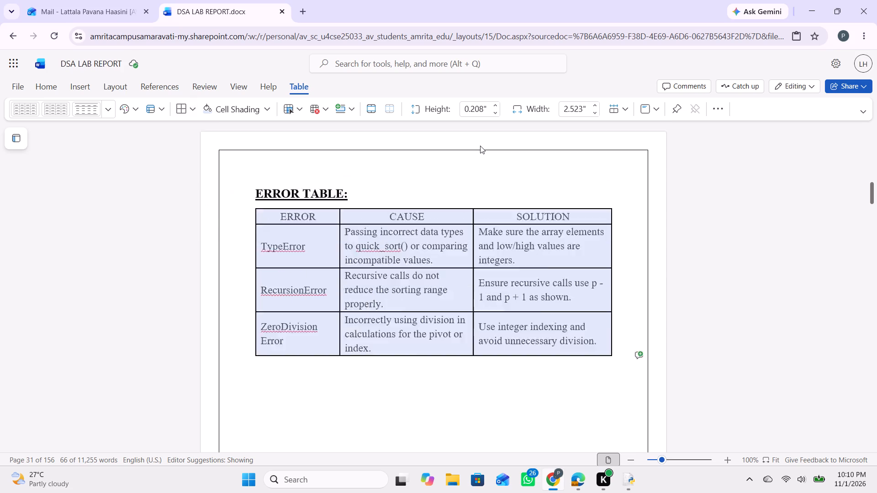
pyautogui.scroll(4, 480, 146)
pyautogui.moveTo(486, 298); pyautogui.dragTo(195, 195)
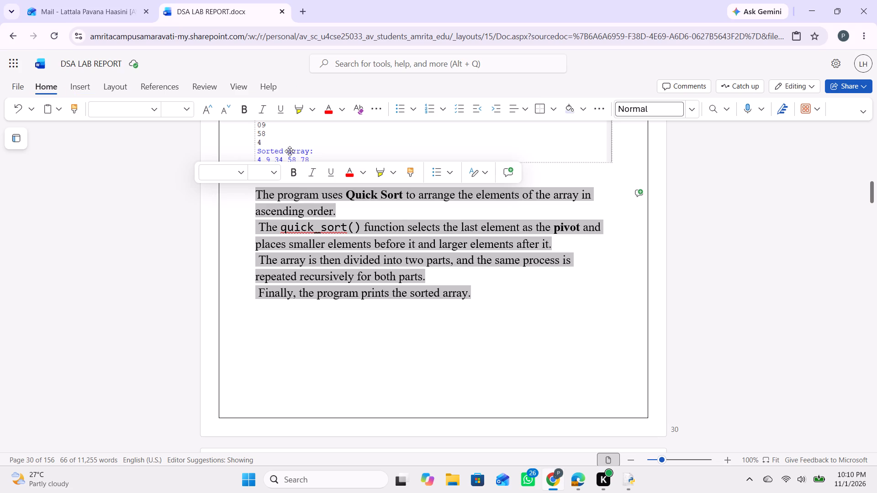
pyautogui.click(273, 174)
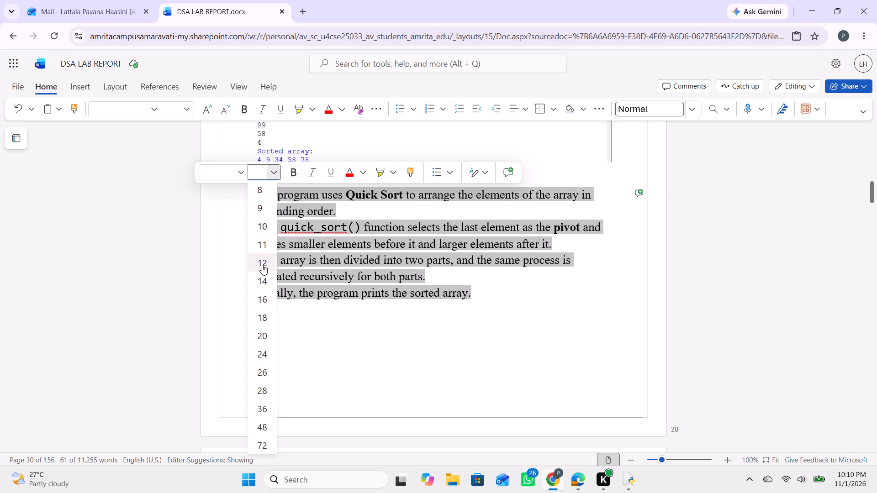
pyautogui.click(259, 279)
pyautogui.click(238, 173)
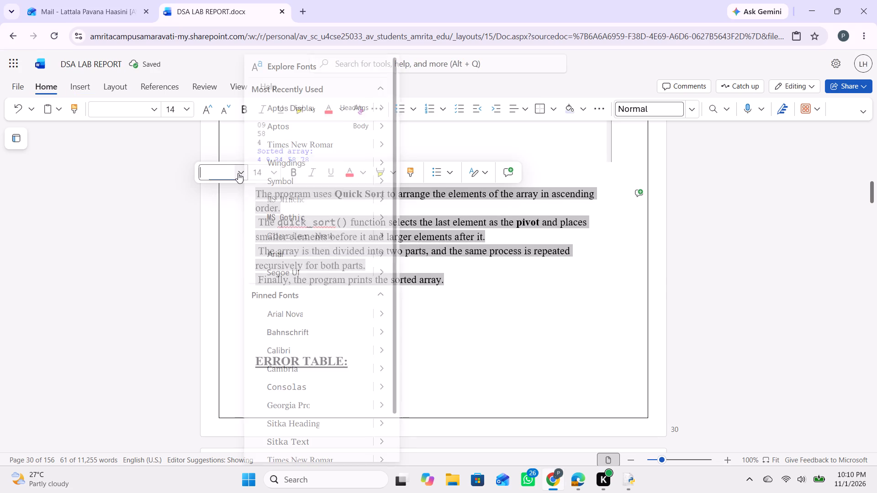
pyautogui.click(306, 148)
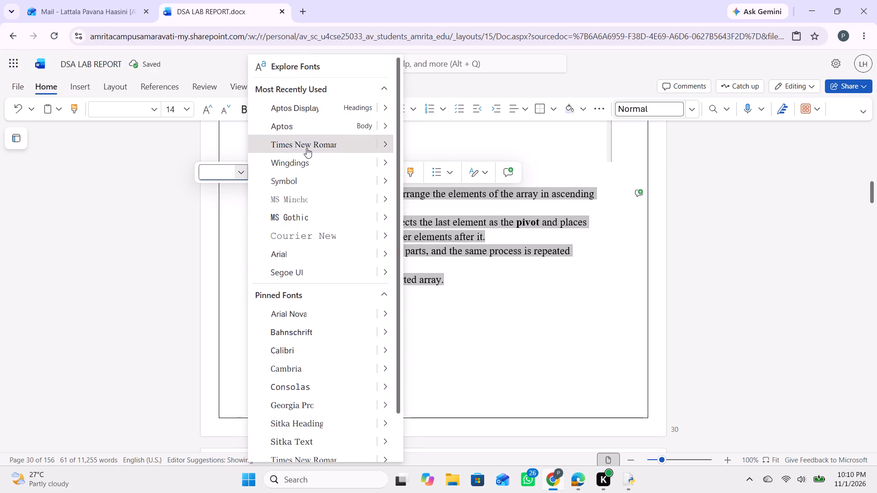
pyautogui.click(530, 299)
# Set the 3e Quick Sort code from def quick_sort(arr, low, high) through print(element, end=" ") to font size 12.
pyautogui.scroll(6, 530, 299)
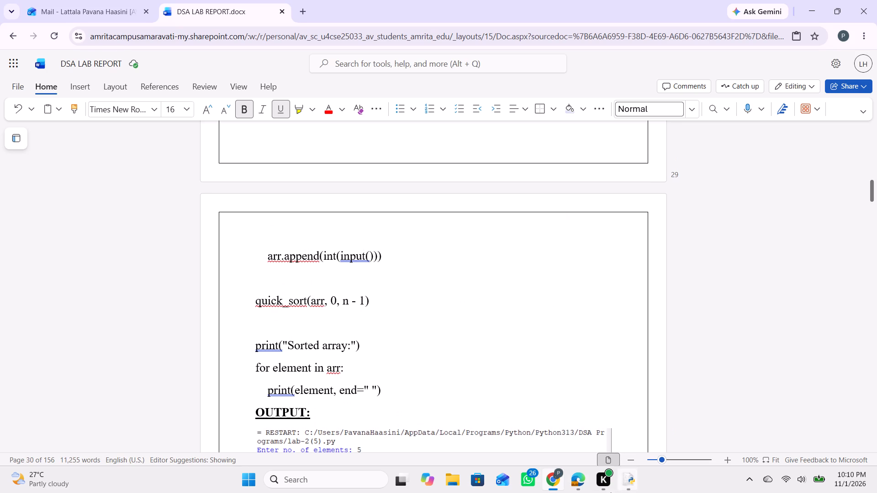
pyautogui.moveTo(413, 390); pyautogui.dragTo(242, 232)
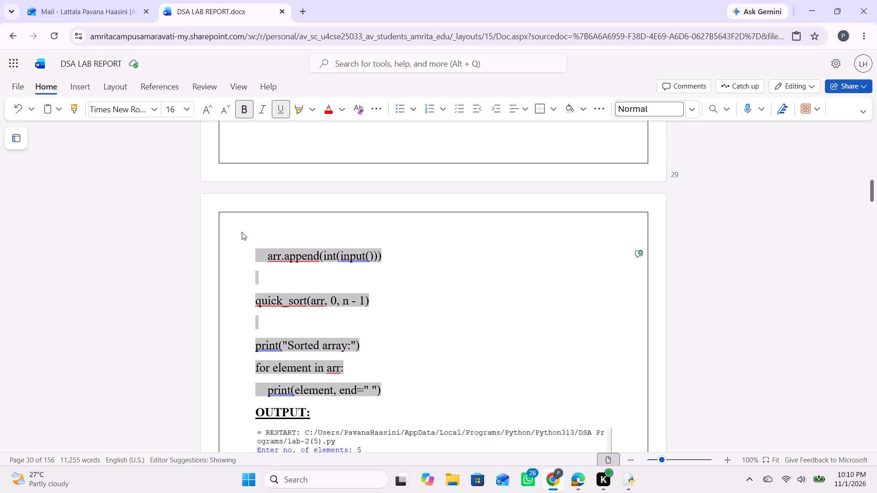
pyautogui.moveTo(242, 232); pyautogui.dragTo(246, 118)
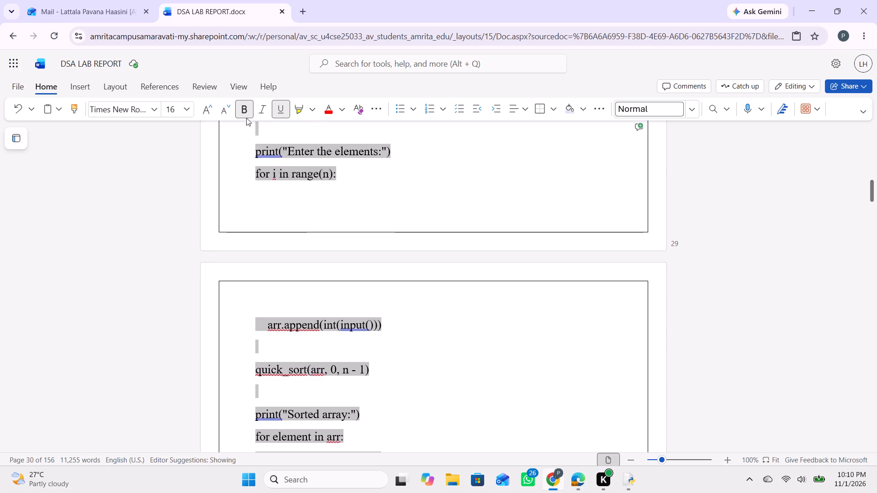
pyautogui.moveTo(246, 118); pyautogui.dragTo(245, 115)
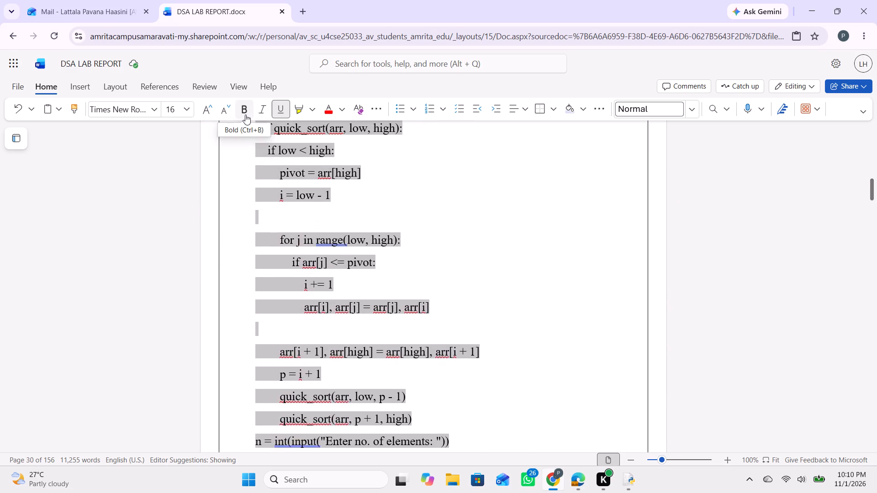
pyautogui.moveTo(245, 115); pyautogui.dragTo(252, 375)
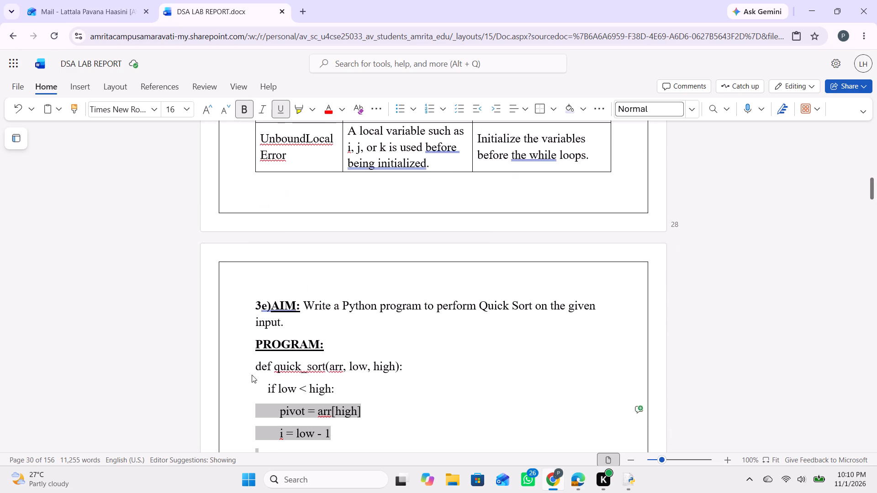
pyautogui.moveTo(252, 375); pyautogui.dragTo(249, 369)
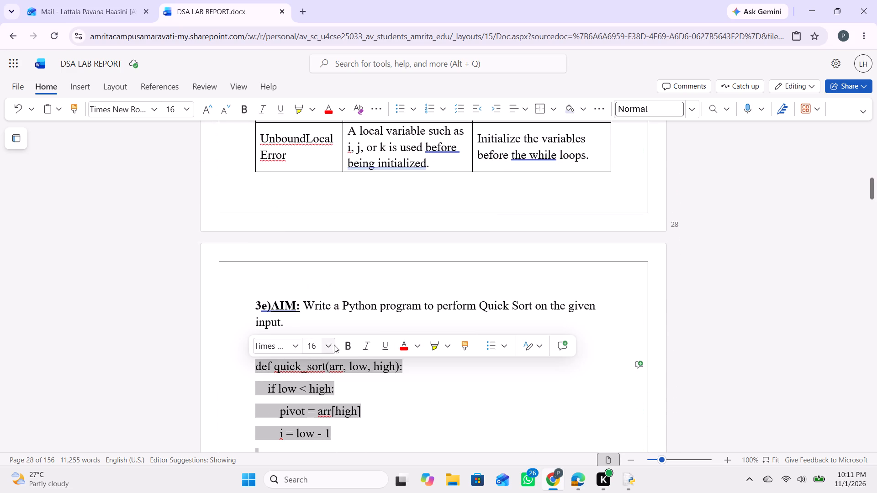
pyautogui.click(330, 345)
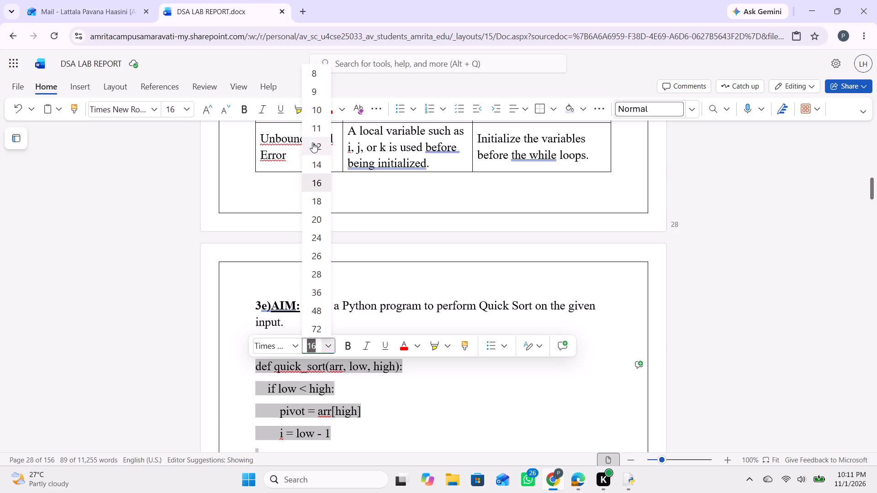
pyautogui.click(312, 142)
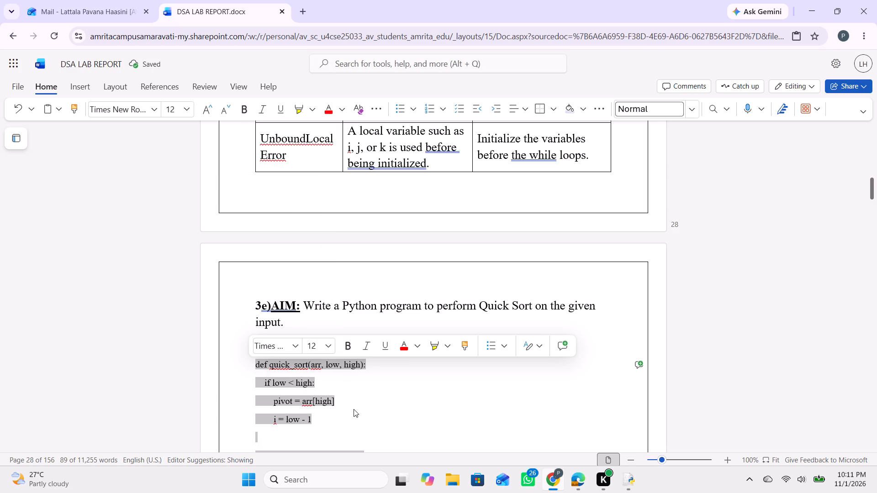
pyautogui.click(354, 409)
# Set all text in the merge sort error table, header row included, to font size 14.
pyautogui.scroll(2, 354, 409)
pyautogui.scroll(1, 571, 309)
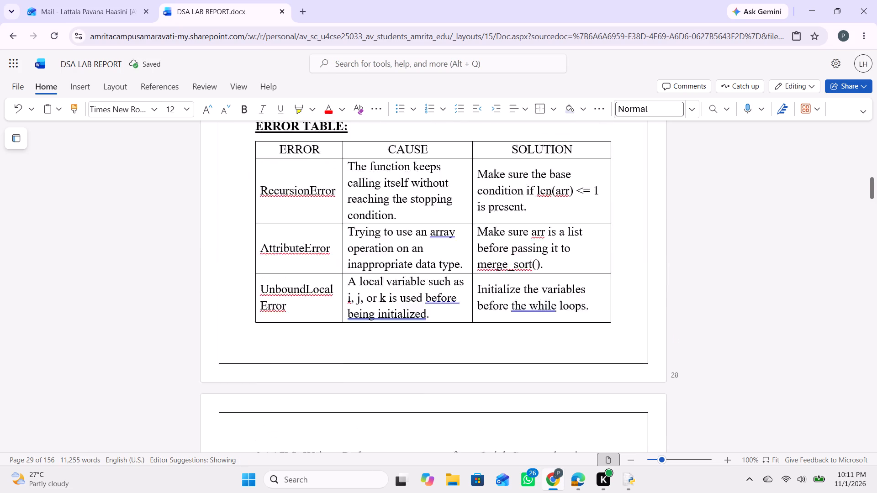
pyautogui.scroll(1, 571, 309)
pyautogui.moveTo(596, 410); pyautogui.dragTo(599, 399)
pyautogui.moveTo(599, 399); pyautogui.dragTo(445, 345)
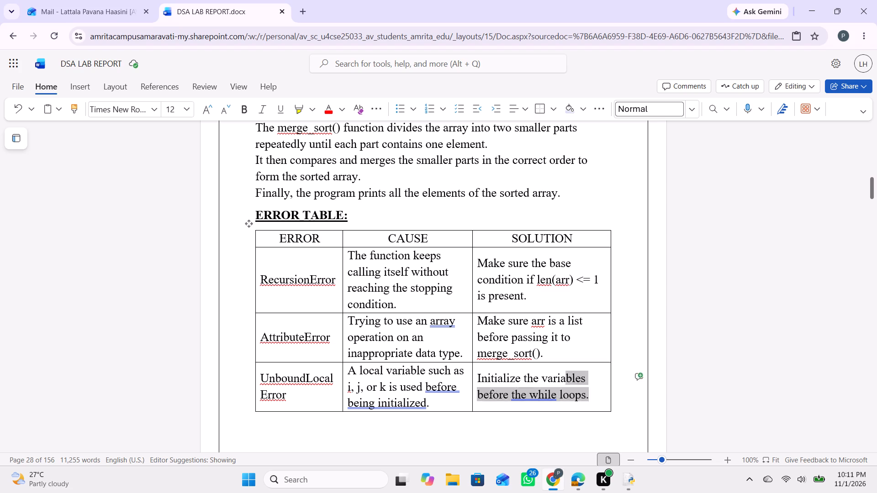
pyautogui.moveTo(445, 345); pyautogui.dragTo(192, 225)
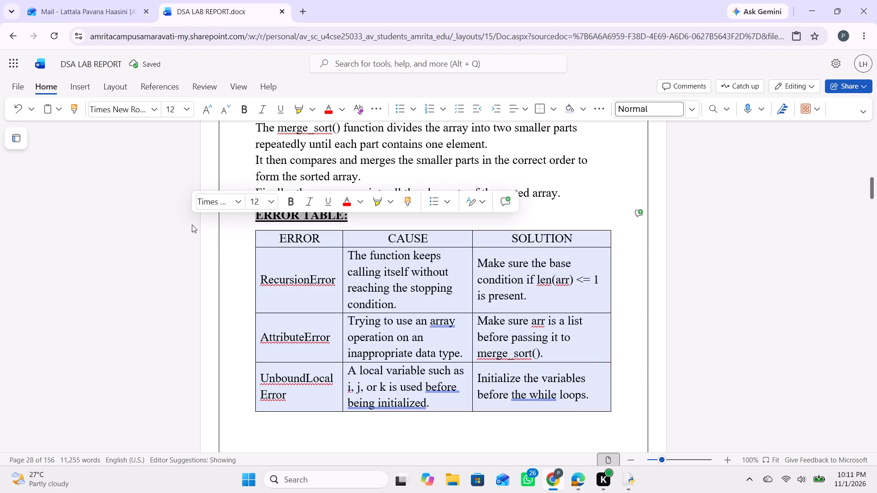
pyautogui.click(332, 270)
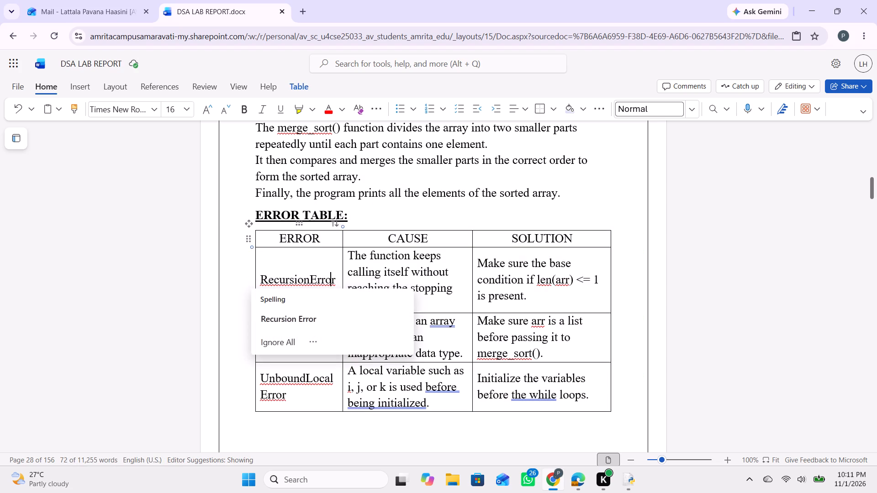
pyautogui.moveTo(266, 239); pyautogui.dragTo(567, 401)
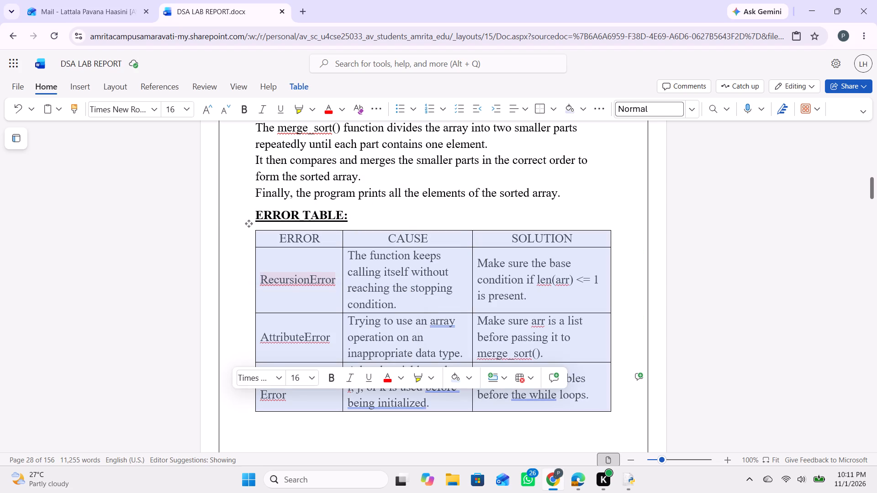
pyautogui.click(312, 377)
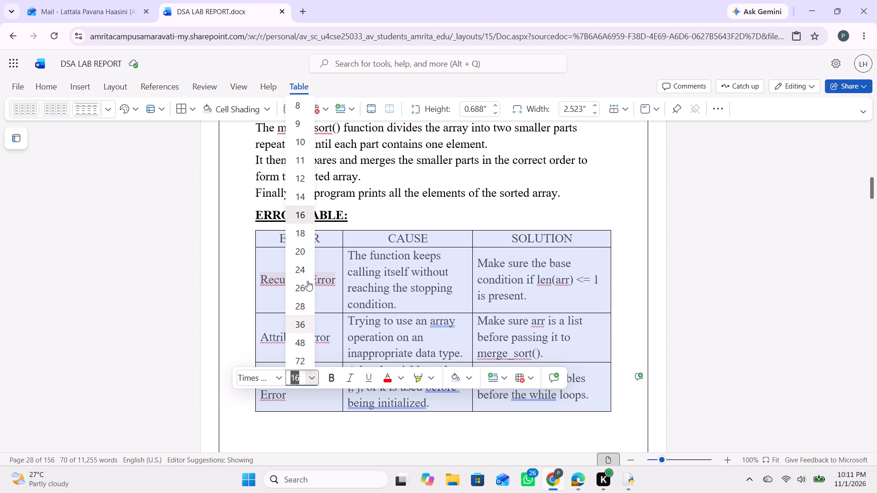
pyautogui.click(301, 197)
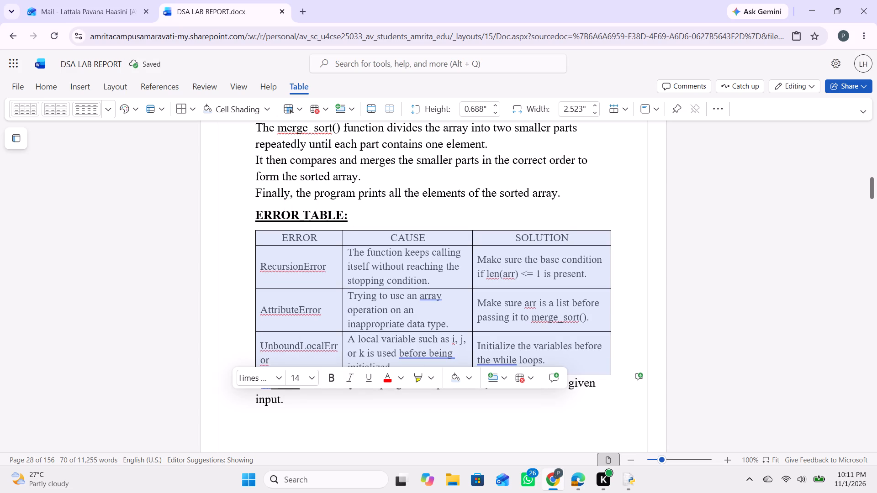
# Insert a page break before the 3e AIM line so the Quick Sort section starts on a new page.
pyautogui.click(452, 189)
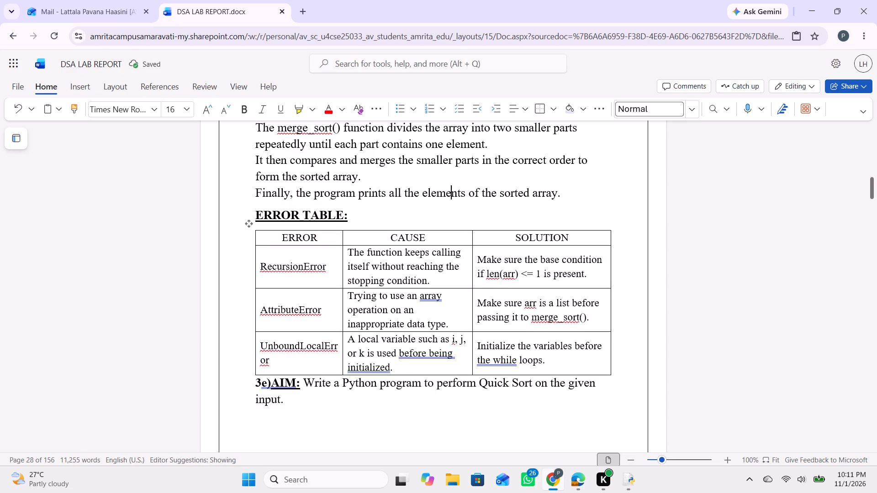
pyautogui.click(254, 382)
pyautogui.press('Return')
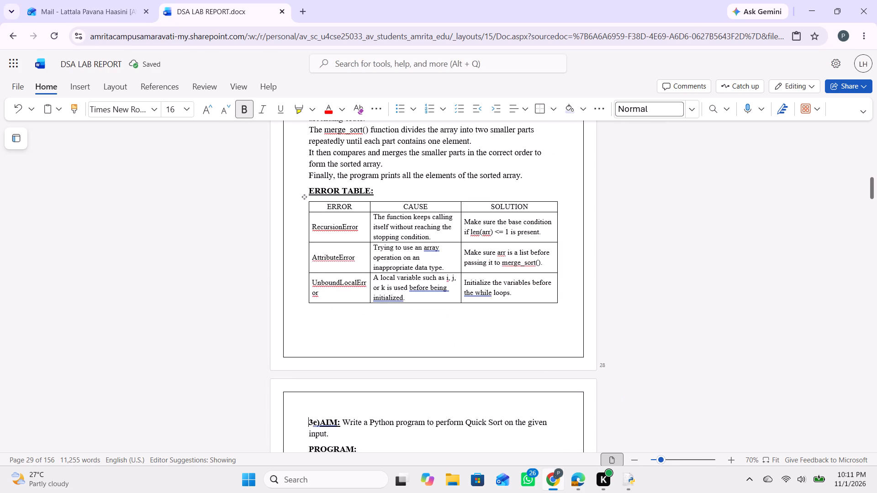
# Set the Merge Sort explanation paragraphs to Times New Roman, size 14.
pyautogui.moveTo(534, 183); pyautogui.dragTo(378, 158)
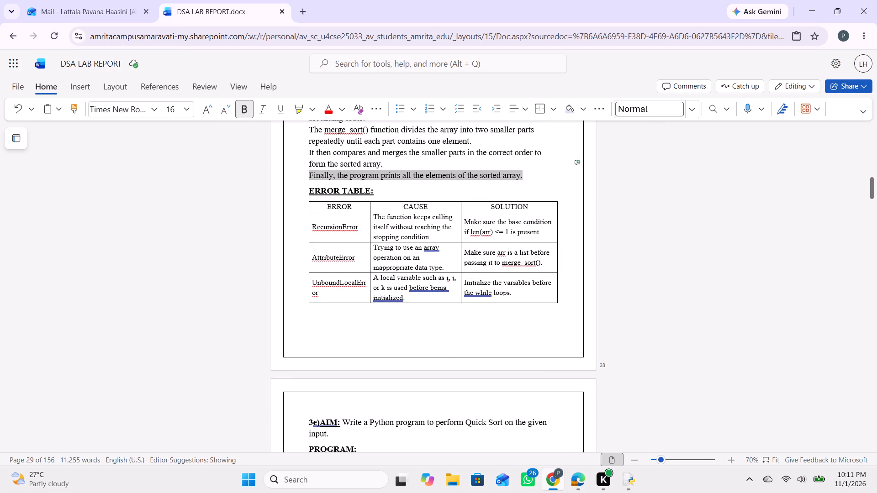
pyautogui.moveTo(378, 158); pyautogui.dragTo(309, 266)
pyautogui.rightClick(309, 266)
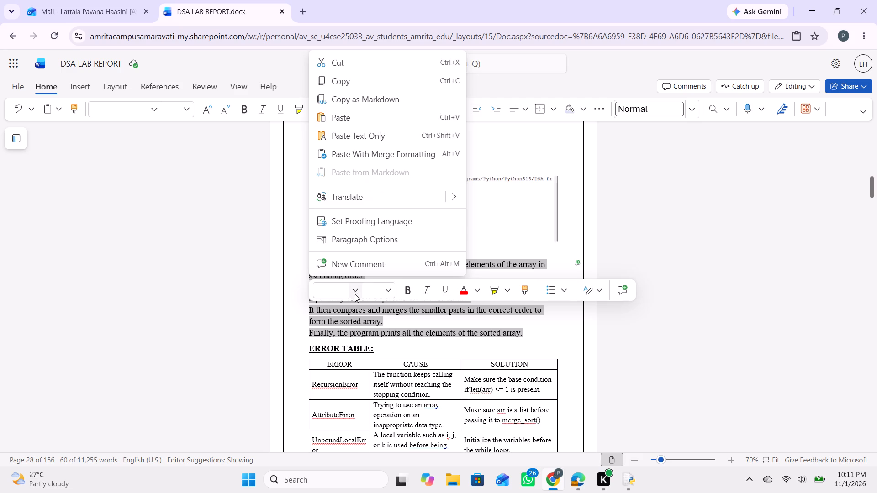
pyautogui.click(356, 295)
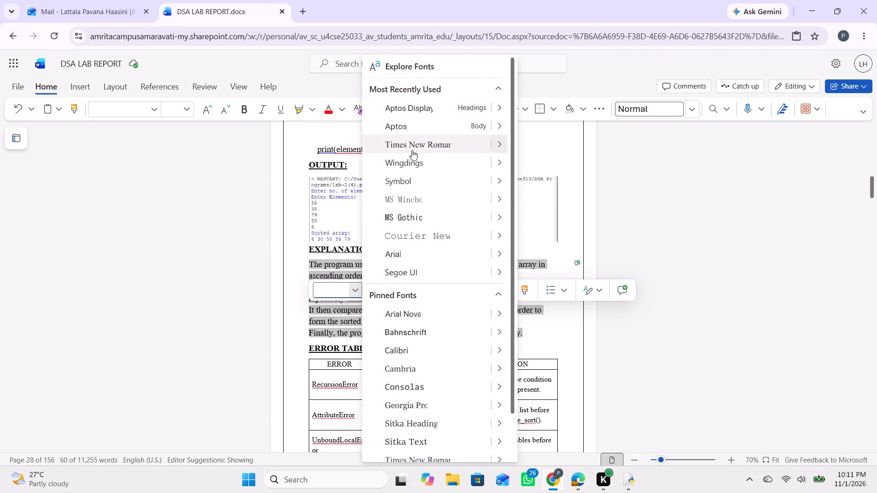
pyautogui.click(412, 147)
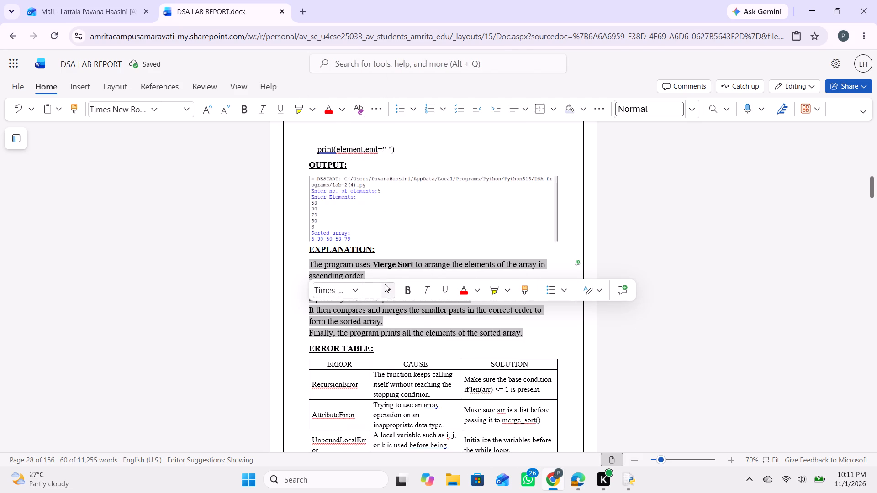
pyautogui.click(385, 286)
pyautogui.click(410, 291)
# Set the 3d Merge Sort code from def merge_sort(arr) through print(element,end=" ") to font size 12.
pyautogui.scroll(2, 410, 291)
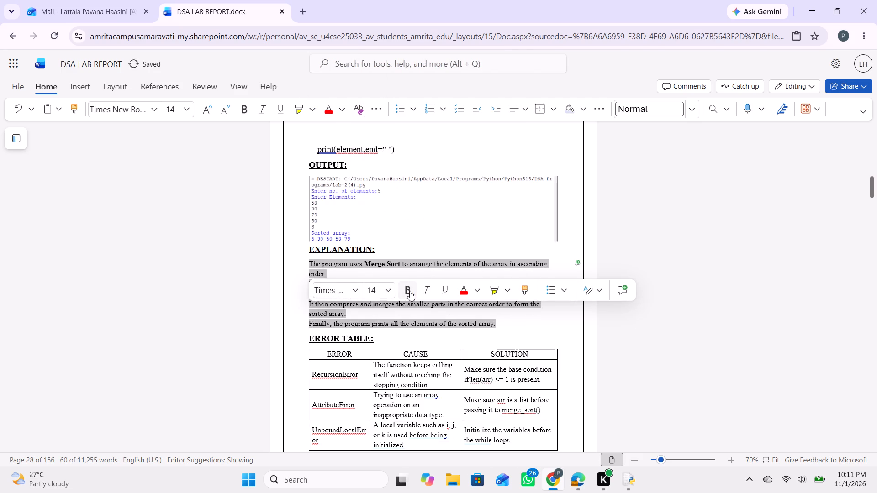
pyautogui.scroll(2, 410, 291)
pyautogui.click(606, 223)
pyautogui.scroll(1, 606, 223)
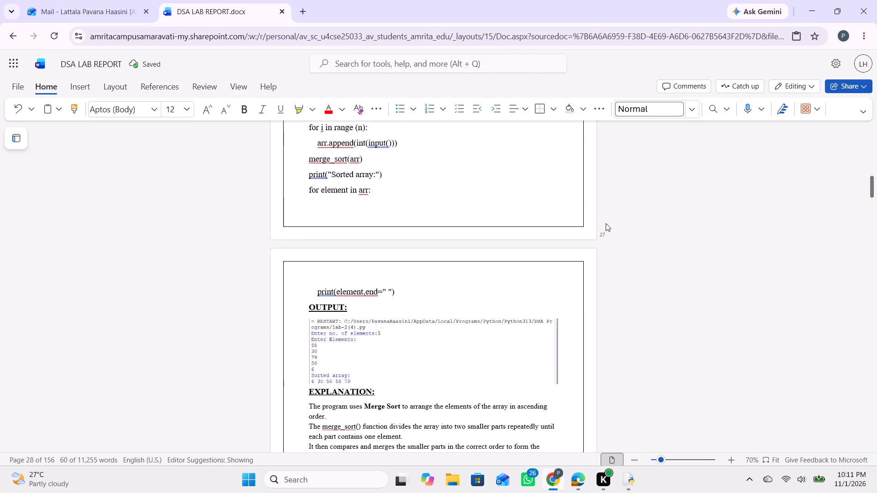
pyautogui.scroll(1, 606, 223)
pyautogui.moveTo(414, 295); pyautogui.dragTo(280, 108)
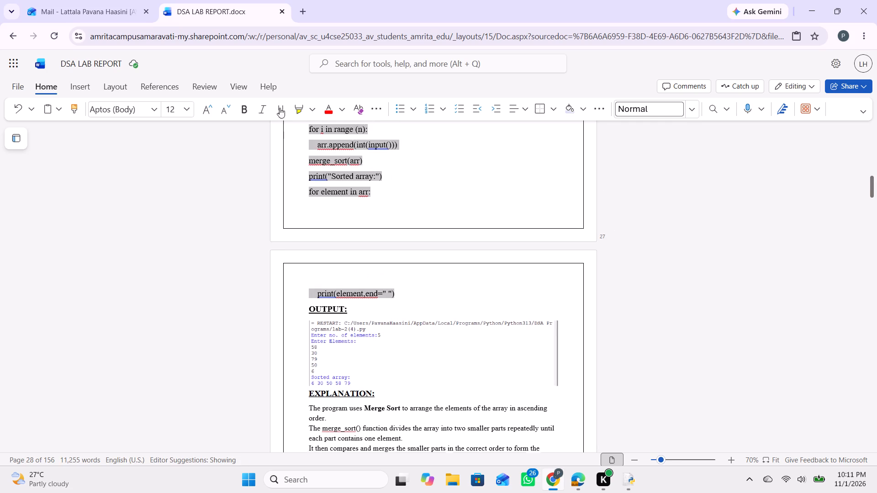
pyautogui.moveTo(280, 108); pyautogui.dragTo(285, 71)
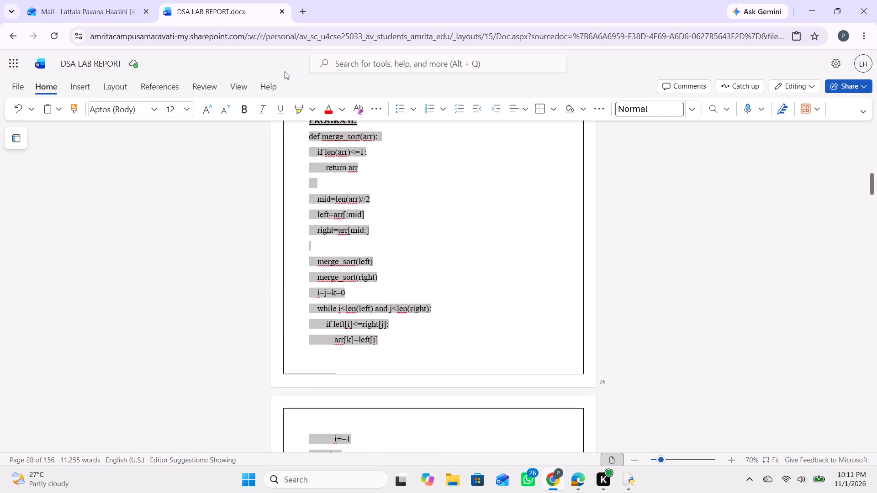
pyautogui.moveTo(285, 71); pyautogui.dragTo(278, 298)
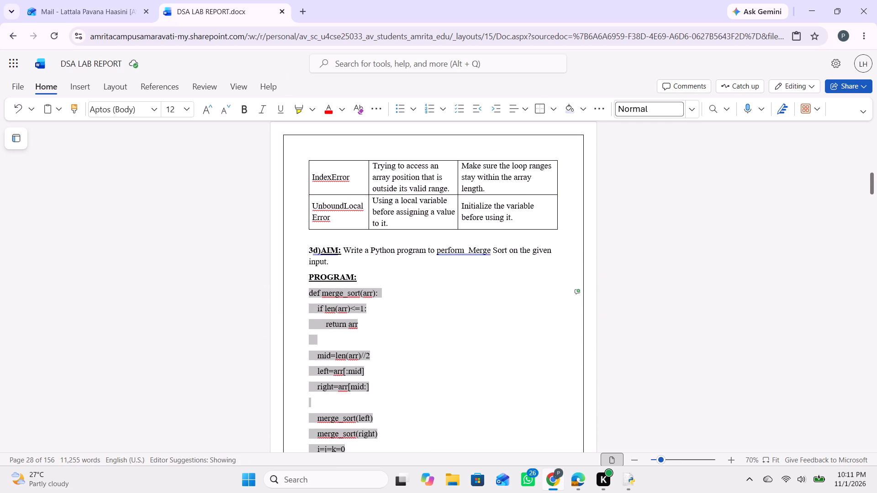
pyautogui.moveTo(278, 298); pyautogui.dragTo(287, 296)
pyautogui.click(364, 274)
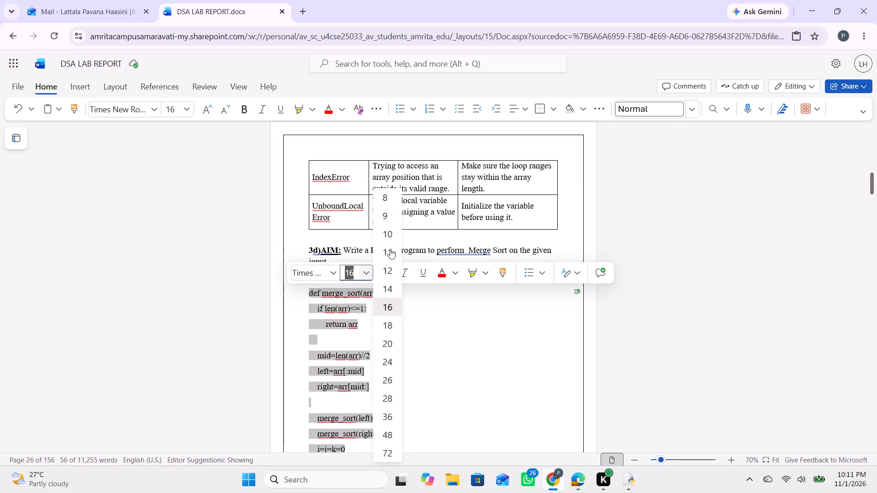
pyautogui.click(396, 268)
# Set all text in the Selection Sort error table, from the header row through the UnboundLocalError row, to font size 14.
pyautogui.scroll(1, 457, 374)
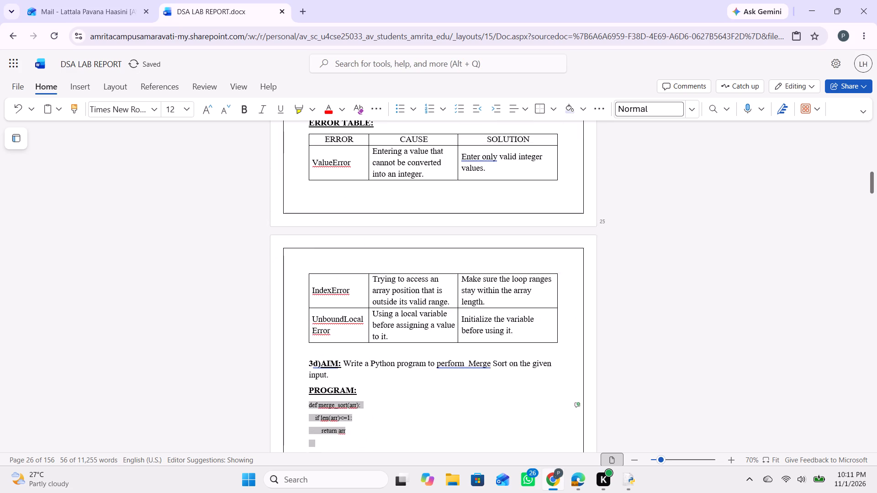
pyautogui.scroll(1, 457, 374)
pyautogui.moveTo(546, 333); pyautogui.dragTo(317, 238)
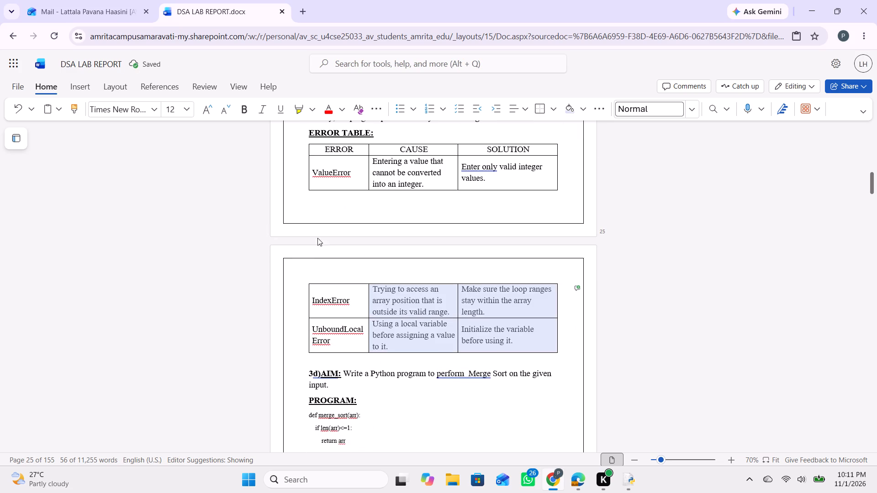
pyautogui.moveTo(317, 238); pyautogui.dragTo(301, 151)
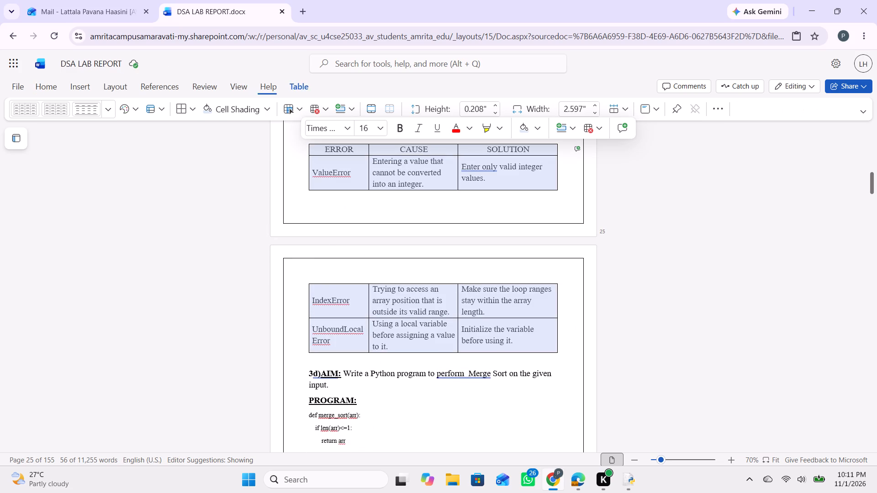
pyautogui.click(384, 127)
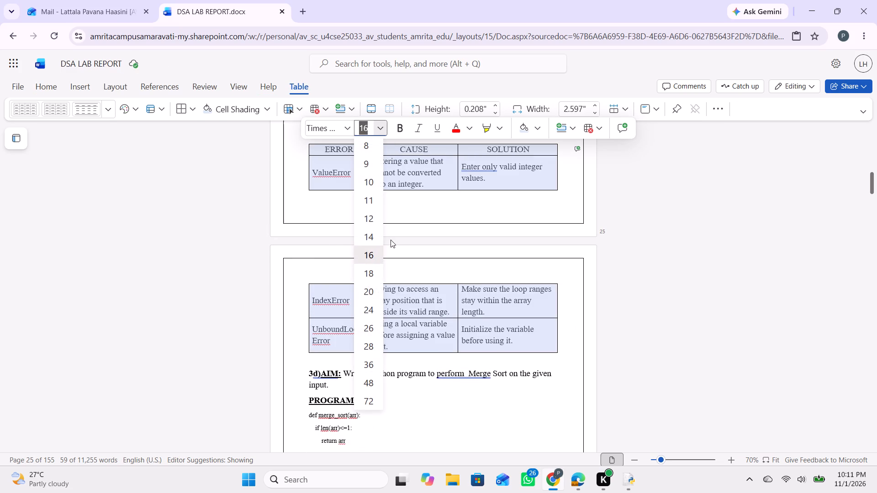
pyautogui.click(382, 239)
# Set the Selection Sort explanation paragraphs to Times New Roman, size 14.
pyautogui.scroll(3, 382, 239)
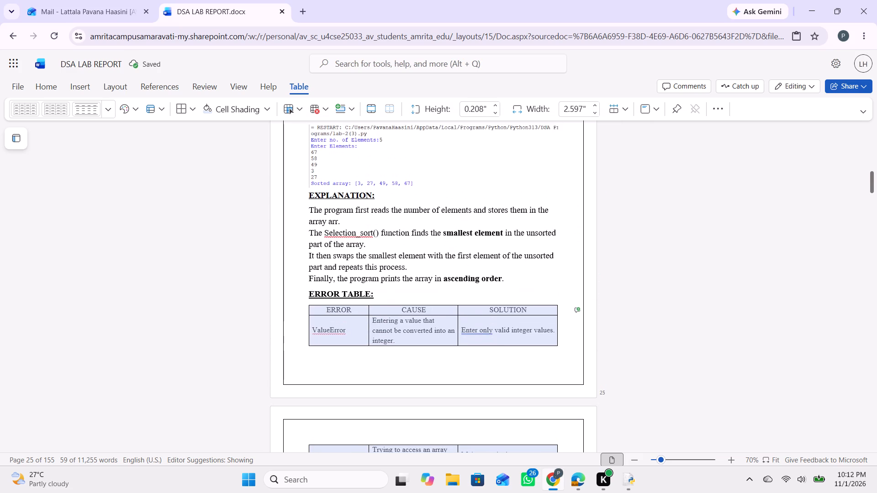
pyautogui.moveTo(518, 286); pyautogui.dragTo(279, 210)
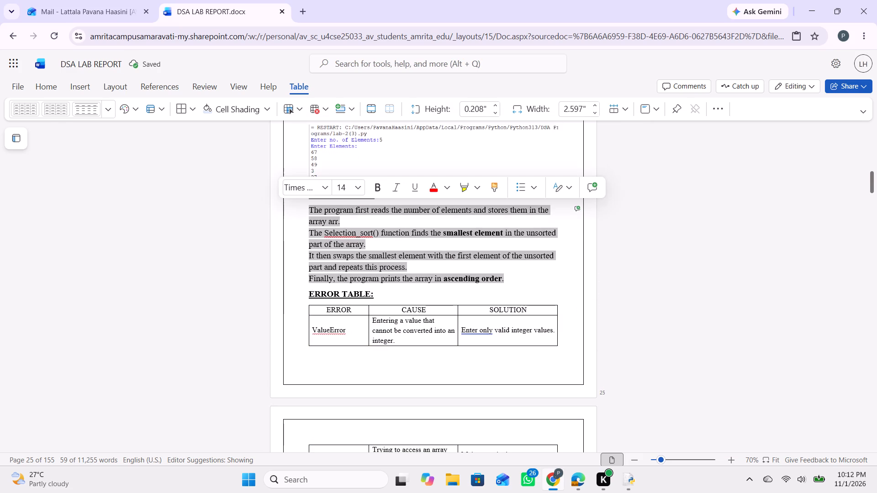
pyautogui.click(322, 193)
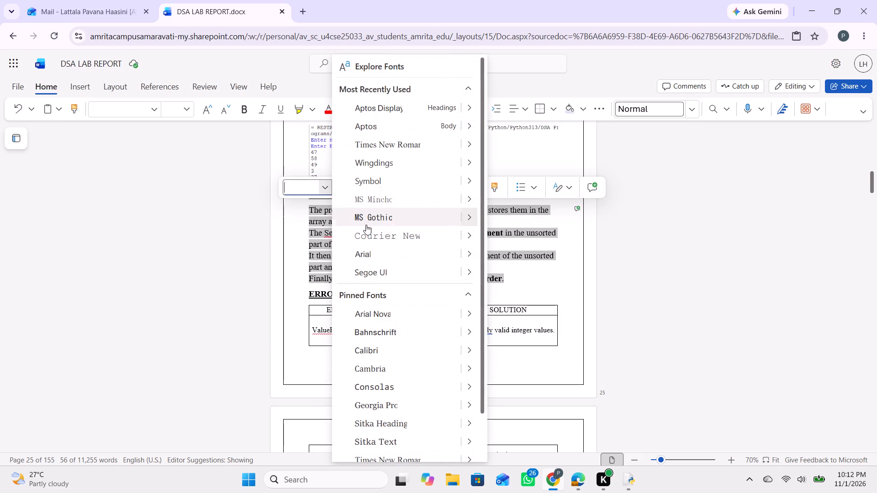
pyautogui.click(381, 142)
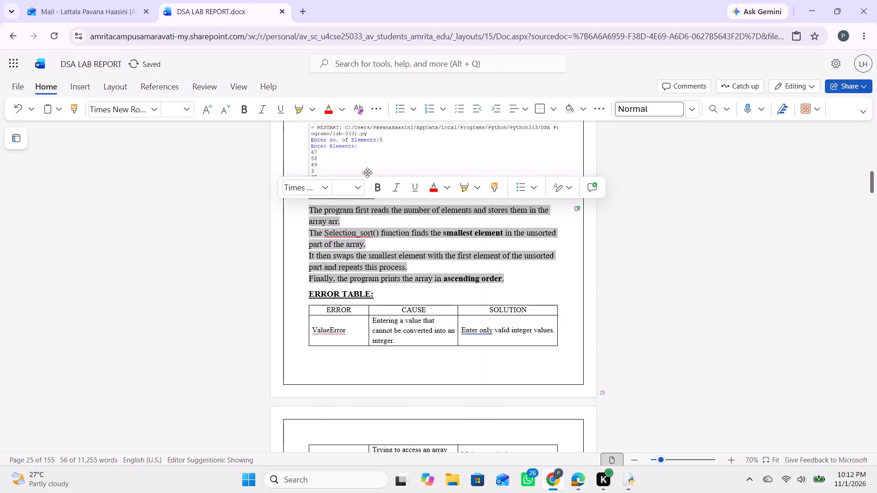
pyautogui.click(360, 183)
pyautogui.click(376, 275)
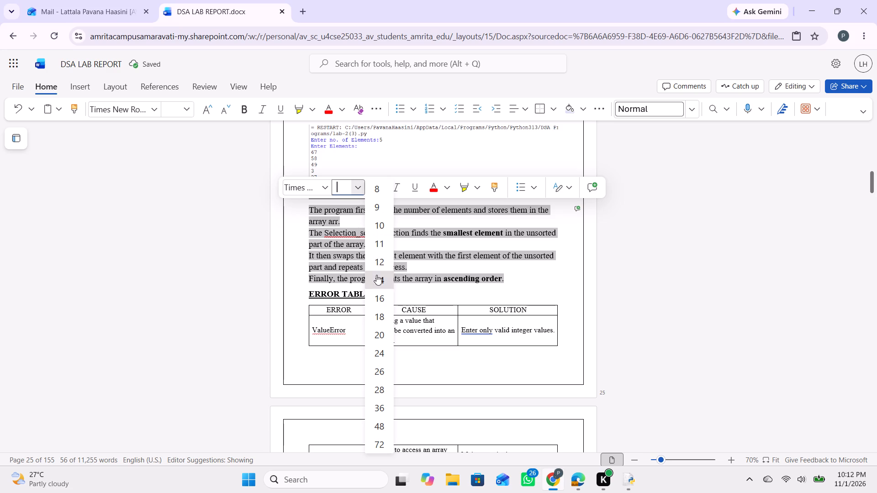
# Set the 3c Selection Sort code from def Selection_sort(arr) through print(element,end=" ") to font size 12.
pyautogui.scroll(4, 376, 275)
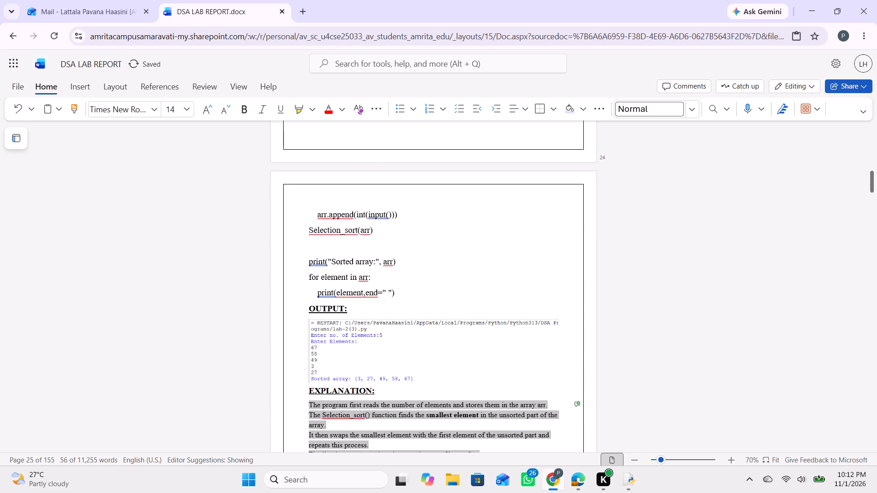
pyautogui.moveTo(408, 297); pyautogui.dragTo(275, 136)
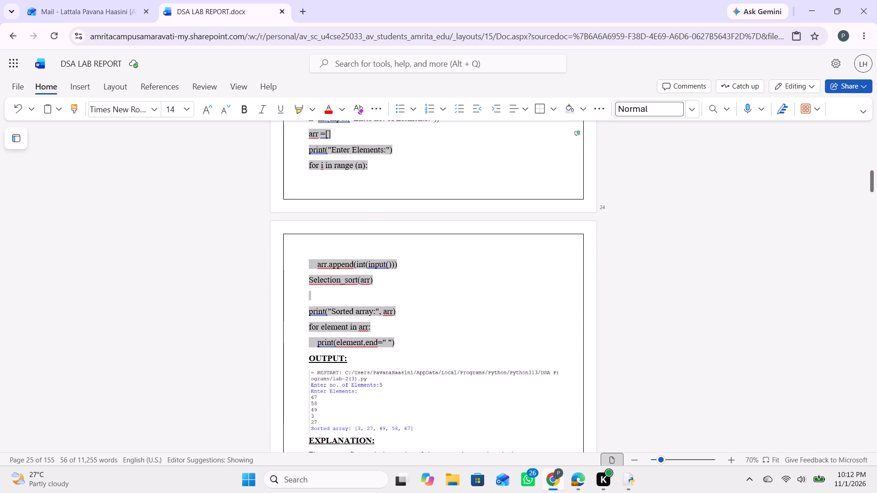
pyautogui.moveTo(275, 136); pyautogui.dragTo(286, 262)
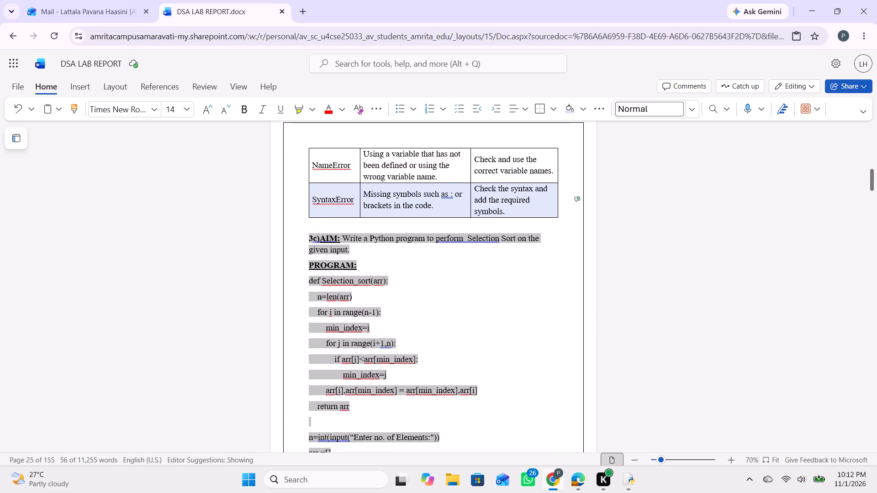
pyautogui.moveTo(286, 262); pyautogui.dragTo(294, 283)
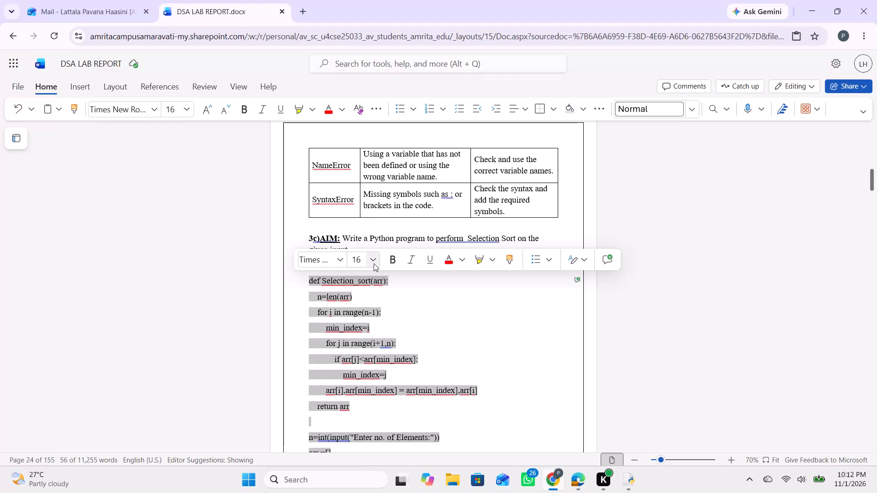
pyautogui.click(375, 264)
pyautogui.click(395, 270)
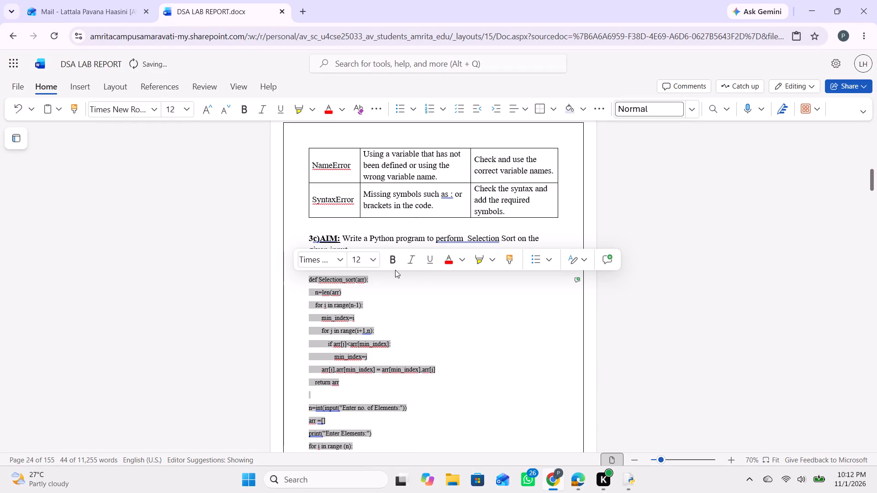
pyautogui.click(495, 325)
pyautogui.scroll(1, 495, 325)
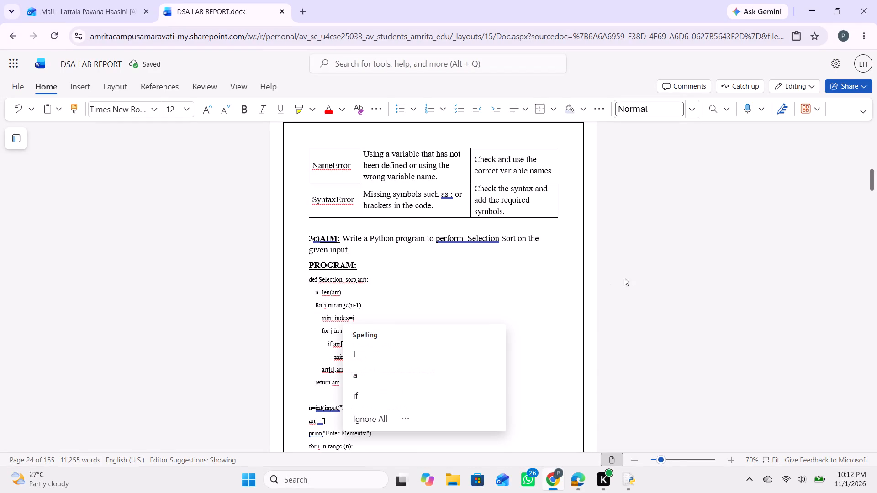
pyautogui.click(633, 278)
# Set all text in the Insertion Sort error table, from the header row through the SyntaxError row, to font size 14.
pyautogui.scroll(2, 633, 278)
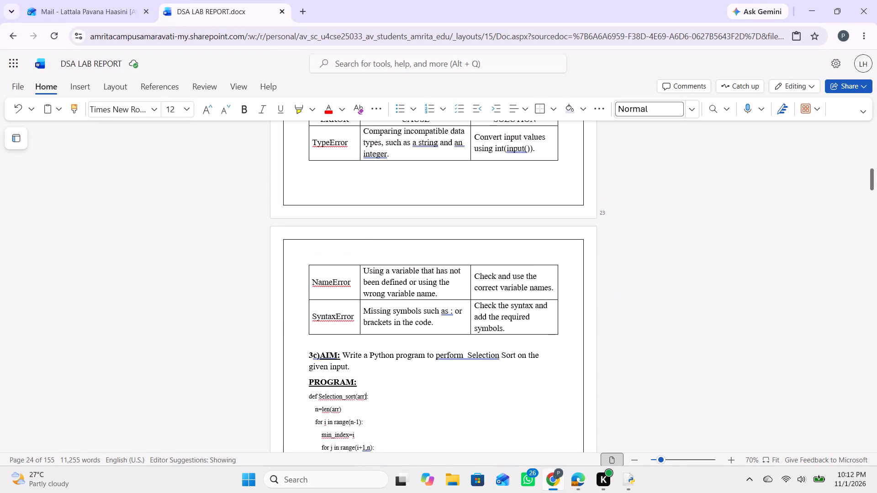
pyautogui.moveTo(555, 329); pyautogui.dragTo(301, 154)
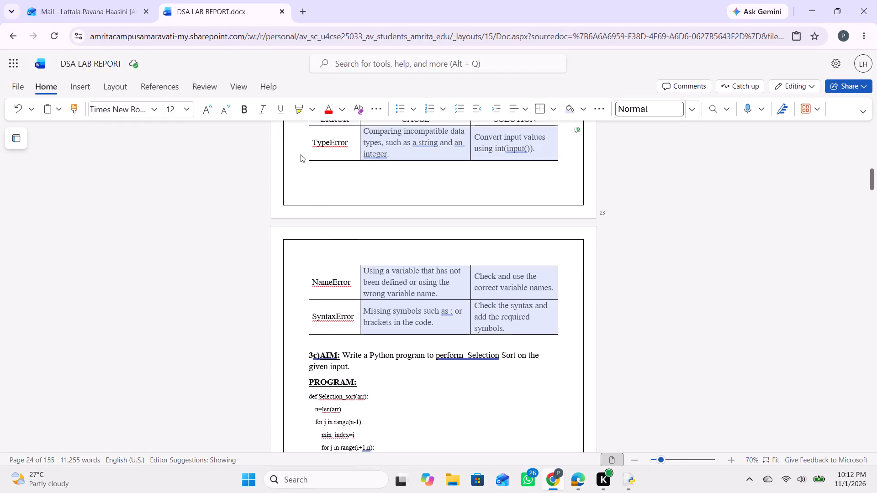
pyautogui.moveTo(301, 154); pyautogui.dragTo(331, 327)
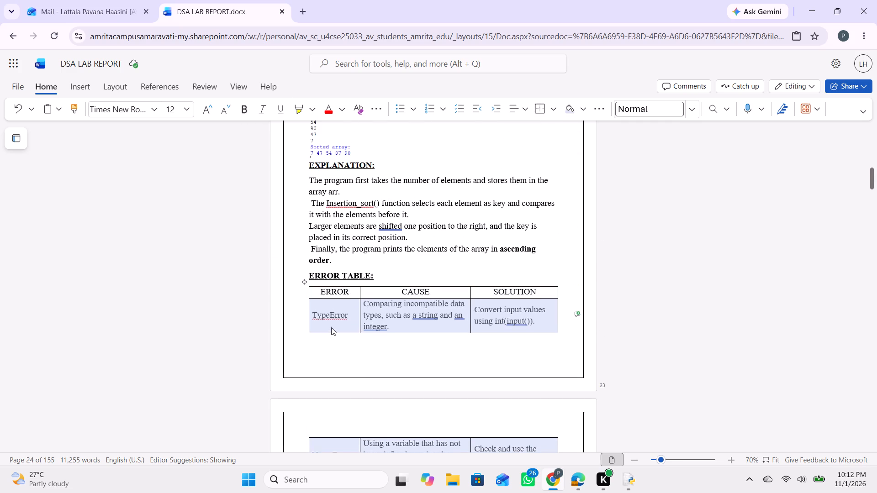
pyautogui.moveTo(331, 327); pyautogui.dragTo(310, 290)
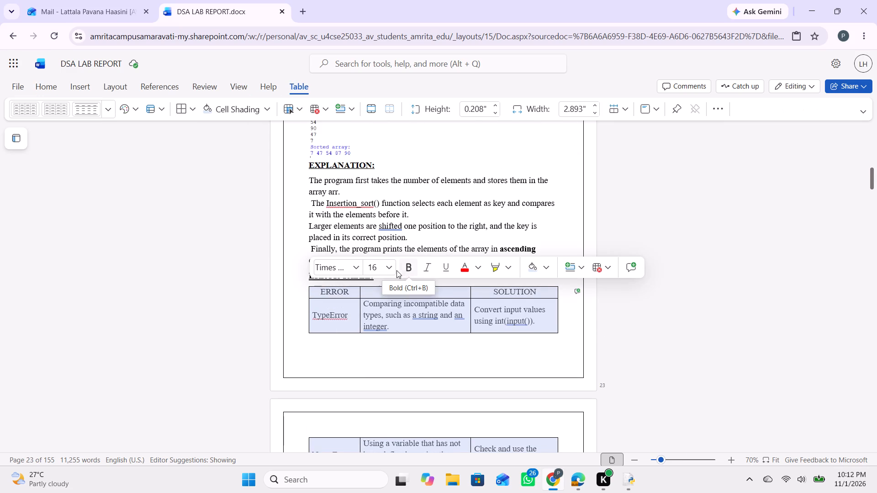
pyautogui.click(393, 271)
pyautogui.click(407, 292)
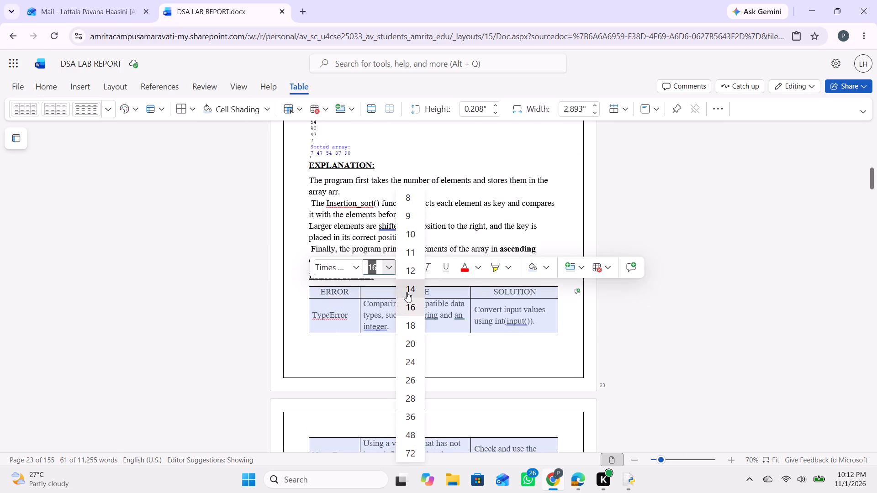
# Set the Insertion Sort explanation paragraphs to Times New Roman, size 14.
pyautogui.scroll(1, 407, 292)
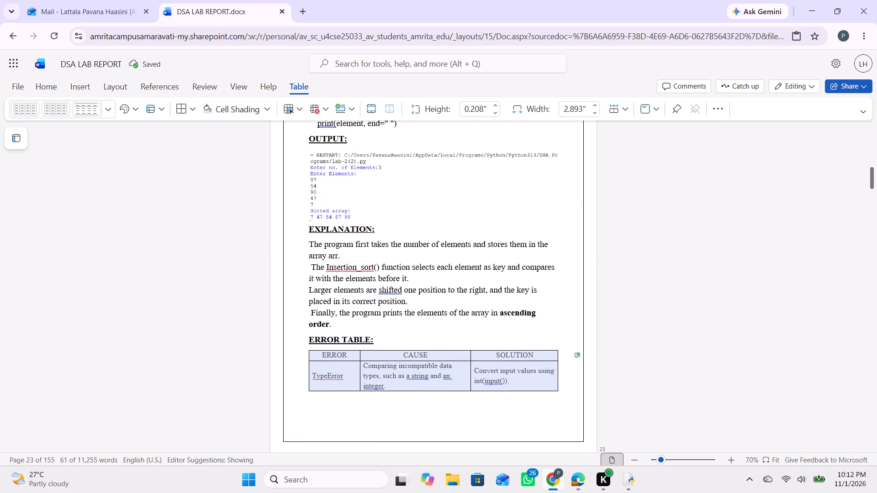
pyautogui.moveTo(419, 324); pyautogui.dragTo(271, 241)
pyautogui.click(316, 215)
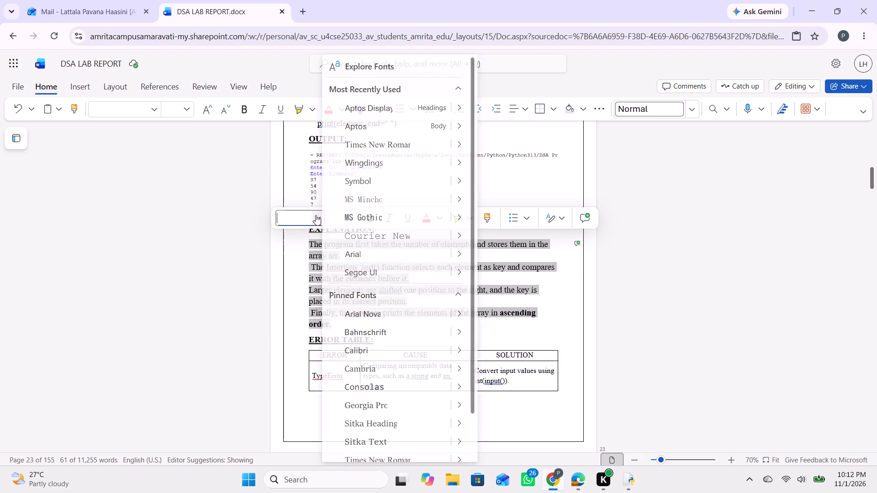
pyautogui.click(370, 148)
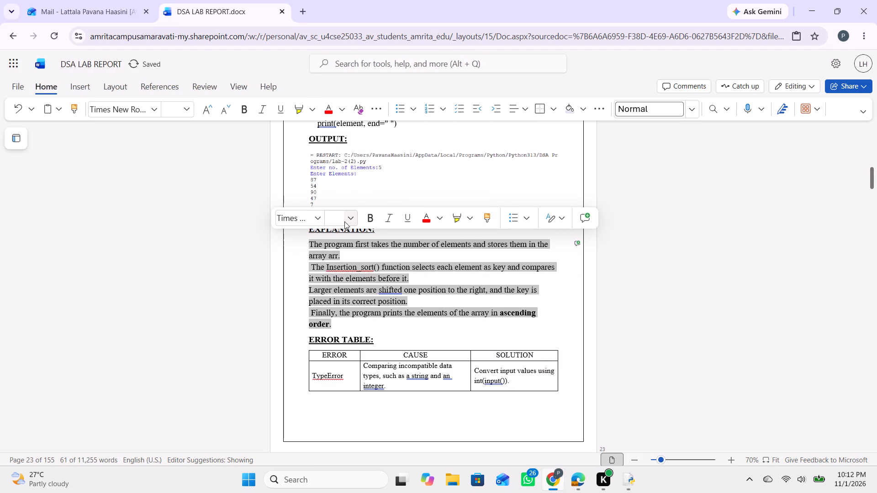
pyautogui.click(344, 222)
pyautogui.click(371, 271)
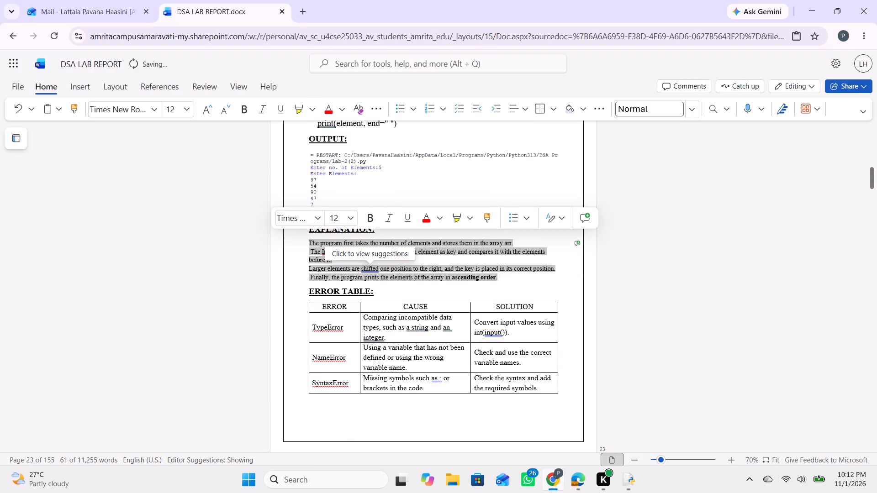
pyautogui.scroll(1, 371, 271)
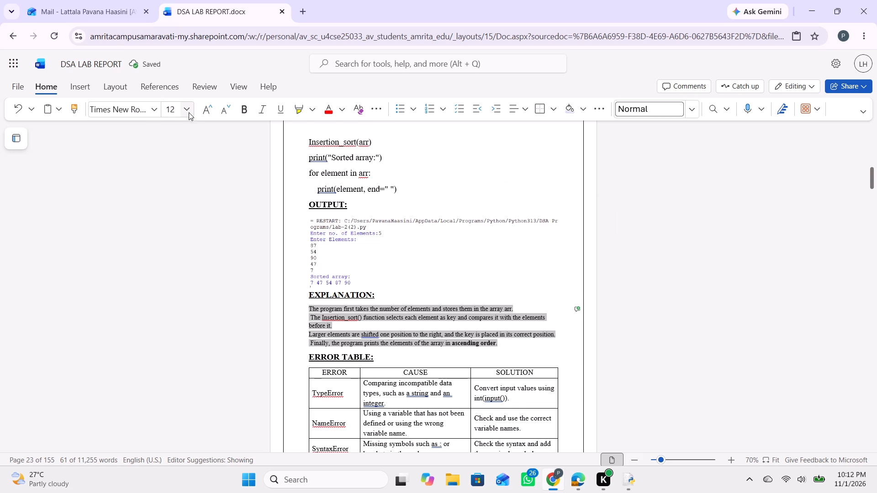
pyautogui.click(183, 110)
pyautogui.click(184, 213)
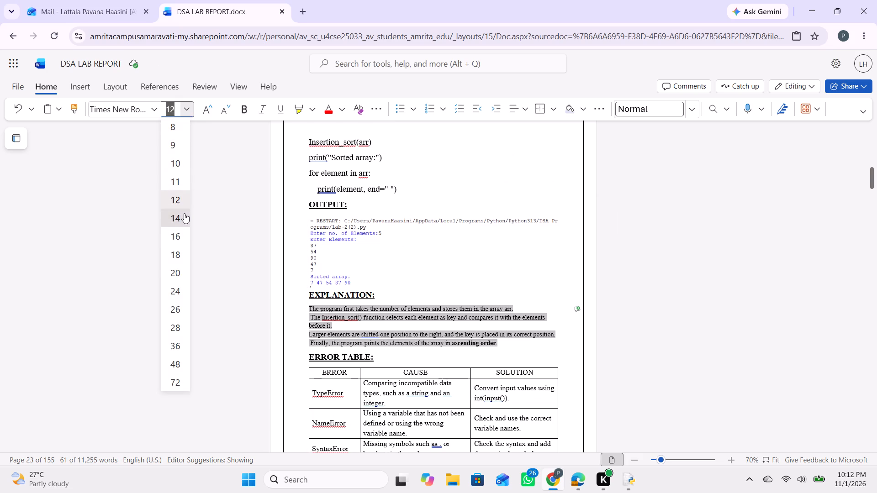
# Set the 3b Insertion Sort code from def Insertion_sort(arr) through print(element, end=" ") to font size 12.
pyautogui.scroll(1, 387, 250)
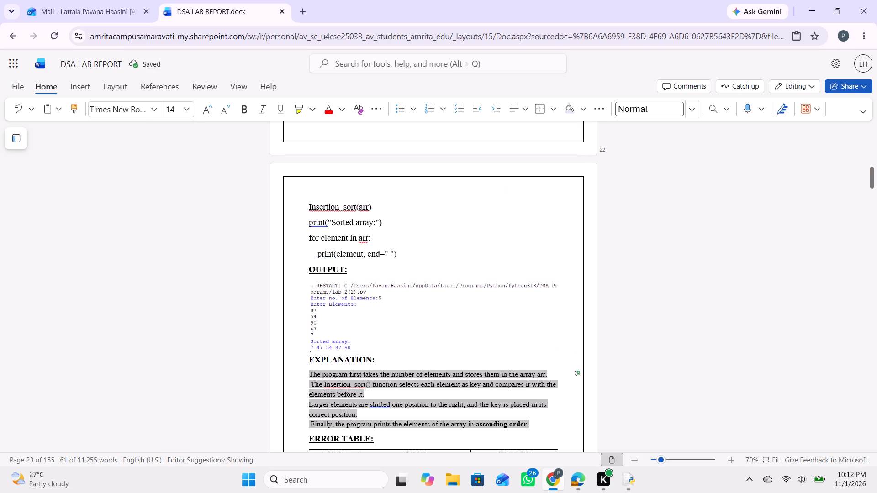
pyautogui.moveTo(415, 255); pyautogui.dragTo(277, 116)
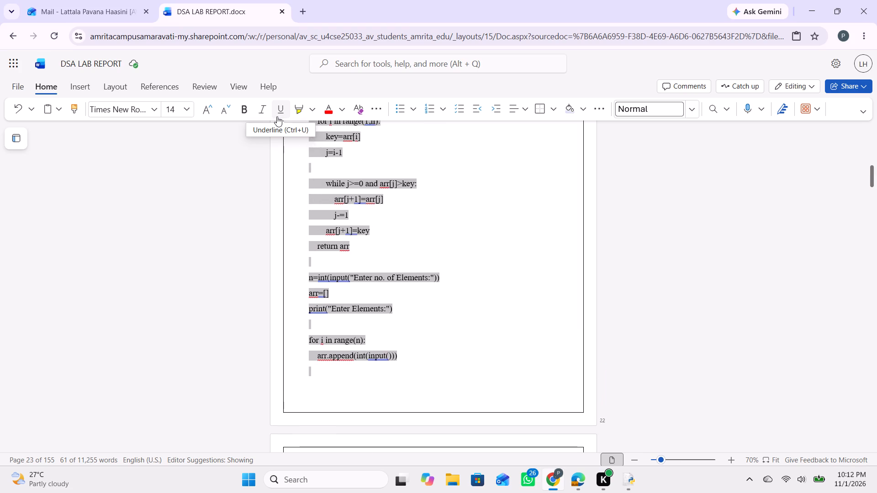
pyautogui.moveTo(277, 116); pyautogui.dragTo(294, 309)
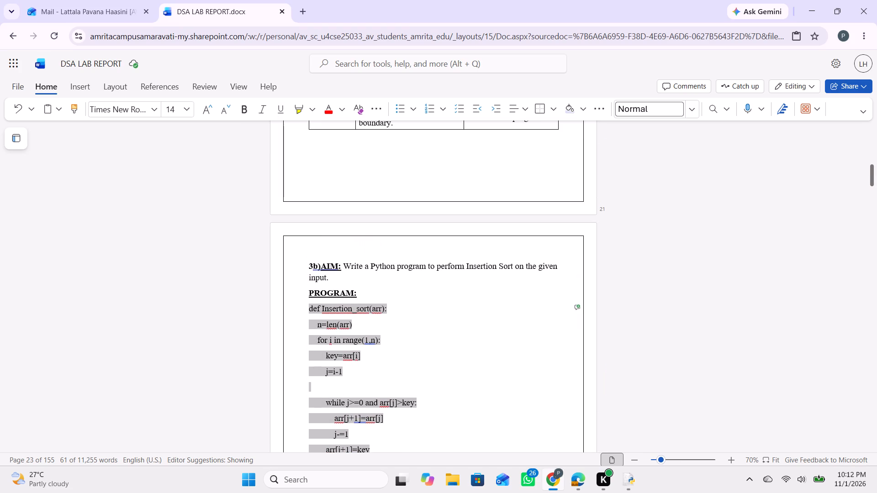
pyautogui.moveTo(294, 309); pyautogui.dragTo(299, 313)
pyautogui.click(378, 293)
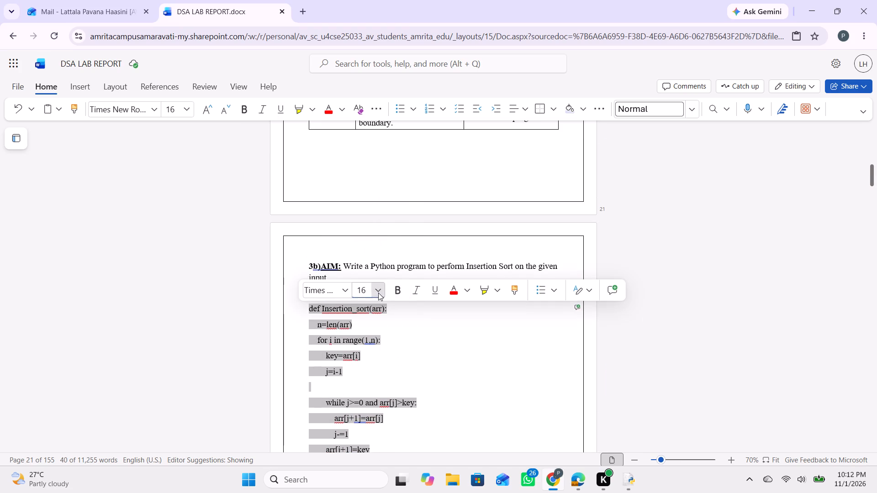
pyautogui.click(402, 271)
# Set the border weight of the whole Selection Sort error table to 1.5 pt.
pyautogui.scroll(3, 402, 271)
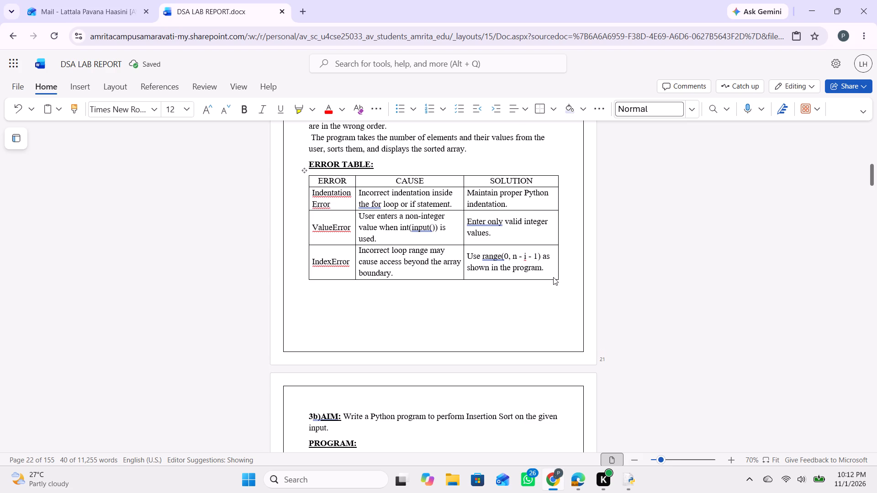
pyautogui.click(553, 277)
pyautogui.scroll(-6, 544, 337)
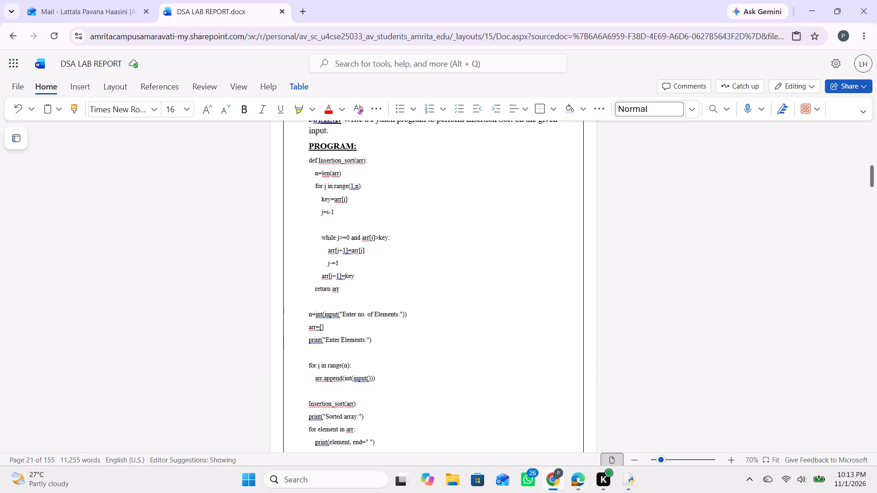
pyautogui.scroll(-3, 544, 337)
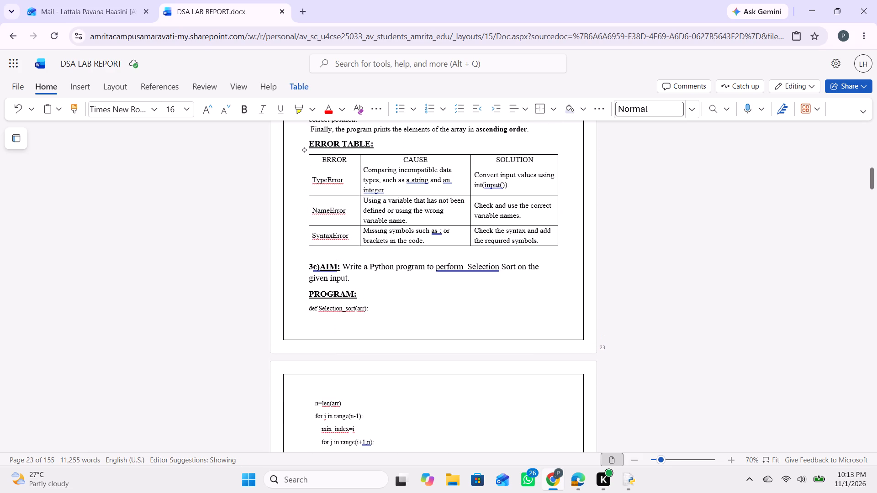
pyautogui.scroll(-8, 554, 236)
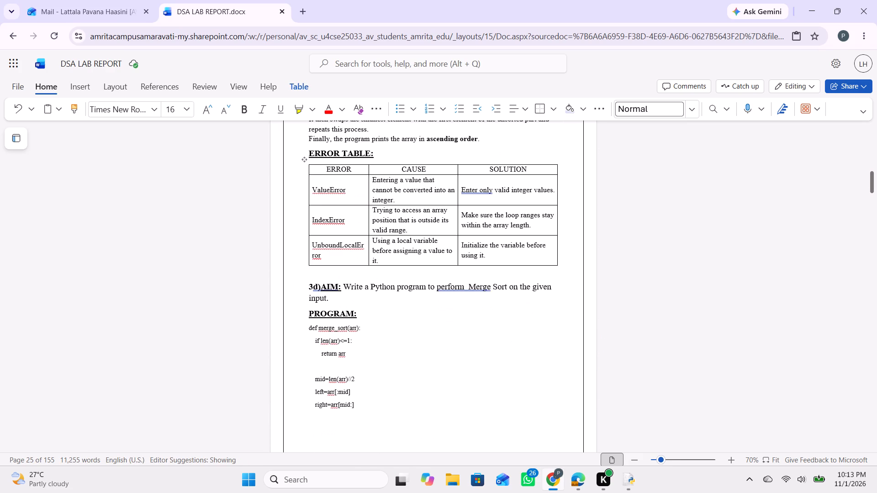
pyautogui.moveTo(539, 257); pyautogui.dragTo(277, 172)
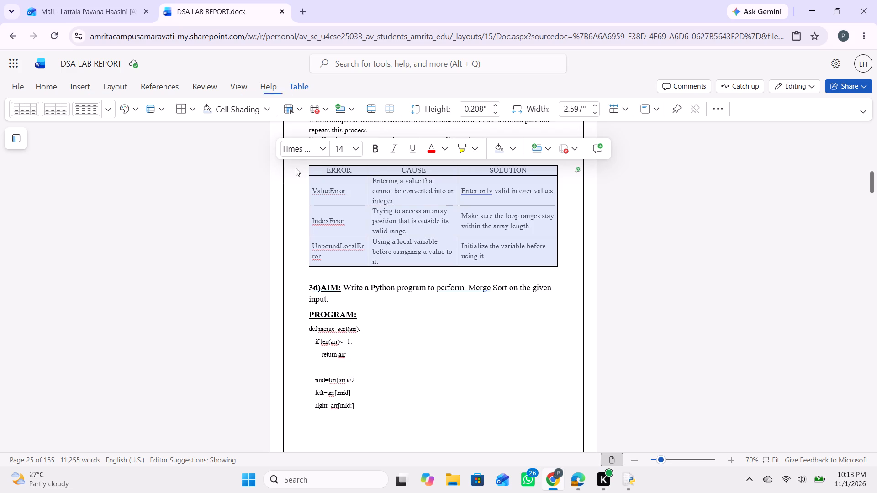
pyautogui.click(181, 112)
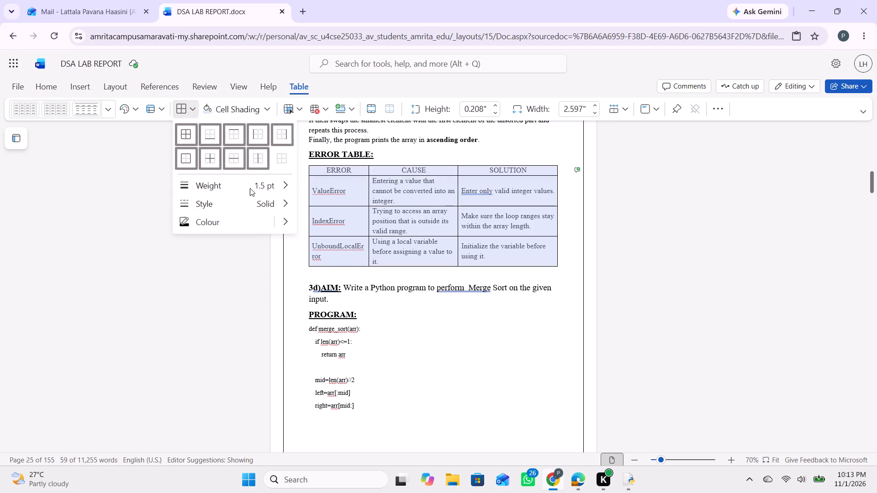
pyautogui.click(250, 188)
pyautogui.click(302, 269)
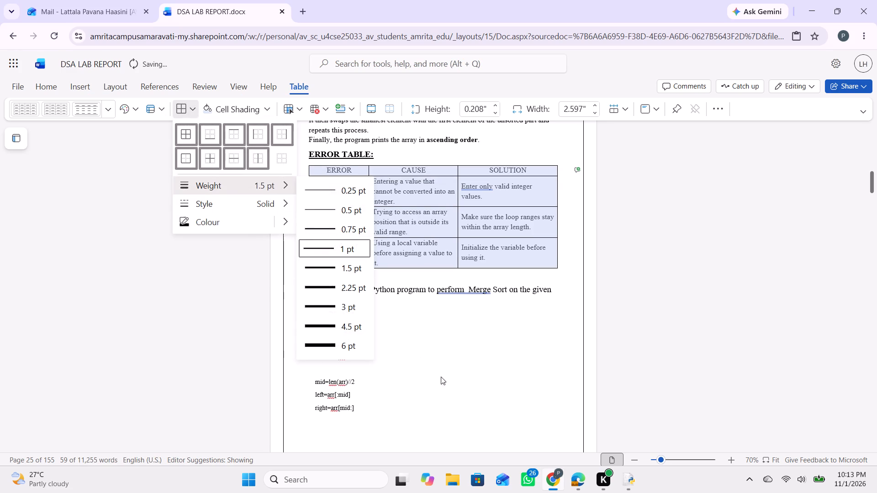
pyautogui.click(449, 387)
# Set the border weight of the whole Insertion Sort error table to 1.5 pt.
pyautogui.scroll(11, 449, 387)
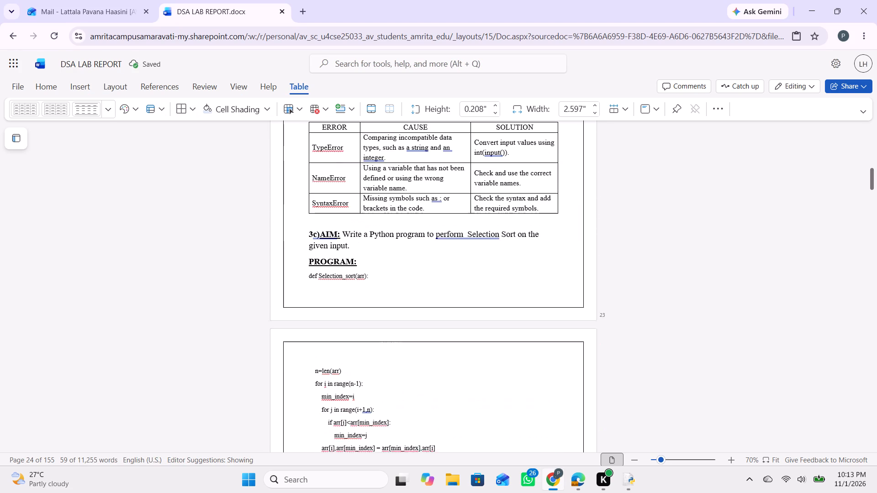
pyautogui.scroll(1, 449, 387)
pyautogui.moveTo(554, 237); pyautogui.dragTo(320, 160)
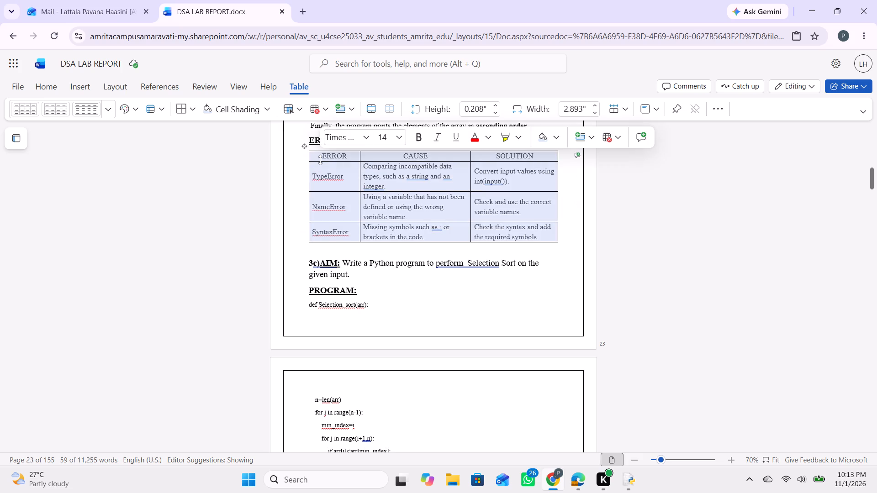
pyautogui.click(187, 109)
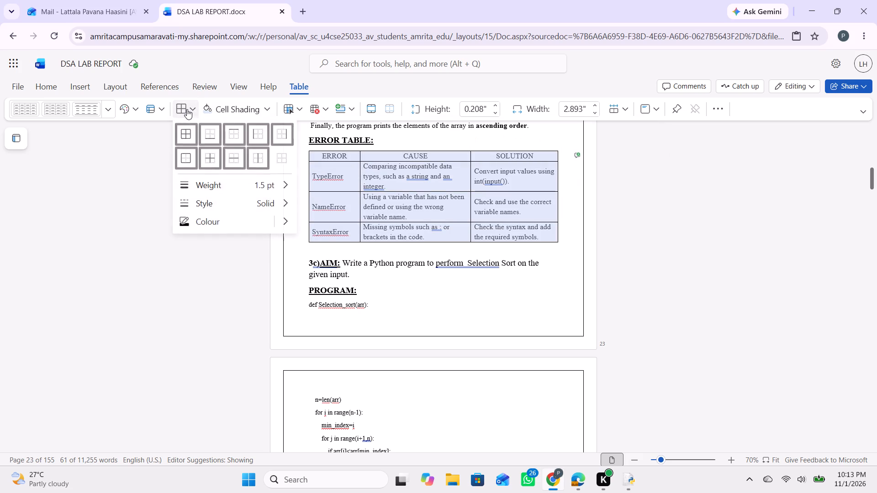
pyautogui.click(217, 185)
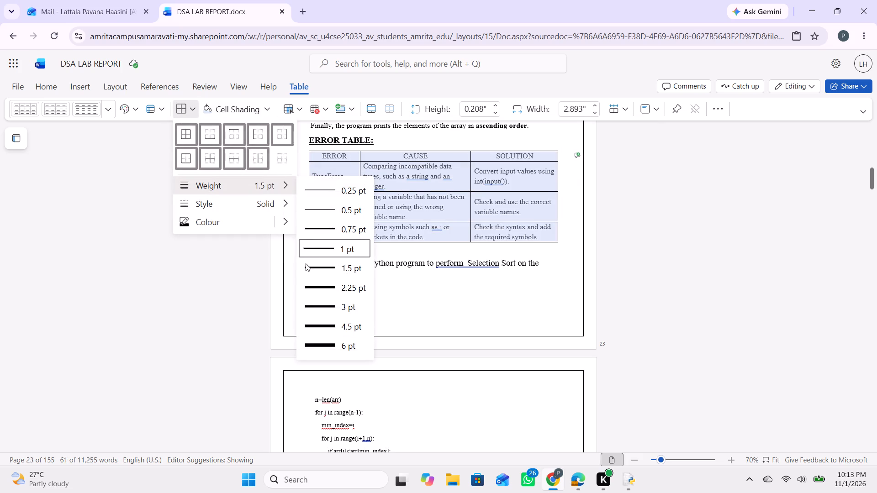
pyautogui.click(308, 268)
pyautogui.scroll(5, 308, 268)
pyautogui.click(655, 332)
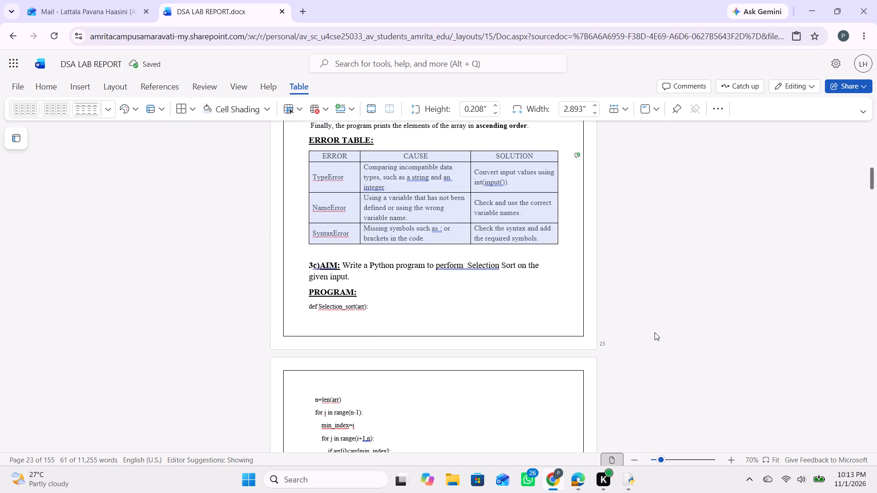
# Set all text in the Bubble Sort error table, from the header row through the IndexError row, to font size 14.
pyautogui.scroll(13, 655, 332)
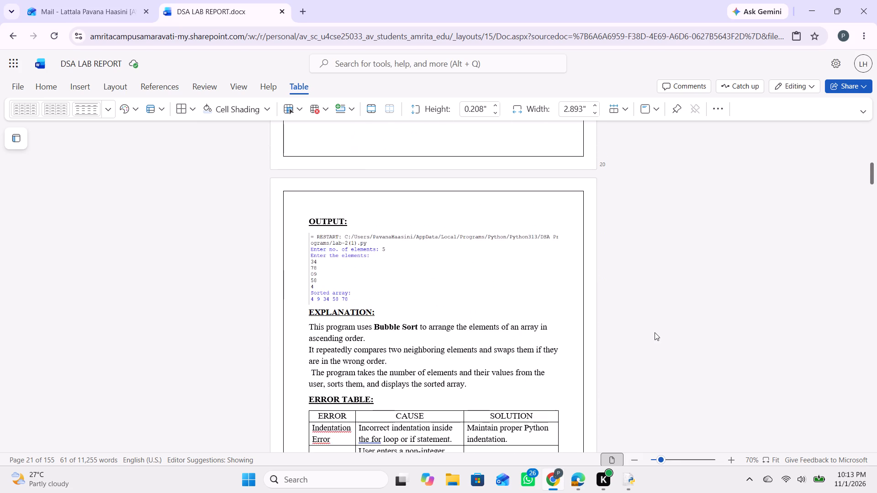
pyautogui.scroll(-5, 567, 367)
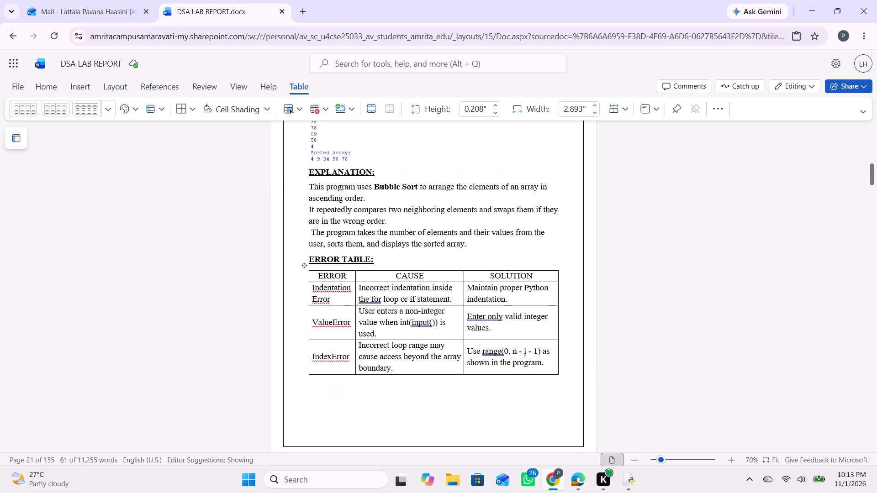
pyautogui.moveTo(554, 363); pyautogui.dragTo(311, 279)
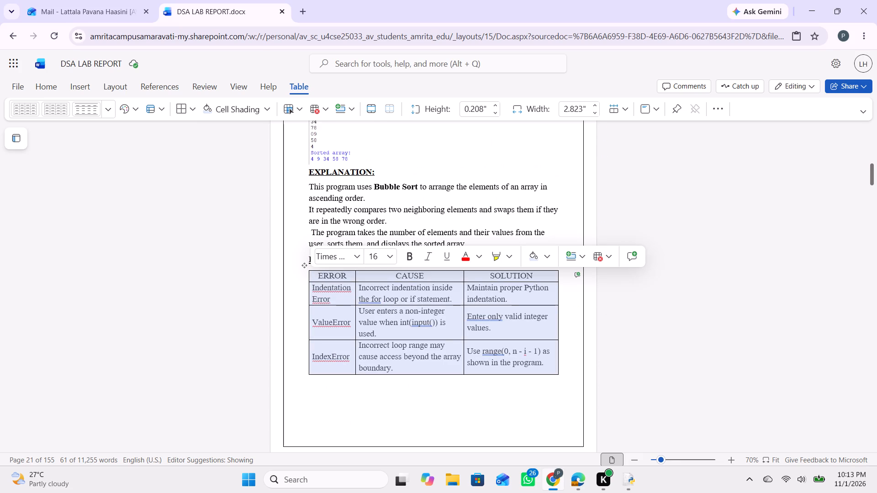
pyautogui.click(384, 257)
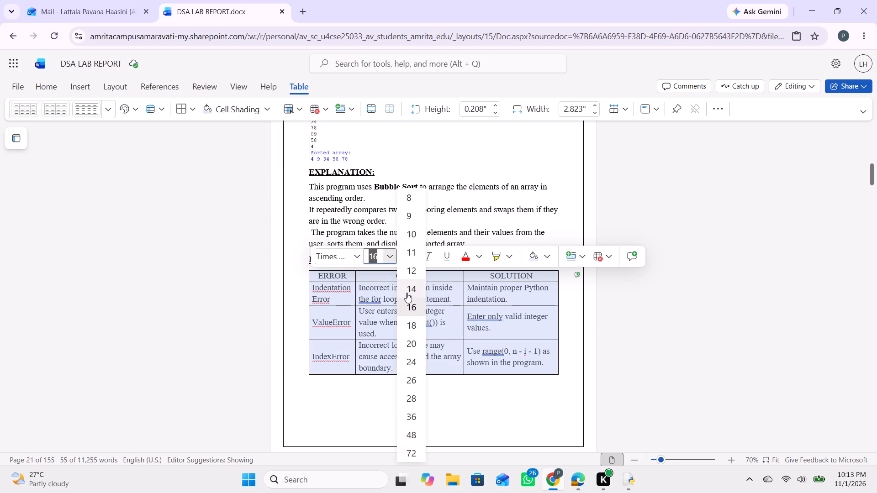
pyautogui.click(407, 294)
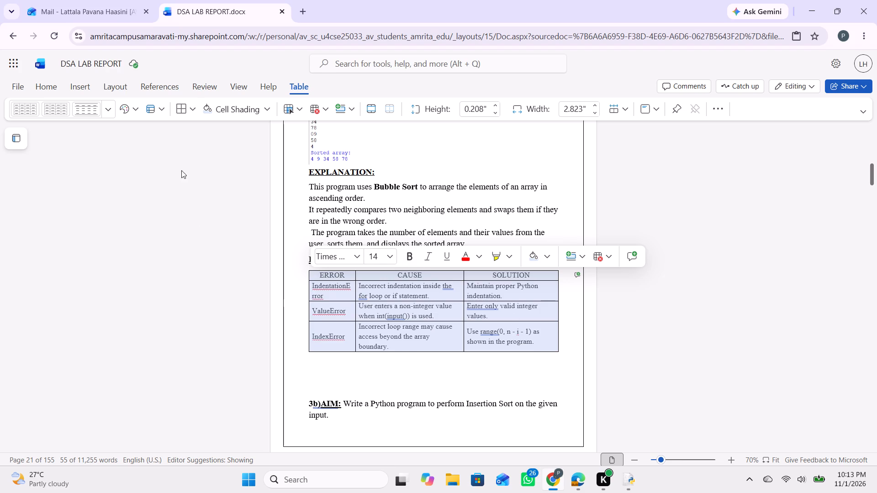
# Set the border weight of the whole Bubble Sort error table to 1.5 pt.
pyautogui.click(191, 104)
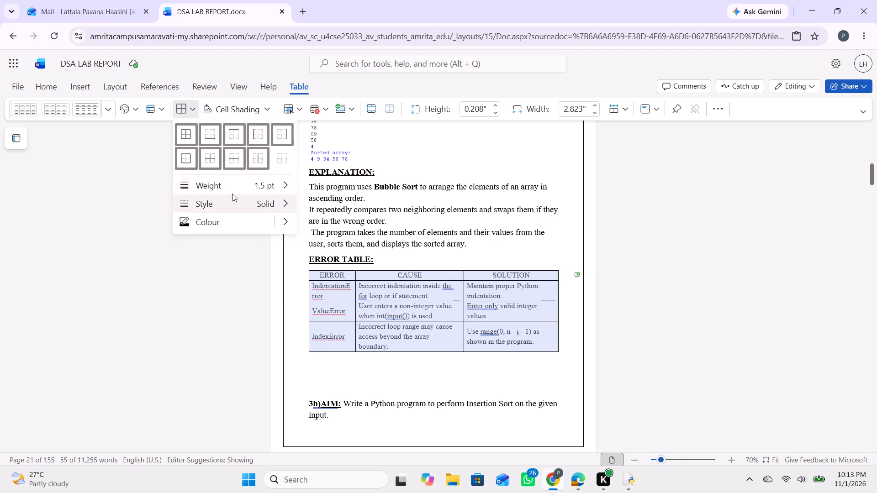
pyautogui.click(227, 183)
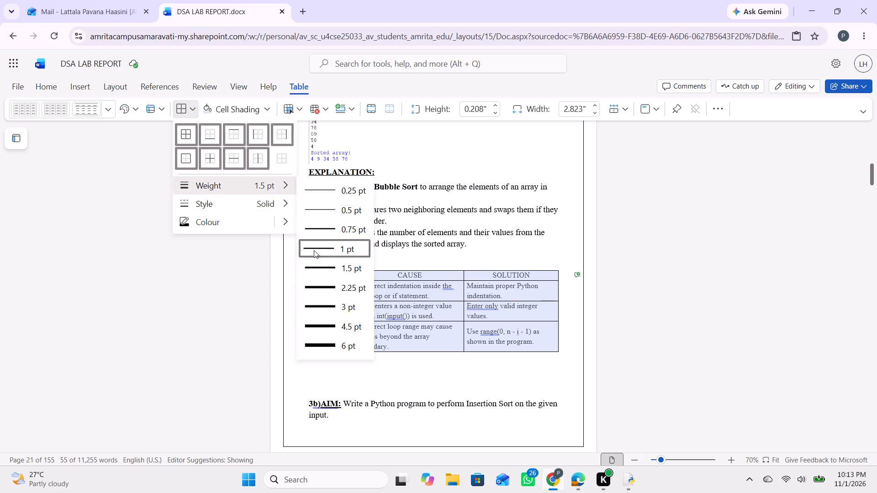
pyautogui.click(326, 267)
pyautogui.click(759, 340)
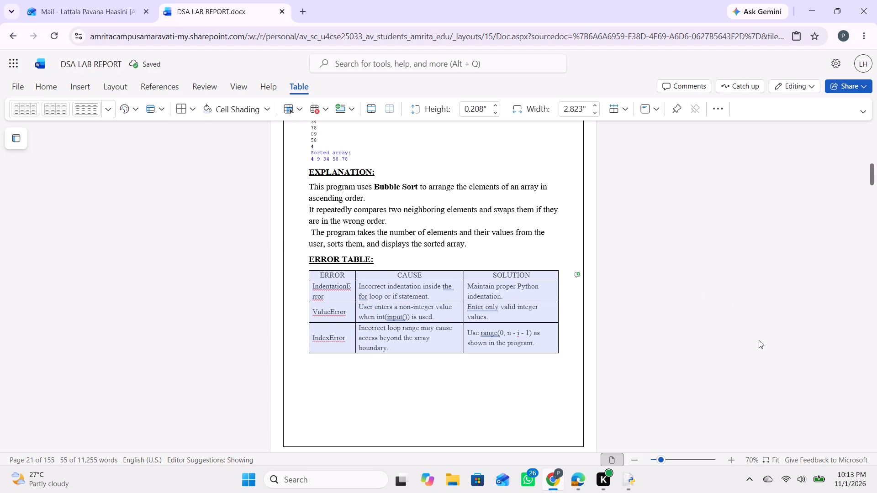
# Set the Bubble Sort explanation paragraphs to Times New Roman, size 14.
pyautogui.scroll(1, 759, 340)
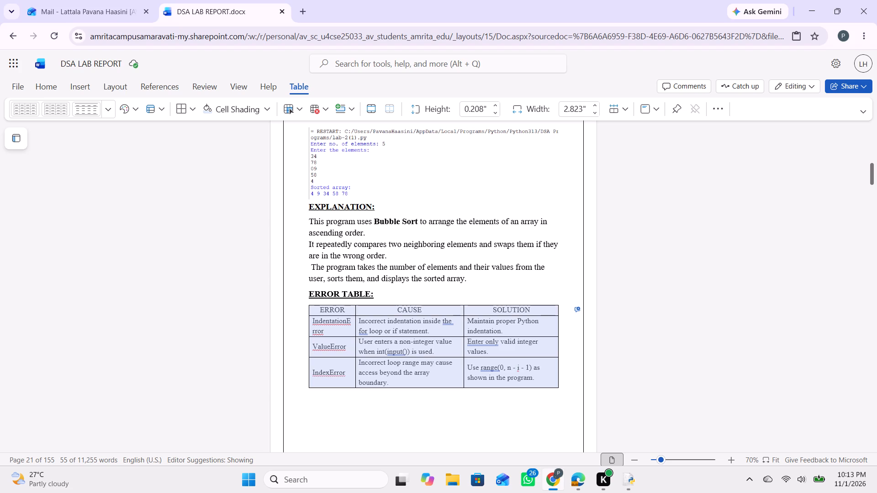
pyautogui.moveTo(471, 284); pyautogui.dragTo(286, 220)
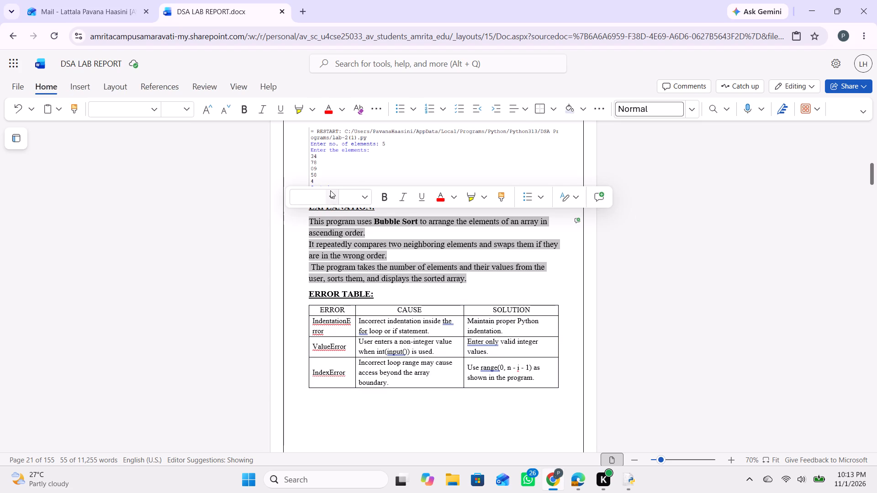
pyautogui.click(326, 190)
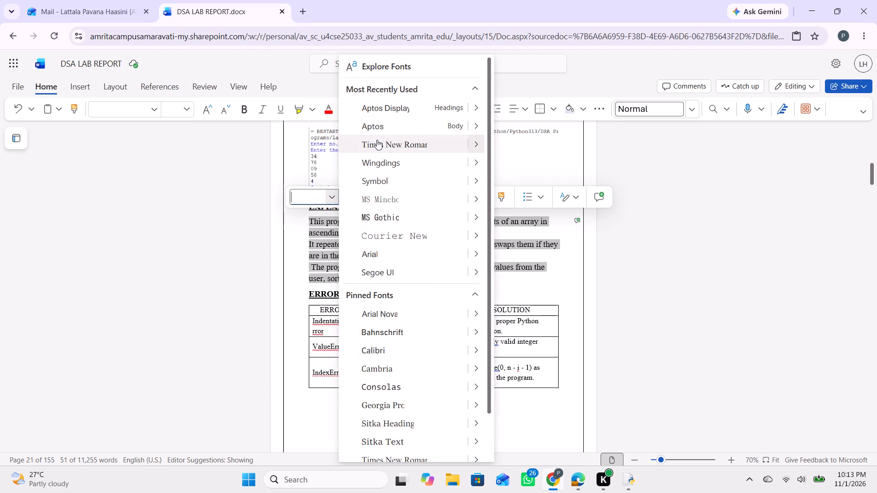
pyautogui.click(377, 140)
pyautogui.click(362, 197)
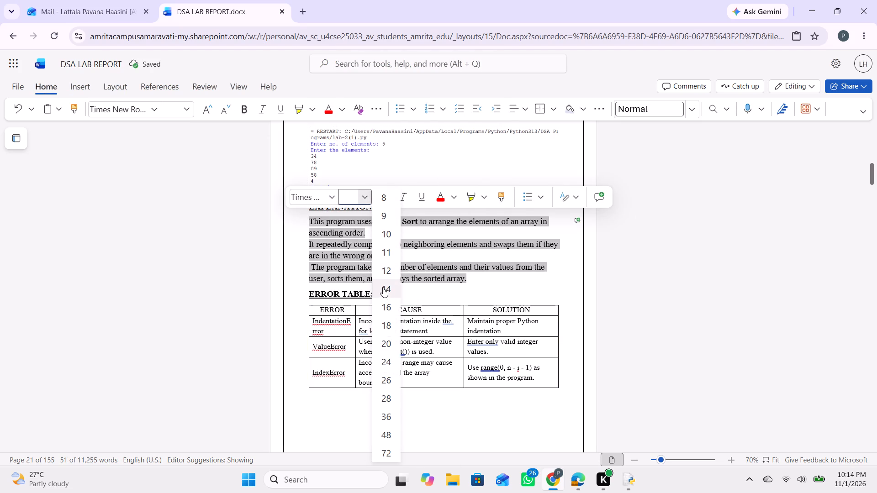
pyautogui.click(383, 287)
pyautogui.click(536, 278)
pyautogui.scroll(1, 536, 278)
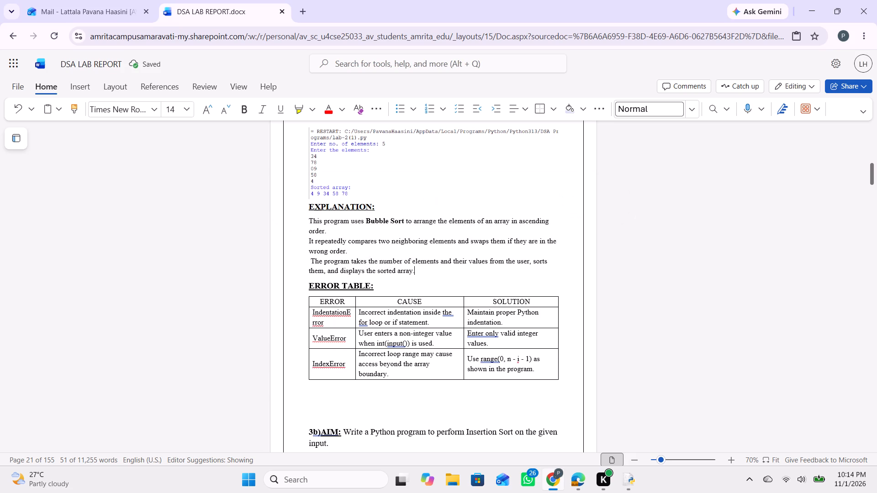
# Set the whole Bubble Sort program code, from the bubble_sort definition to the final print line, to font size 12.
pyautogui.scroll(5, 536, 278)
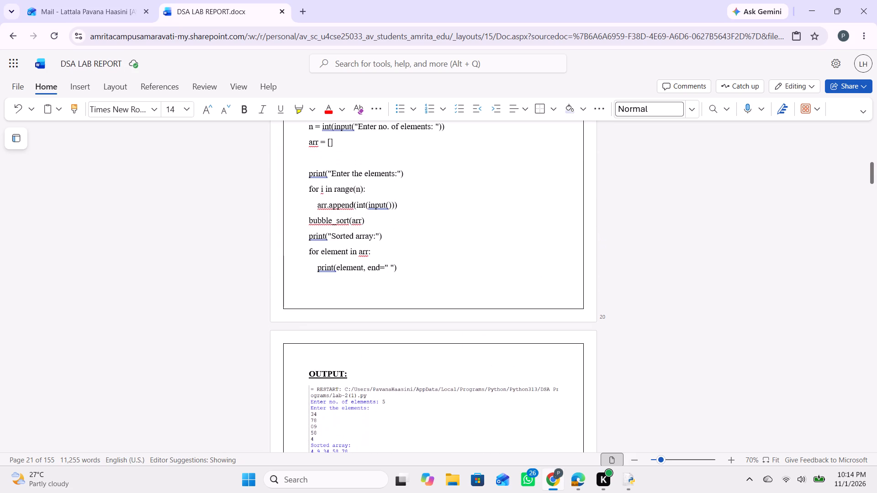
pyautogui.moveTo(425, 273); pyautogui.dragTo(301, 203)
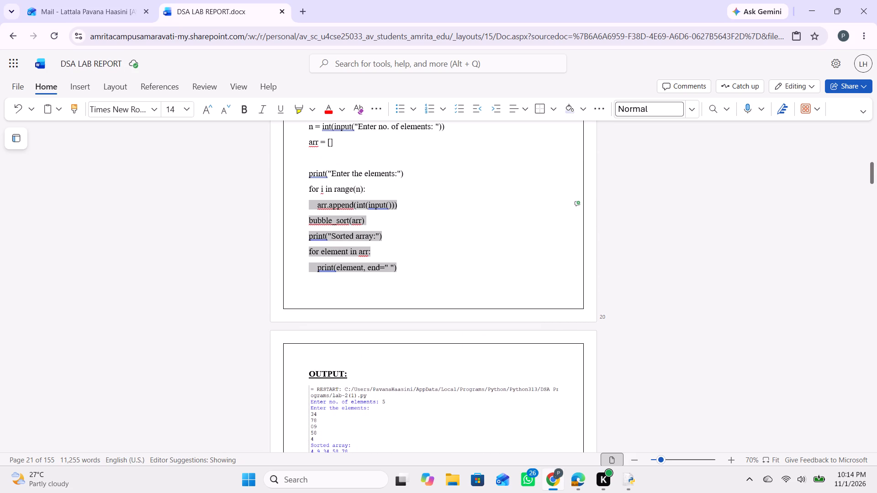
pyautogui.moveTo(301, 203); pyautogui.dragTo(281, 106)
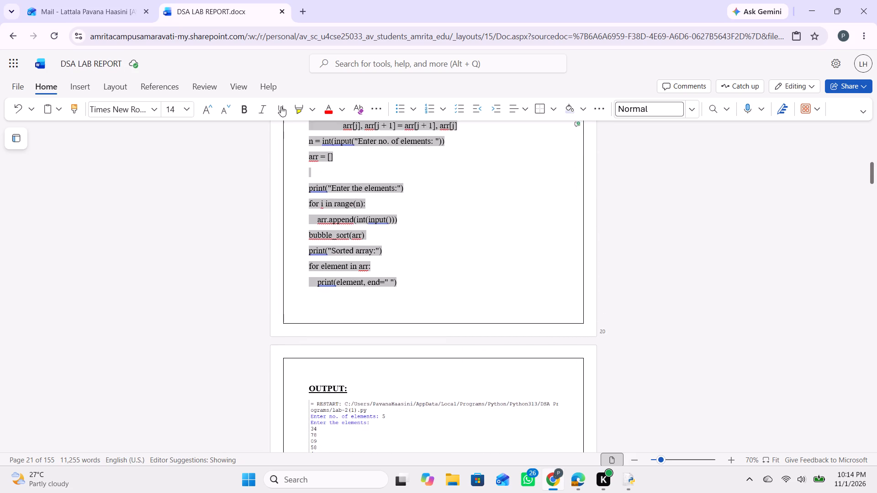
pyautogui.moveTo(281, 106); pyautogui.dragTo(298, 401)
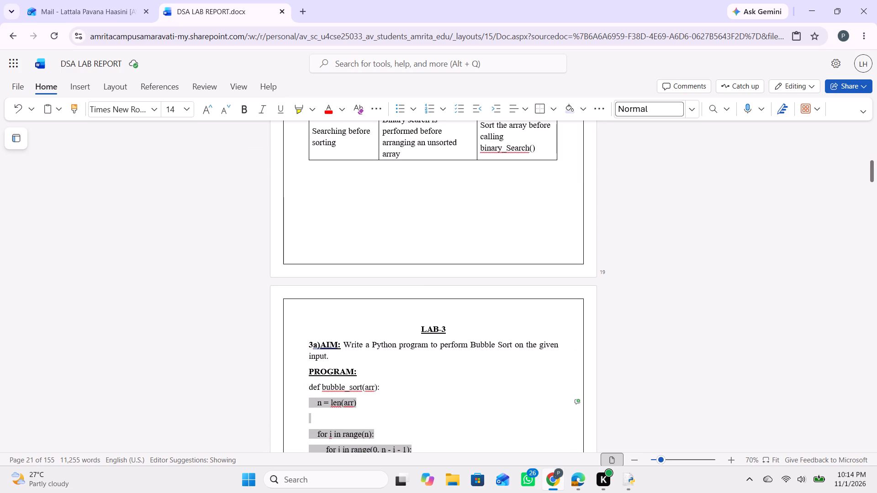
pyautogui.moveTo(298, 401); pyautogui.dragTo(296, 388)
pyautogui.click(376, 364)
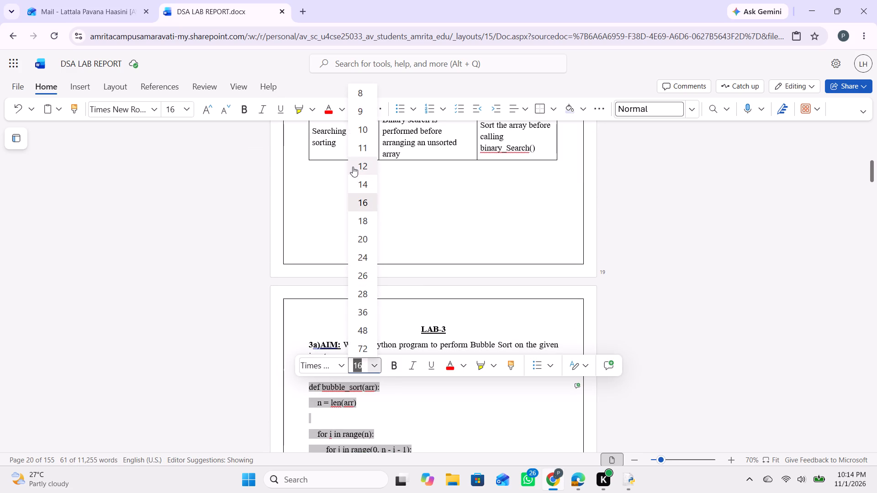
pyautogui.click(354, 167)
pyautogui.click(699, 346)
# Set all text in the Binary Search error table, including the header row, to font size 14.
pyautogui.scroll(3, 699, 346)
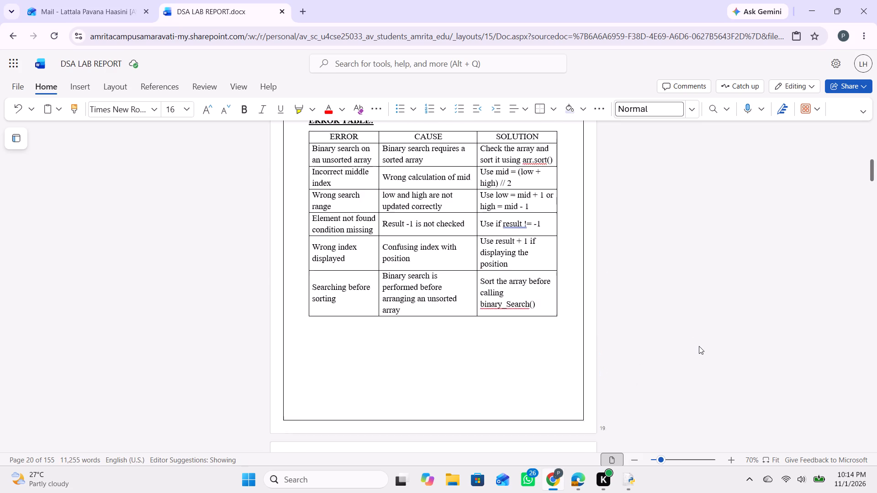
pyautogui.scroll(1, 699, 346)
pyautogui.moveTo(549, 347); pyautogui.dragTo(299, 189)
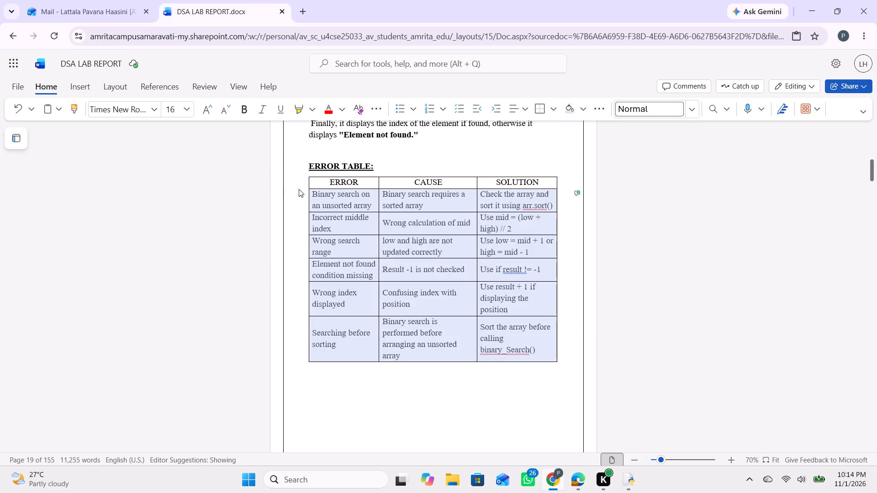
pyautogui.moveTo(299, 189); pyautogui.dragTo(298, 183)
pyautogui.click(372, 162)
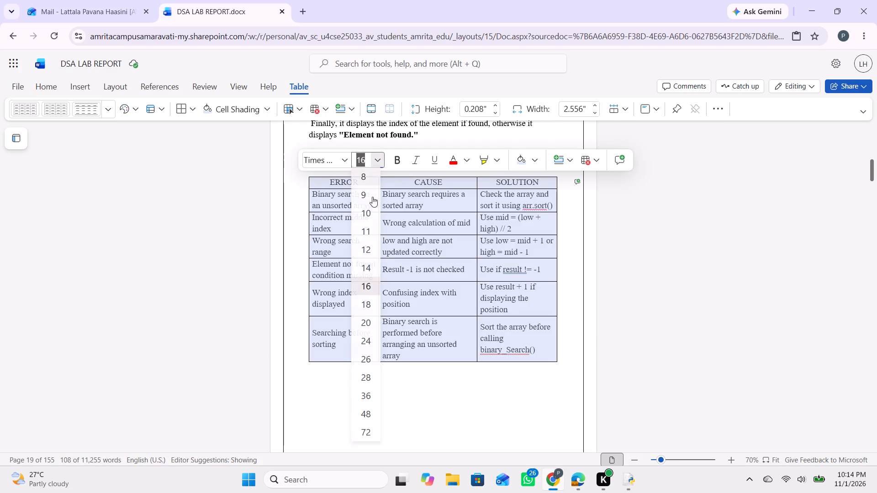
pyautogui.click(368, 263)
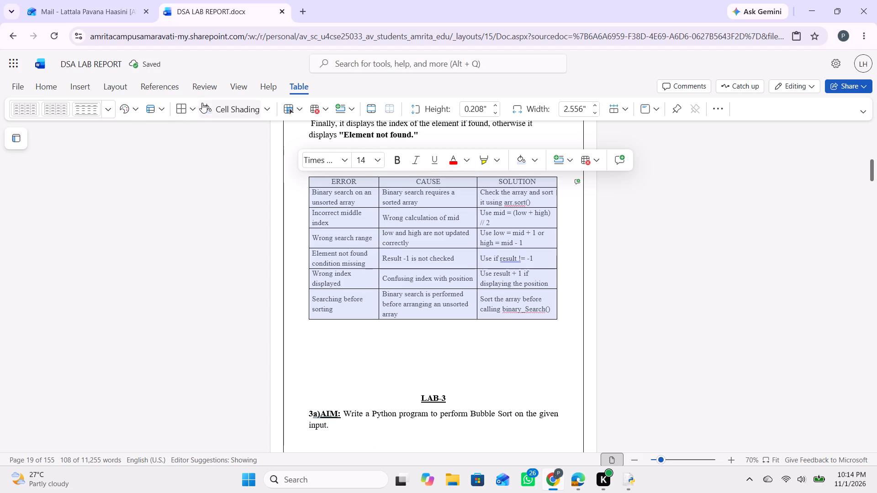
# Set the border weight of the whole Binary Search error table to 1.5 pt.
pyautogui.click(188, 105)
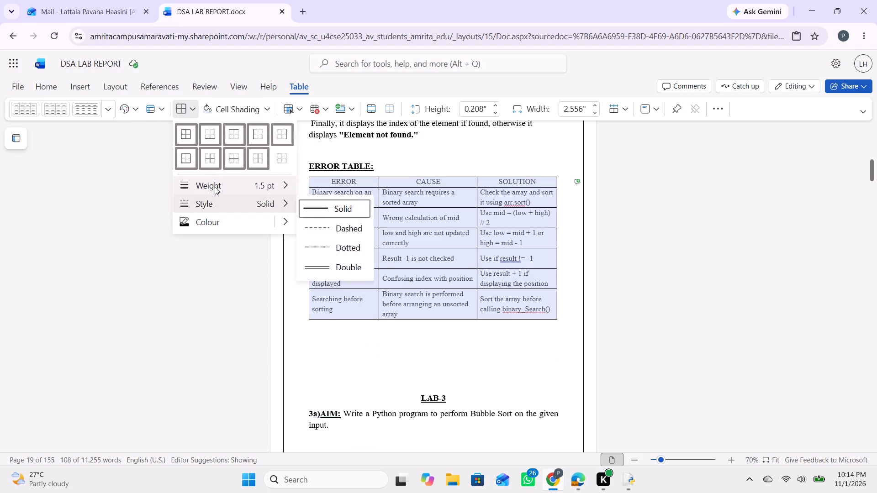
pyautogui.click(215, 187)
pyautogui.click(340, 267)
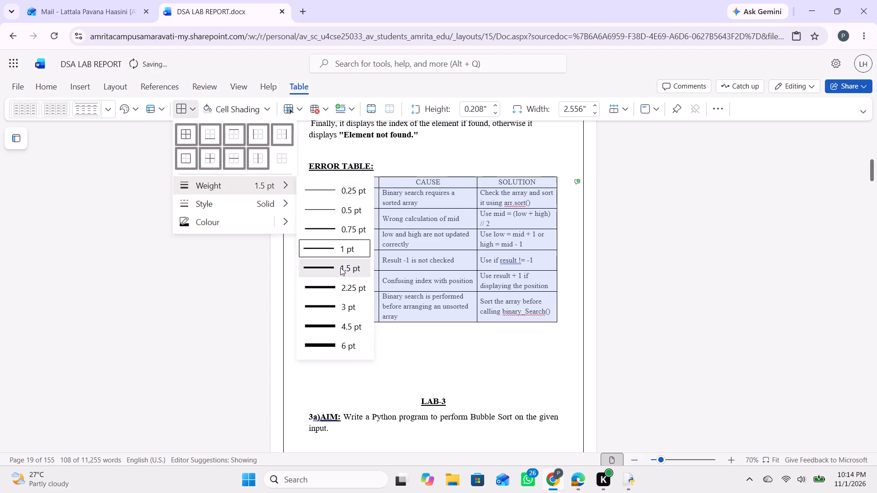
pyautogui.click(428, 351)
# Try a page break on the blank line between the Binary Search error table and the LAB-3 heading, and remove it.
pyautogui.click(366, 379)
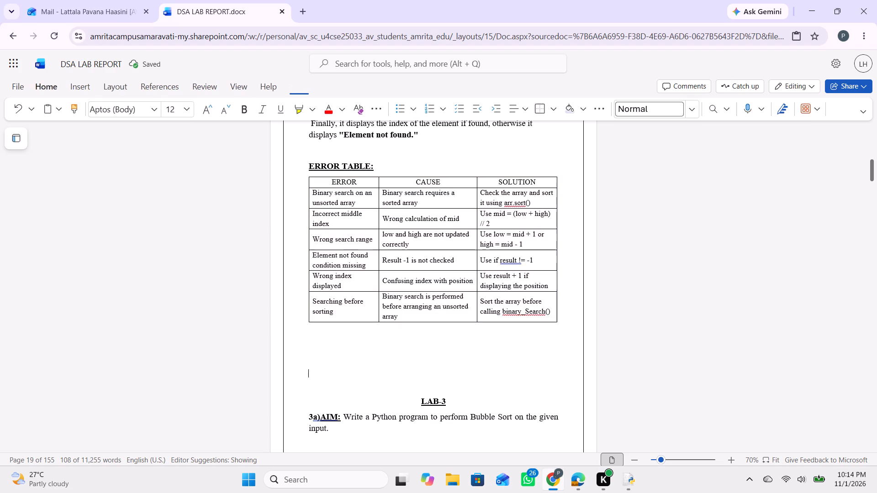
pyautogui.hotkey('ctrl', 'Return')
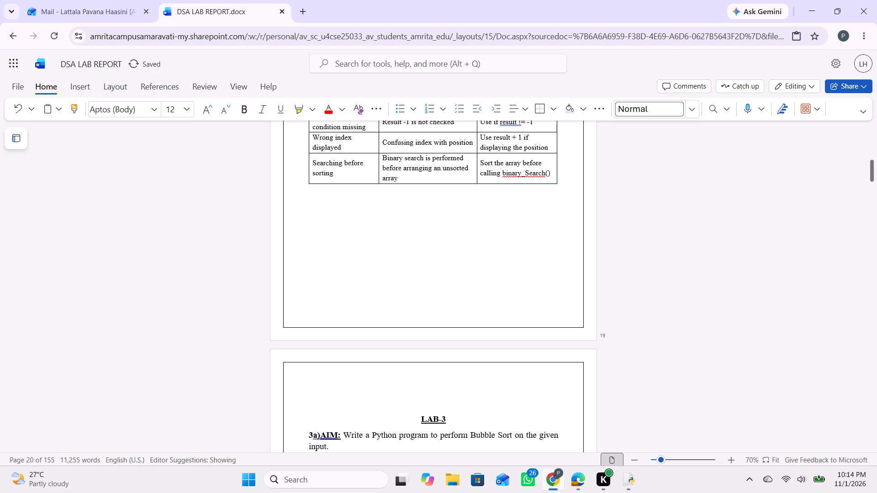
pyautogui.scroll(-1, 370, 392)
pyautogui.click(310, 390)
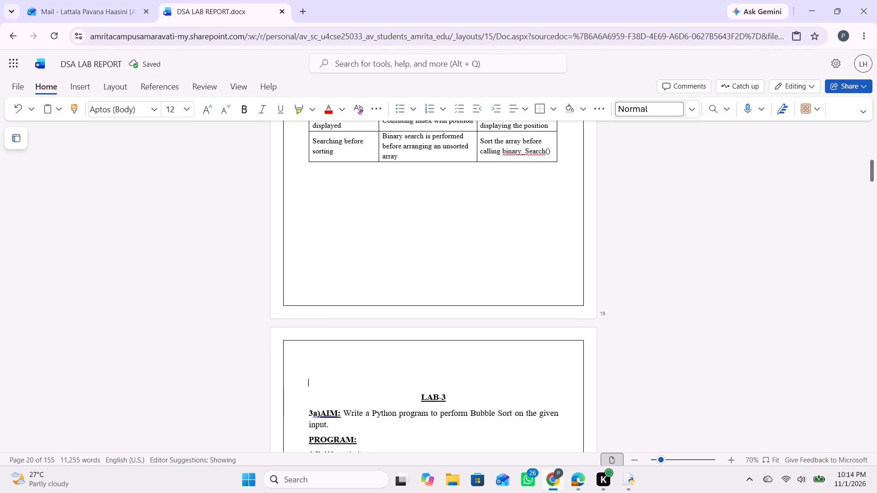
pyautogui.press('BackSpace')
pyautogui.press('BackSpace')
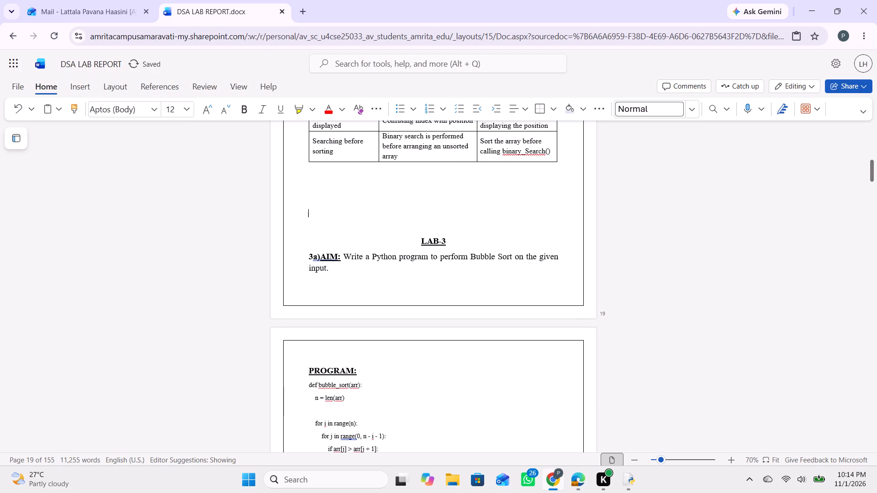
# Insert a page break one line lower, just above the LAB-3 heading, to start LAB-3 on a new page.
pyautogui.press('Down')
pyautogui.hotkey('ctrl', 'Return')
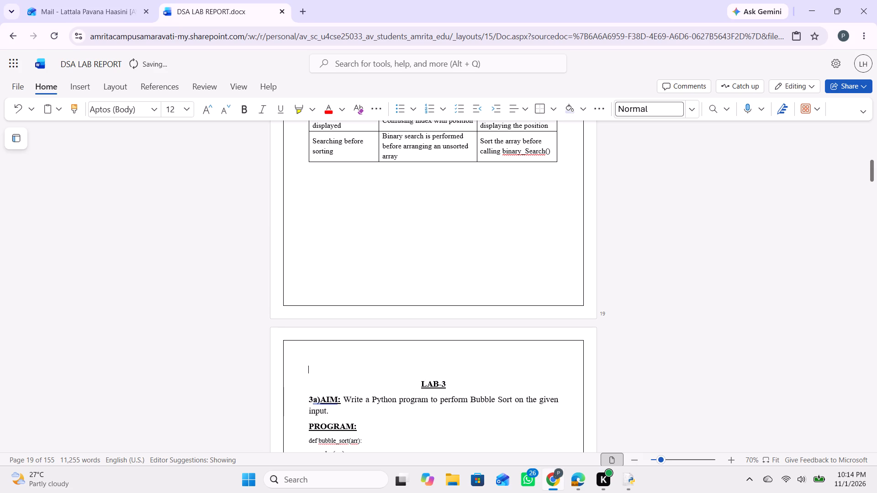
pyautogui.scroll(-1, 540, 483)
# Set the Binary Search explanation paragraphs across both pages to Times New Roman, size 14.
pyautogui.scroll(8, 709, 332)
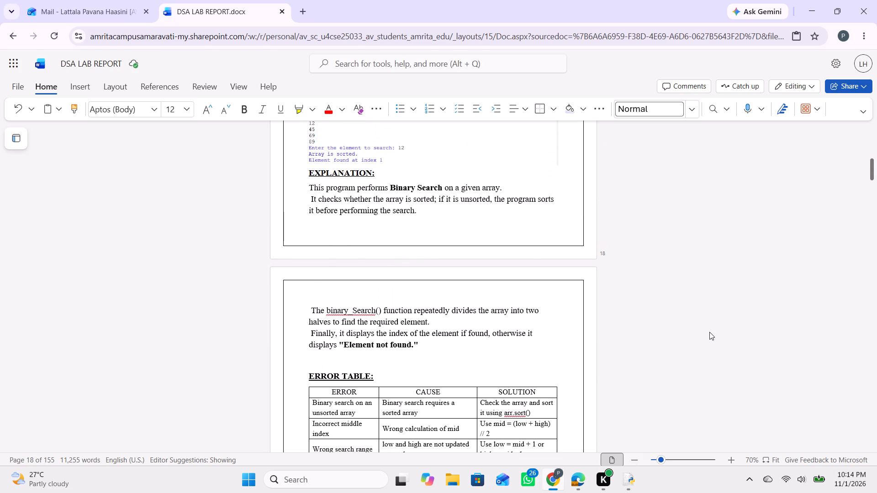
pyautogui.moveTo(426, 346); pyautogui.dragTo(296, 184)
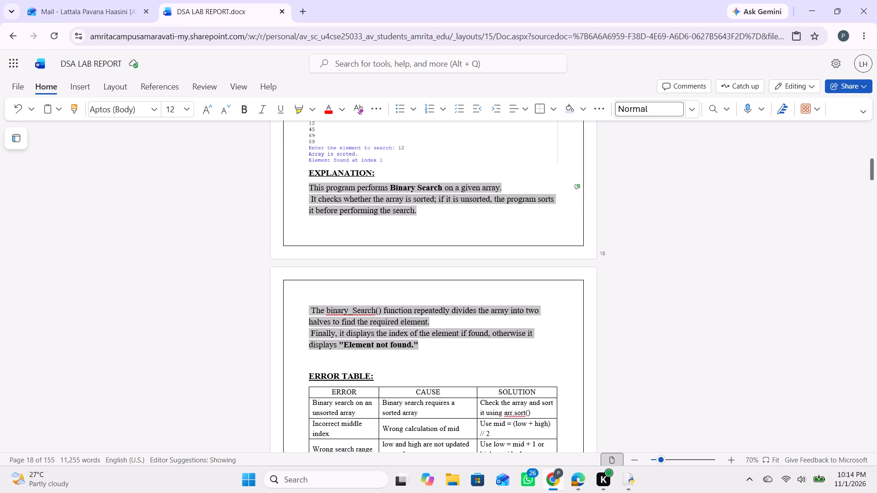
pyautogui.moveTo(296, 184); pyautogui.dragTo(296, 183)
pyautogui.click(343, 159)
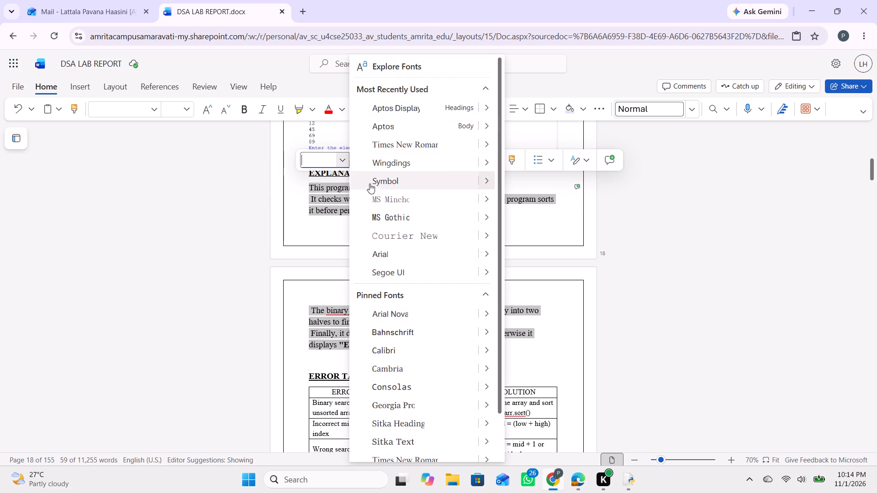
pyautogui.click(389, 142)
pyautogui.click(379, 162)
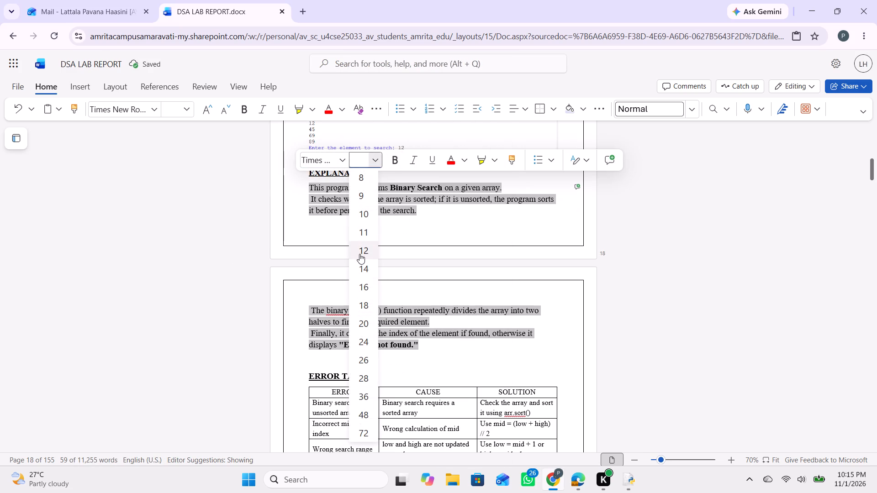
pyautogui.click(365, 273)
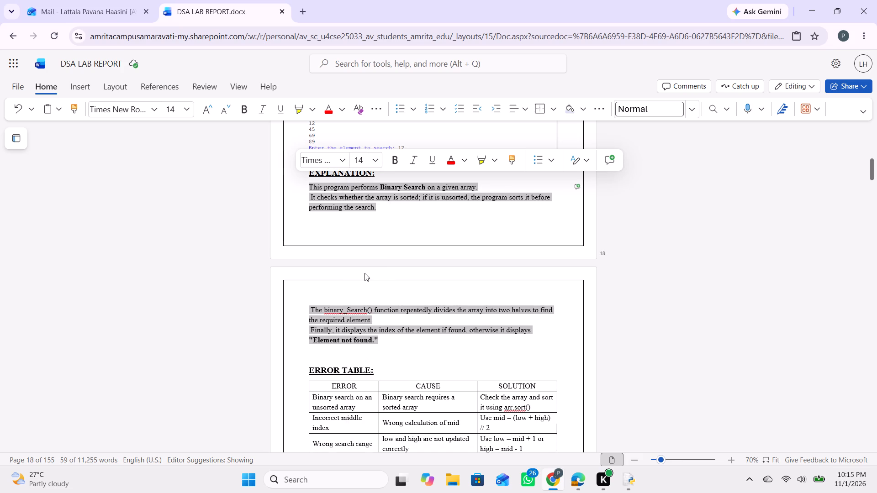
# Set the whole unsorted-array Binary Search program code, from the binary_Search definition to the last print line, to font size 12.
pyautogui.scroll(5, 498, 241)
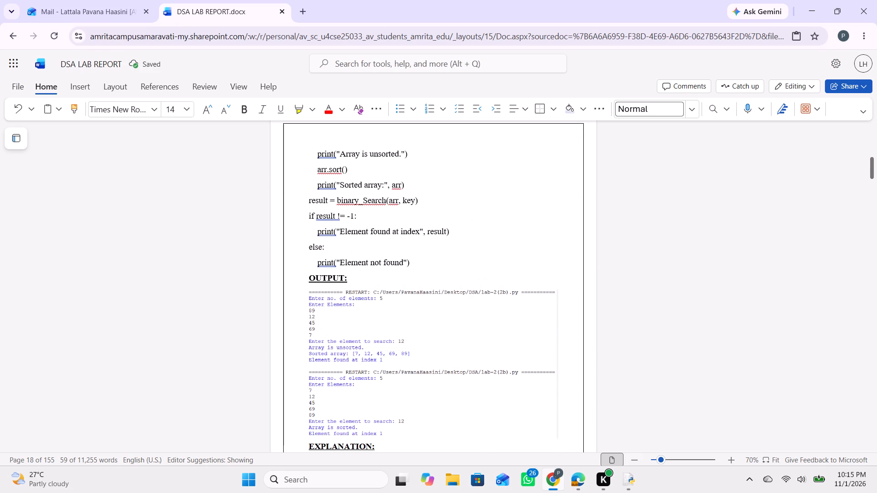
pyautogui.scroll(-3, 428, 272)
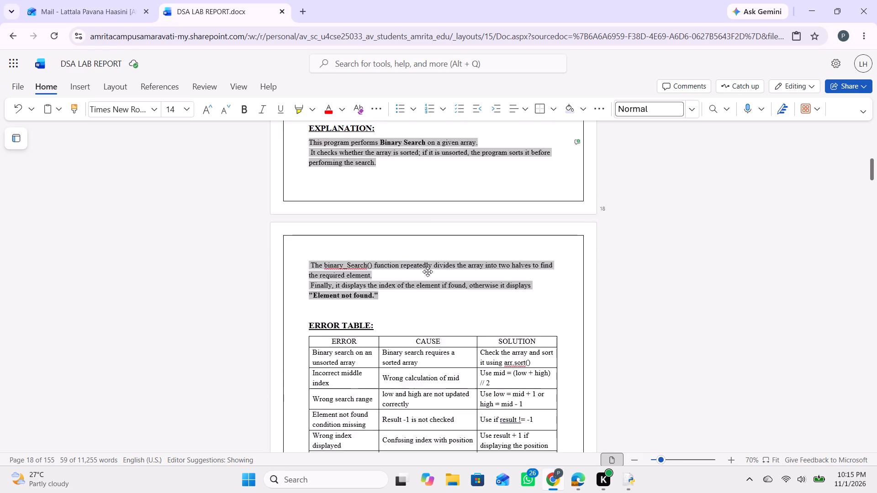
pyautogui.scroll(-2, 428, 272)
pyautogui.scroll(8, 428, 272)
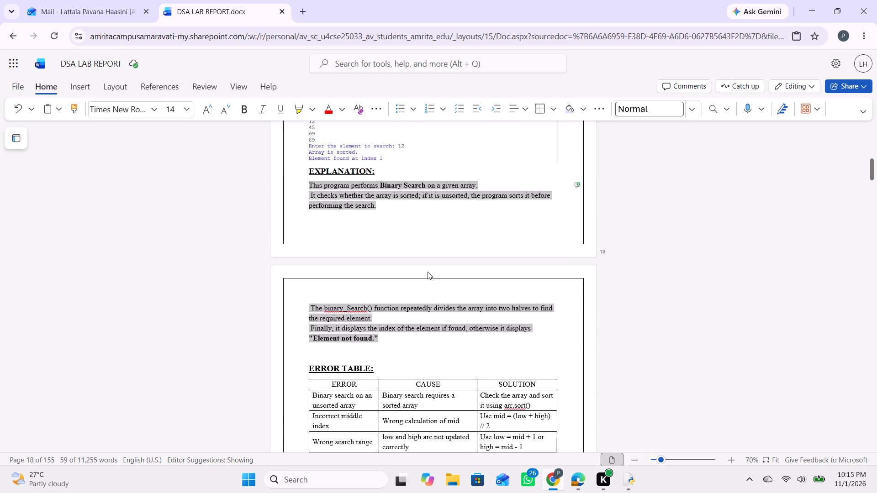
pyautogui.scroll(2, 428, 272)
pyautogui.moveTo(423, 229); pyautogui.dragTo(359, 188)
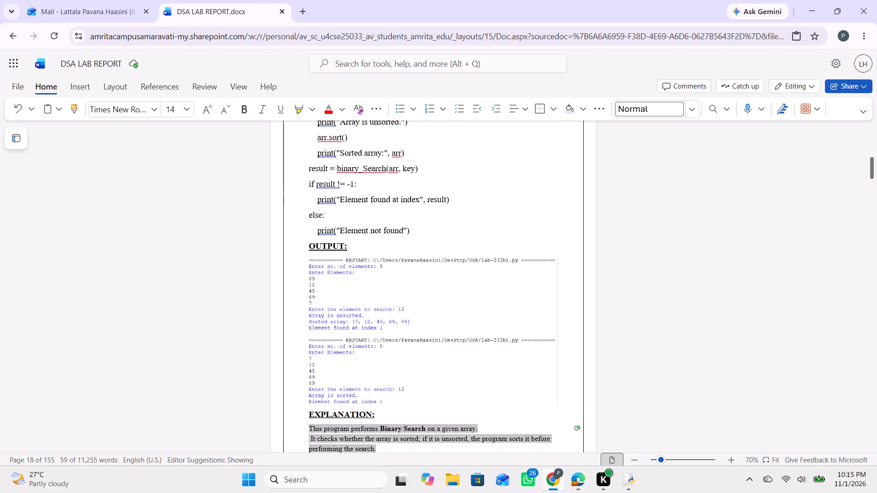
pyautogui.moveTo(359, 188); pyautogui.dragTo(298, 67)
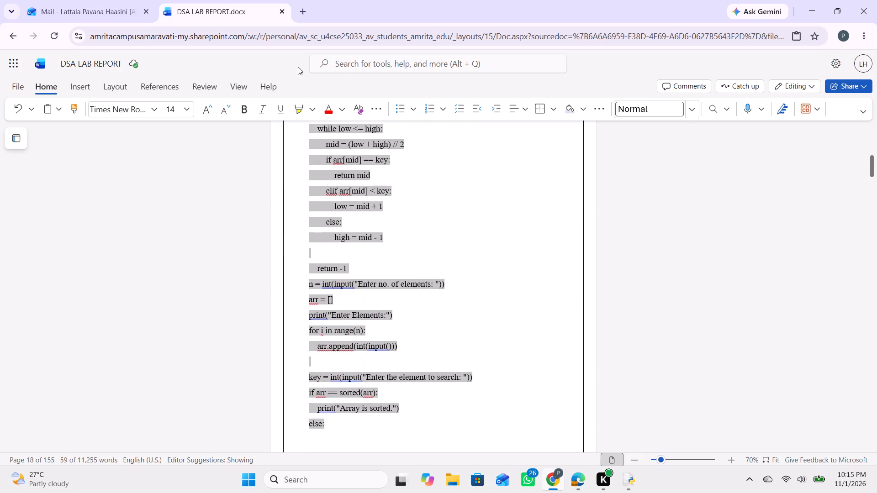
pyautogui.moveTo(298, 67); pyautogui.dragTo(301, 213)
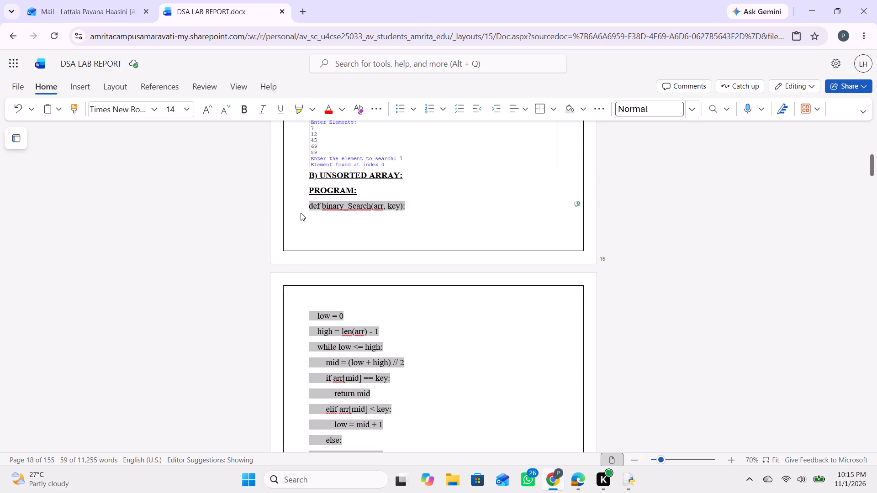
pyautogui.moveTo(301, 213); pyautogui.dragTo(299, 210)
pyautogui.click(379, 188)
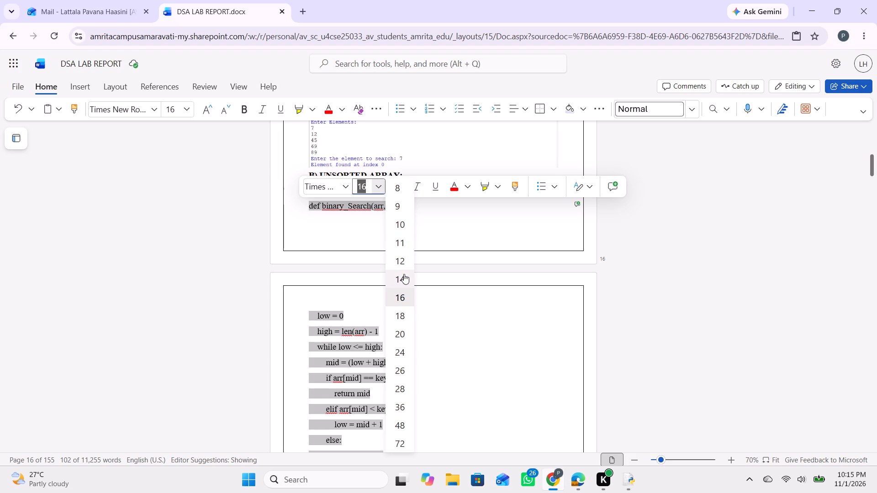
pyautogui.click(404, 265)
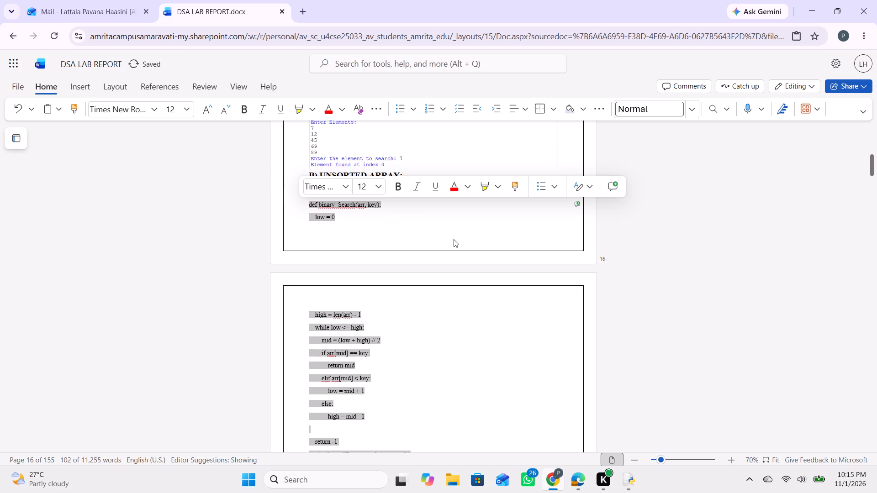
# Set the sorted-array Binary Search program code, from the binary_Search definition to the last print line, to Times New Roman, size 12.
pyautogui.scroll(4, 454, 238)
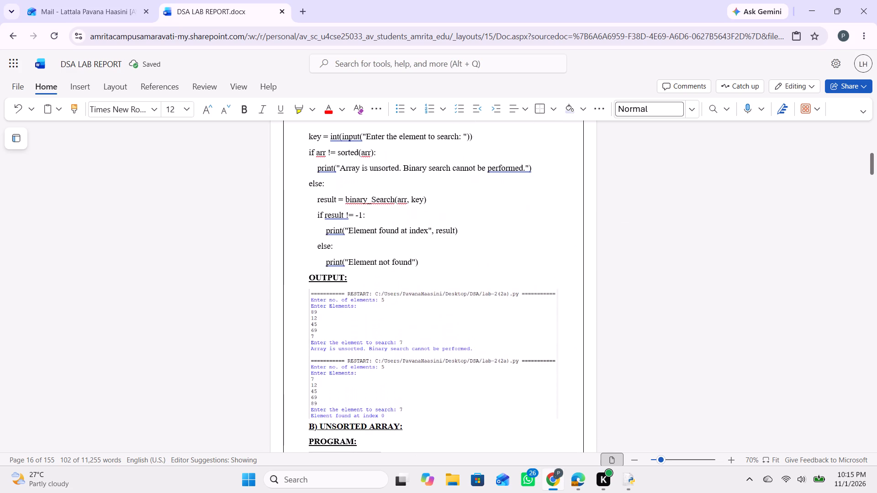
pyautogui.moveTo(423, 263); pyautogui.dragTo(269, 83)
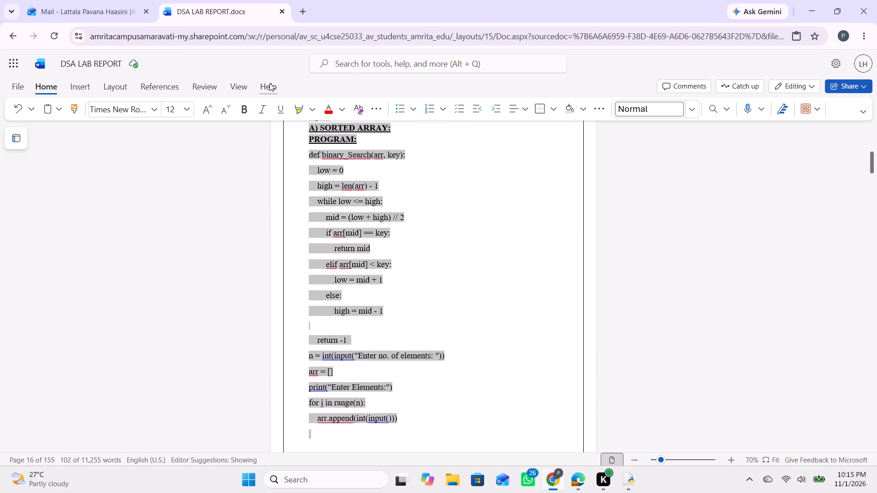
pyautogui.moveTo(269, 83); pyautogui.dragTo(306, 348)
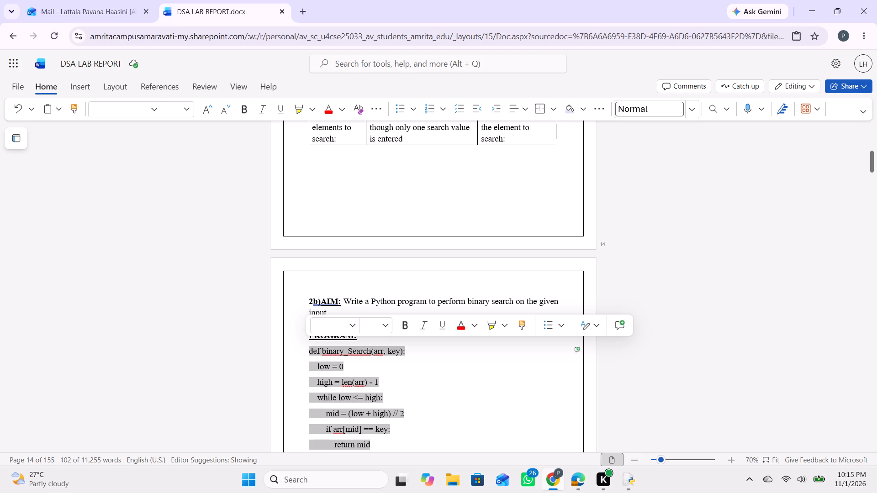
pyautogui.click(354, 330)
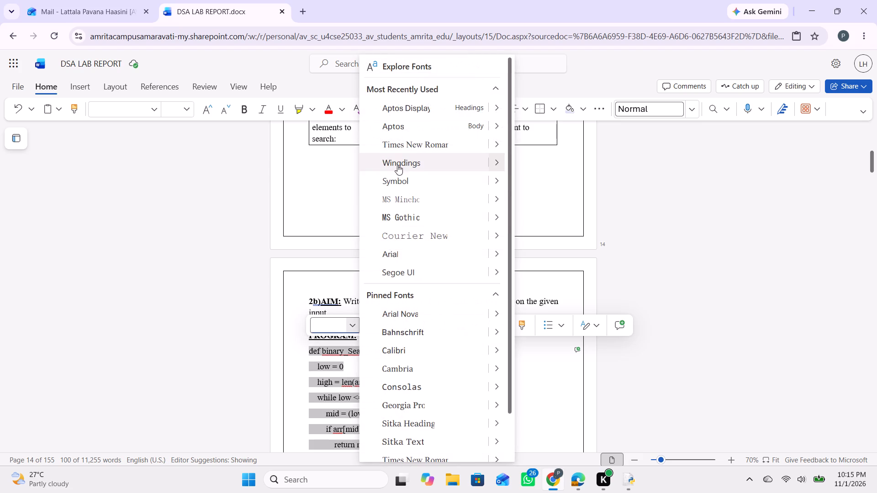
pyautogui.click(402, 148)
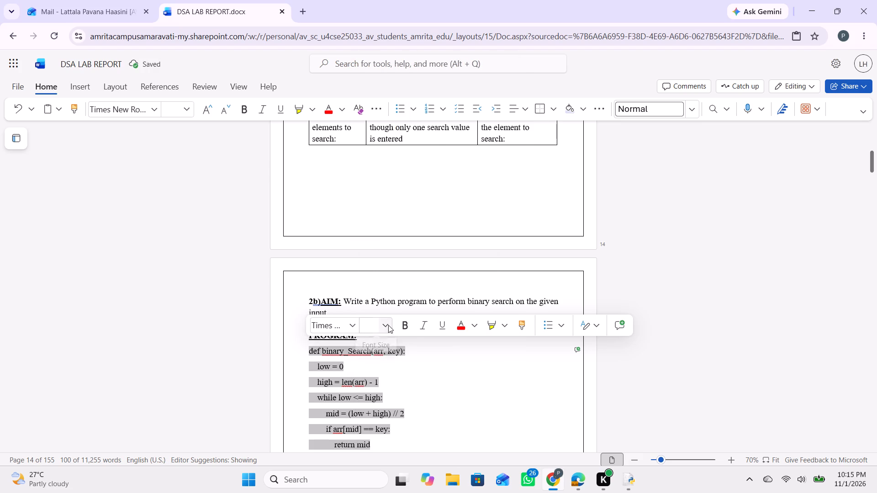
pyautogui.click(388, 325)
pyautogui.click(411, 265)
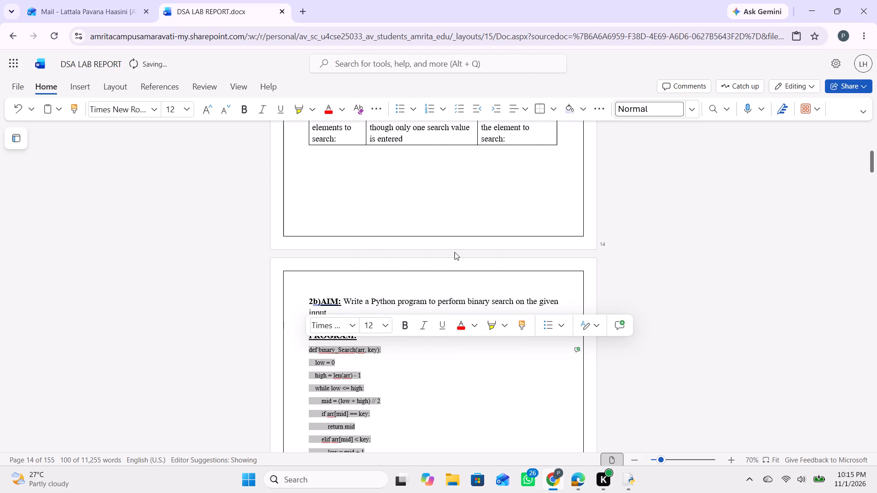
# Set the Linear Search error table's text to size 14 and its border weight to 1.5 pt.
pyautogui.scroll(2, 502, 211)
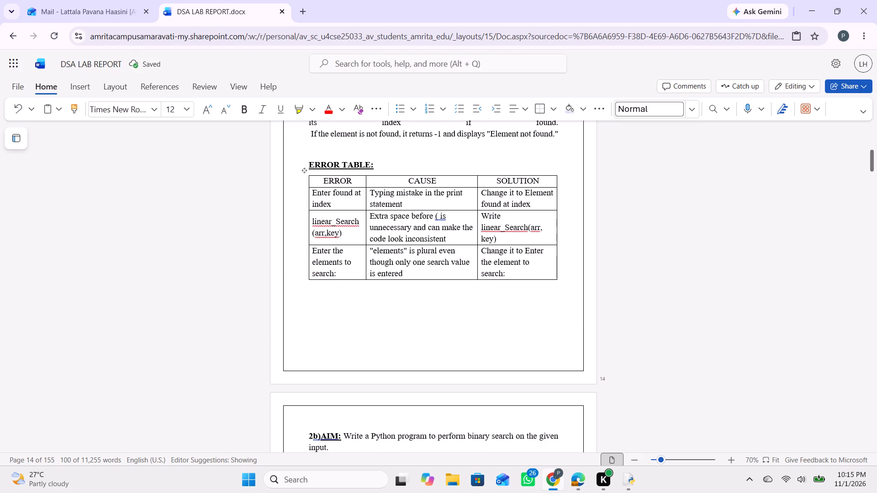
pyautogui.moveTo(548, 271); pyautogui.dragTo(320, 184)
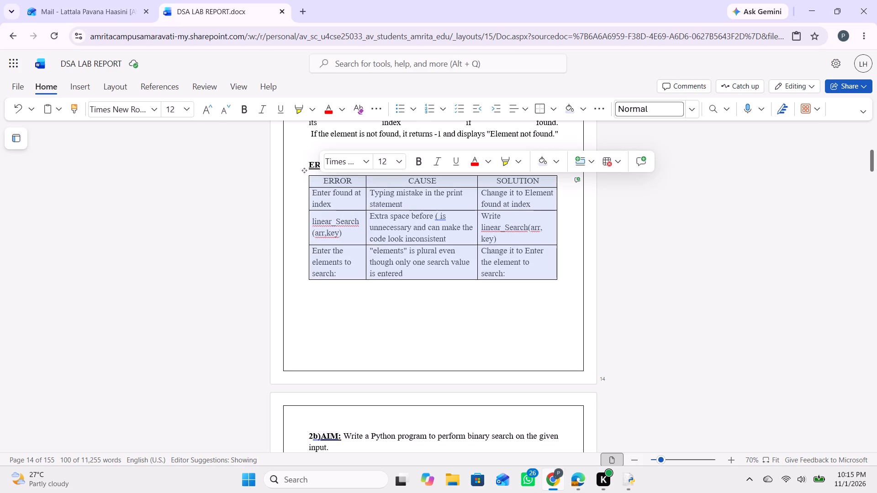
pyautogui.click(399, 159)
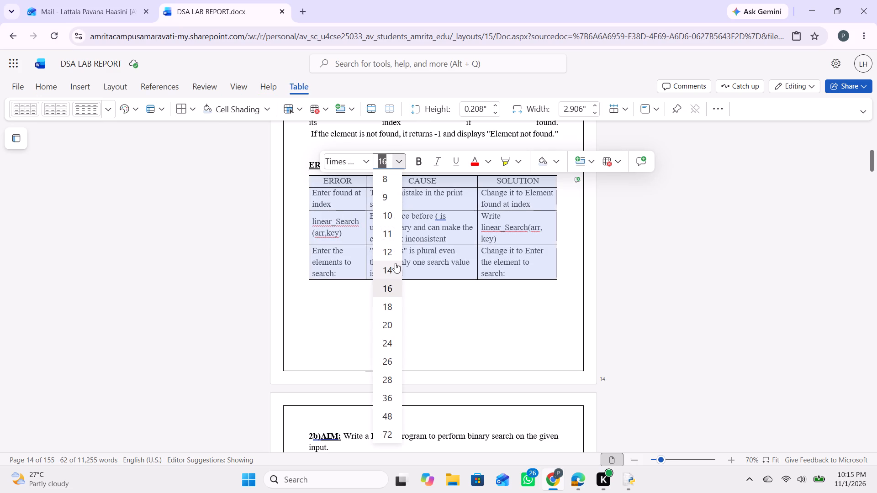
pyautogui.click(396, 268)
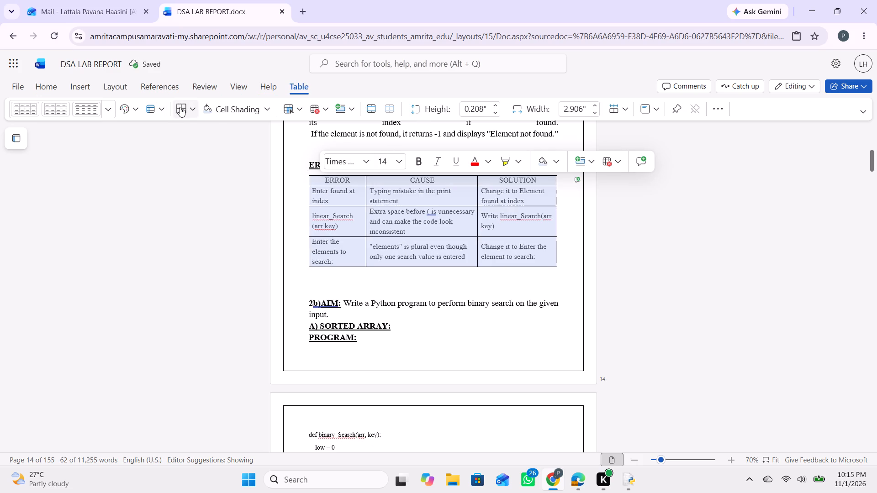
pyautogui.click(180, 107)
pyautogui.click(243, 189)
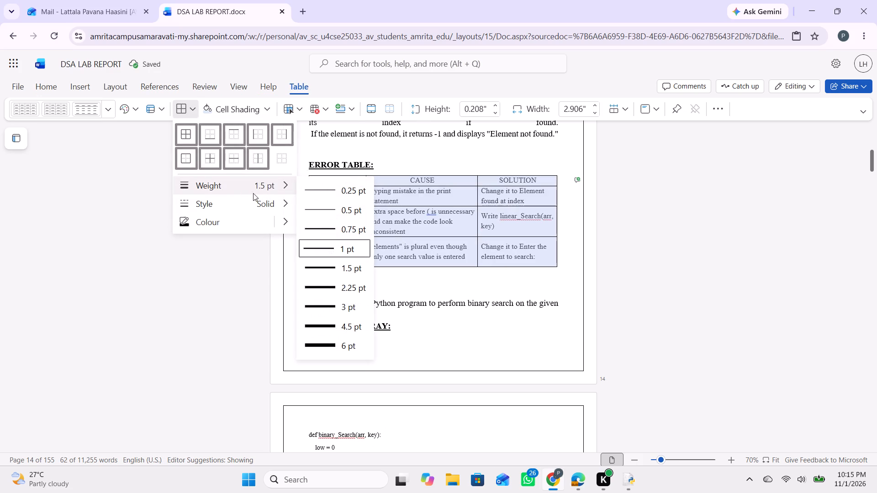
pyautogui.click(343, 265)
pyautogui.click(501, 357)
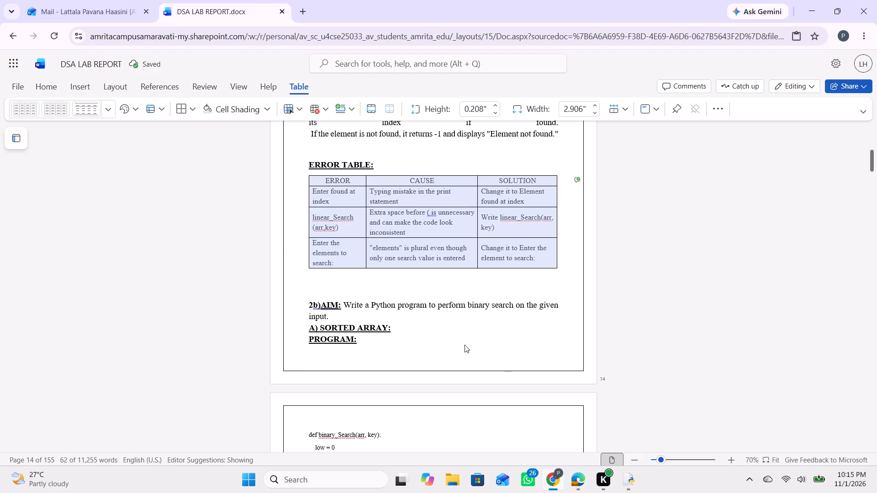
# Set the Linear Search explanation paragraph to font size 14.
pyautogui.scroll(3, 402, 259)
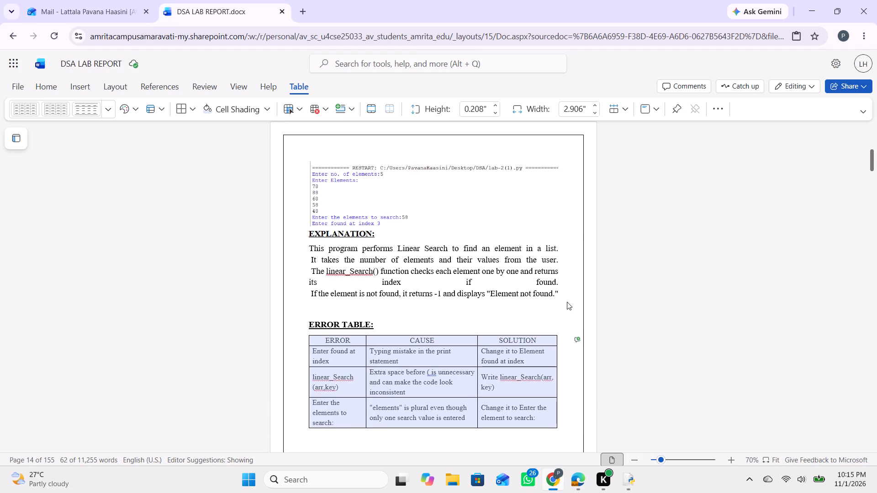
pyautogui.moveTo(567, 302); pyautogui.dragTo(297, 247)
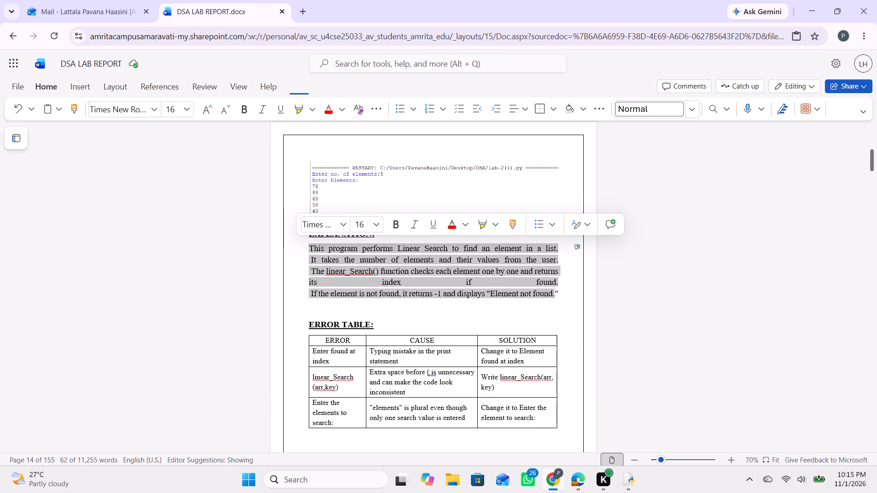
pyautogui.click(375, 226)
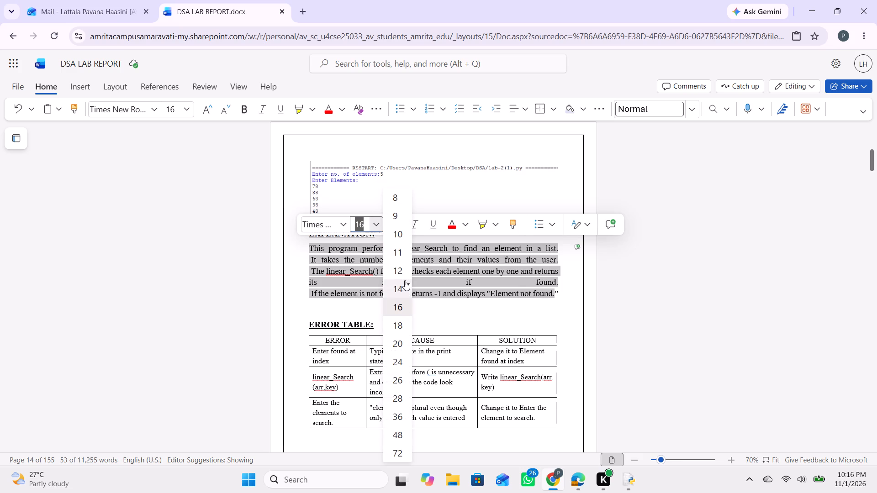
pyautogui.click(403, 287)
# Delete the wide gap between "if" and "found" in the Linear Search explanation.
pyautogui.click(554, 301)
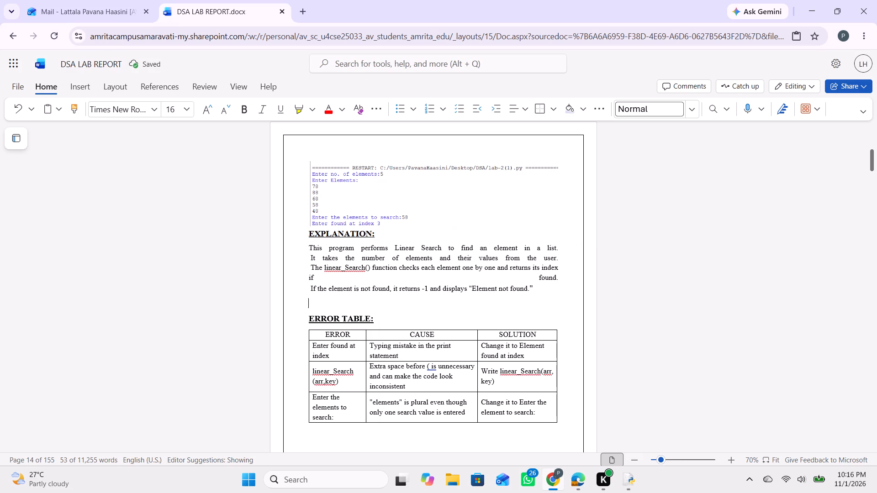
pyautogui.moveTo(536, 280); pyautogui.dragTo(387, 271)
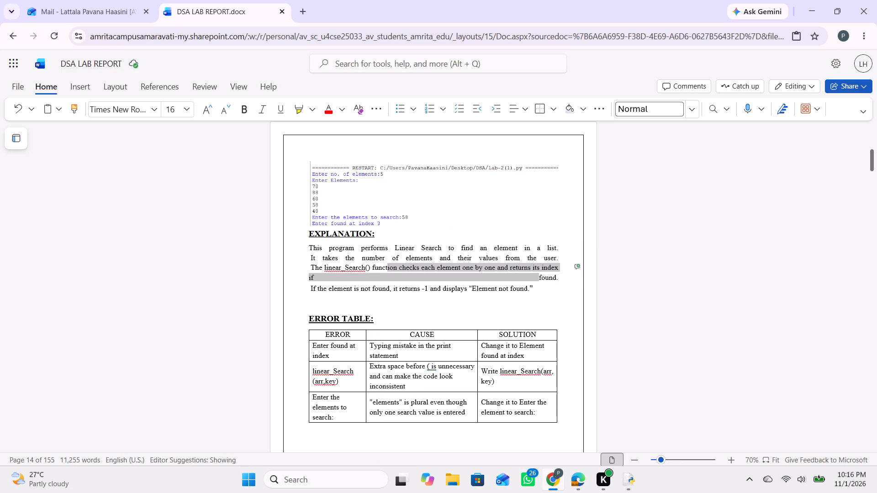
pyautogui.moveTo(387, 271); pyautogui.dragTo(361, 277)
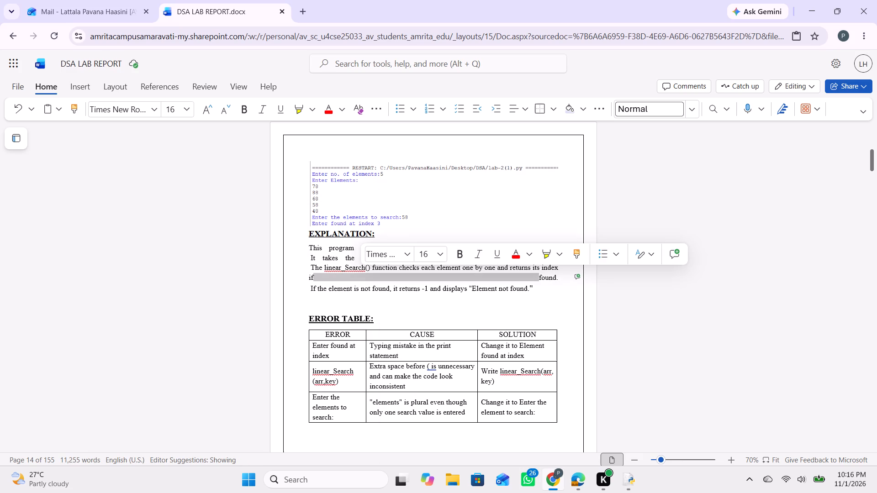
pyautogui.press('BackSpace')
pyautogui.press('space')
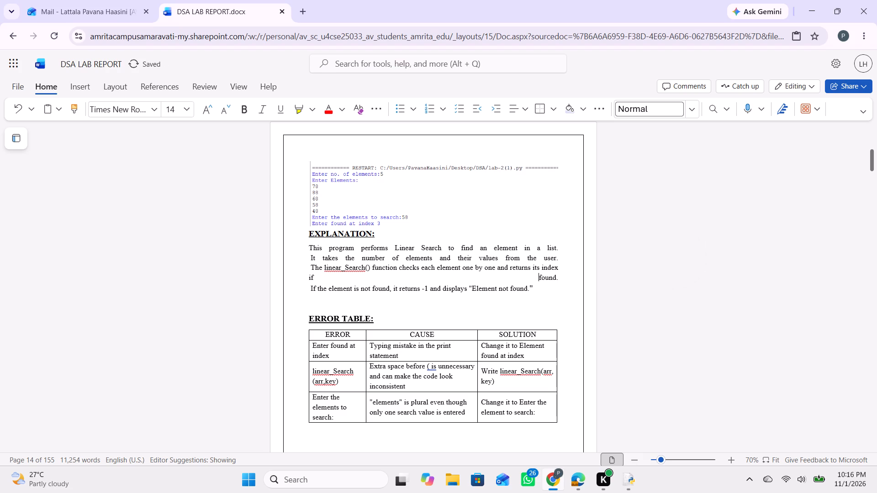
pyautogui.press('BackSpace')
# Set the LAB-2 Linear Search program code, from the linear_Search definition to the last print line, to font size 12.
pyautogui.scroll(3, 526, 262)
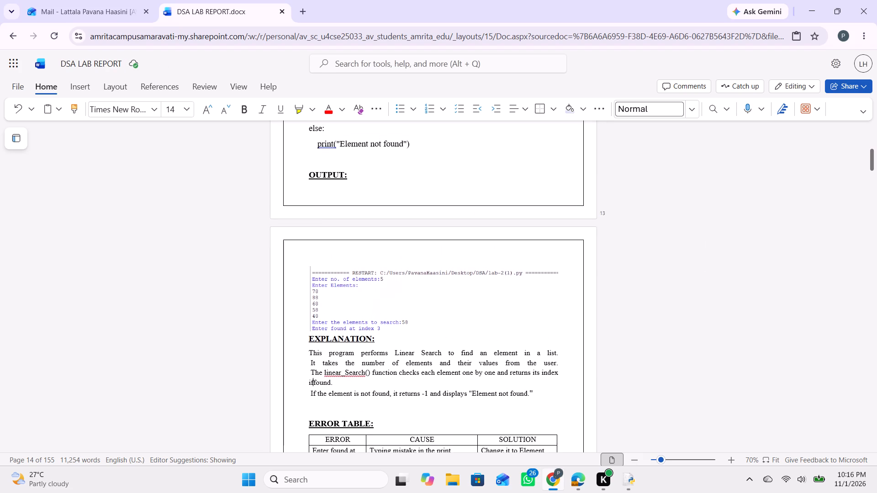
pyautogui.scroll(3, 526, 262)
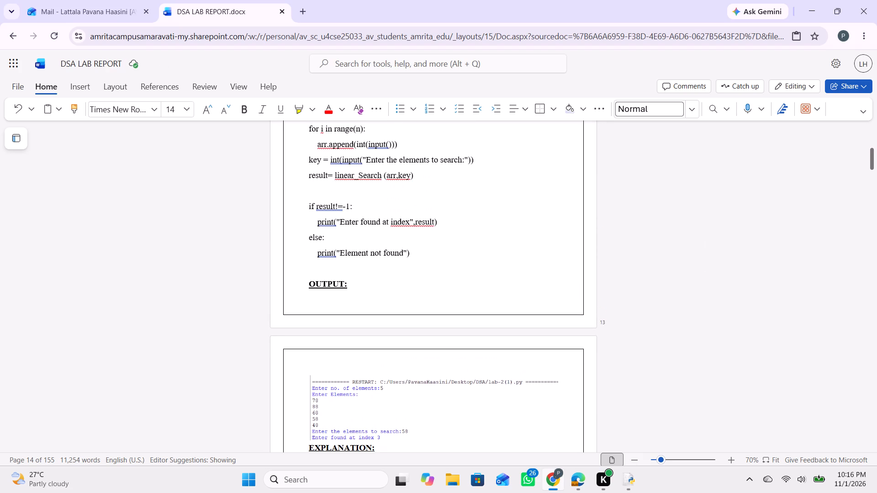
pyautogui.moveTo(435, 267); pyautogui.dragTo(254, 110)
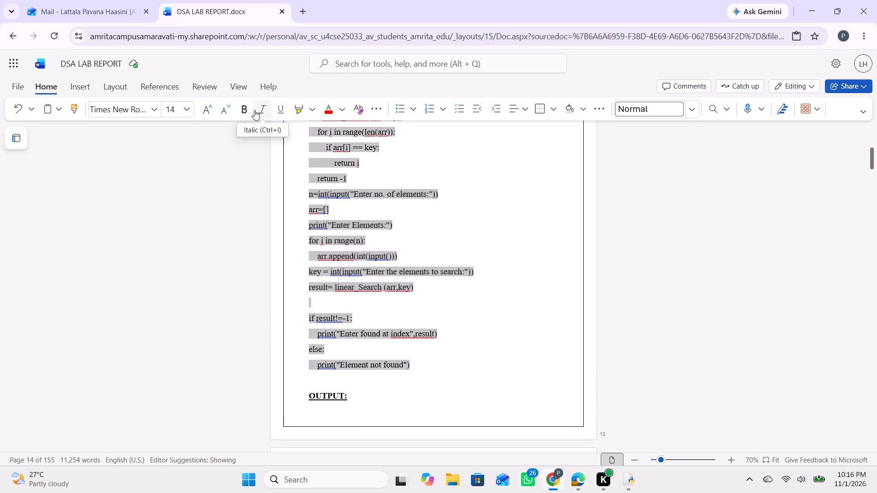
pyautogui.moveTo(254, 110); pyautogui.dragTo(301, 276)
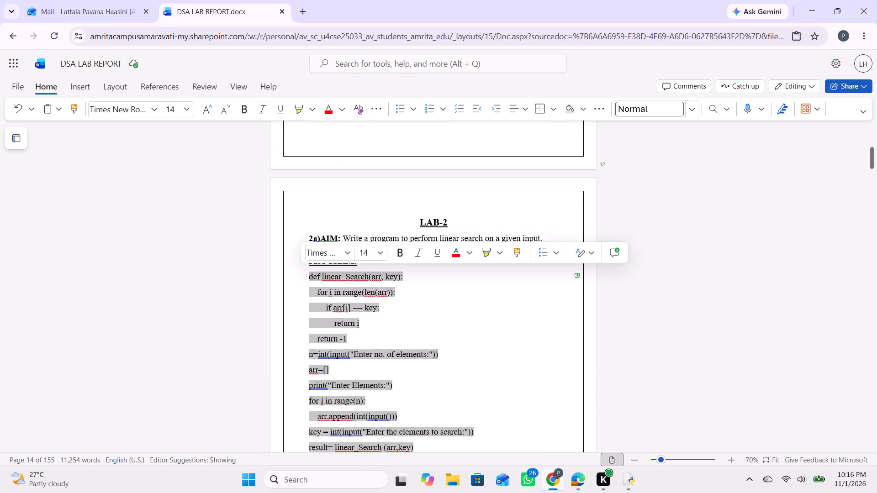
pyautogui.click(378, 258)
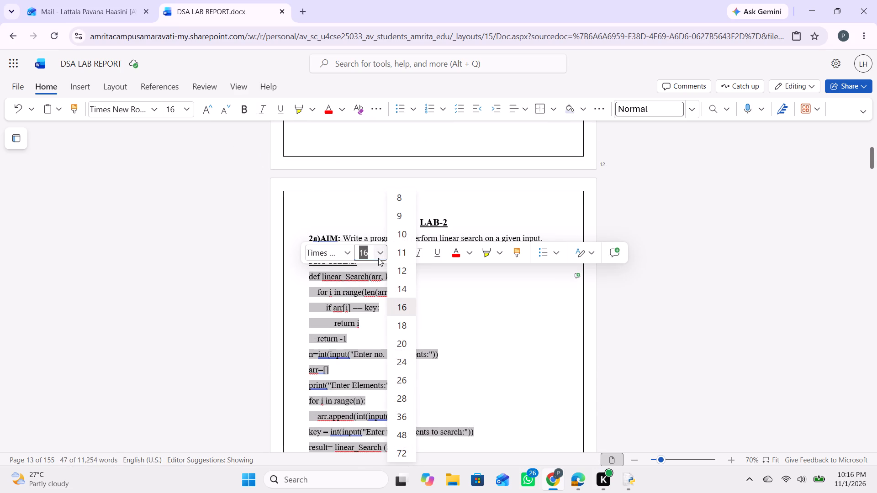
pyautogui.click(406, 277)
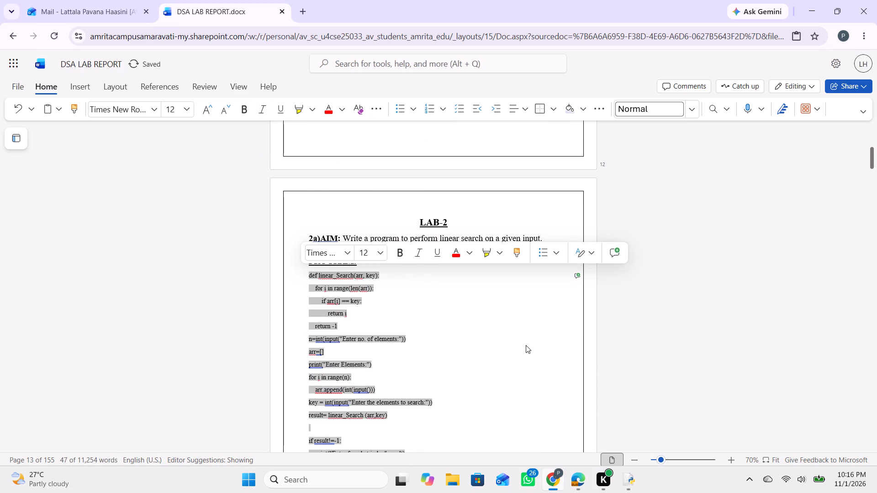
# Set the error table just before LAB-2, for the recursive Fibonacci program, to text size 14 and border weight 1.5 pt.
pyautogui.scroll(6, 526, 345)
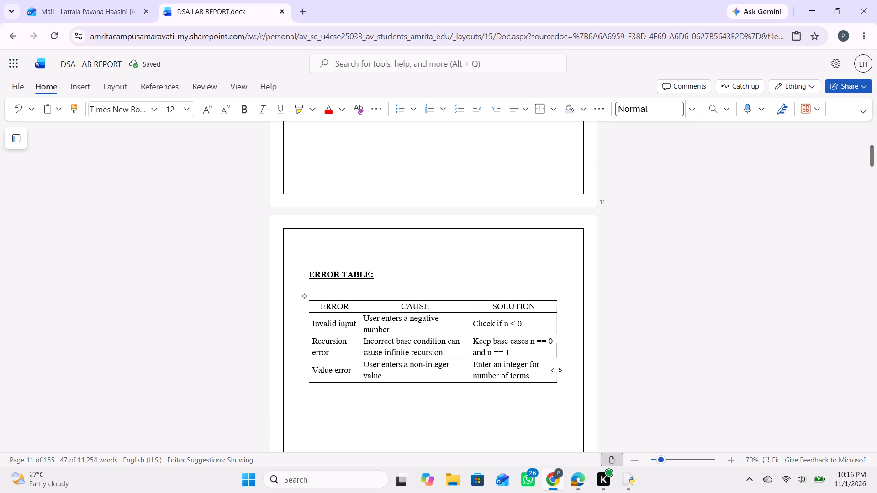
pyautogui.moveTo(549, 384); pyautogui.dragTo(298, 318)
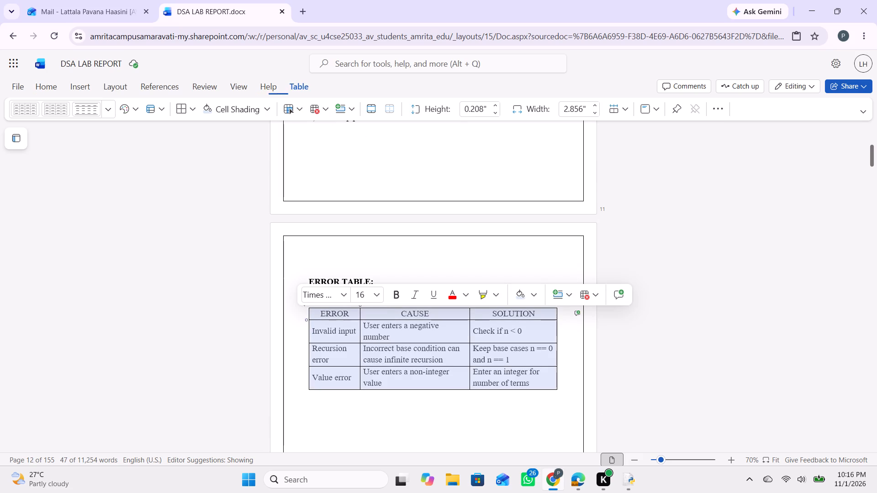
pyautogui.click(375, 294)
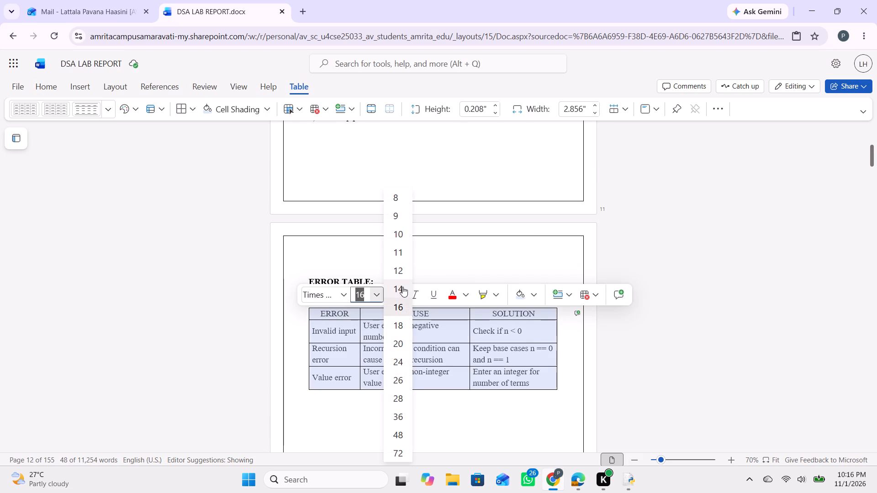
pyautogui.click(402, 287)
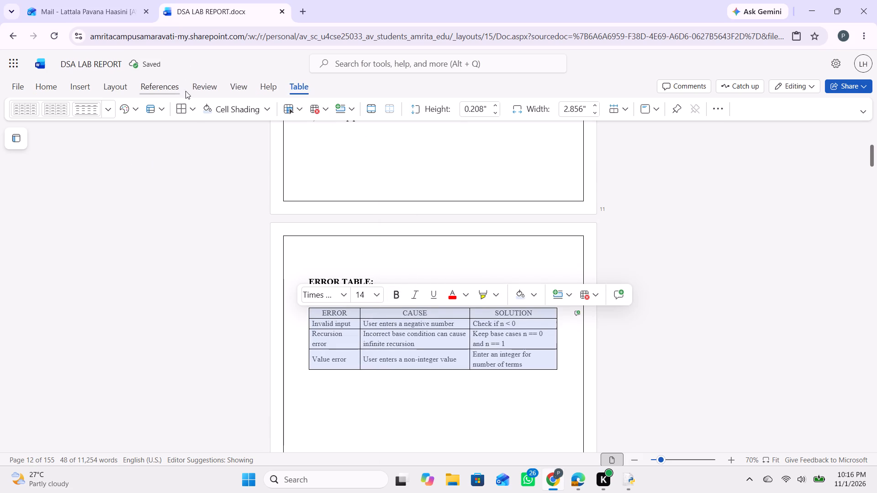
pyautogui.click(186, 112)
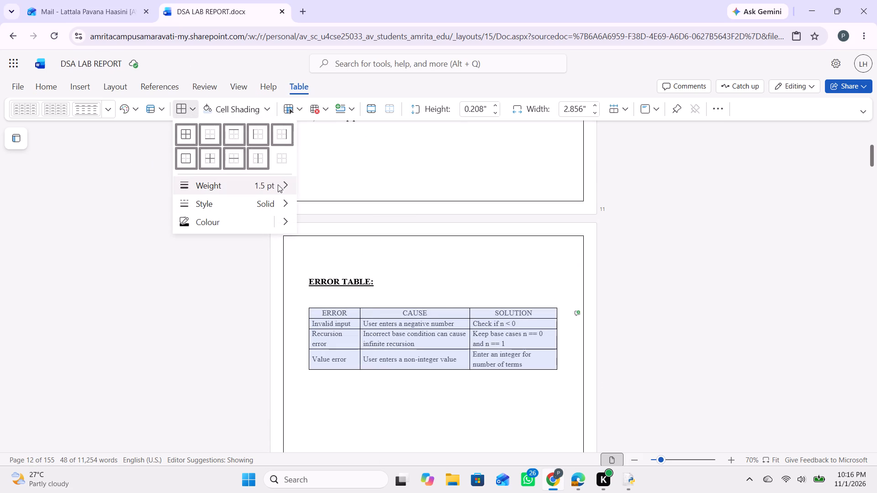
pyautogui.click(277, 185)
pyautogui.click(341, 273)
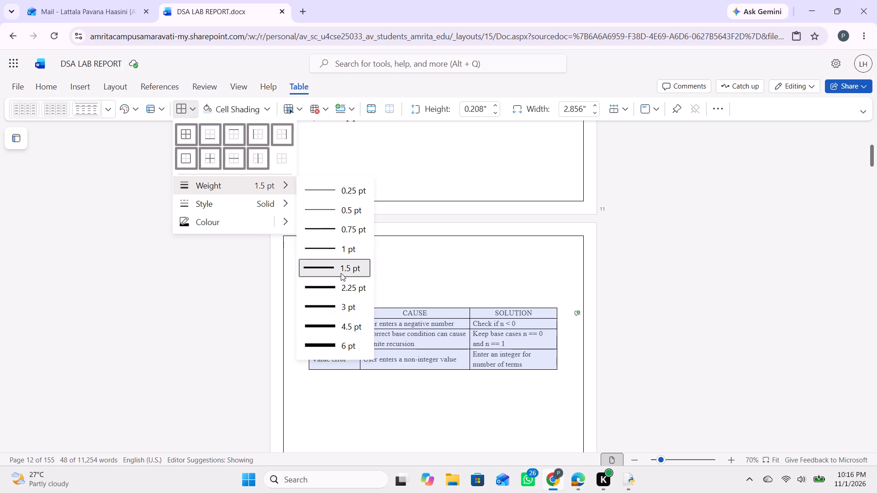
pyautogui.click(640, 286)
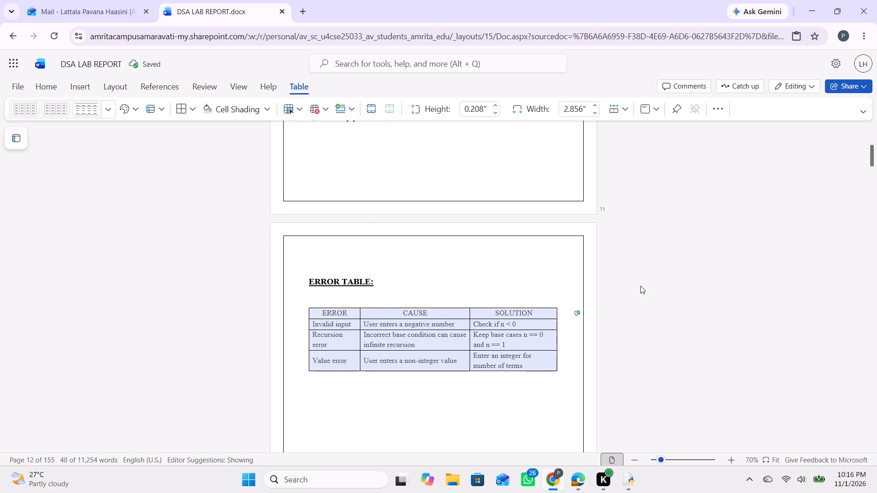
pyautogui.click(640, 286)
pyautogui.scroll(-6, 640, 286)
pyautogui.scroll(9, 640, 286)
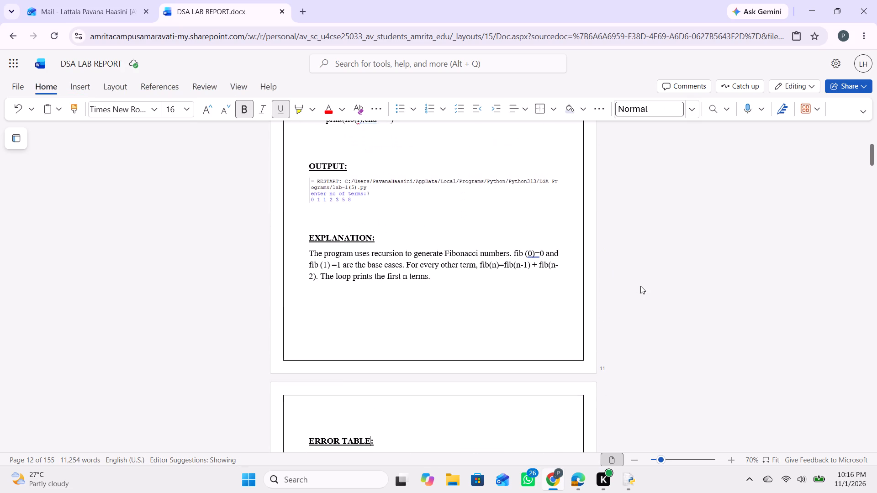
# Set the explanation paragraph of the recursive Fibonacci program to font size 14.
pyautogui.moveTo(435, 284); pyautogui.dragTo(306, 250)
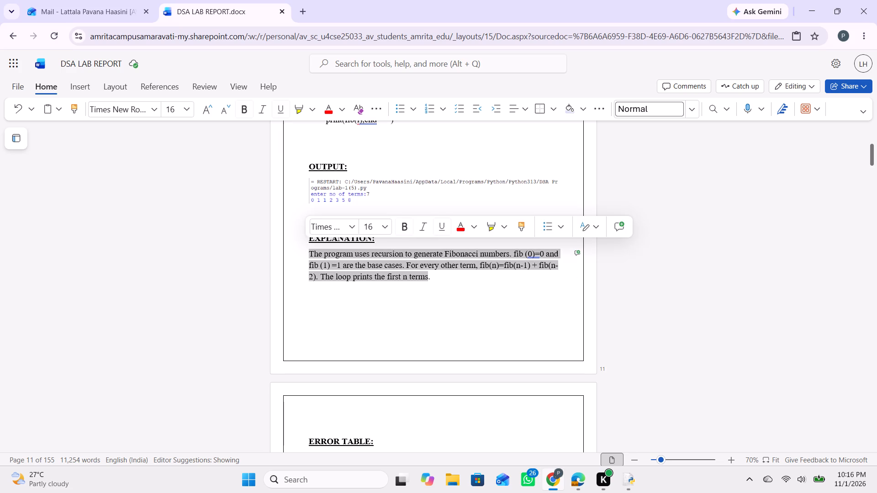
pyautogui.click(387, 222)
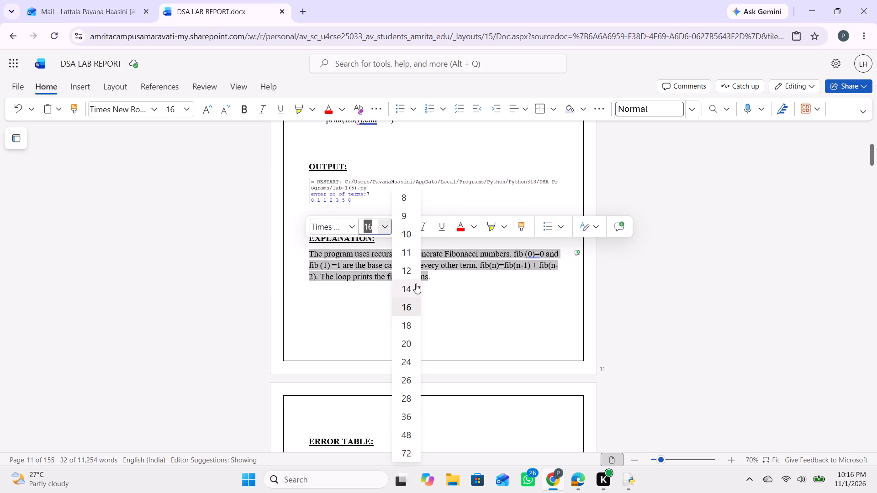
pyautogui.click(414, 287)
# Set the recursive Fibonacci program code, from the fib(n) definition to the last print line, to font size 12.
pyautogui.scroll(5, 414, 287)
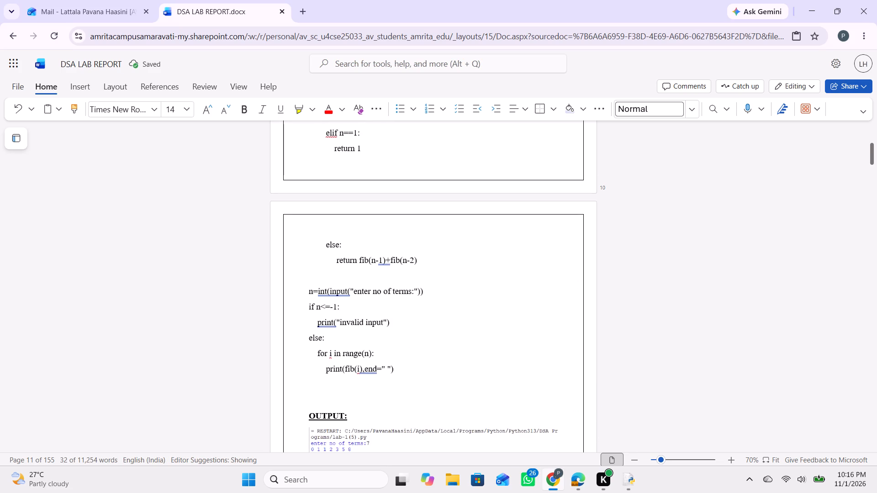
pyautogui.moveTo(407, 374); pyautogui.dragTo(315, 204)
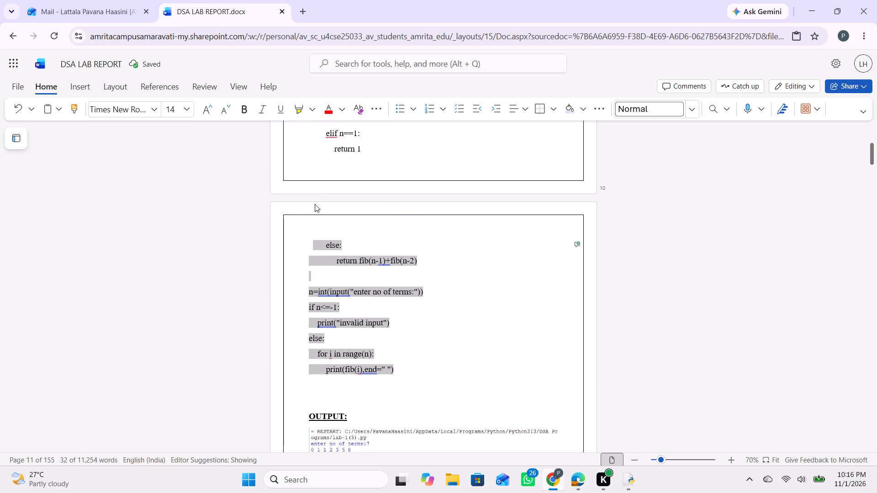
pyautogui.moveTo(315, 204); pyautogui.dragTo(294, 293)
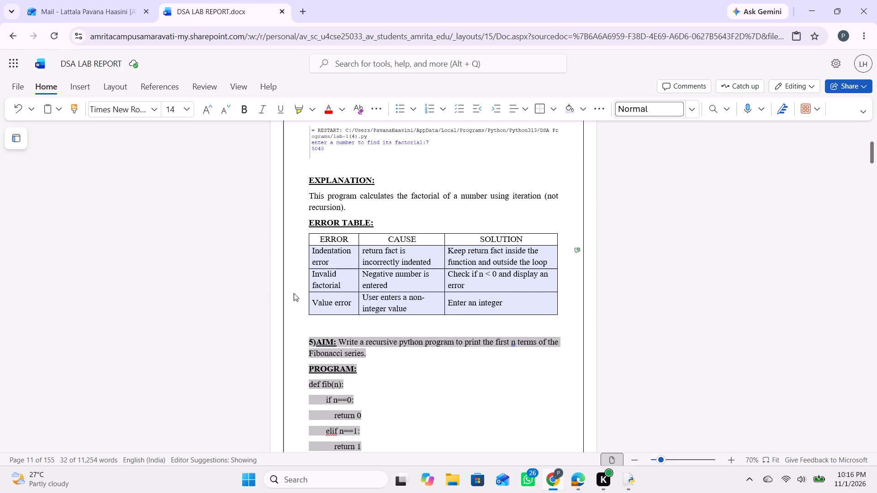
pyautogui.moveTo(294, 293); pyautogui.dragTo(296, 394)
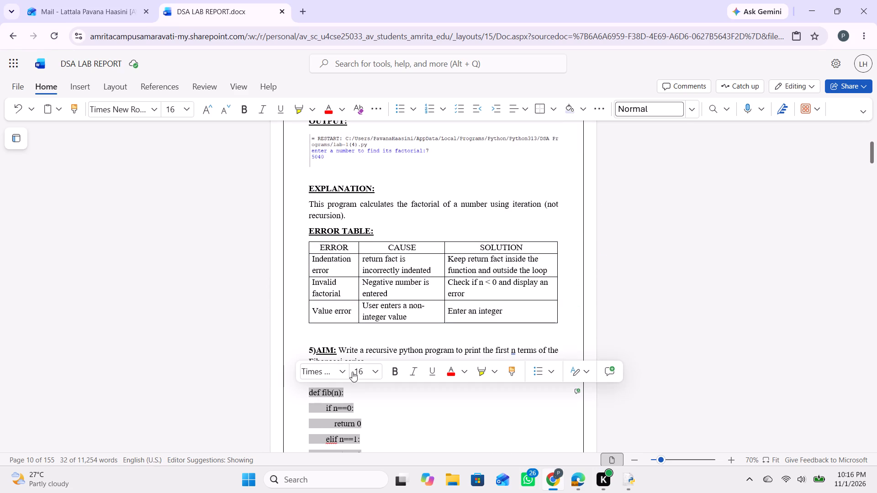
pyautogui.click(375, 375)
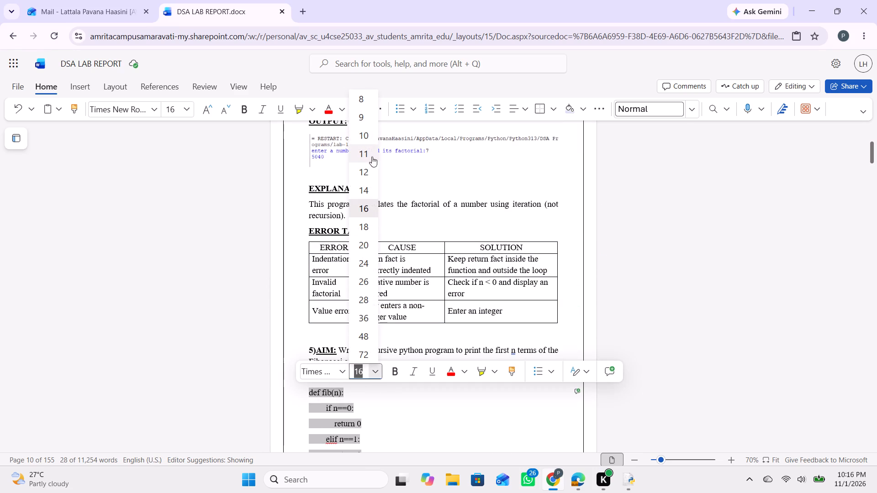
pyautogui.click(372, 169)
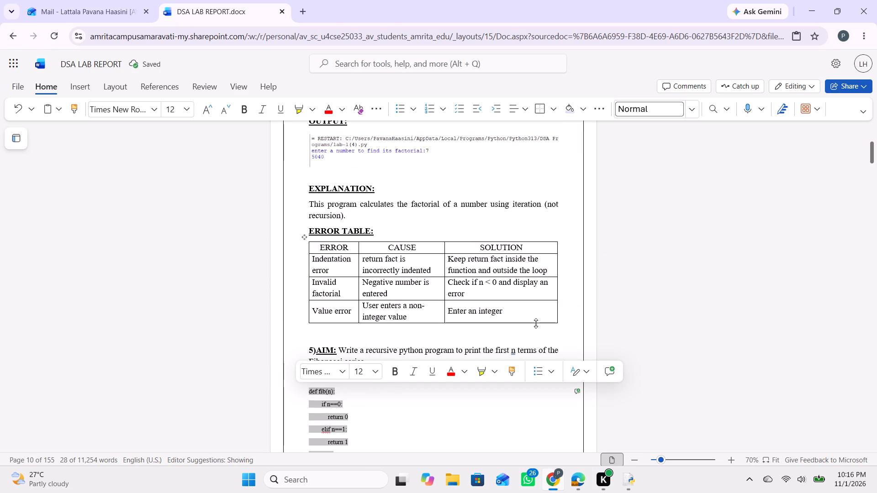
# Set the factorial program's error table to text size 14 and border weight 1.5 pt.
pyautogui.moveTo(549, 316); pyautogui.dragTo(302, 246)
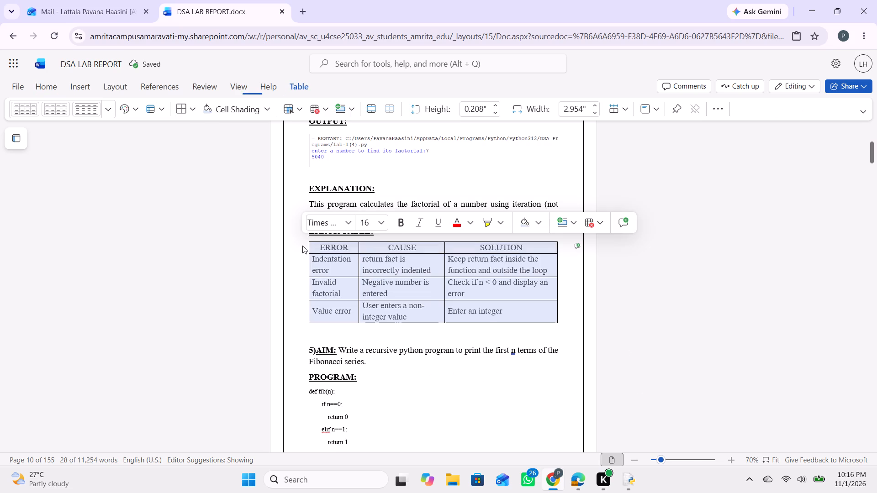
pyautogui.click(372, 226)
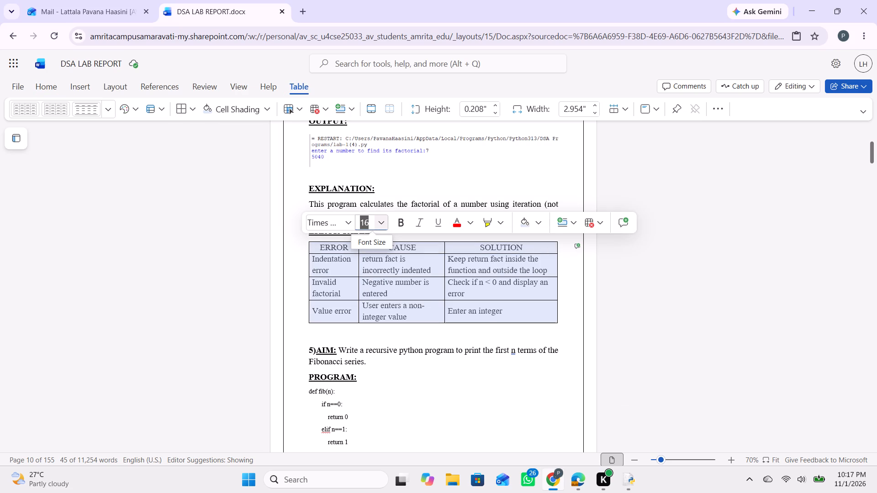
pyautogui.click(383, 225)
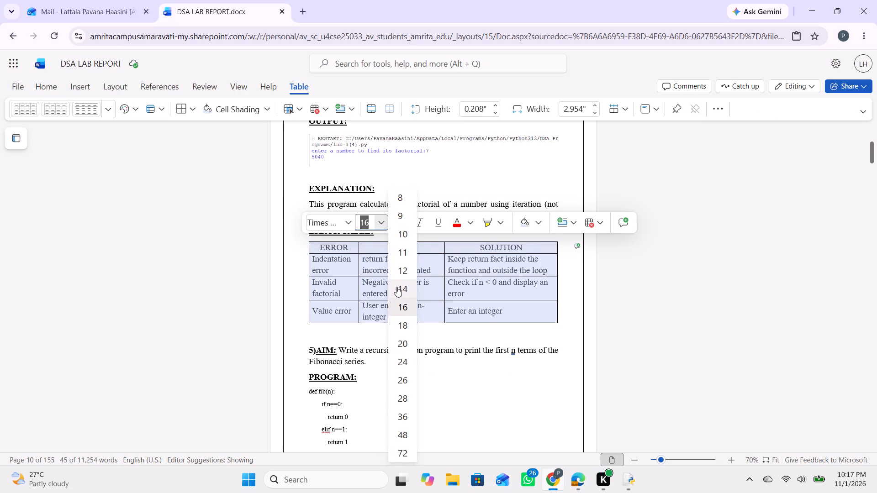
pyautogui.click(396, 287)
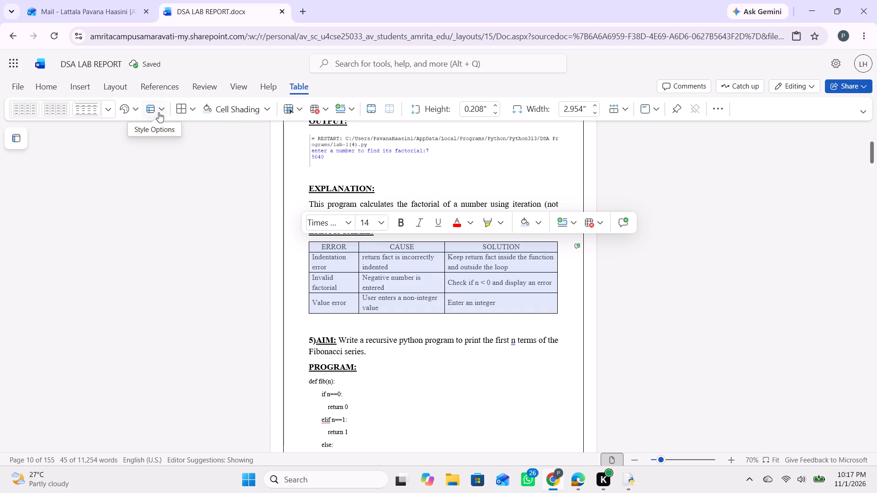
pyautogui.click(180, 107)
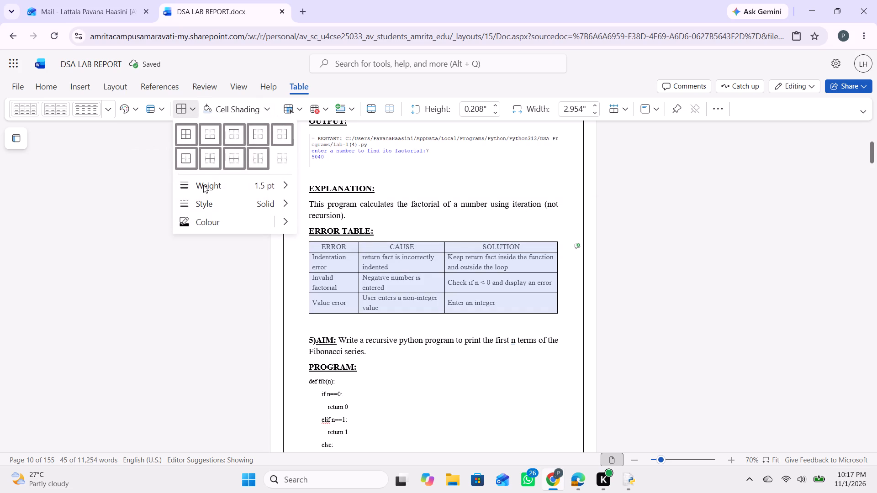
pyautogui.click(206, 192)
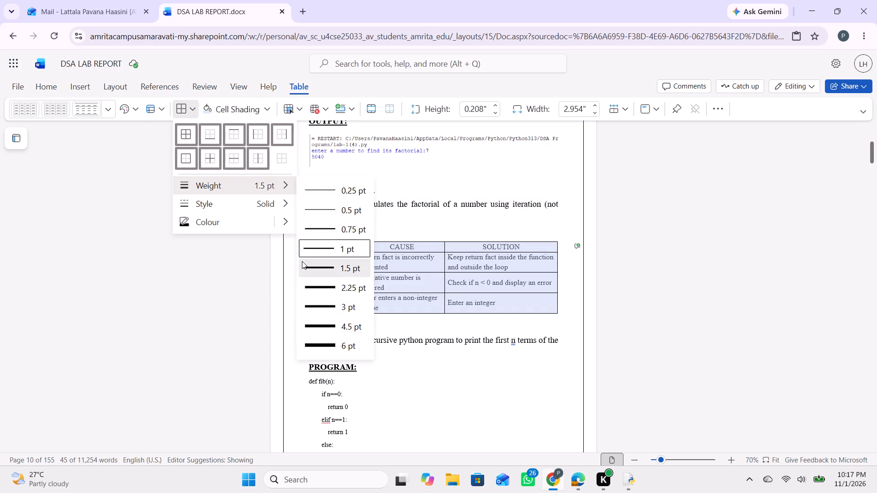
pyautogui.click(306, 263)
pyautogui.click(450, 377)
# Set the explanation paragraph of the factorial program to font size 14.
pyautogui.scroll(1, 450, 377)
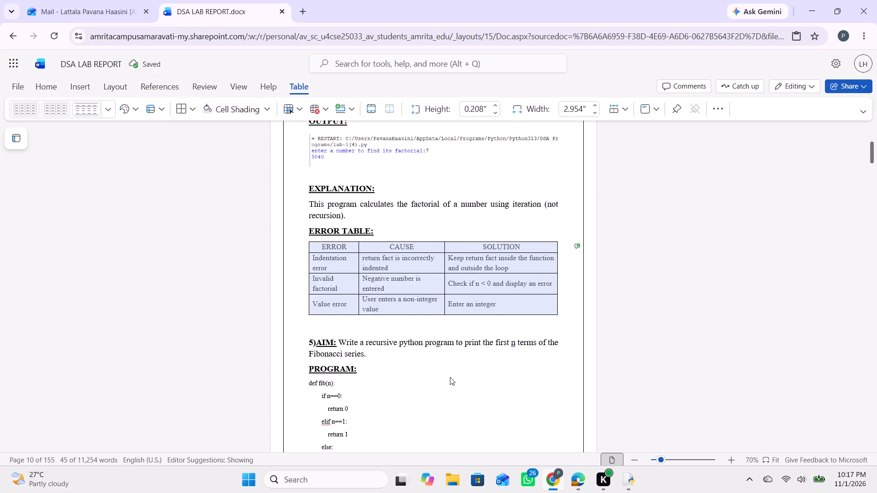
pyautogui.scroll(1, 450, 377)
pyautogui.moveTo(378, 279); pyautogui.dragTo(301, 259)
pyautogui.click(385, 241)
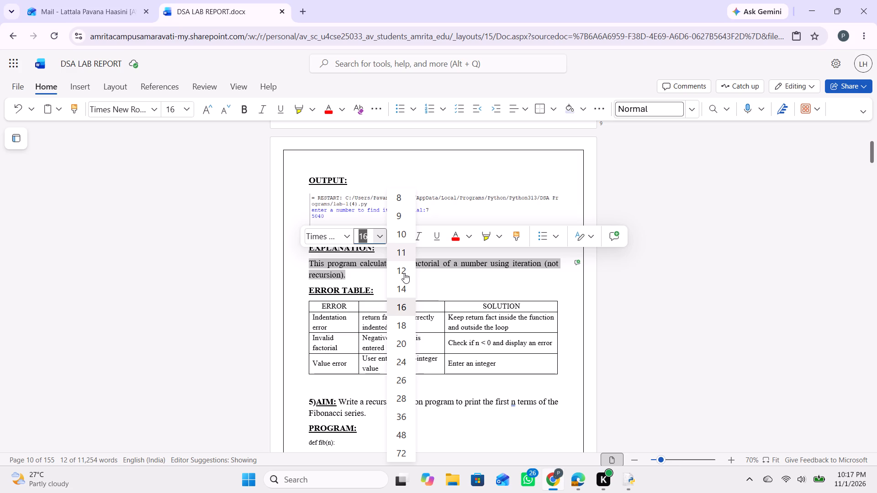
pyautogui.click(408, 284)
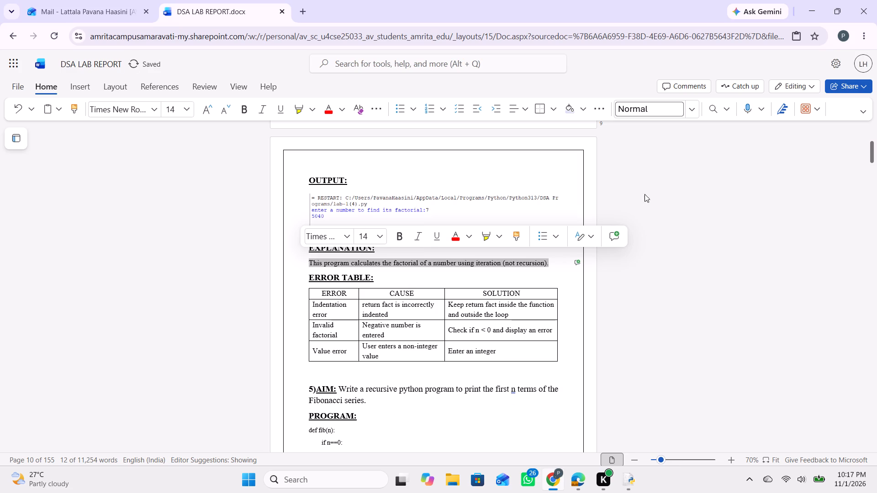
pyautogui.click(666, 317)
# Set the factorial program code, from the fact(n) definition to print(result), to font size 12.
pyautogui.scroll(3, 666, 317)
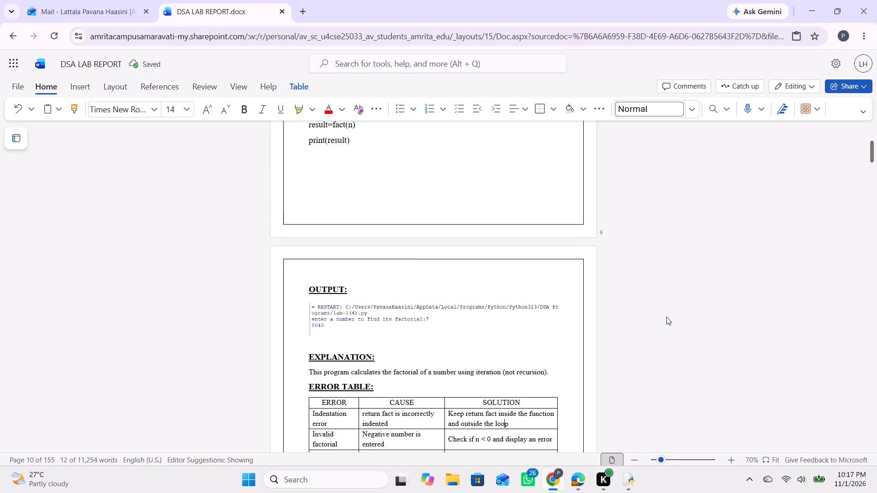
pyautogui.scroll(3, 666, 317)
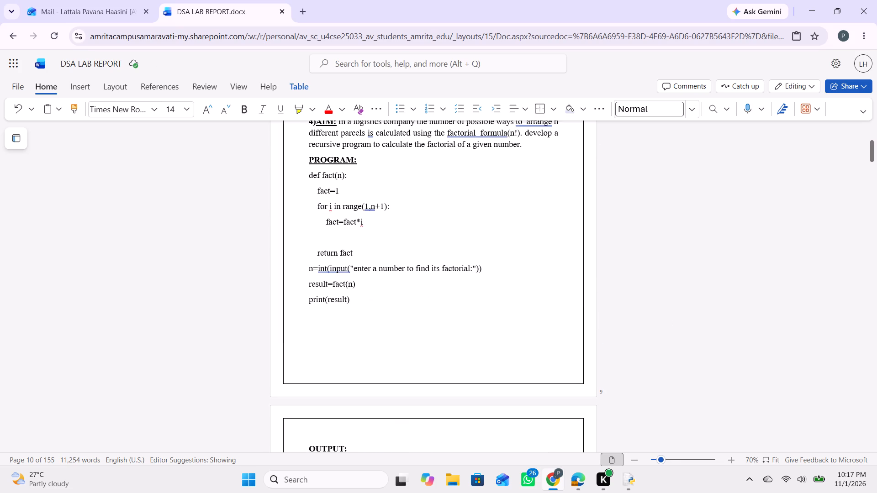
pyautogui.moveTo(366, 308); pyautogui.dragTo(281, 170)
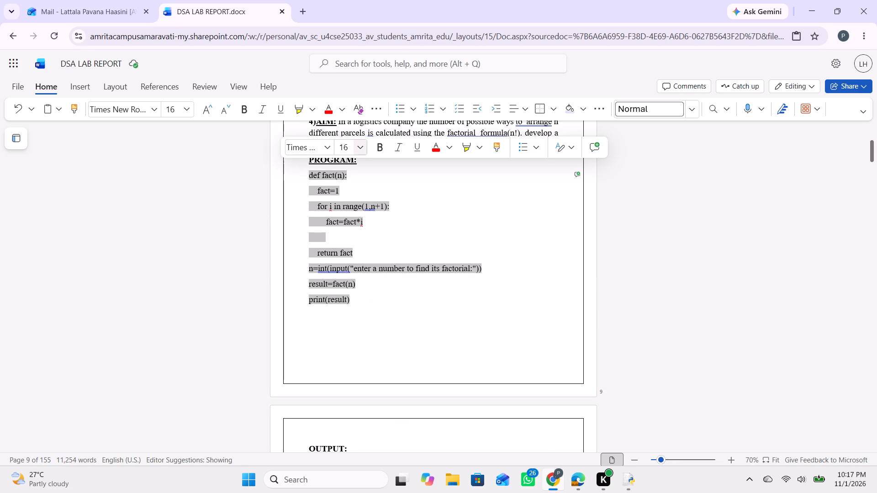
pyautogui.click(365, 144)
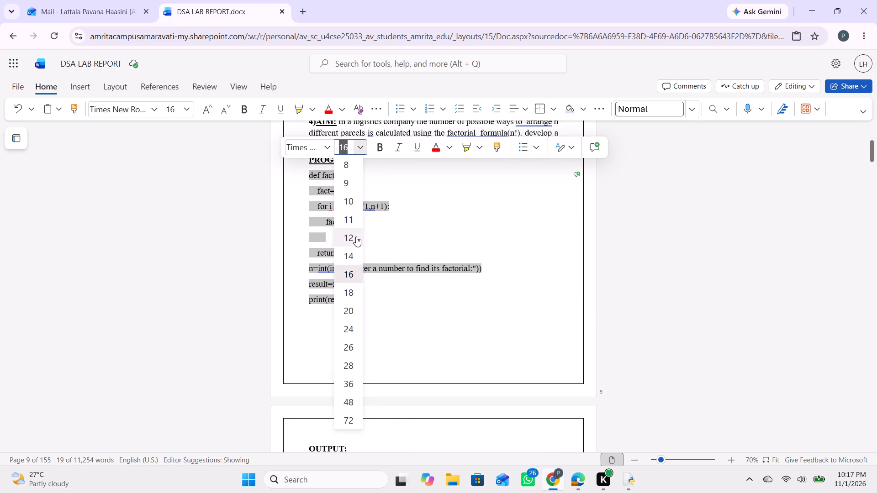
pyautogui.click(356, 236)
# Insert two blank lines before the factorial program's OUTPUT heading to move it onto the page with its output image.
pyautogui.scroll(-2, 423, 300)
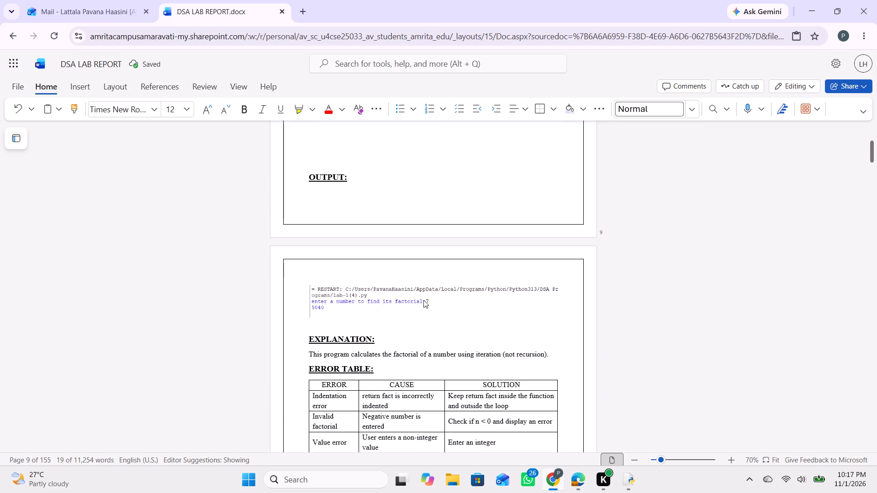
pyautogui.scroll(-1, 423, 300)
pyautogui.click(328, 353)
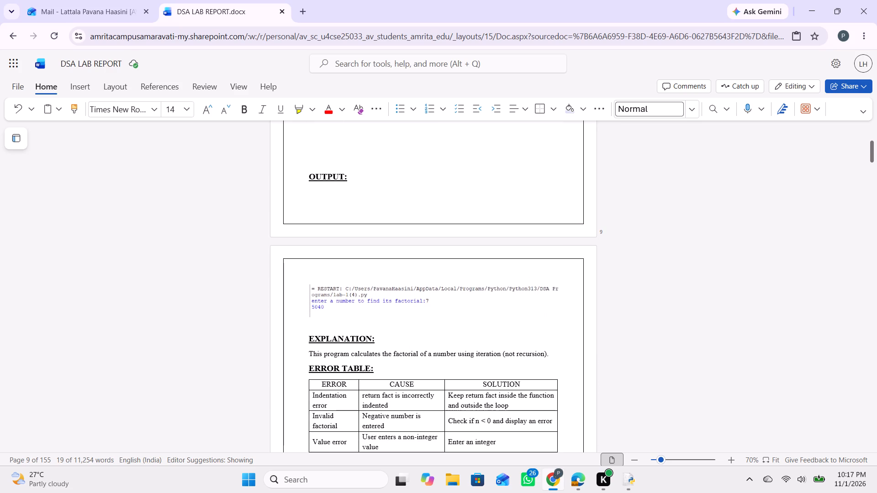
pyautogui.scroll(4, 488, 268)
pyautogui.scroll(-1, 488, 268)
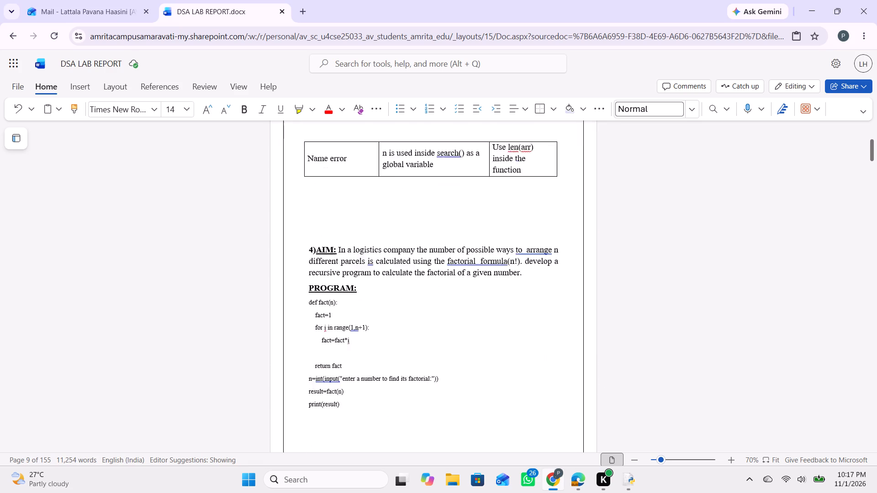
pyautogui.scroll(-1, 488, 268)
pyautogui.click(305, 336)
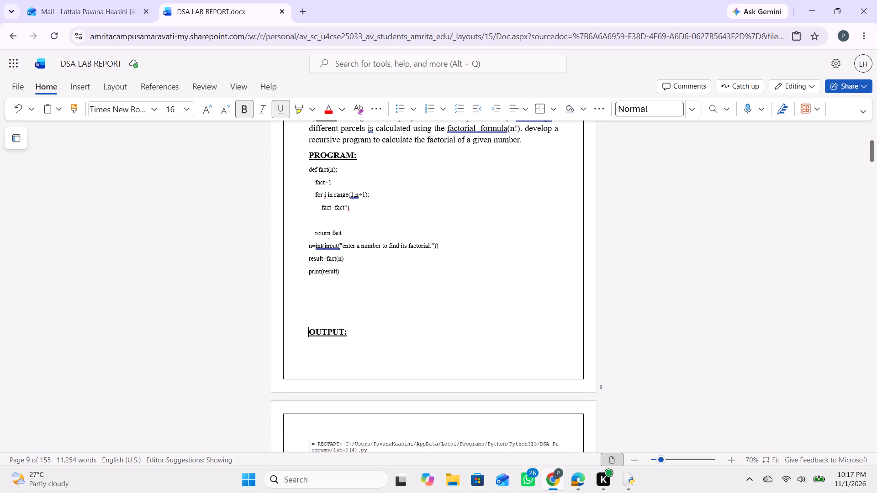
pyautogui.press('Return')
pyautogui.press('Return')
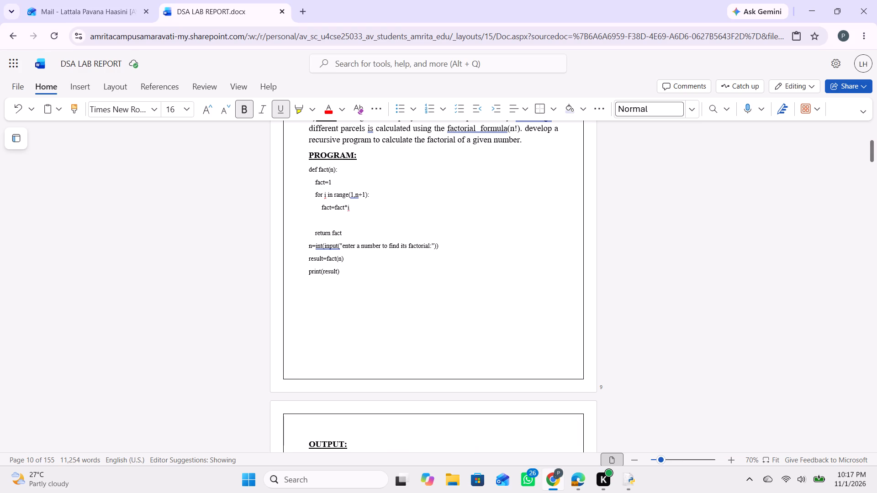
# Set all text in the employee ID search program's error table to font size 14.
pyautogui.scroll(2, 305, 336)
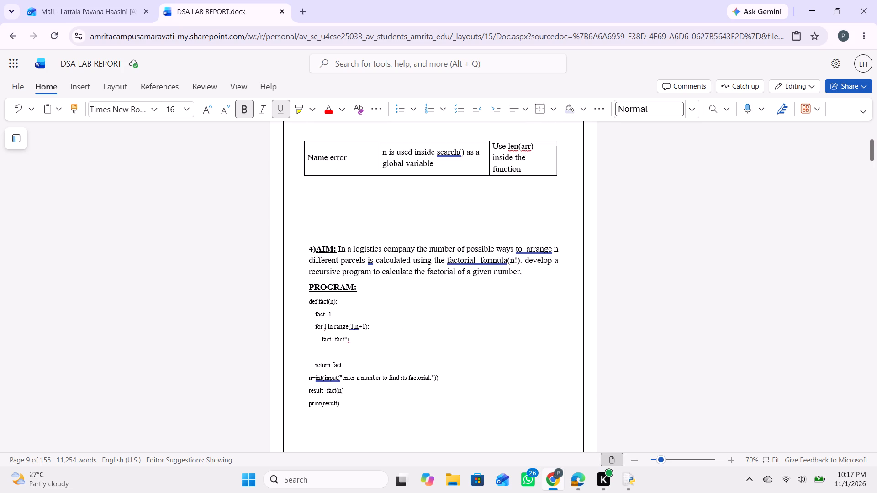
pyautogui.scroll(3, 497, 319)
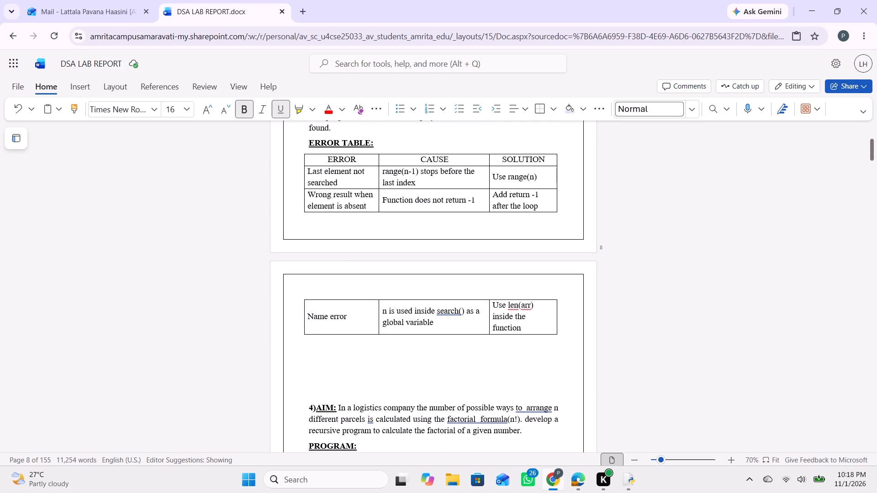
pyautogui.moveTo(539, 331); pyautogui.dragTo(375, 247)
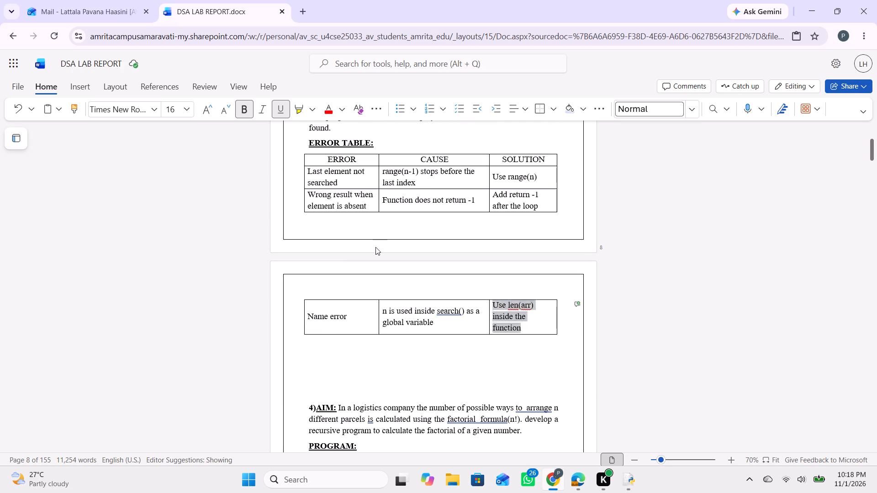
pyautogui.moveTo(375, 247); pyautogui.dragTo(297, 160)
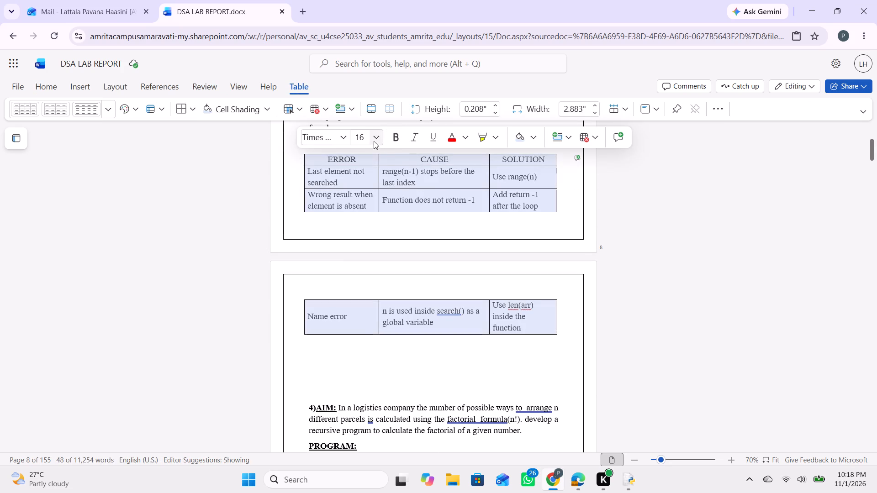
pyautogui.click(375, 137)
pyautogui.click(367, 249)
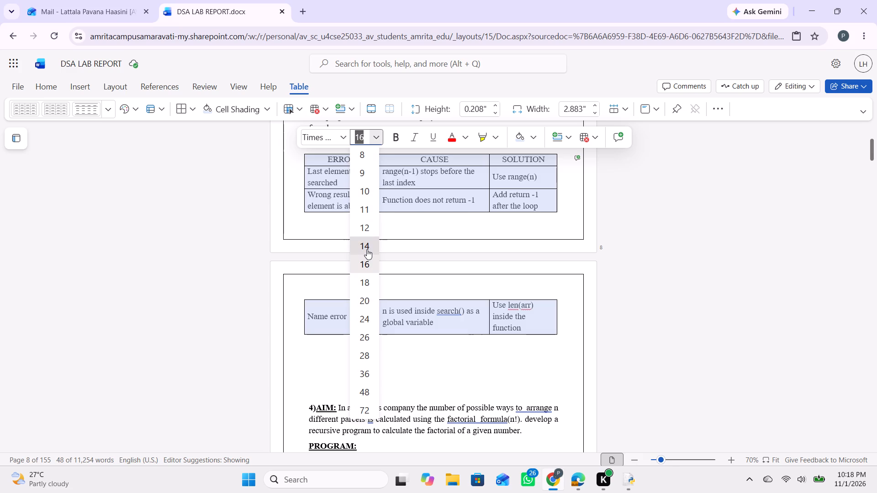
# Set the explanation paragraph of the employee ID search program to font size 14.
pyautogui.scroll(3, 367, 249)
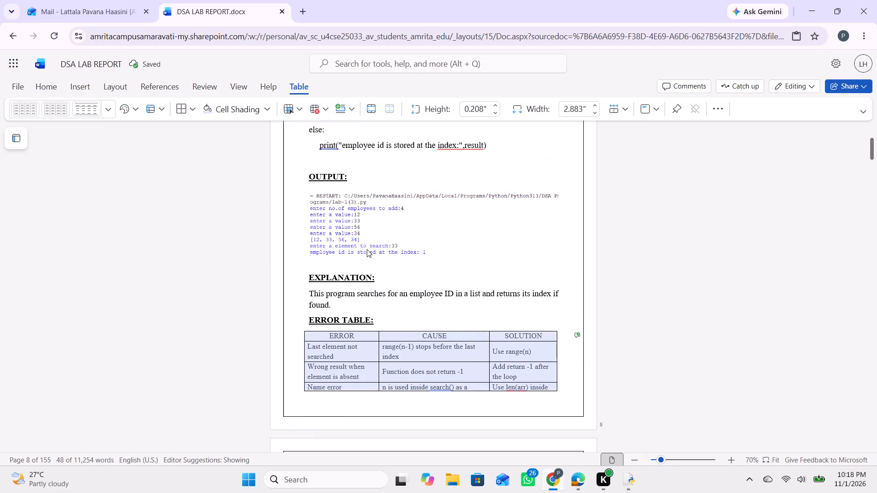
pyautogui.moveTo(349, 303); pyautogui.dragTo(305, 294)
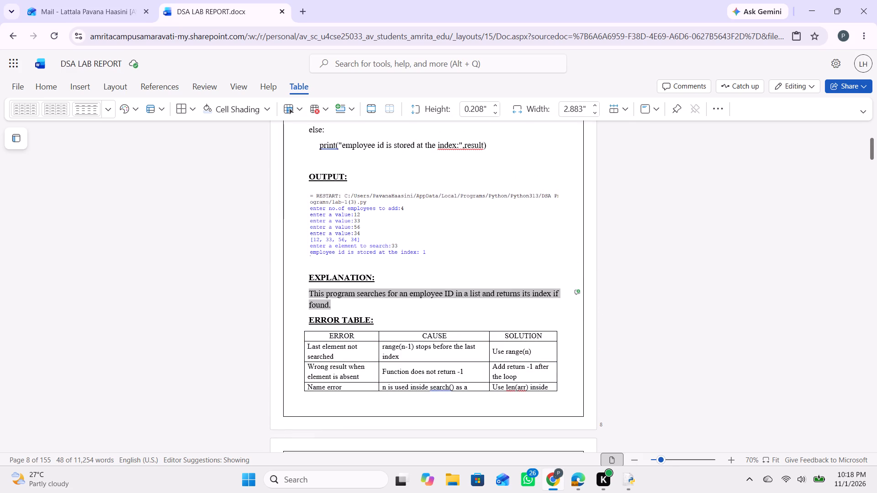
pyautogui.moveTo(305, 294); pyautogui.dragTo(303, 292)
pyautogui.click(379, 268)
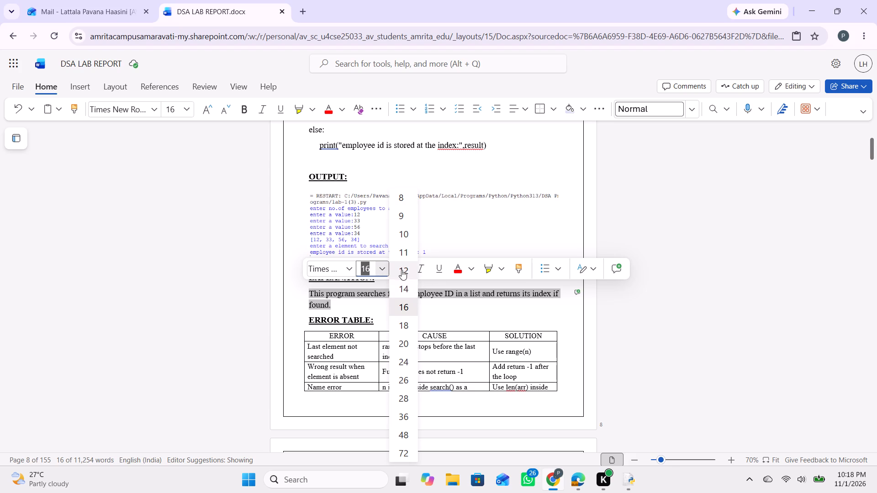
pyautogui.click(398, 290)
pyautogui.scroll(1, 398, 290)
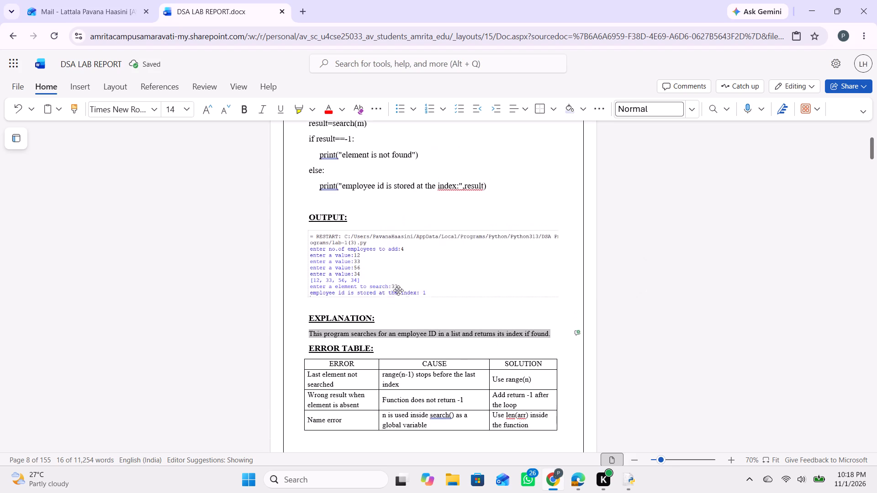
# Set the employee ID search program code, from def search(m) to the final print line, to font size 12.
pyautogui.scroll(3, 398, 290)
pyautogui.moveTo(502, 262); pyautogui.dragTo(499, 272)
pyautogui.click(499, 272)
pyautogui.moveTo(499, 272); pyautogui.dragTo(495, 272)
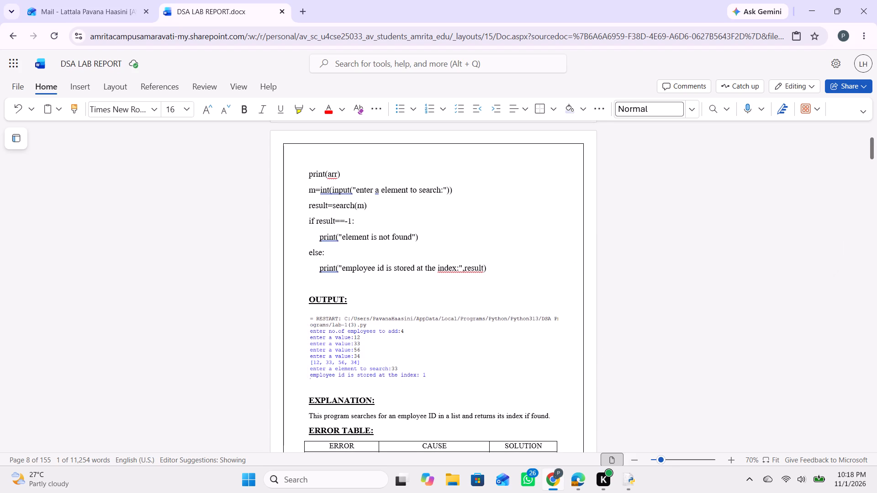
pyautogui.moveTo(495, 272); pyautogui.dragTo(295, 105)
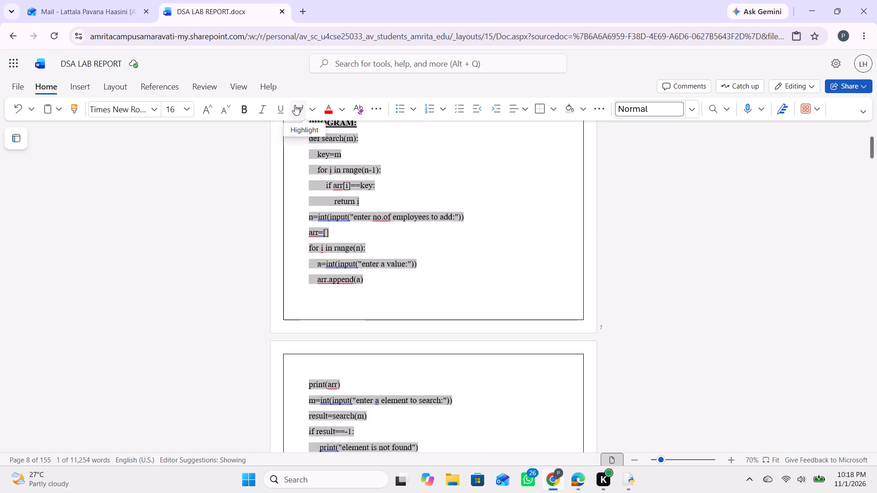
pyautogui.moveTo(295, 105); pyautogui.dragTo(293, 353)
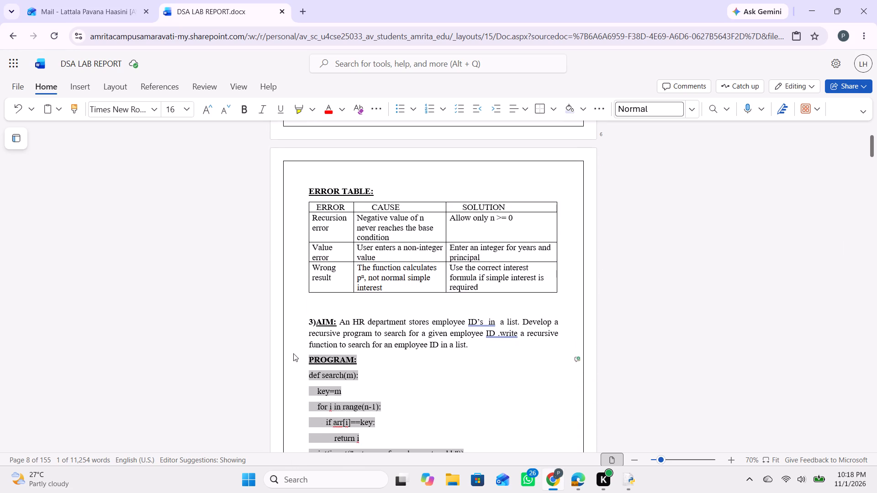
pyautogui.moveTo(293, 353); pyautogui.dragTo(295, 372)
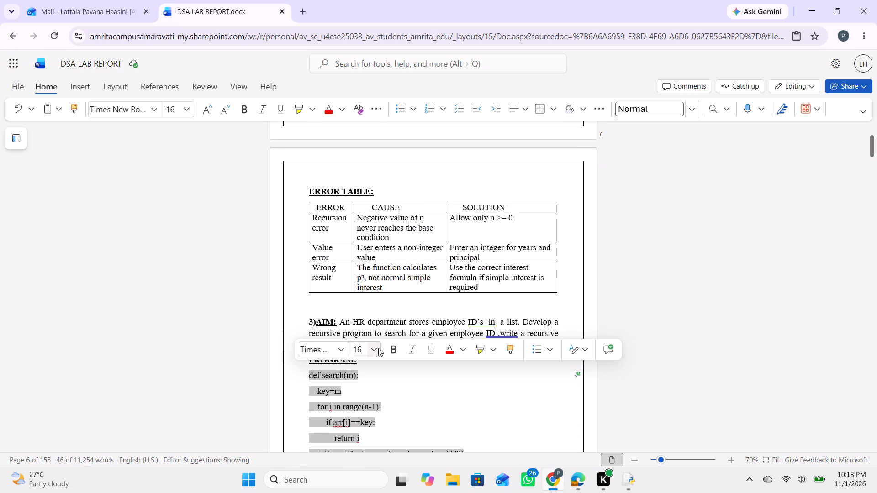
pyautogui.click(378, 348)
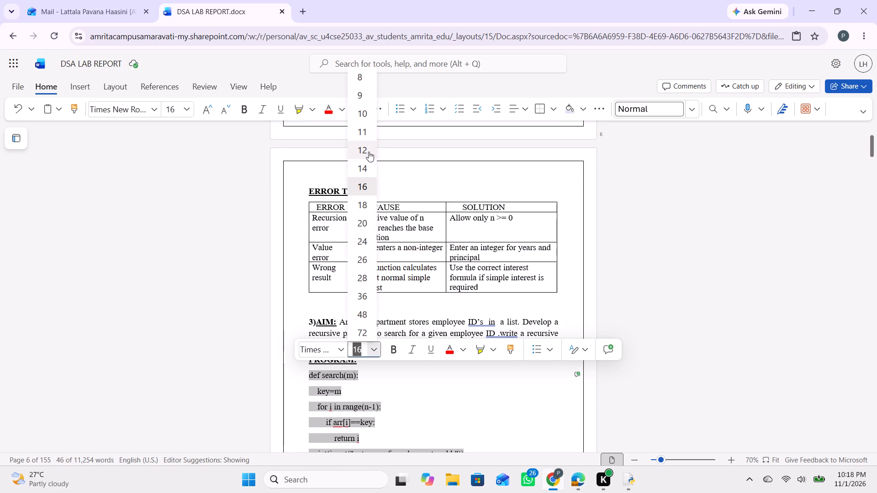
pyautogui.click(369, 152)
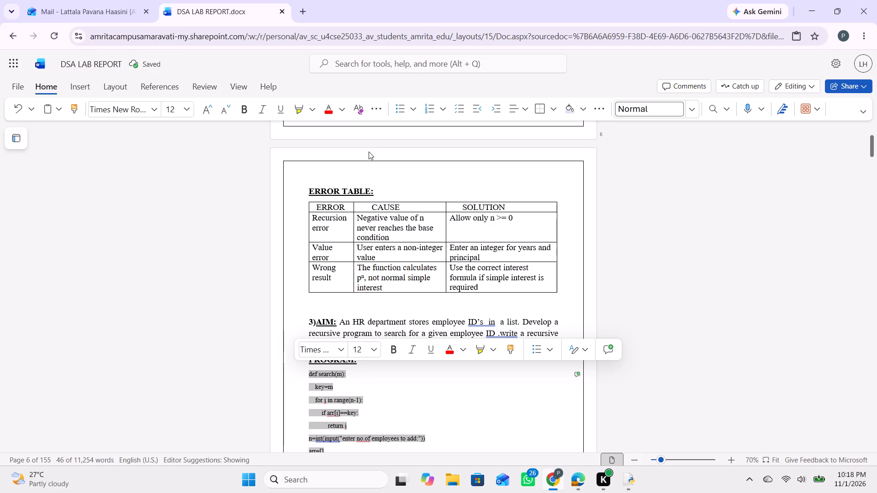
pyautogui.click(459, 383)
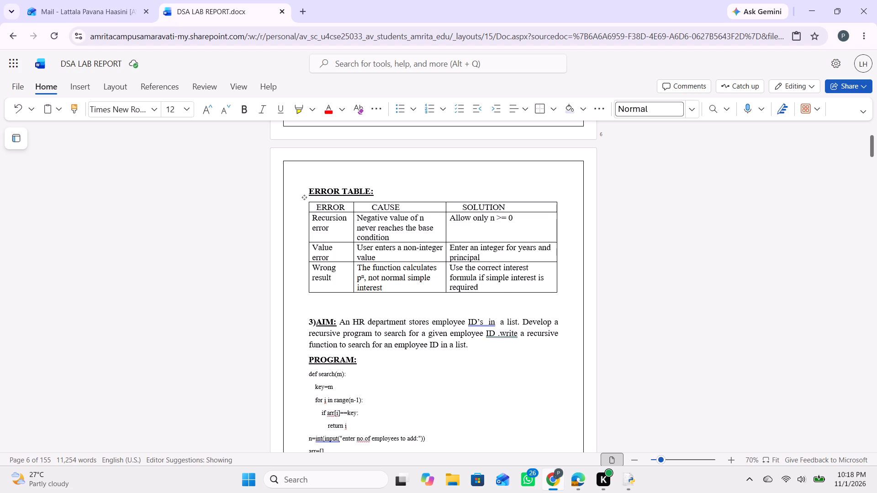
# Set all borders of the compound interest program's error table to a 1.5 pt weight.
pyautogui.moveTo(532, 287); pyautogui.dragTo(282, 213)
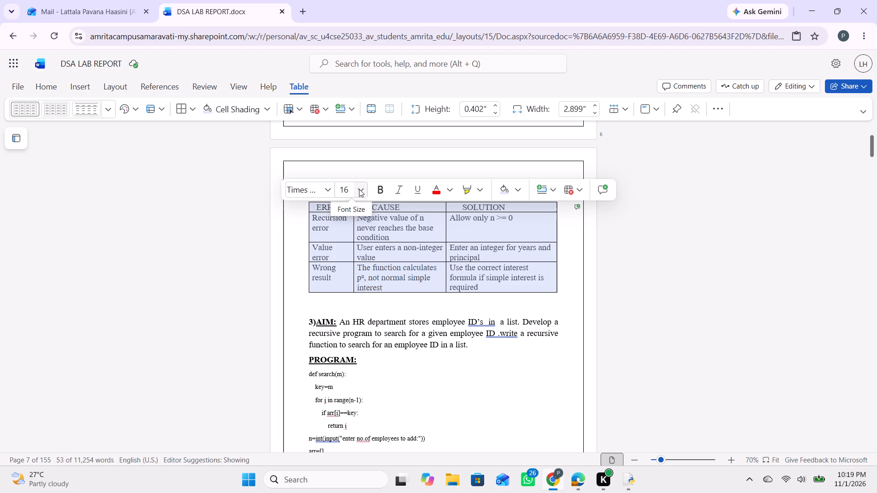
pyautogui.click(183, 105)
pyautogui.click(250, 191)
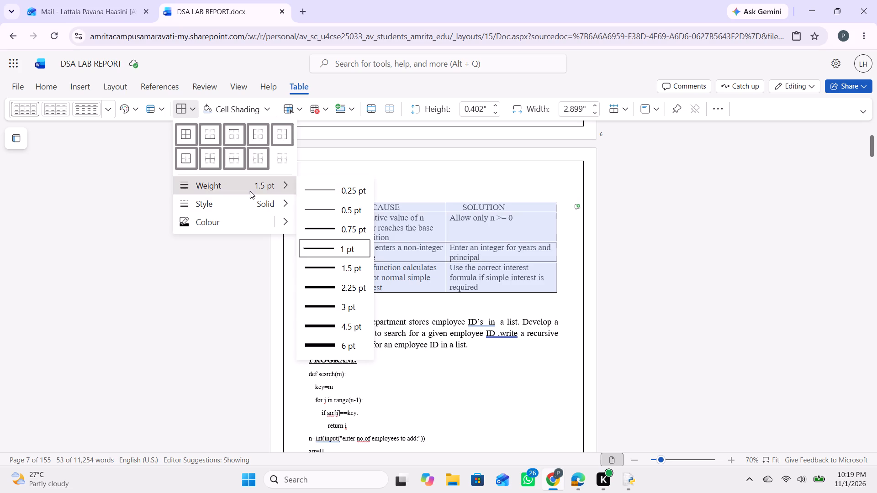
pyautogui.click(303, 272)
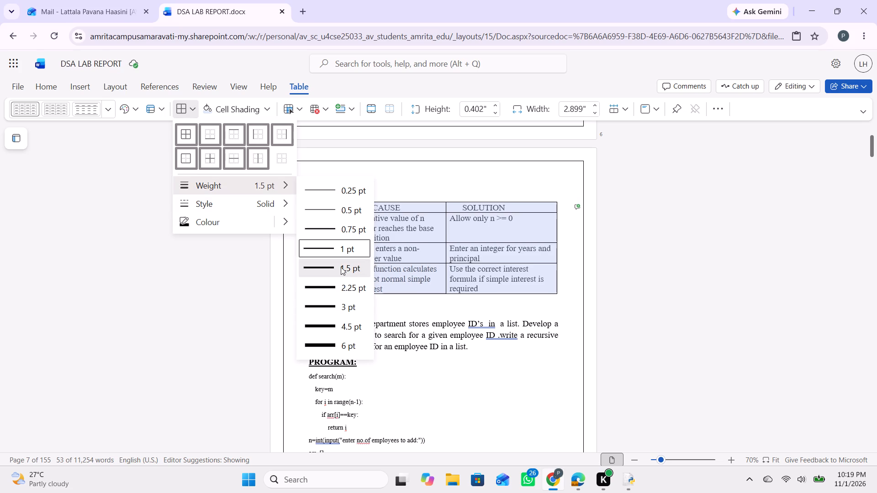
pyautogui.click(341, 267)
pyautogui.click(317, 270)
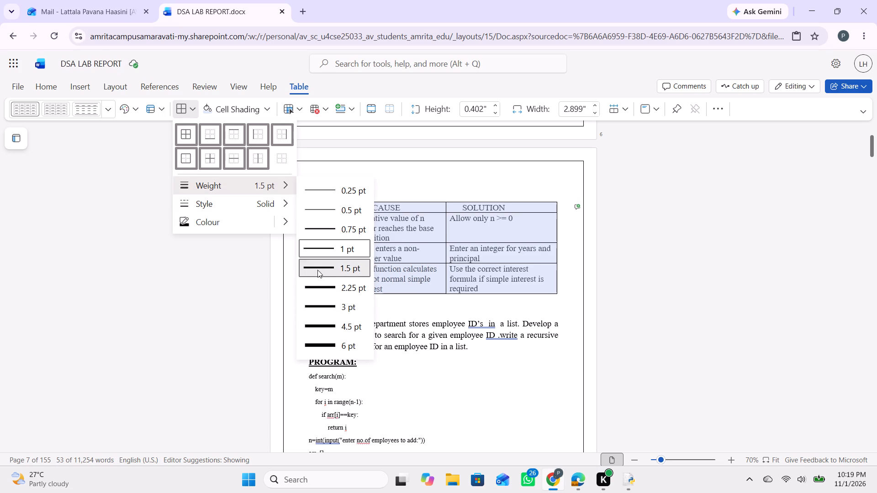
pyautogui.click(317, 270)
pyautogui.click(354, 268)
pyautogui.click(325, 272)
pyautogui.click(479, 371)
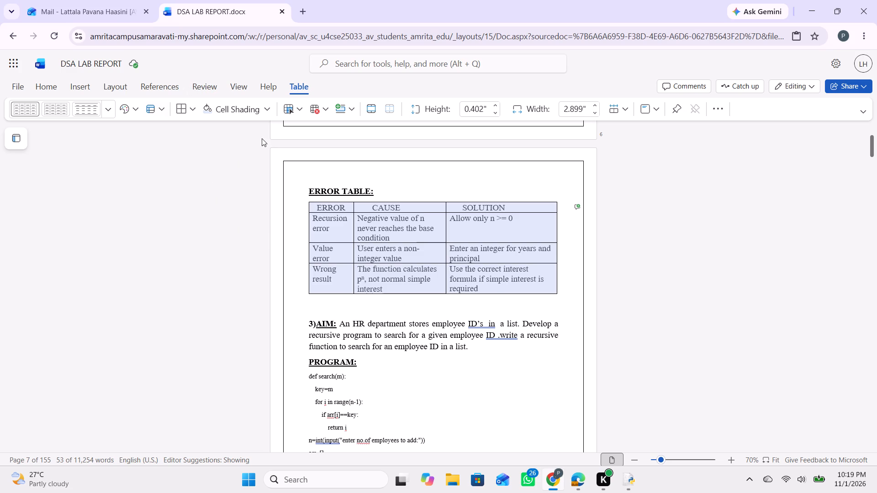
# Set all text in the compound interest program's error table to font size 14.
pyautogui.click(338, 236)
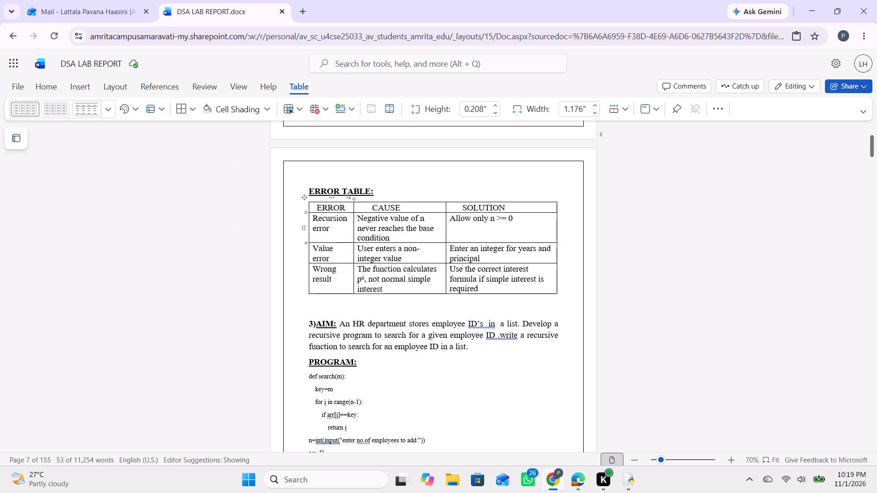
pyautogui.moveTo(506, 287); pyautogui.dragTo(273, 216)
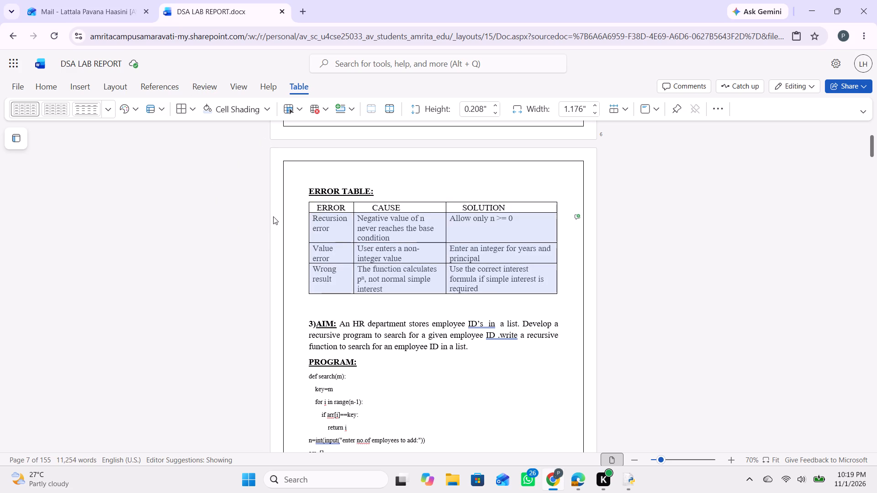
pyautogui.moveTo(273, 216); pyautogui.dragTo(275, 208)
pyautogui.click(353, 186)
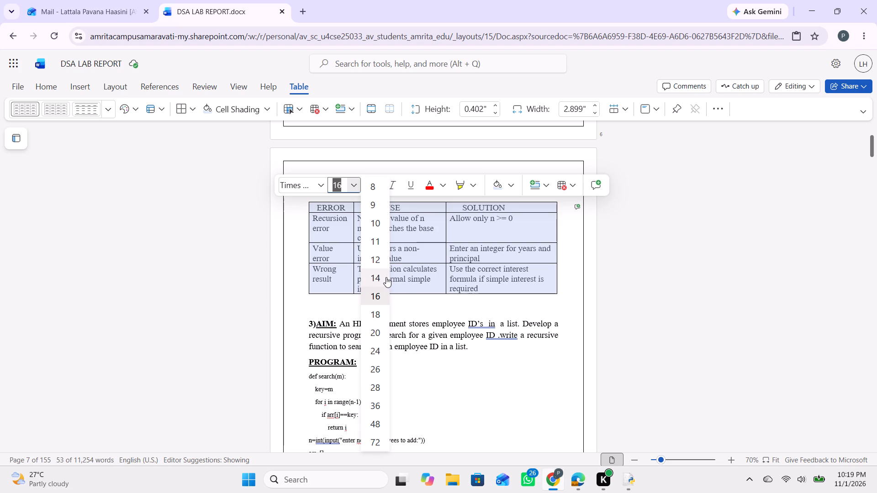
pyautogui.click(385, 274)
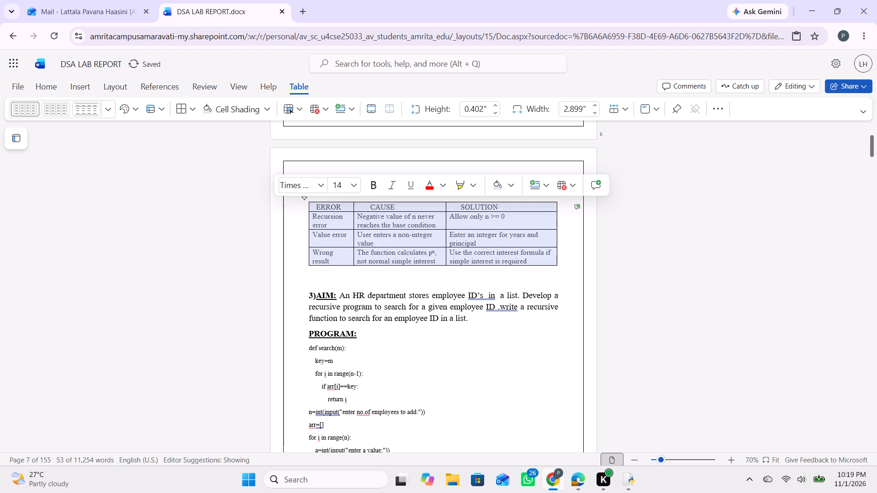
pyautogui.click(646, 302)
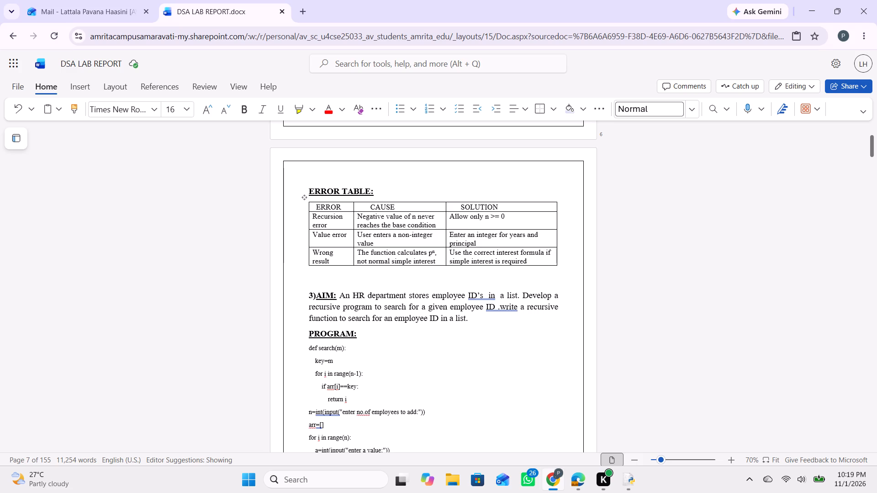
pyautogui.moveTo(542, 261); pyautogui.dragTo(321, 207)
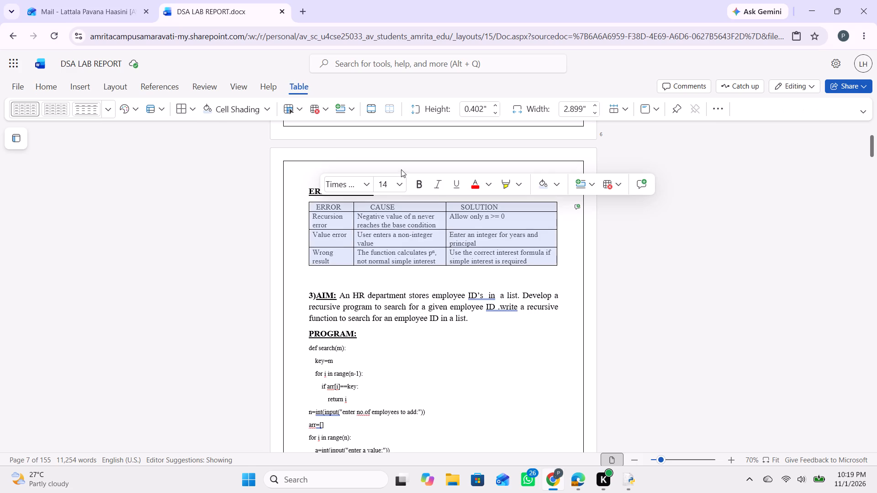
pyautogui.click(650, 270)
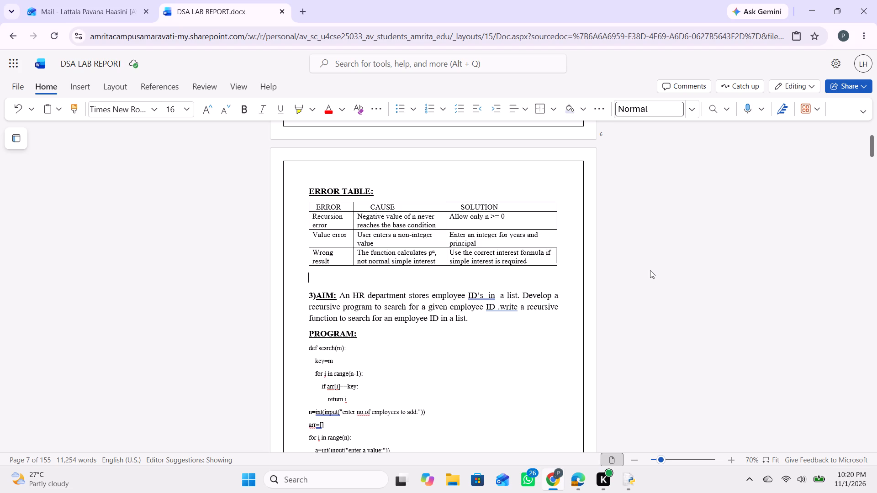
# Set the explanation paragraph of the compound interest program to font size 14.
pyautogui.scroll(5, 650, 270)
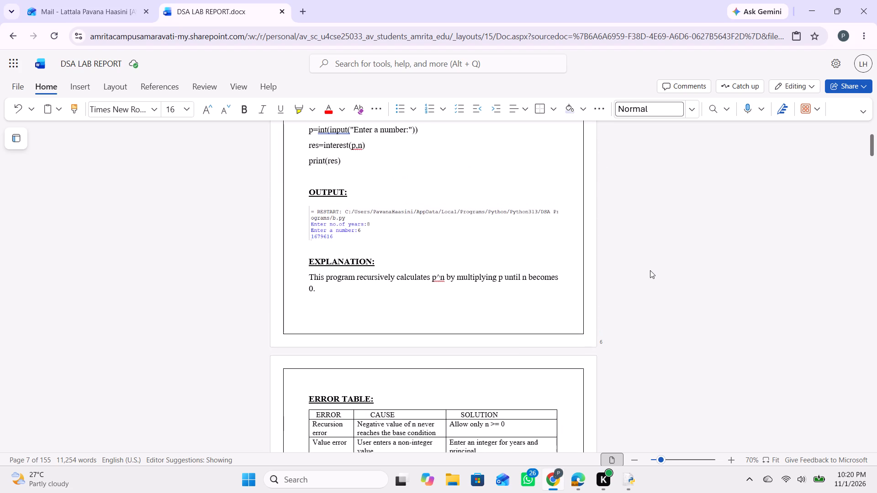
pyautogui.moveTo(367, 300); pyautogui.dragTo(297, 282)
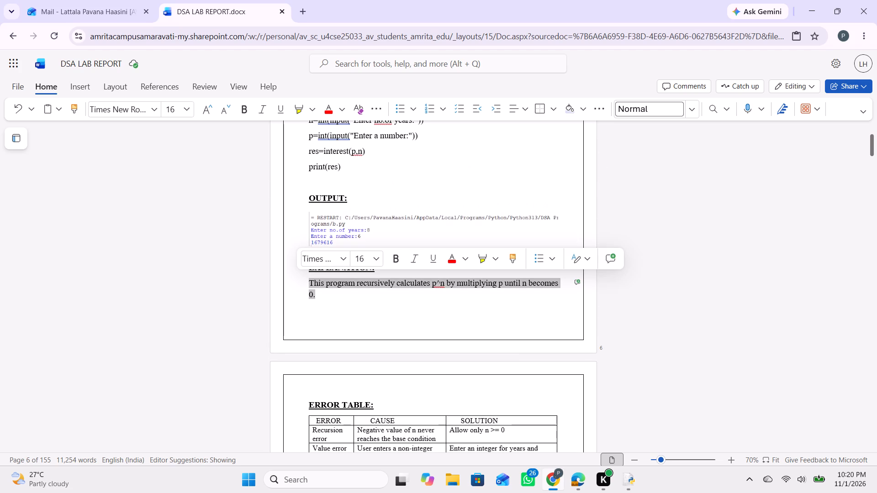
pyautogui.click(377, 256)
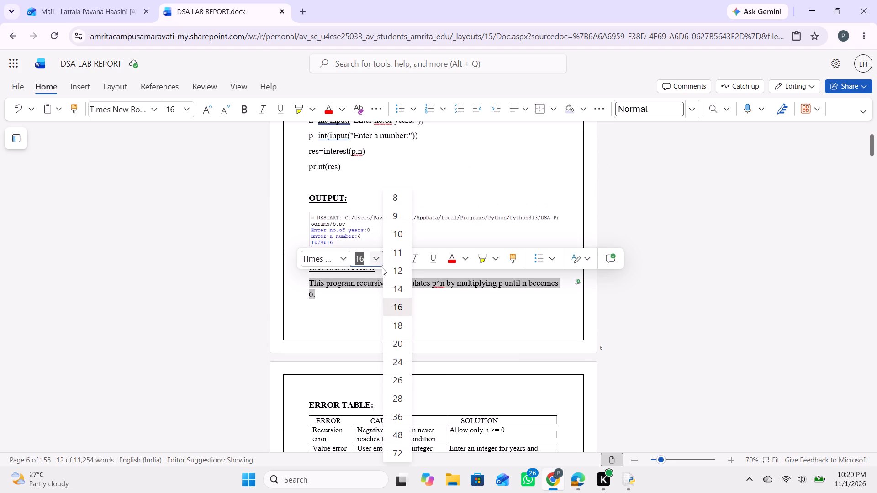
pyautogui.click(406, 291)
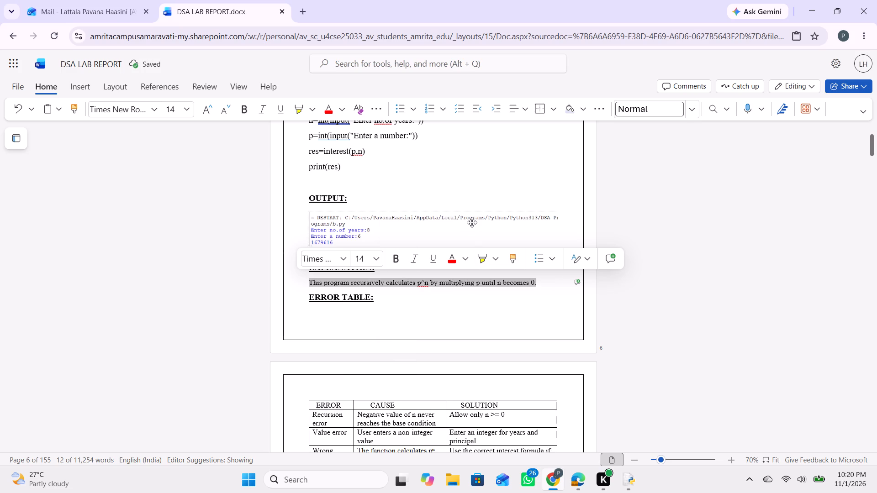
# Insert a blank line before the compound interest program's ERROR TABLE heading to move it onto the page with its table.
pyautogui.click(306, 297)
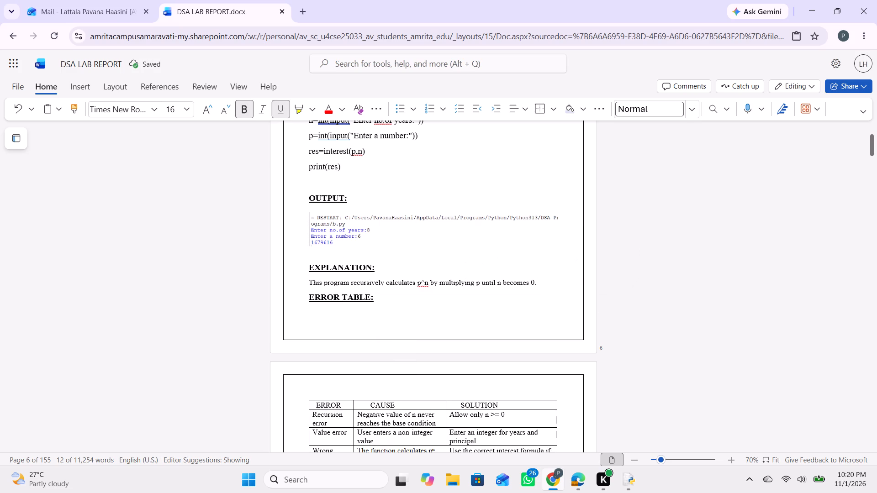
pyautogui.press('Return')
# Set the compound interest program code, from def interest(p,n) to print(res), to font size 12.
pyautogui.scroll(2, 306, 297)
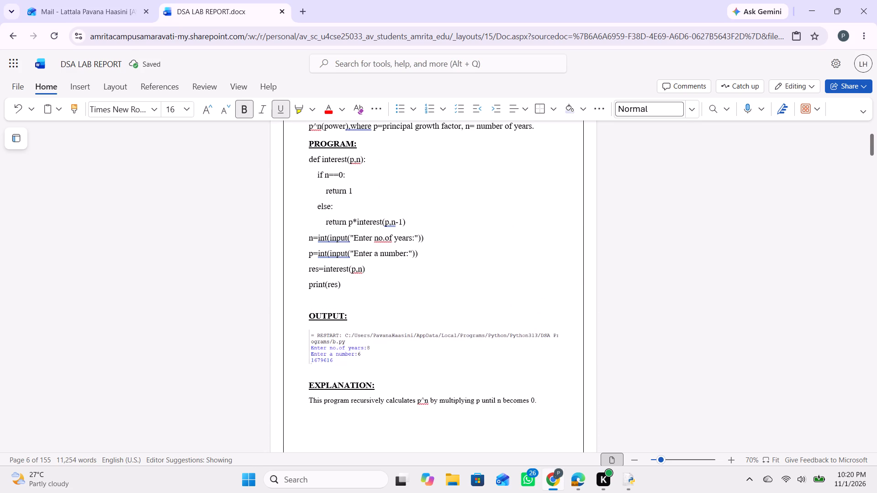
pyautogui.moveTo(370, 305); pyautogui.dragTo(280, 164)
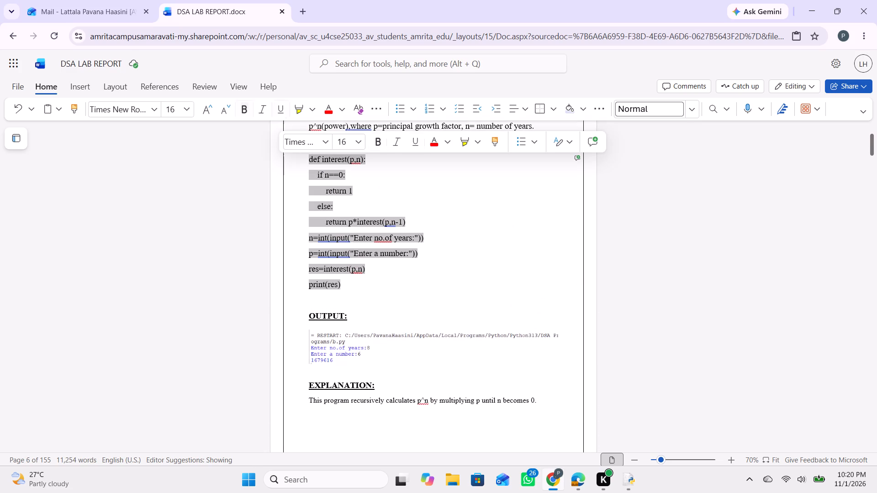
pyautogui.click(360, 134)
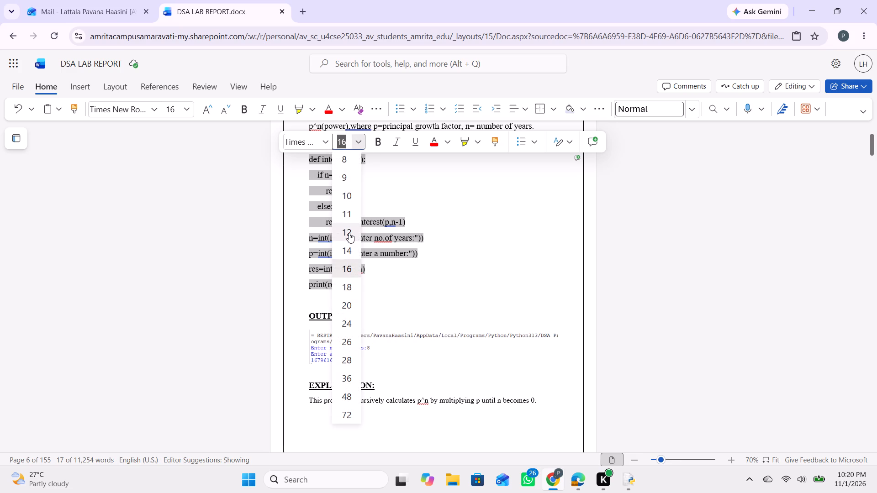
pyautogui.click(349, 233)
# Set all text in the launch countdown program's error table to font size 14.
pyautogui.scroll(4, 349, 233)
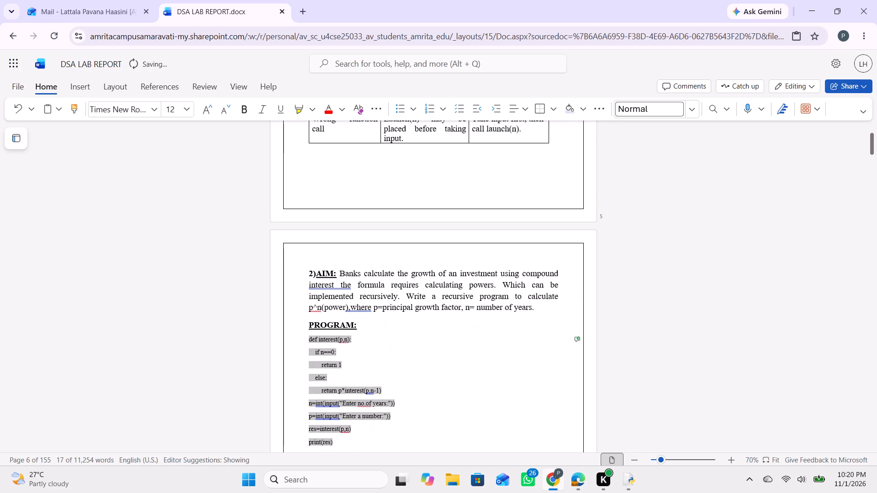
pyautogui.scroll(3, 402, 298)
pyautogui.click(561, 325)
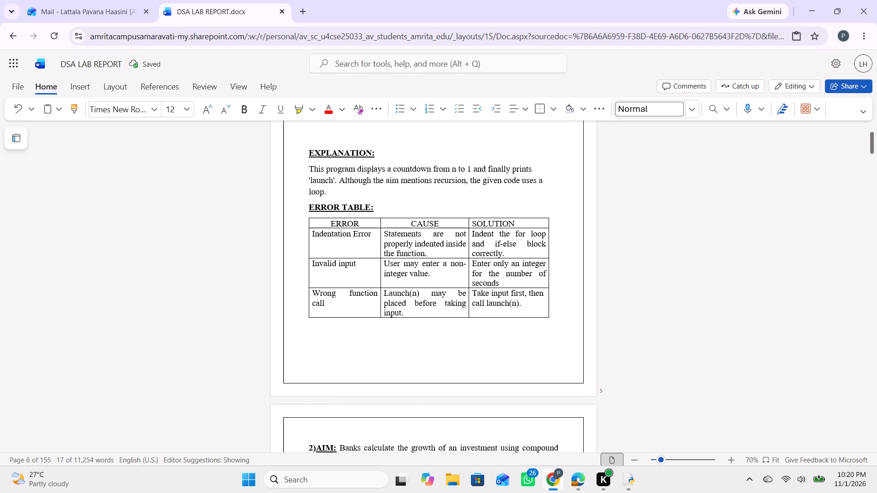
pyautogui.moveTo(561, 325); pyautogui.dragTo(293, 225)
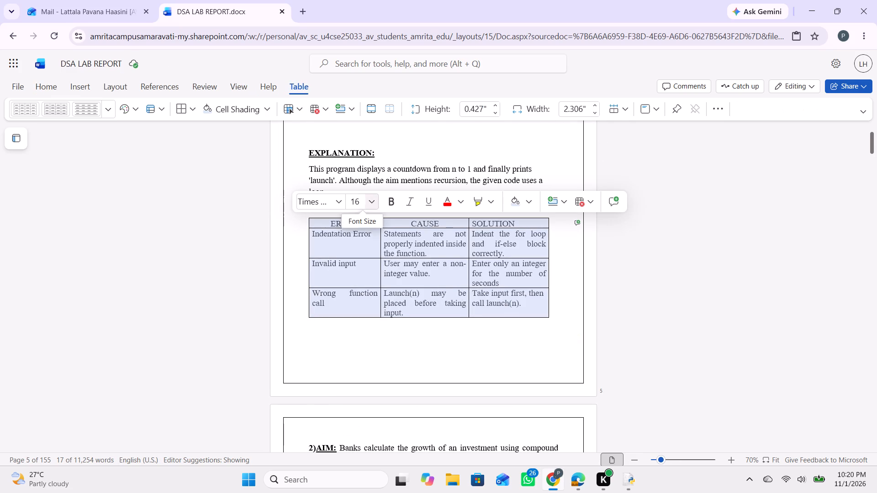
pyautogui.click(375, 201)
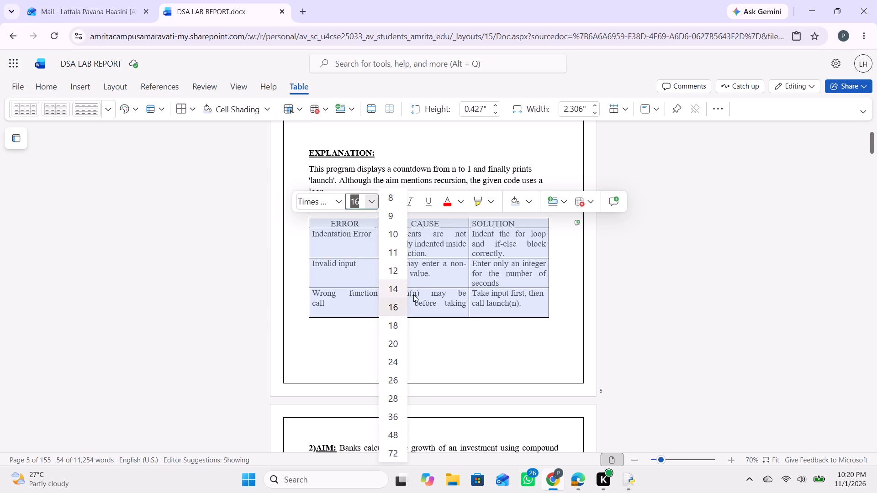
pyautogui.click(402, 286)
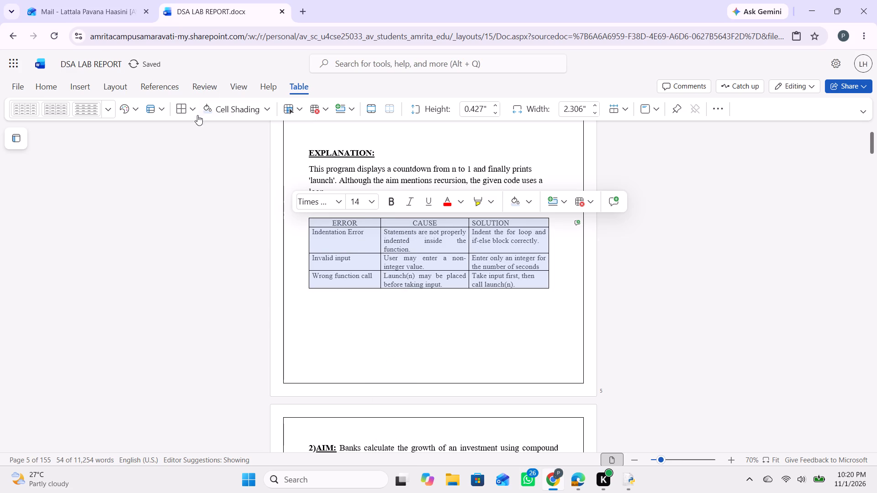
# Set the border weight of the launch countdown program's error table to 1.5 pt.
pyautogui.click(174, 109)
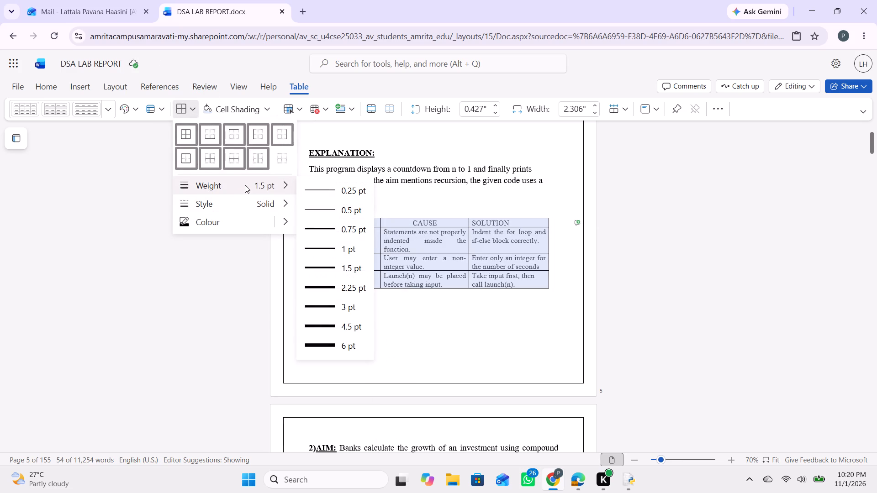
pyautogui.click(245, 185)
pyautogui.click(319, 262)
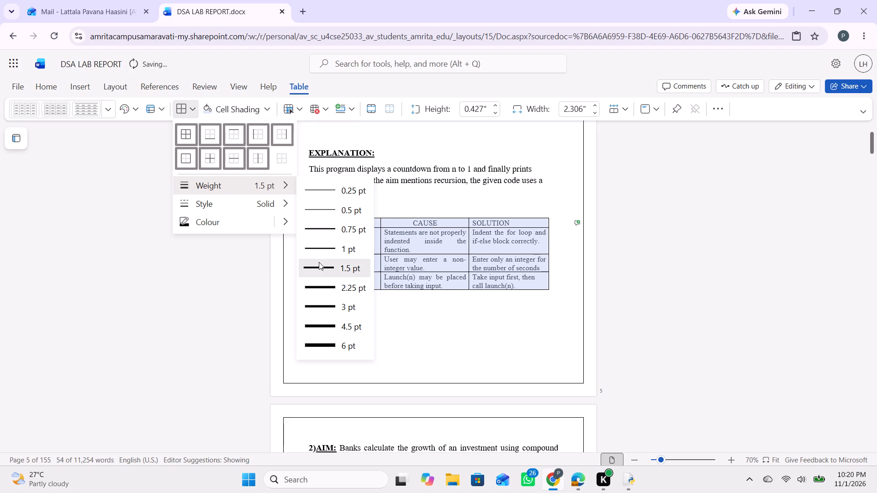
pyautogui.click(417, 319)
# Set the explanation paragraph of the launch countdown program to font size 14.
pyautogui.scroll(1, 417, 319)
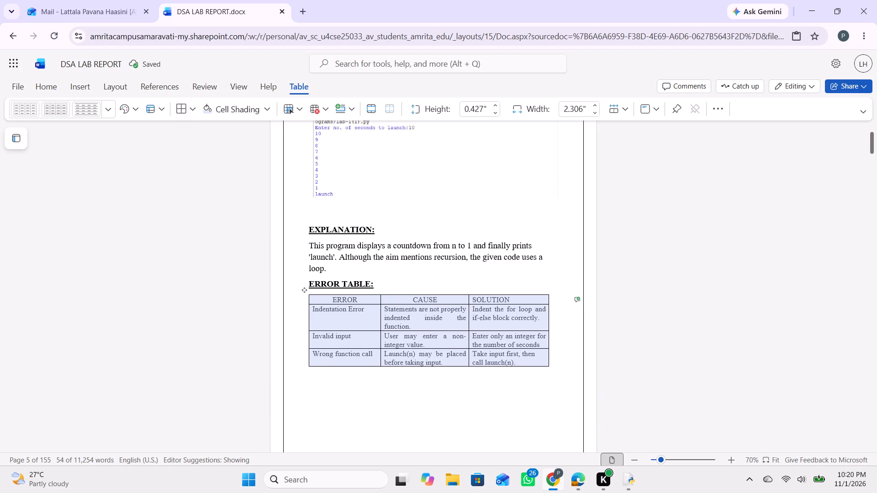
pyautogui.scroll(1, 417, 319)
pyautogui.moveTo(341, 269); pyautogui.dragTo(290, 246)
pyautogui.click(367, 226)
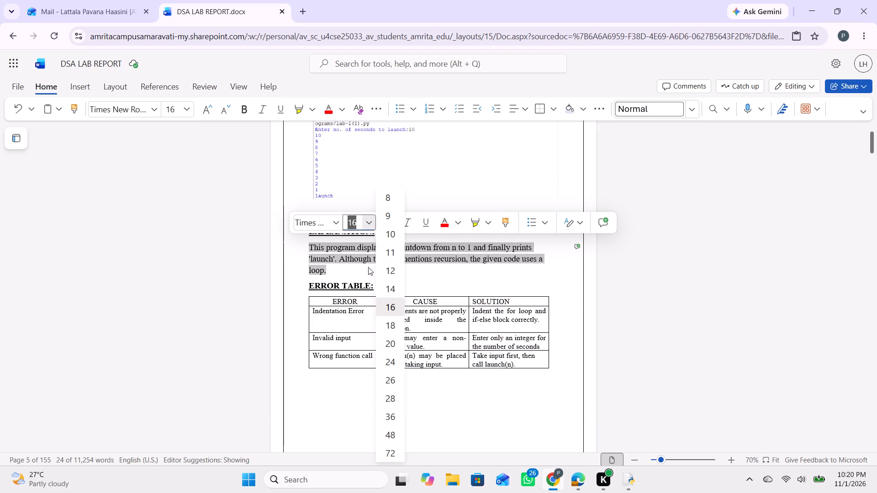
pyautogui.click(393, 282)
# Set the launch countdown program code, from def launch(n) to launch(n), to font size 12.
pyautogui.scroll(3, 393, 282)
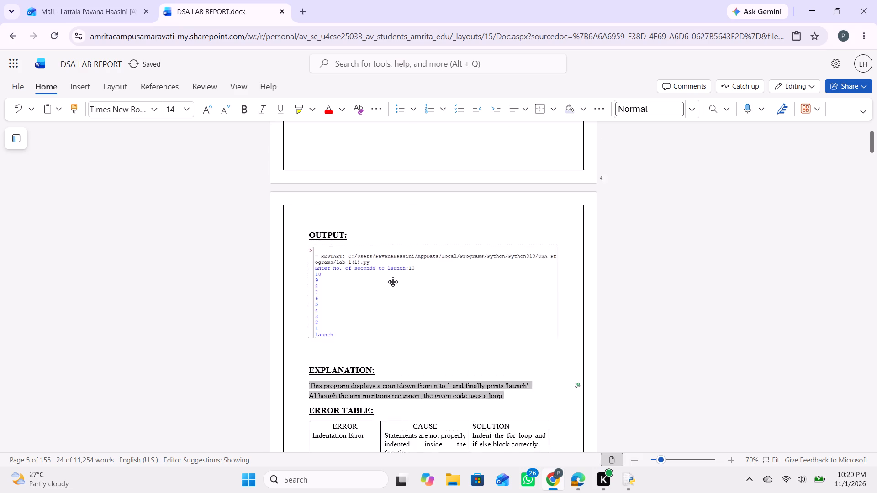
pyautogui.scroll(5, 393, 282)
pyautogui.moveTo(351, 331); pyautogui.dragTo(299, 214)
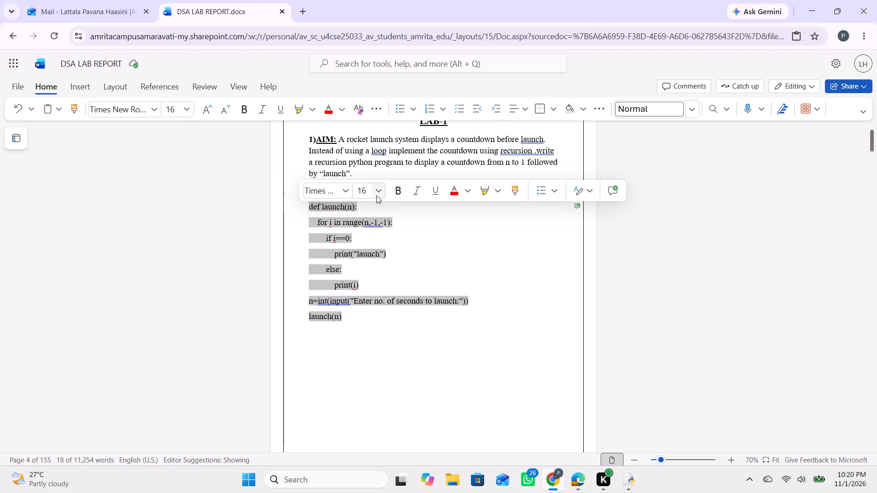
pyautogui.click(376, 195)
pyautogui.click(397, 258)
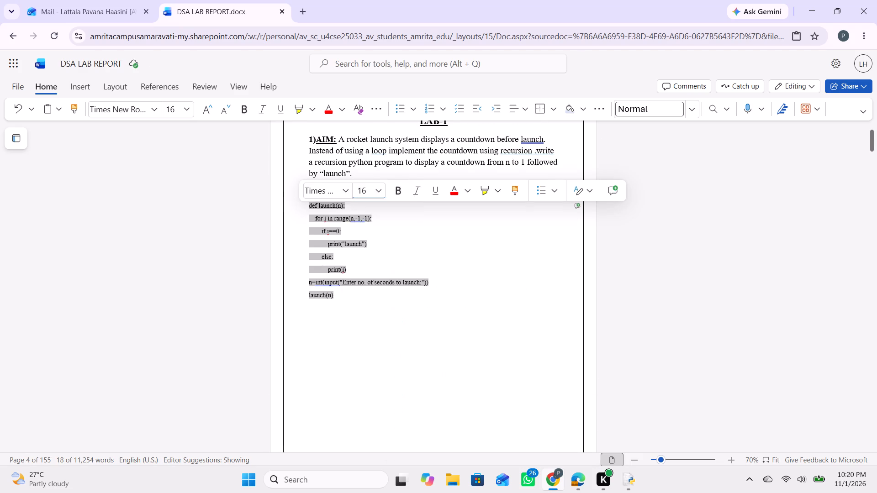
# Insert two blank lines before the compound interest program's ERROR TABLE heading to bring heading and table together on the following page.
pyautogui.scroll(7, 397, 258)
pyautogui.scroll(-1, 397, 258)
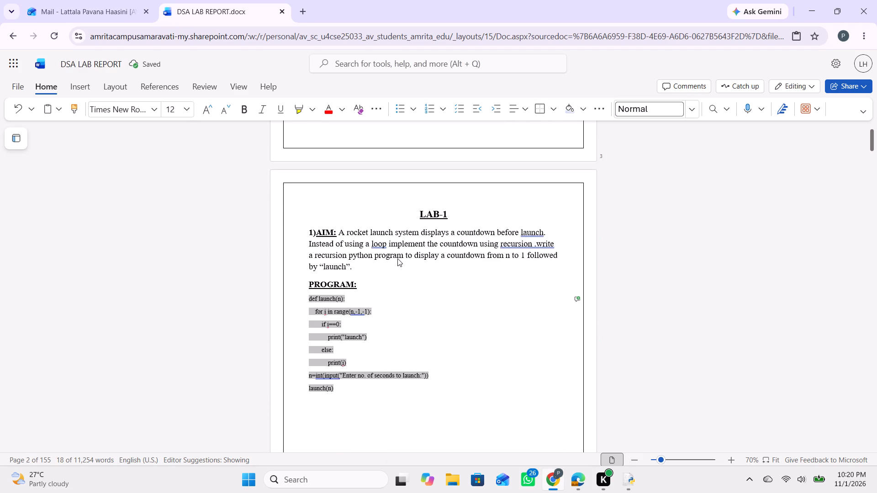
pyautogui.click(733, 462)
pyautogui.click(733, 462)
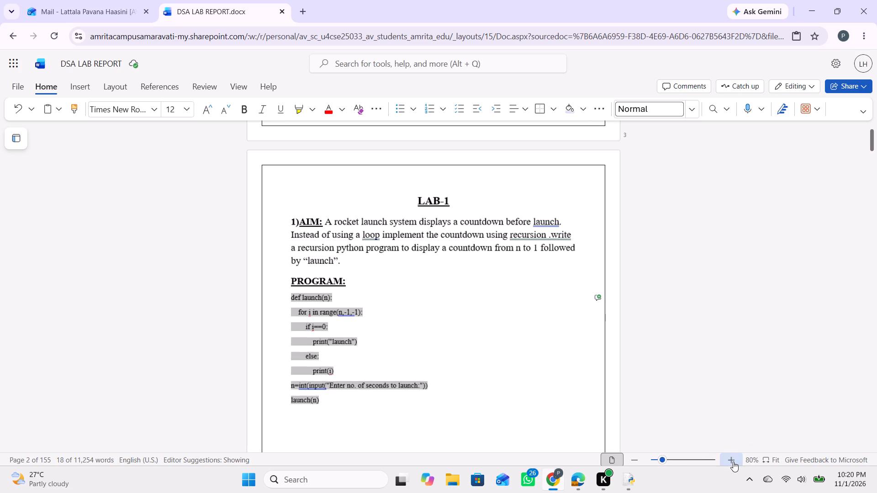
pyautogui.click(733, 462)
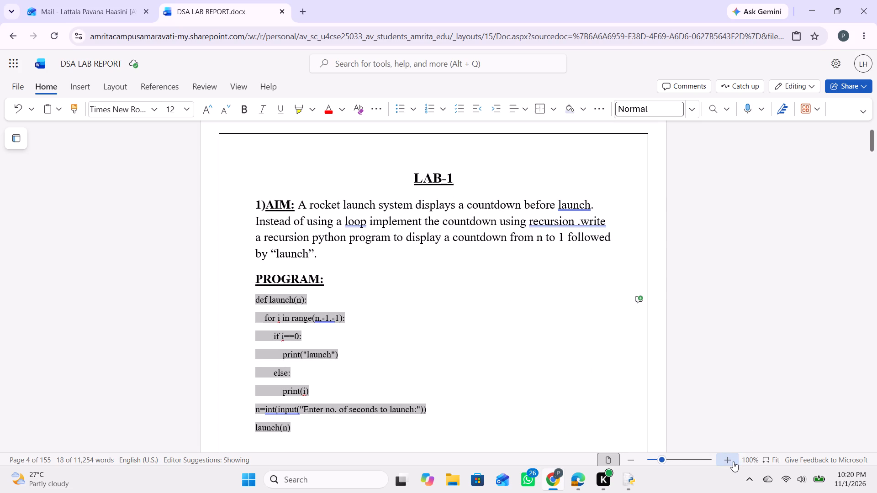
pyautogui.click(733, 462)
pyautogui.scroll(-4, 598, 378)
pyautogui.click(598, 378)
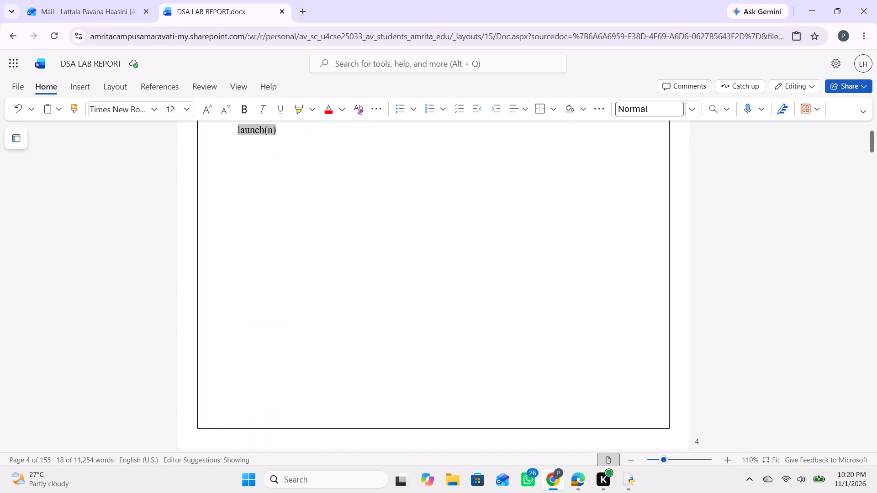
pyautogui.scroll(1, 598, 378)
pyautogui.click(598, 378)
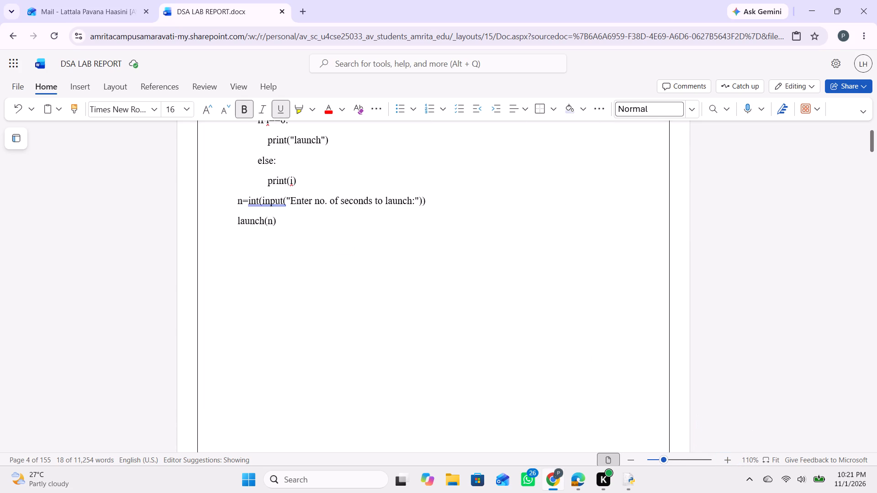
pyautogui.scroll(-15, 598, 378)
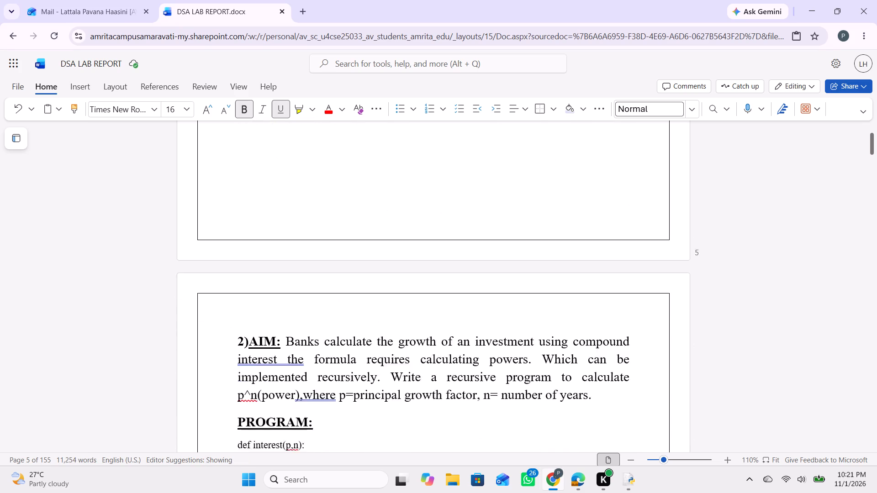
pyautogui.scroll(-4, 598, 378)
pyautogui.scroll(1, 598, 378)
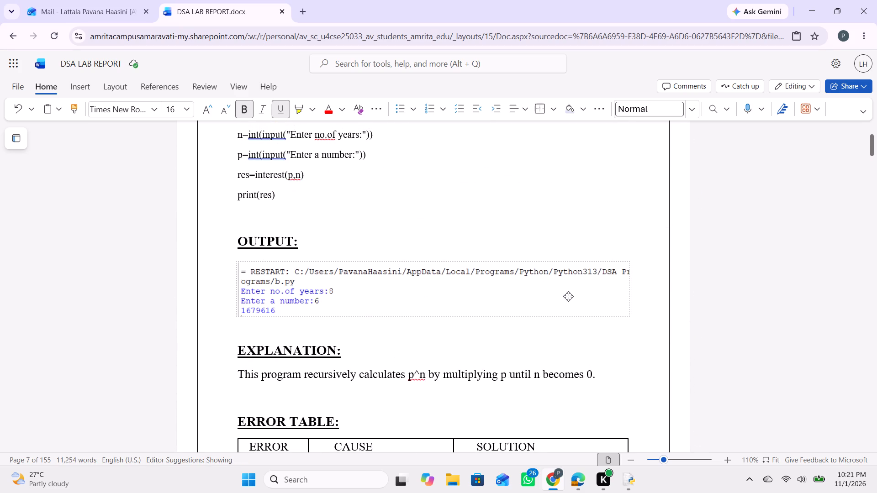
pyautogui.scroll(-1, 247, 417)
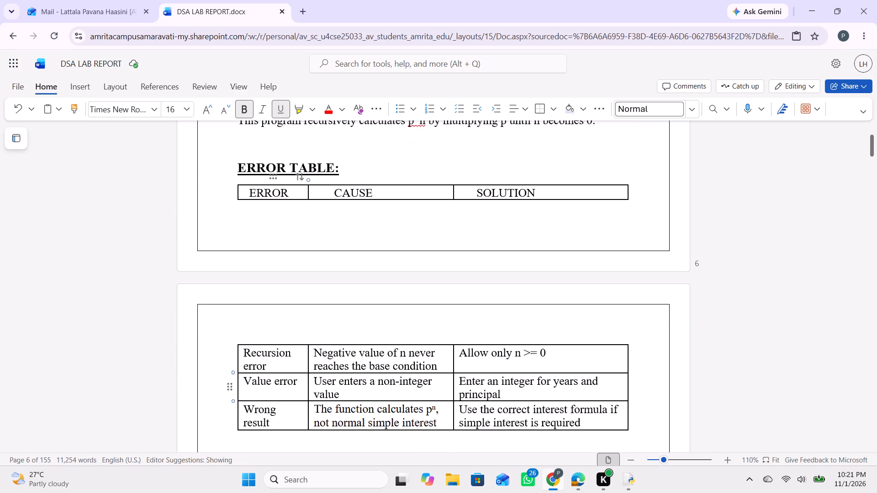
pyautogui.scroll(-1, 247, 417)
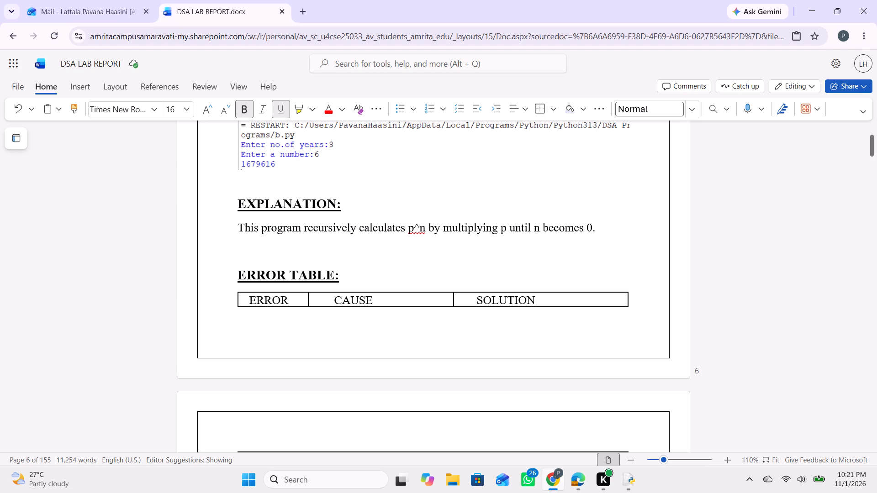
pyautogui.click(236, 271)
pyautogui.press('Return')
pyautogui.press('Return')
# Insert two blank lines before the selection sort program's EXPLANATION heading to move it onto the page with its text.
pyautogui.scroll(-2, 236, 271)
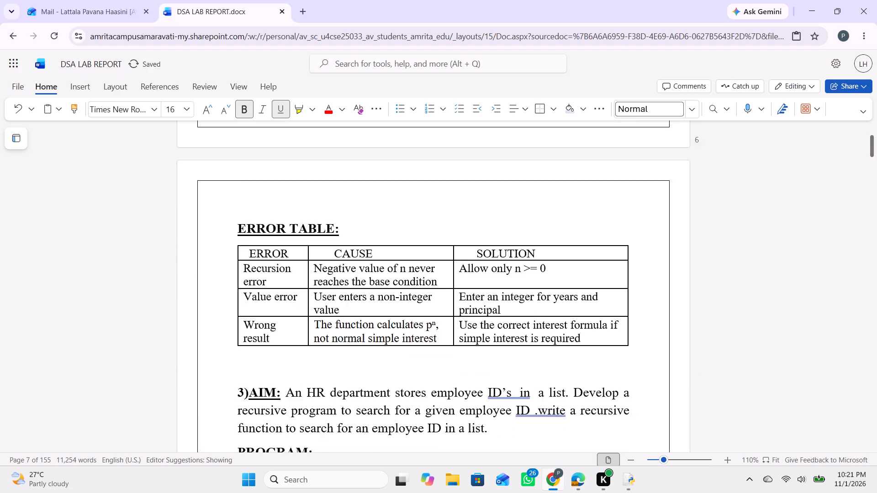
pyautogui.scroll(-13, 236, 271)
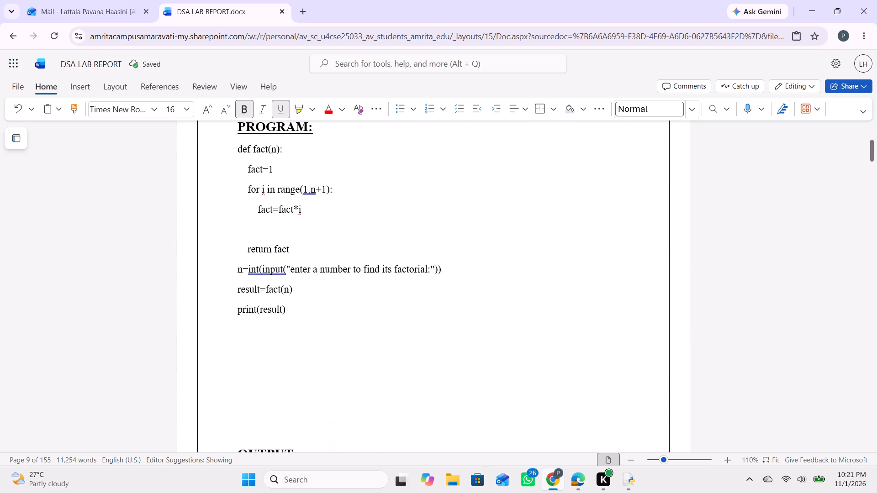
pyautogui.scroll(-7, 236, 271)
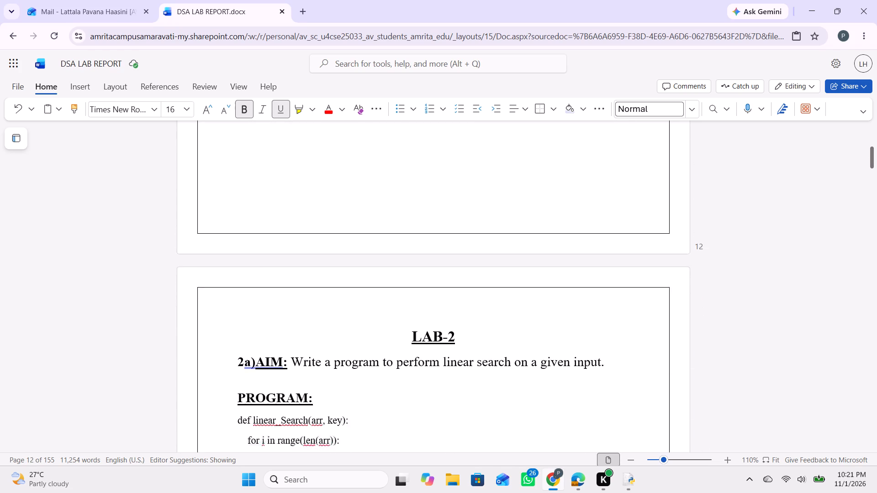
pyautogui.scroll(-10, 236, 271)
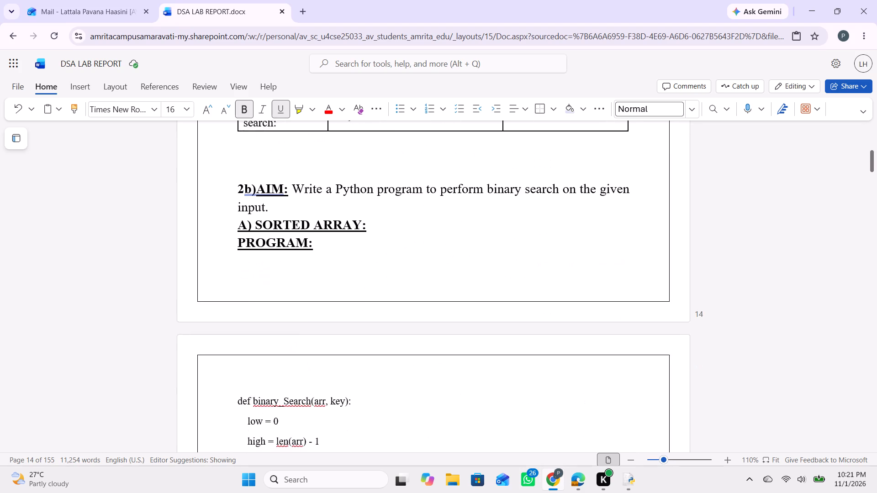
pyautogui.scroll(-3, 236, 271)
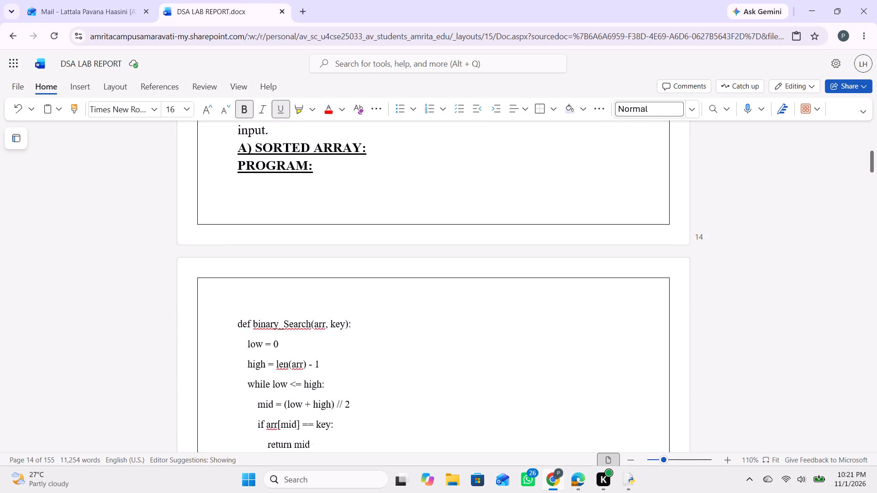
pyautogui.scroll(-4, 236, 271)
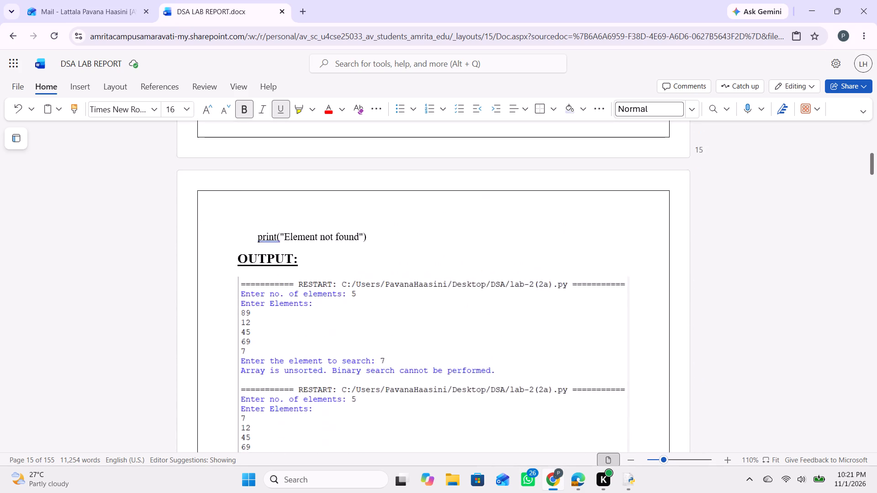
pyautogui.scroll(-17, 236, 271)
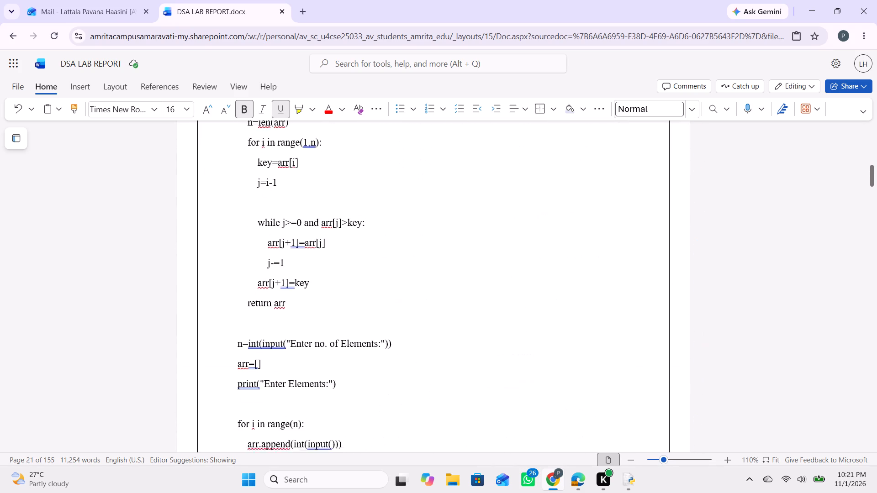
pyautogui.scroll(-9, 236, 271)
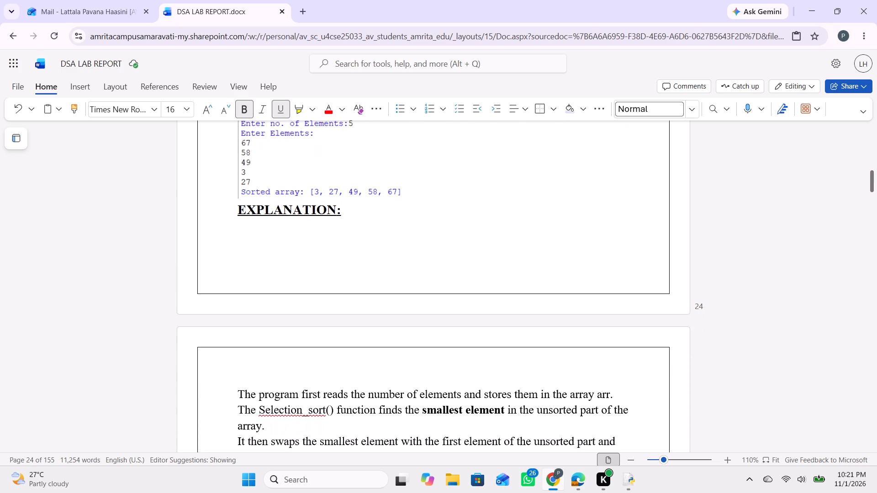
pyautogui.click(237, 214)
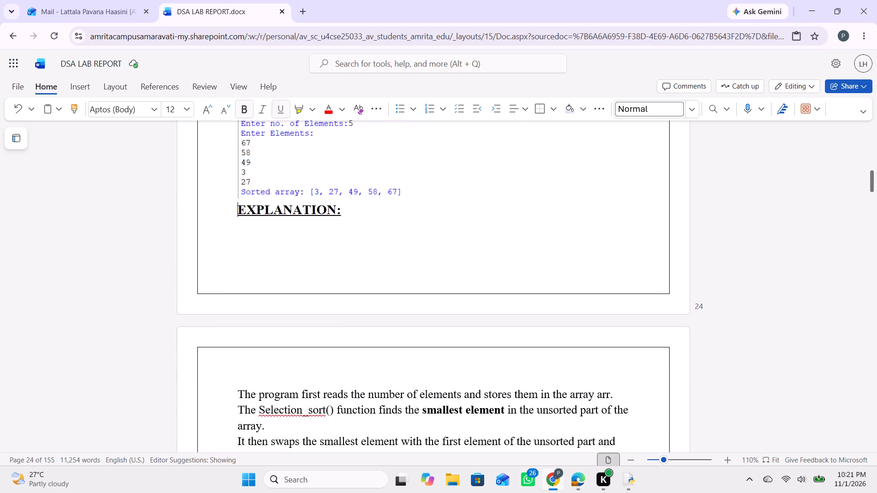
pyautogui.press('Return')
pyautogui.press('Return')
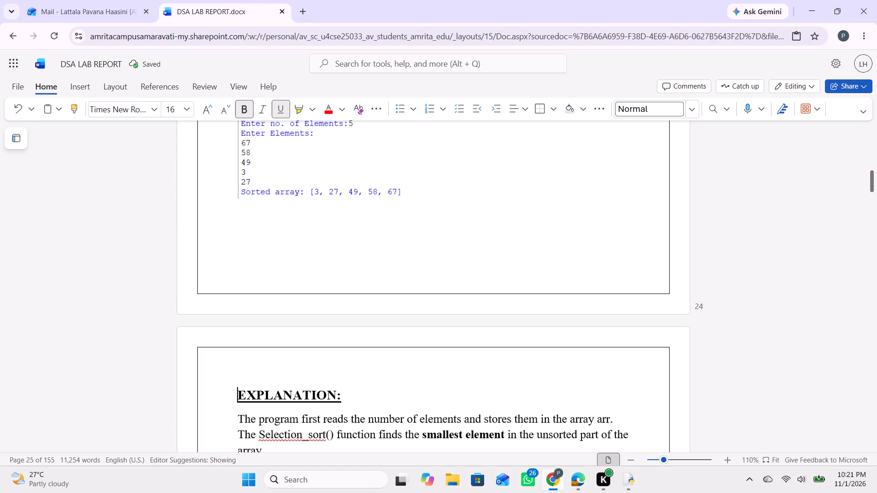
# Open the DSA repository on GitHub in a new browser tab.
pyautogui.click(300, 2)
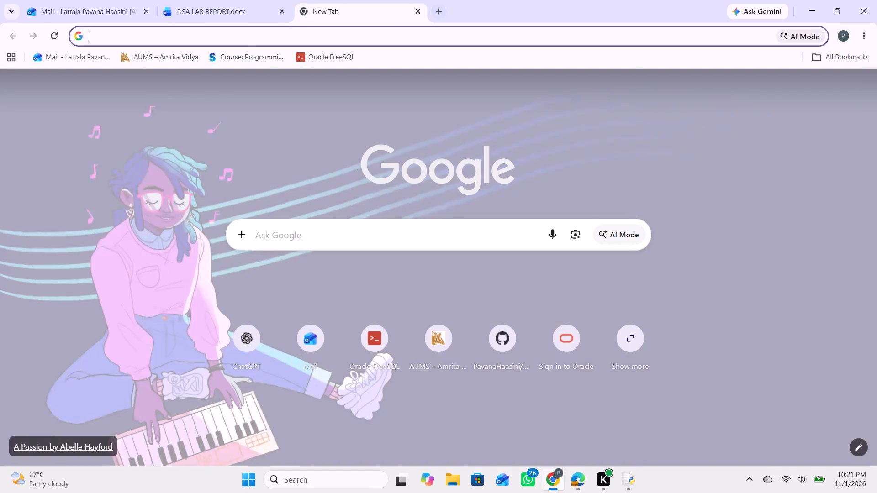
pyautogui.click(270, 37)
pyautogui.press('g')
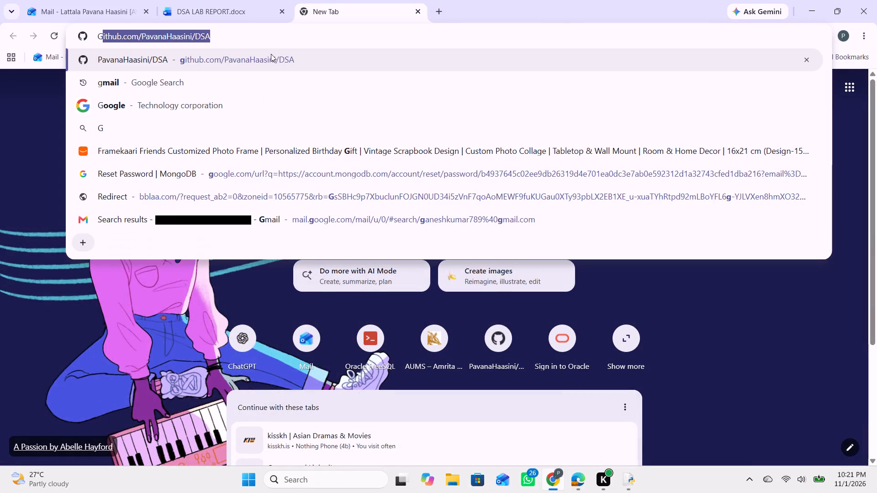
pyautogui.click(251, 59)
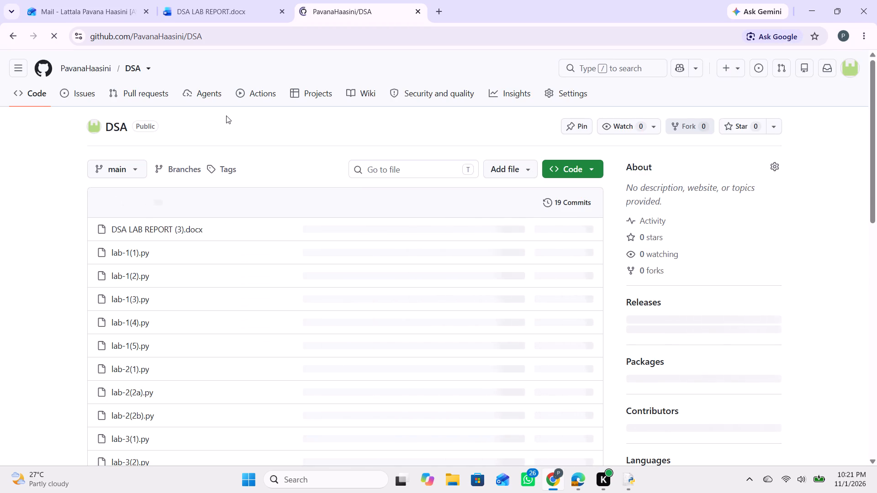
# Look through the DSA repository's file list to check which lab files and reports it holds.
pyautogui.scroll(-6, 309, 289)
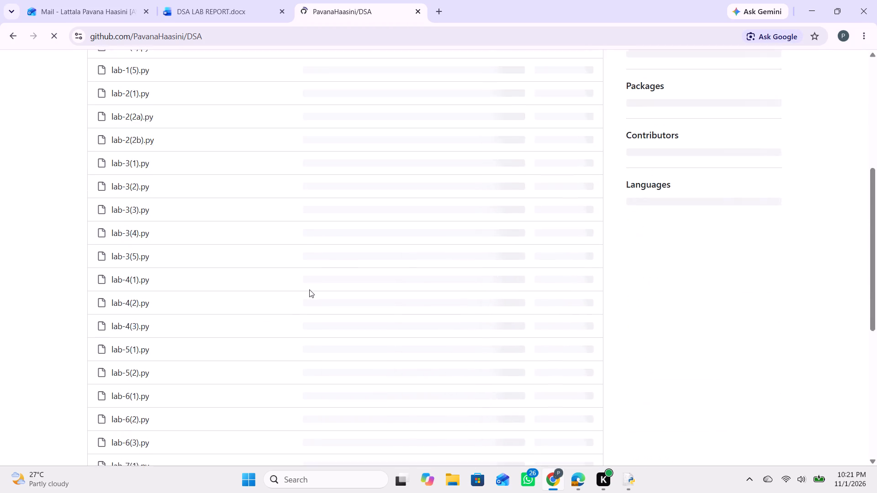
pyautogui.scroll(-3, 309, 289)
pyautogui.scroll(2, 309, 289)
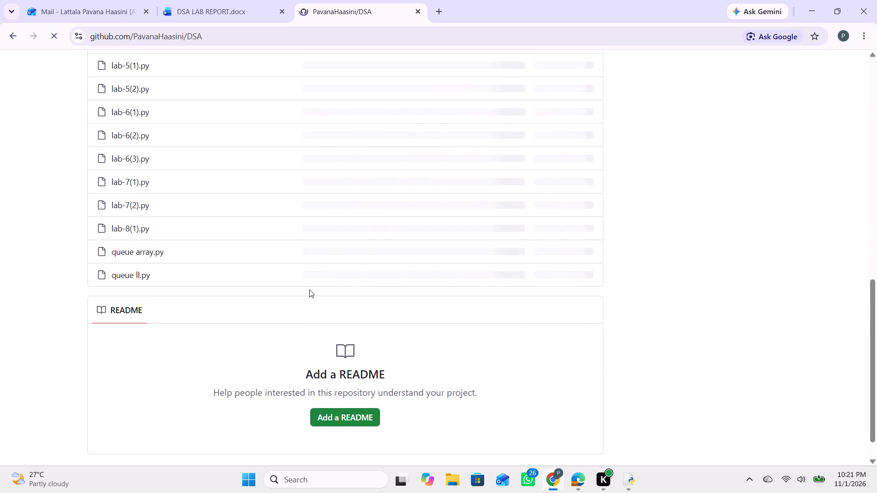
pyautogui.scroll(4, 309, 289)
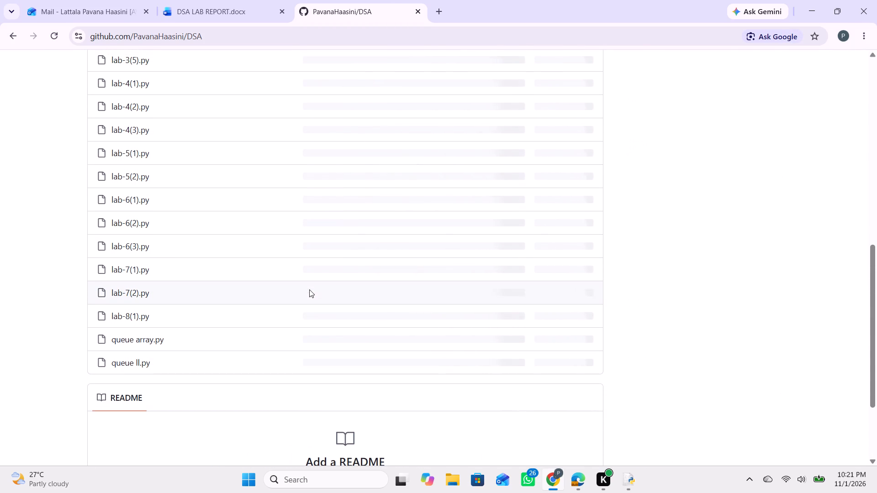
pyautogui.scroll(7, 309, 289)
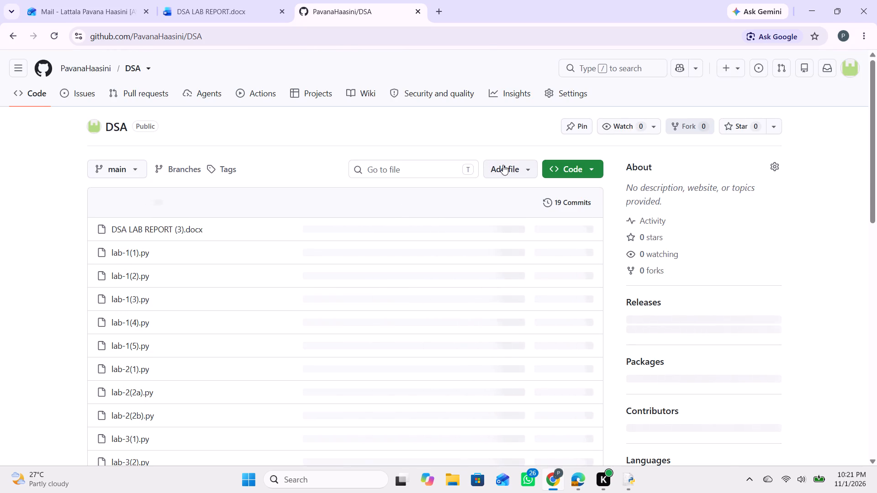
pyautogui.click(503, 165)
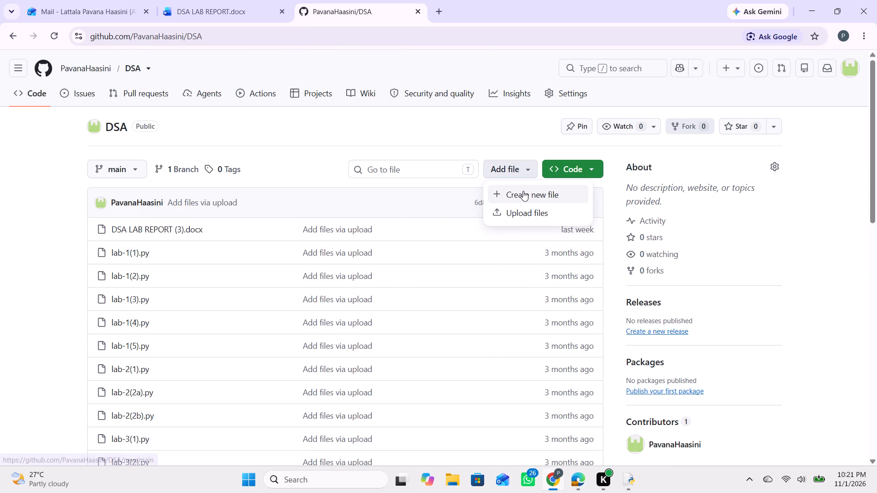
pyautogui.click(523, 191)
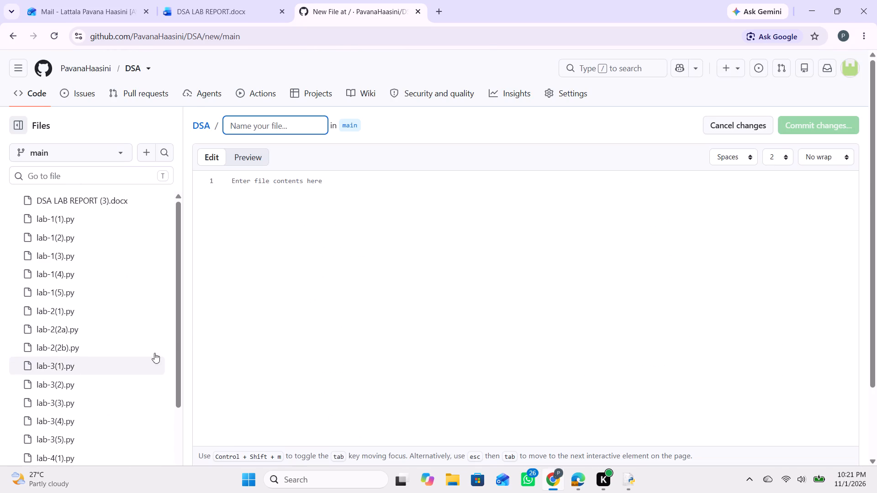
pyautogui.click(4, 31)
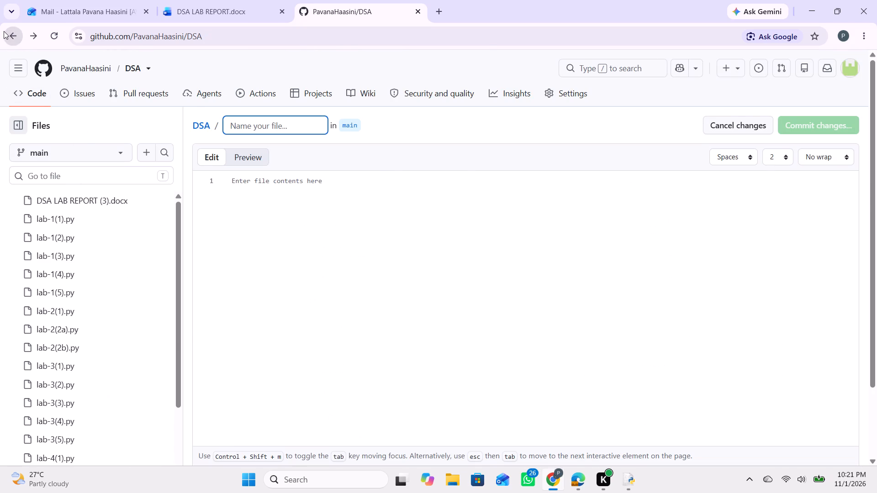
# Start uploading a file to the DSA repository, browsing from Home to the Desktop folder to choose it.
pyautogui.click(512, 170)
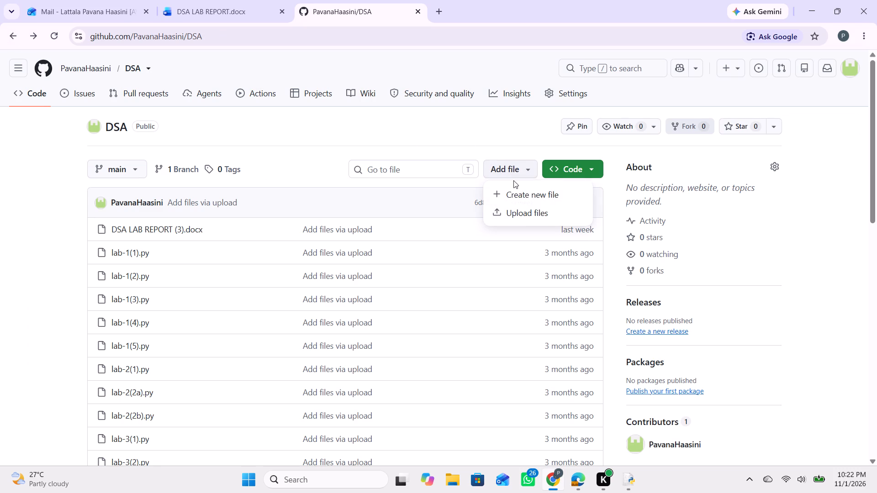
pyautogui.click(514, 211)
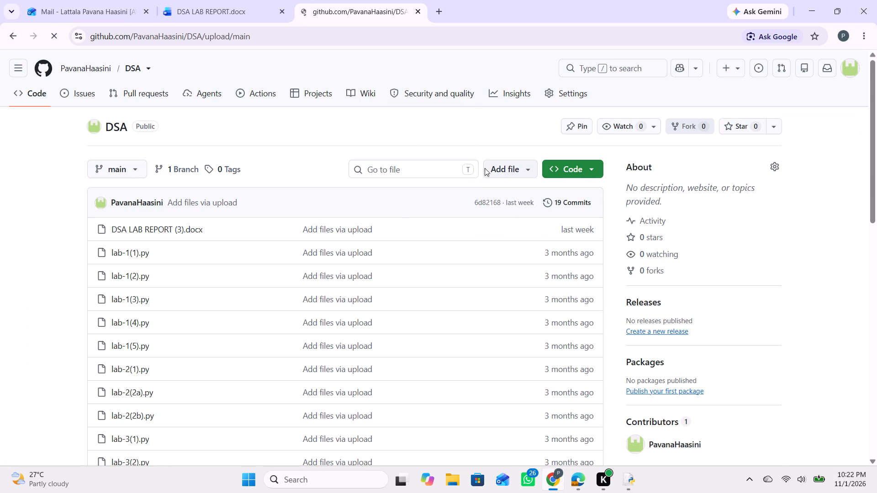
pyautogui.click(438, 245)
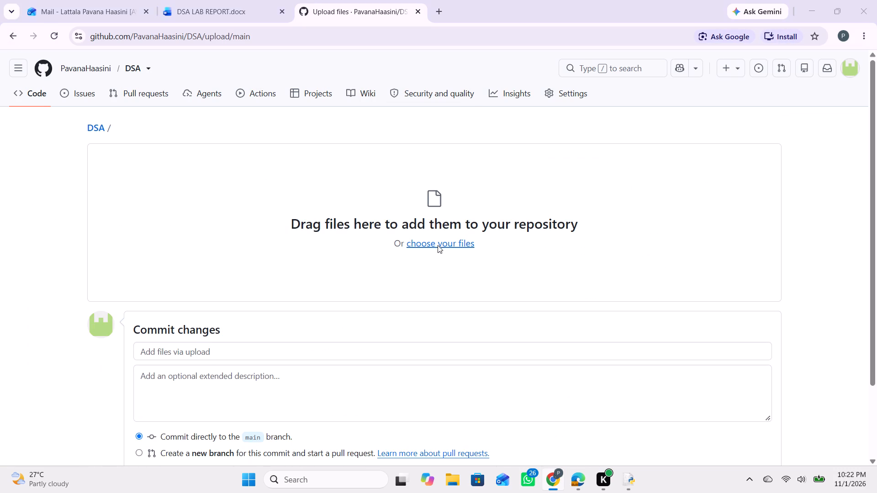
pyautogui.scroll(-6, 197, 156)
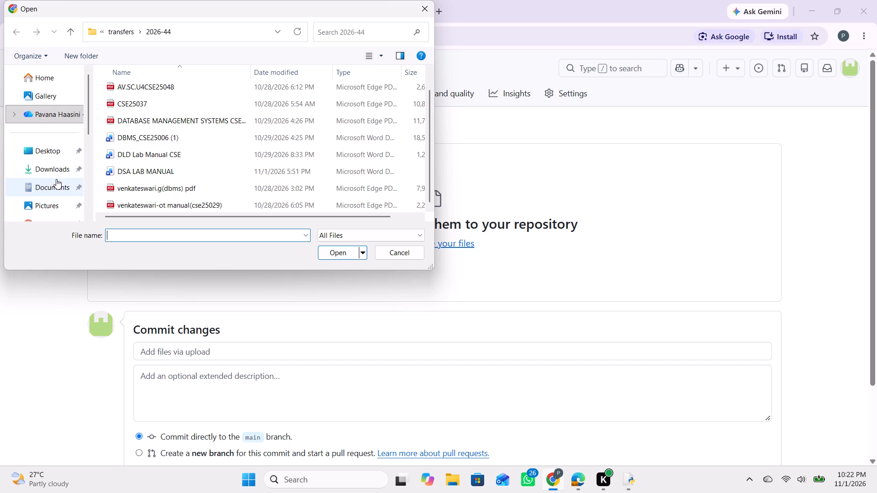
pyautogui.click(44, 82)
pyautogui.scroll(1, 183, 177)
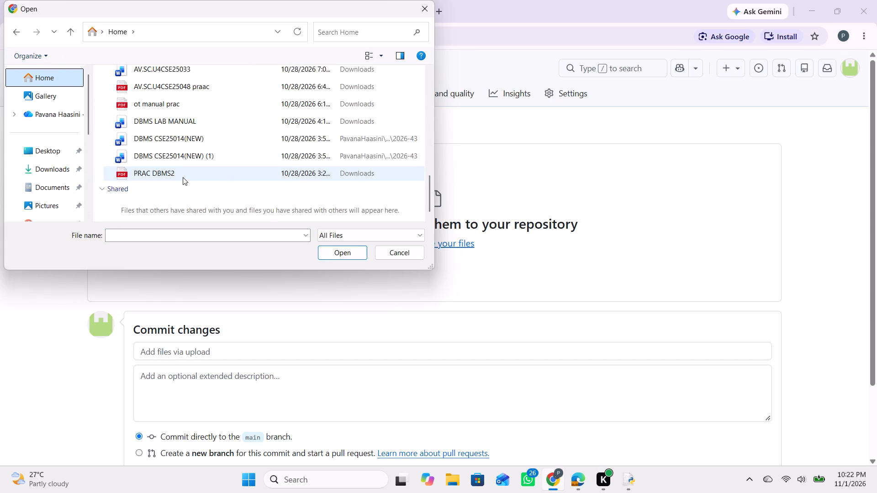
pyautogui.scroll(1, 183, 177)
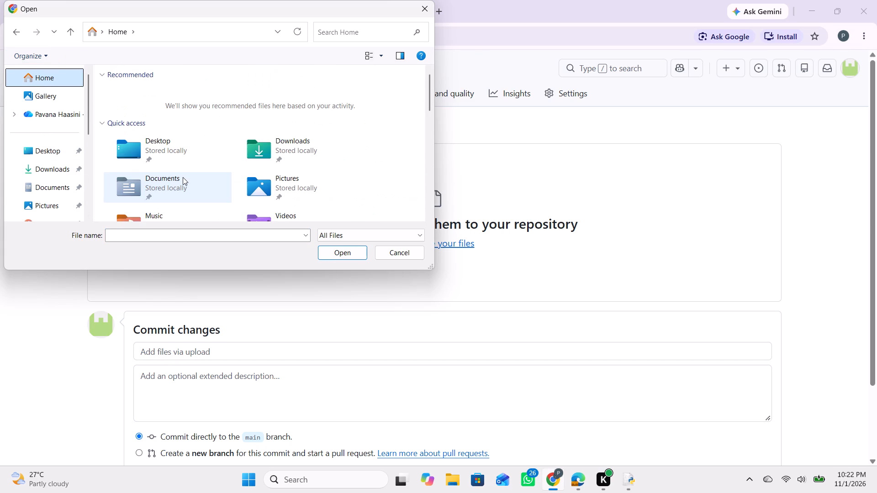
pyautogui.scroll(1, 183, 177)
pyautogui.click(177, 162)
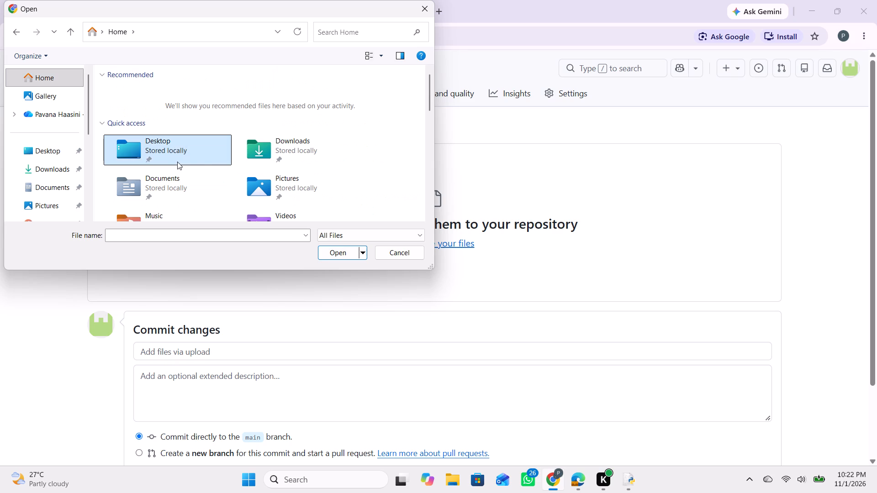